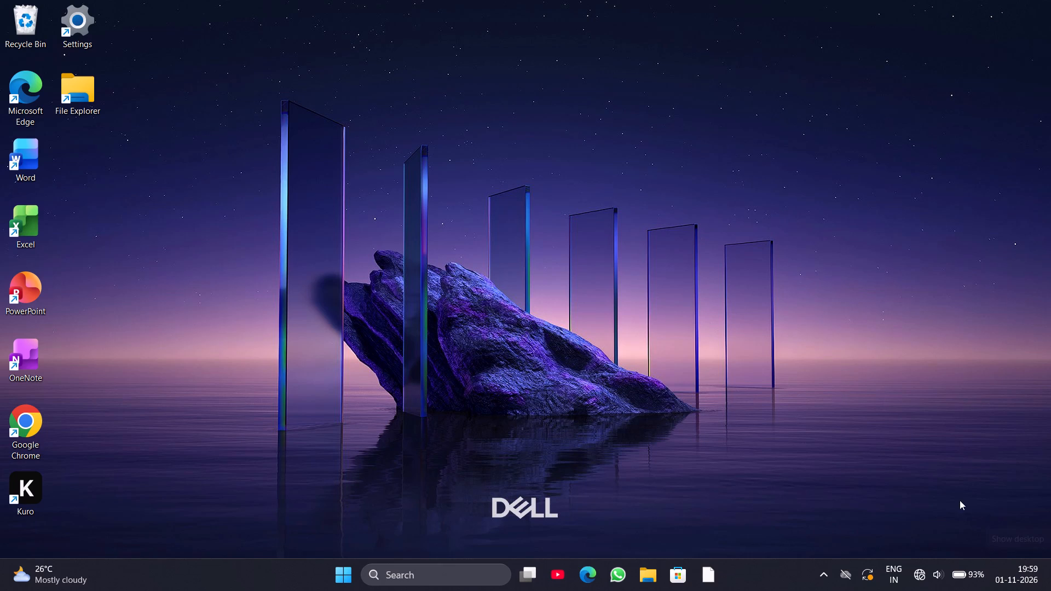
Turn on the computer's Wi-Fi and check its connection status.
click(925, 571)
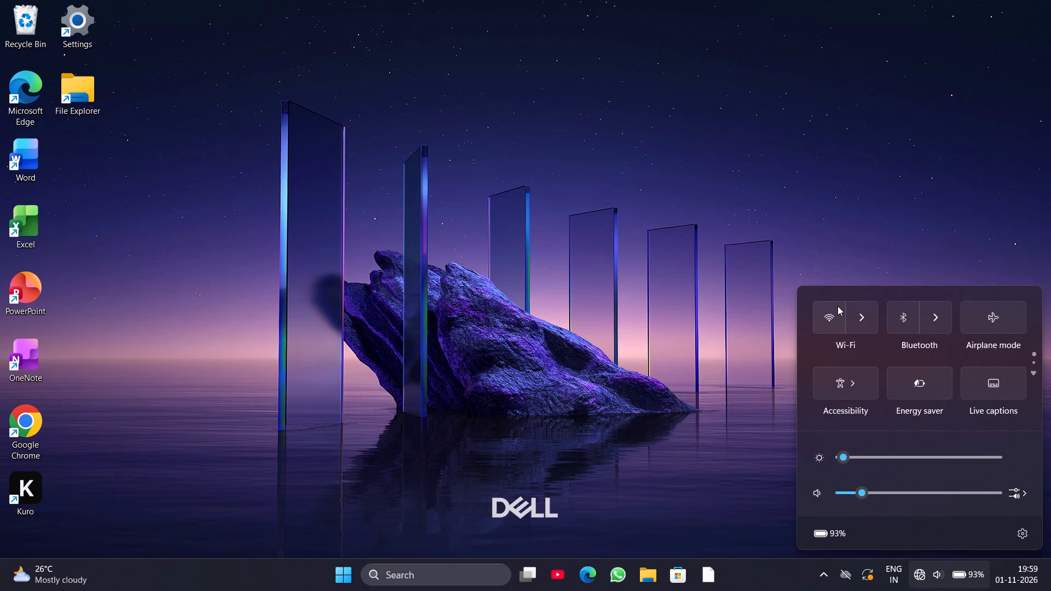
click(840, 312)
click(830, 254)
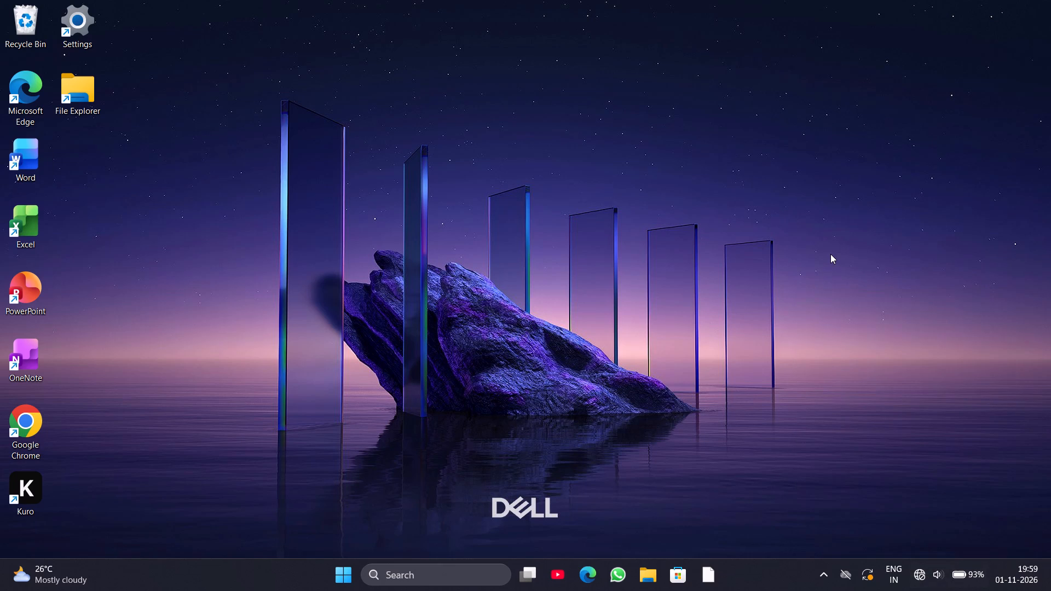
click(940, 588)
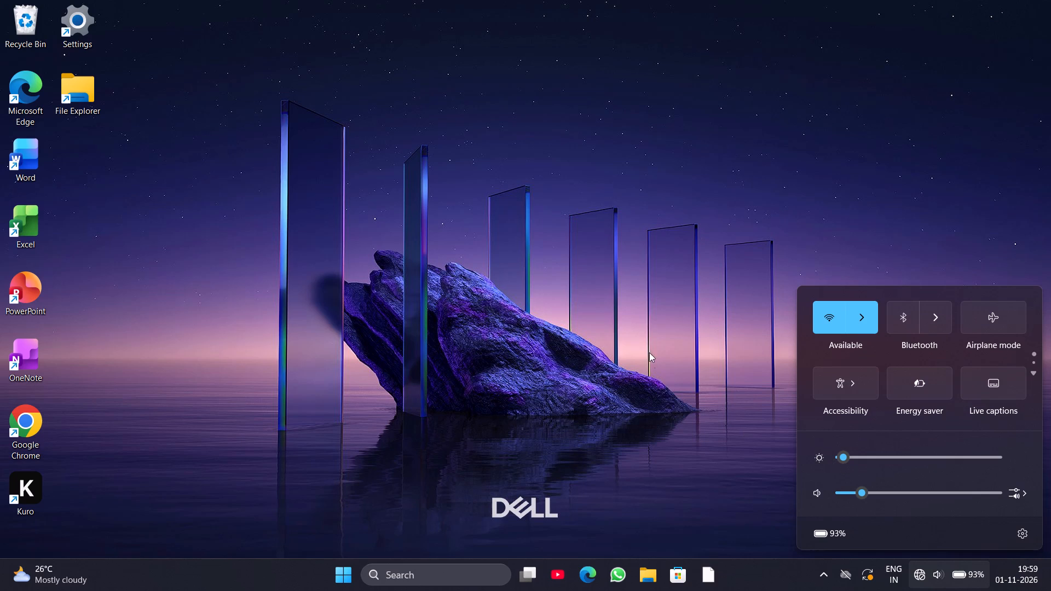
click(625, 292)
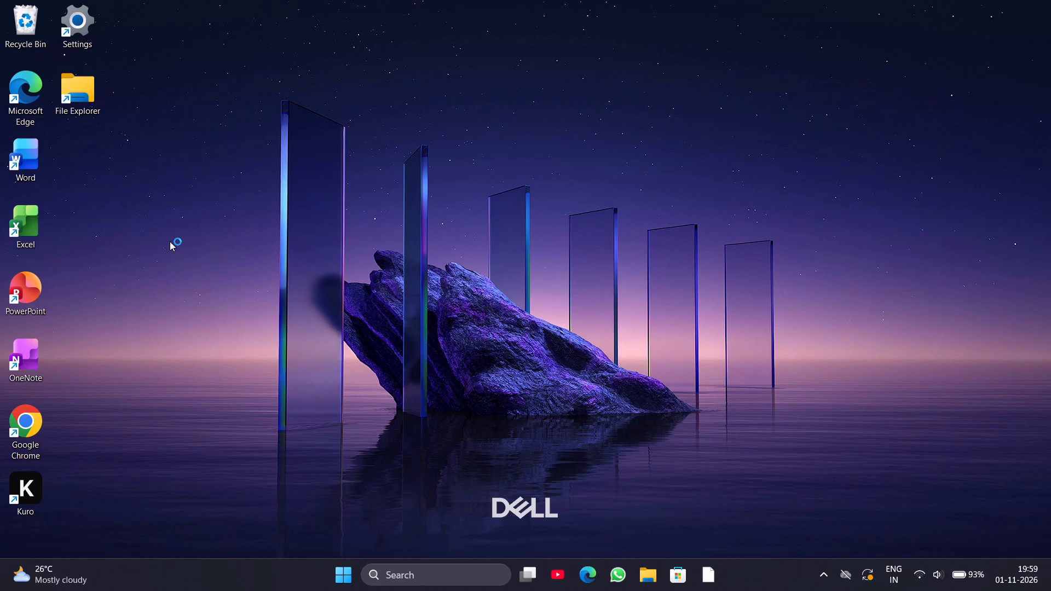
Launch Word and open the recent PDF Consumer_Preference_Groceries_Chapters_3_4_5_All_19_Questions_Analysis_Tables_Charts from Downloads.
double_click(30, 164)
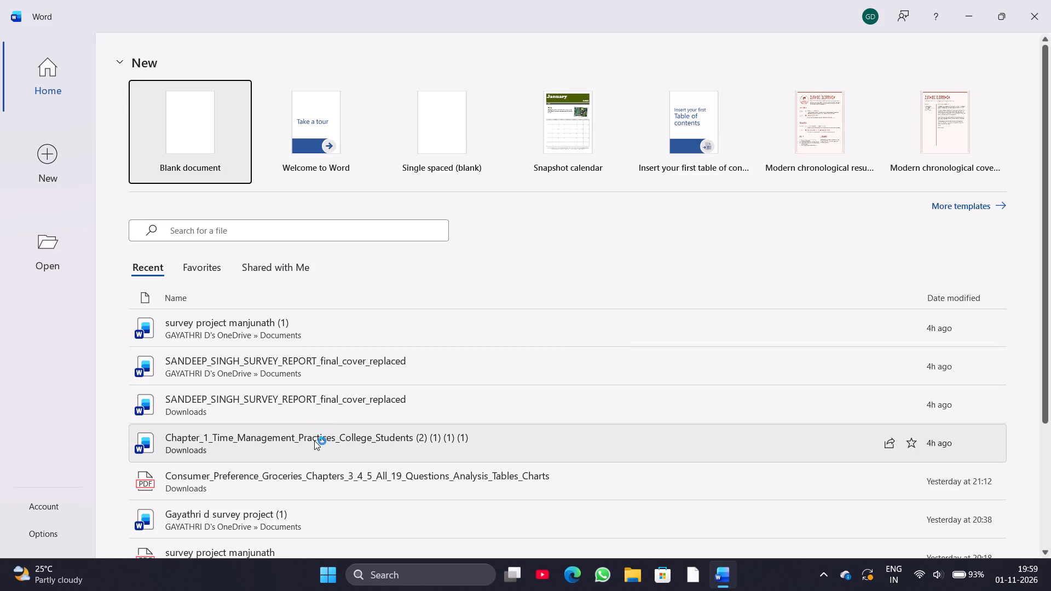
drag(313, 441, 305, 490)
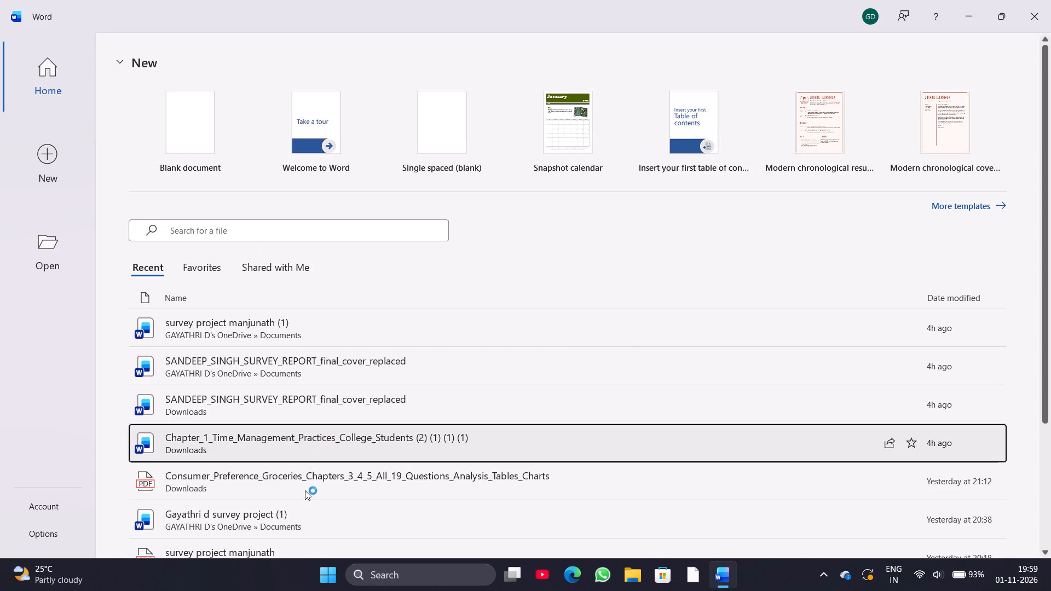
drag(305, 490, 313, 487)
click(313, 487)
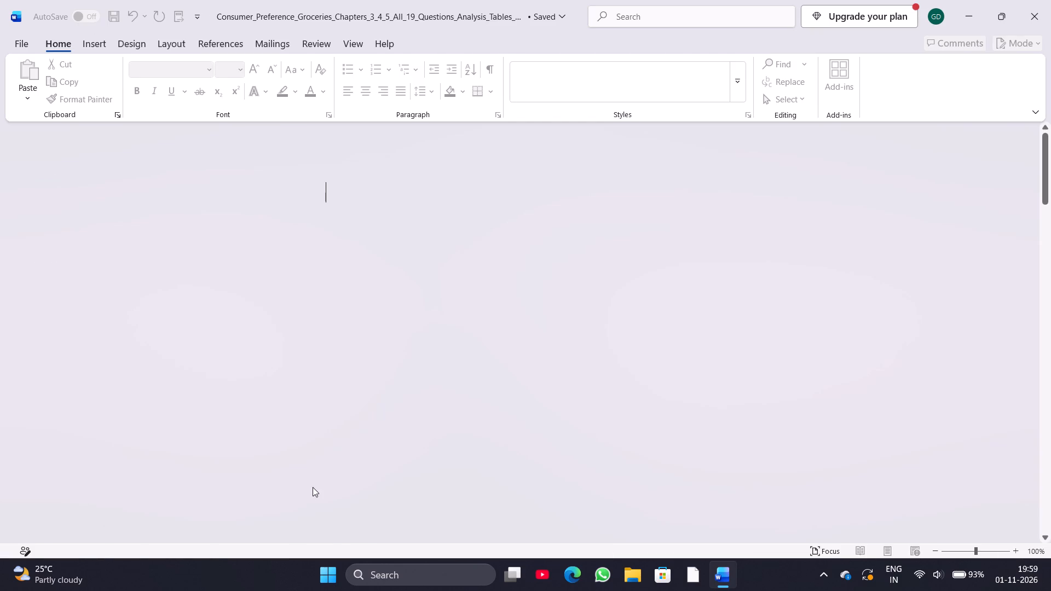
Open the recent document "survey project manjunath (1)" from OneDrive Documents.
scroll(313, 487, down, 20)
scroll(313, 487, down, 20)
scroll(313, 487, down, 20)
scroll(313, 487, up, 9)
scroll(313, 487, up, 20)
scroll(313, 487, up, 2)
scroll(313, 487, down, 1)
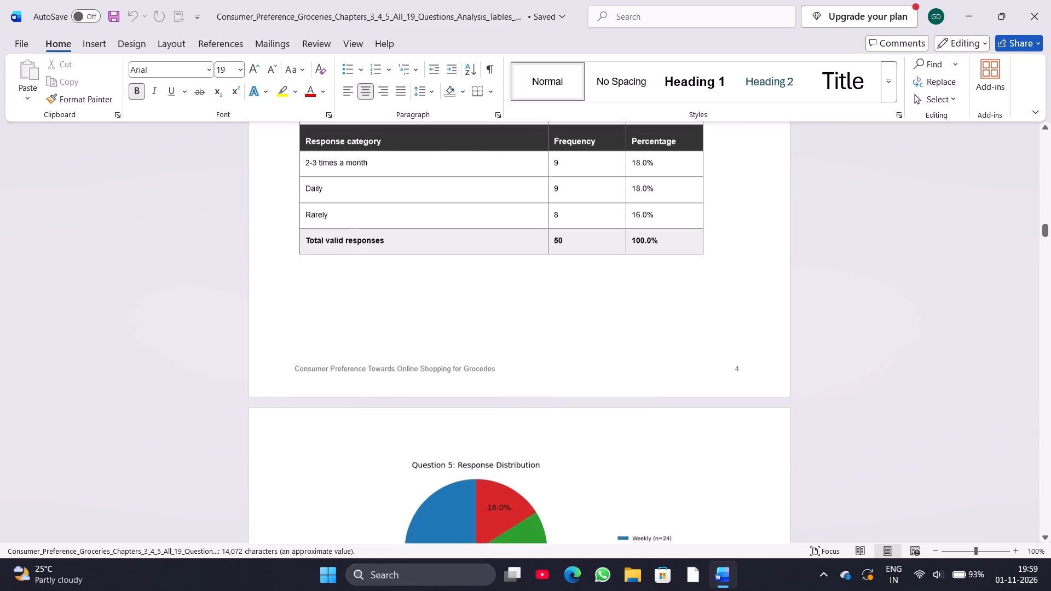
scroll(313, 487, down, 1)
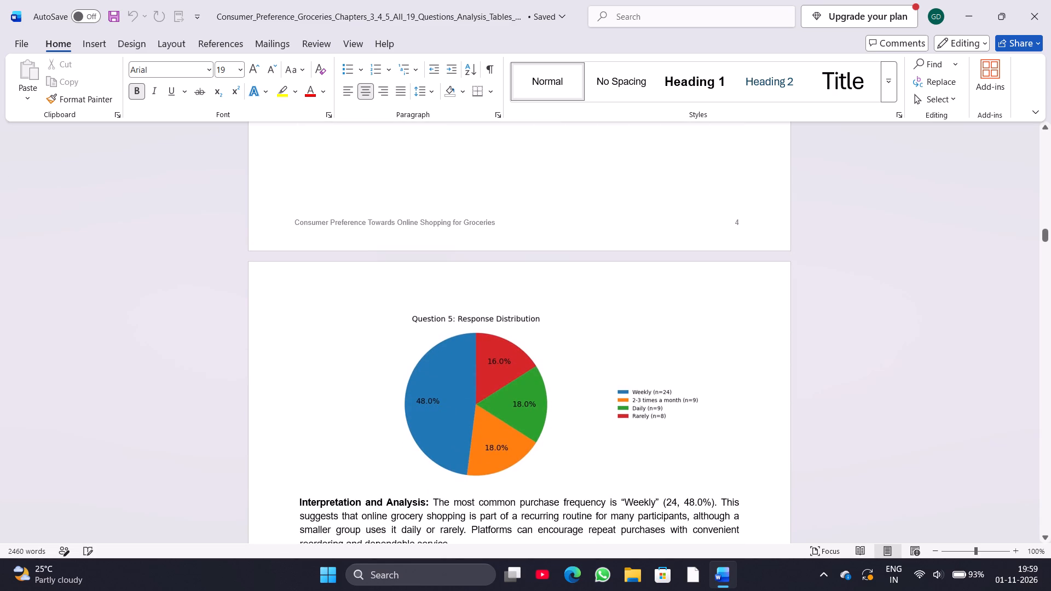
click(18, 40)
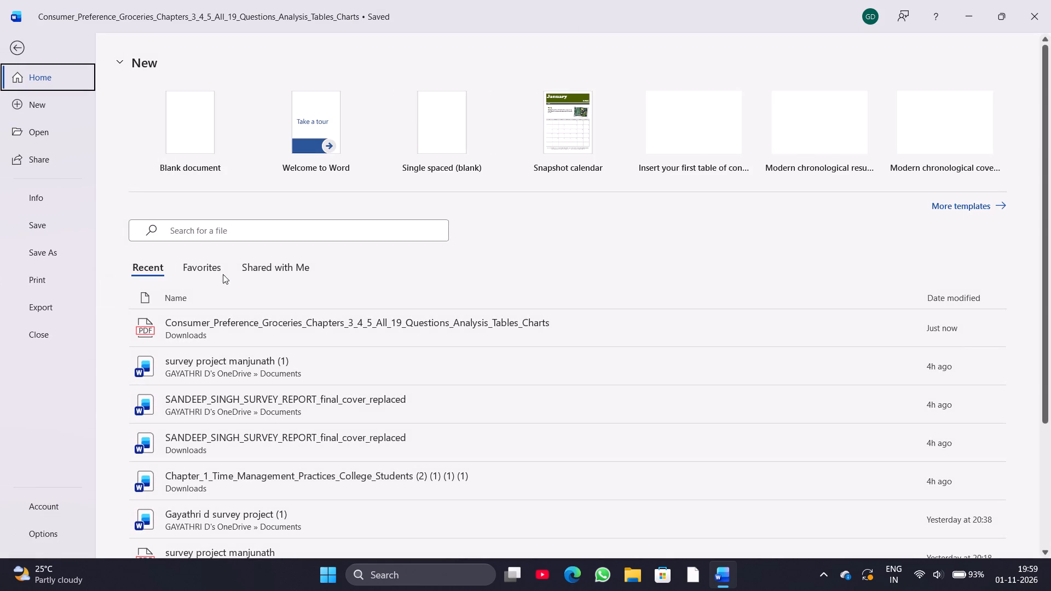
click(262, 369)
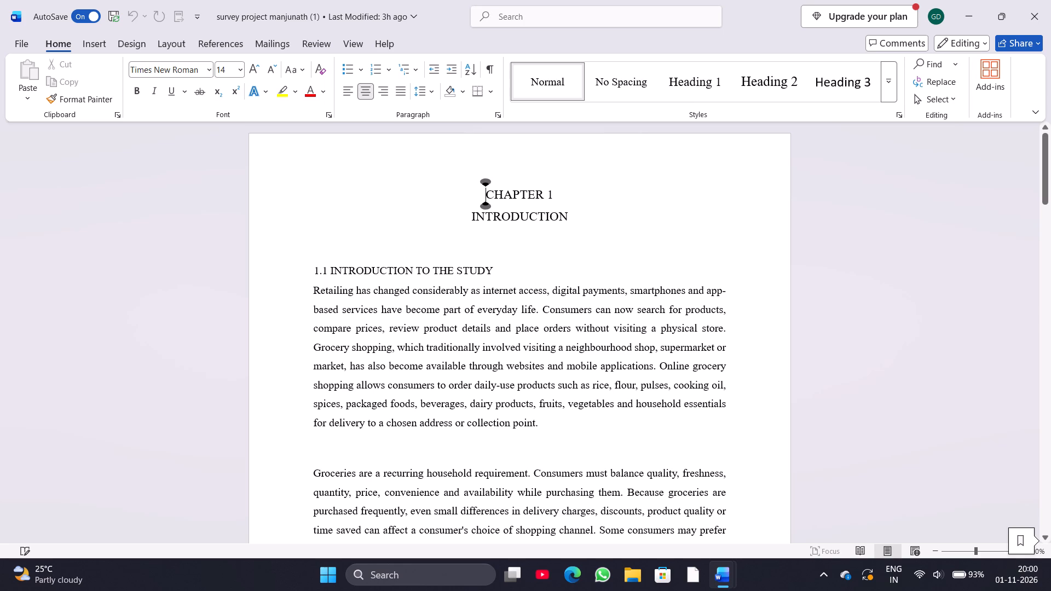
Clear the response category "Blinkit;Zepto;Bigbasket" in the Question 6 table, keeping its row.
scroll(262, 369, down, 5)
scroll(262, 369, down, 20)
scroll(262, 369, down, 20)
scroll(262, 369, down, 20)
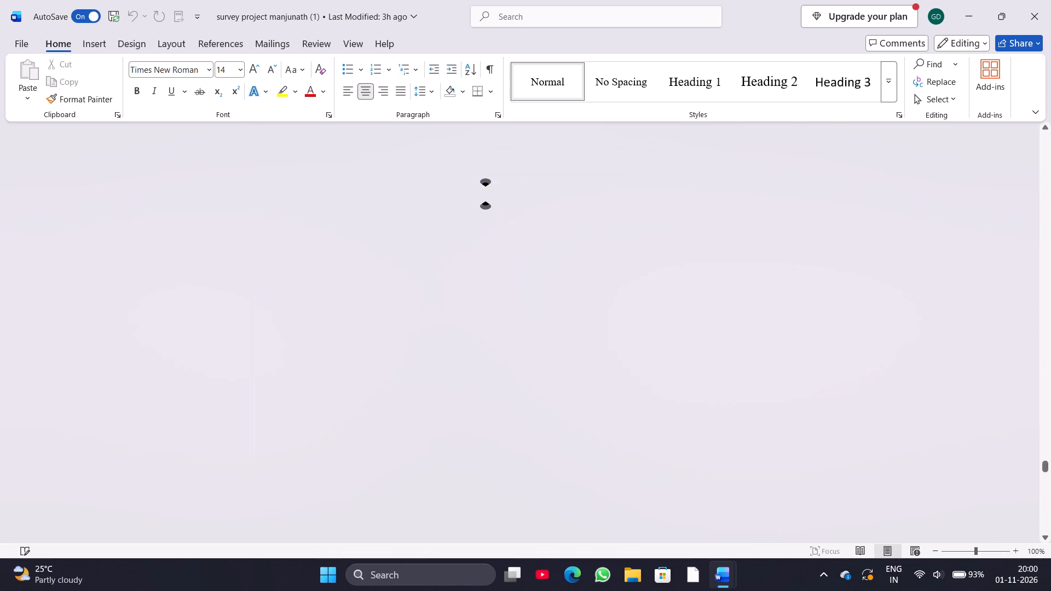
scroll(262, 369, down, 20)
scroll(262, 369, down, 20)
scroll(262, 369, down, 20)
scroll(262, 369, down, 1)
scroll(262, 369, up, 6)
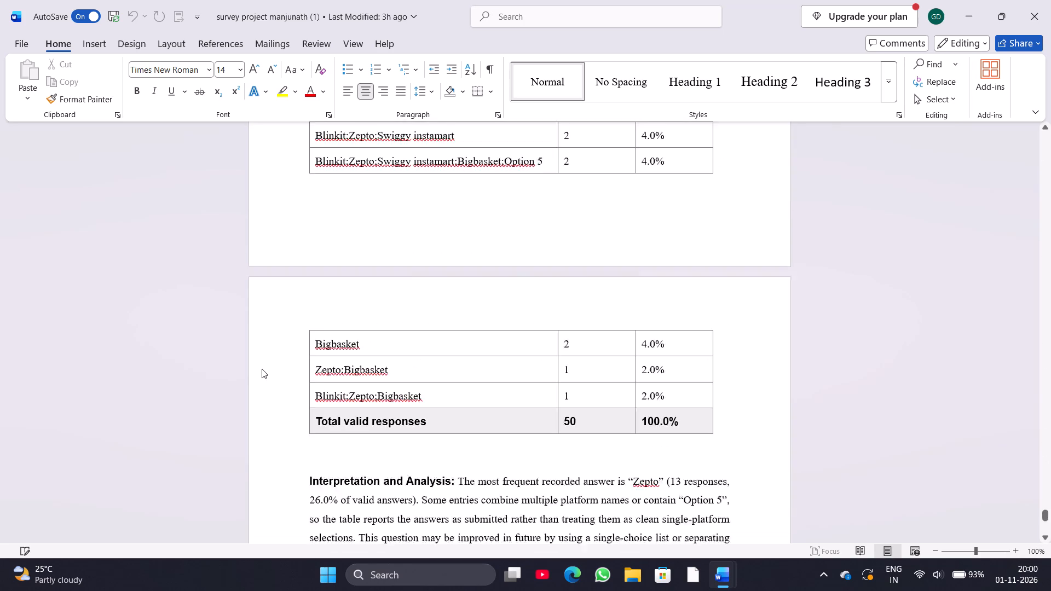
scroll(262, 369, down, 1)
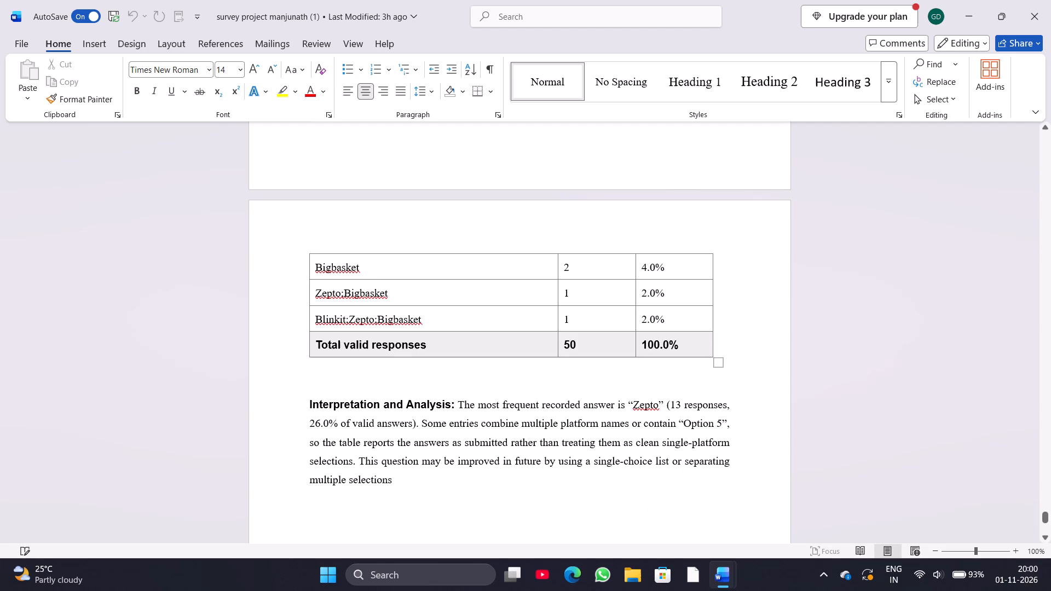
scroll(389, 292, up, 2)
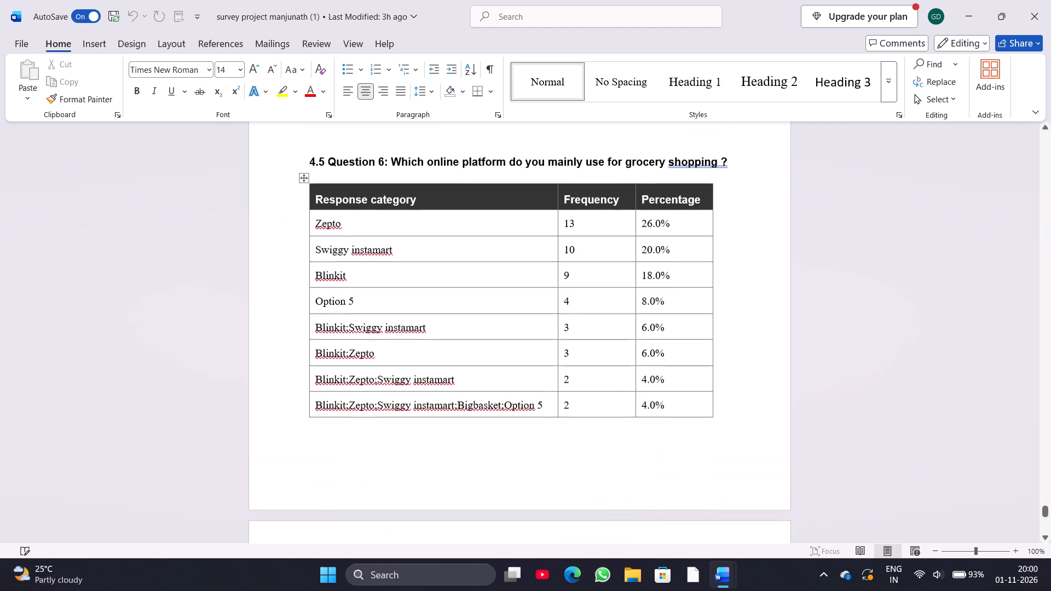
scroll(389, 292, up, 1)
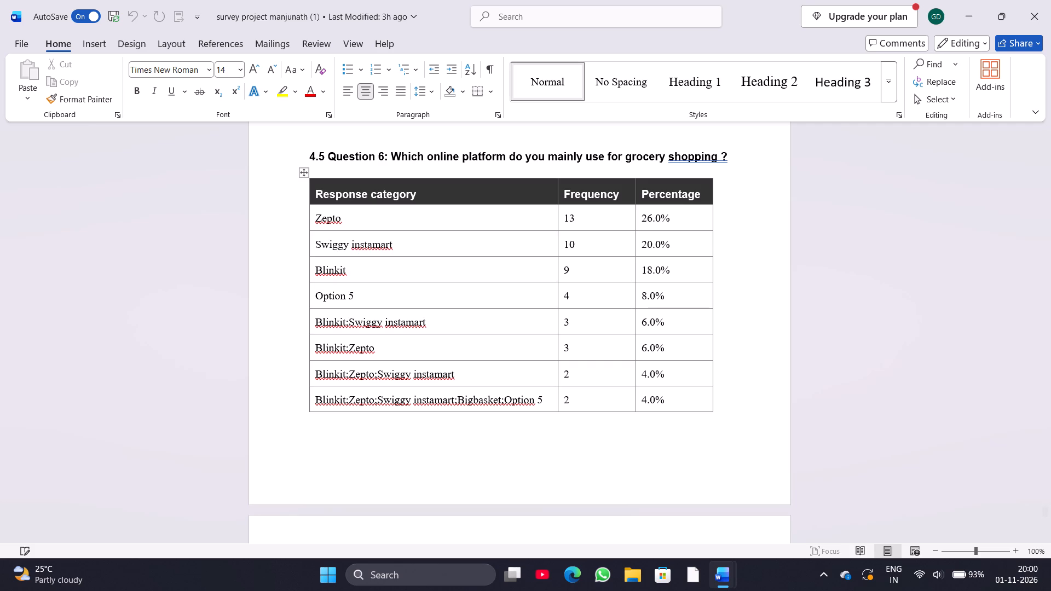
scroll(389, 292, down, 2)
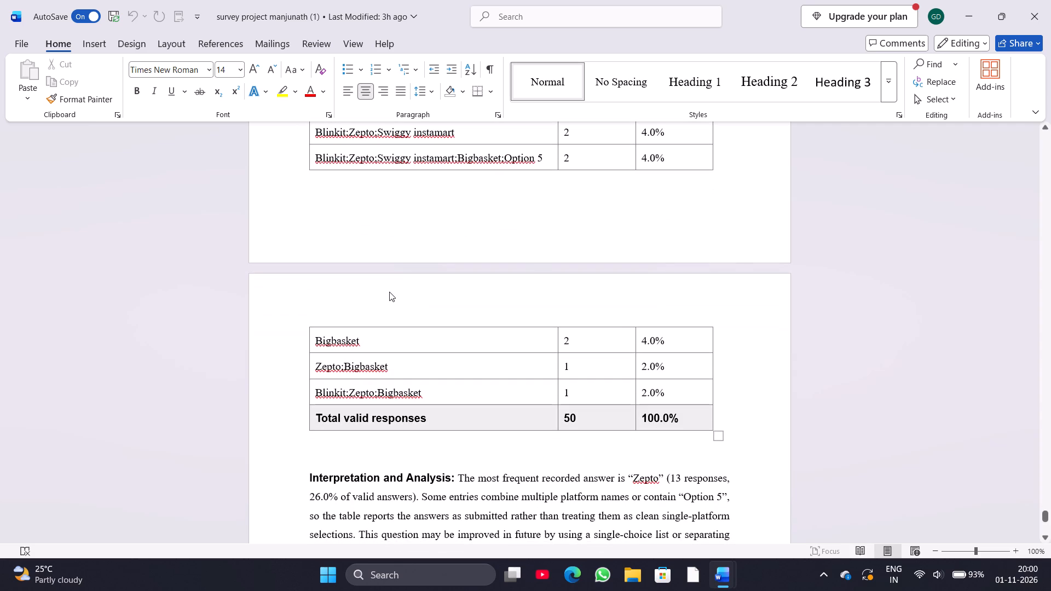
click(428, 390)
key(BackSpace)
key(BackSpace)
key(BackSpace)
key(BackSpace)
key(BackSpace)
key(BackSpace)
key(BackSpace)
key(BackSpace)
key(BackSpace)
key(BackSpace)
key(BackSpace)
key(BackSpace)
key(BackSpace)
key(BackSpace)
key(BackSpace)
key(BackSpace)
key(BackSpace)
key(BackSpace)
key(BackSpace)
key(BackSpace)
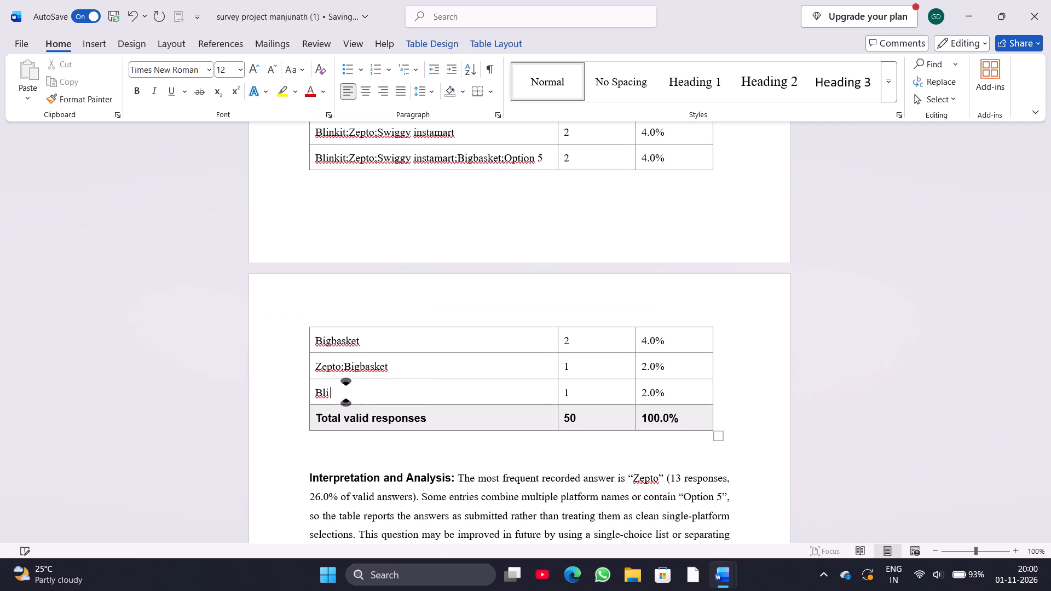
Clear the response category "Zepto;Bigbasket" in the Question 6 table, keeping its row.
click(492, 367)
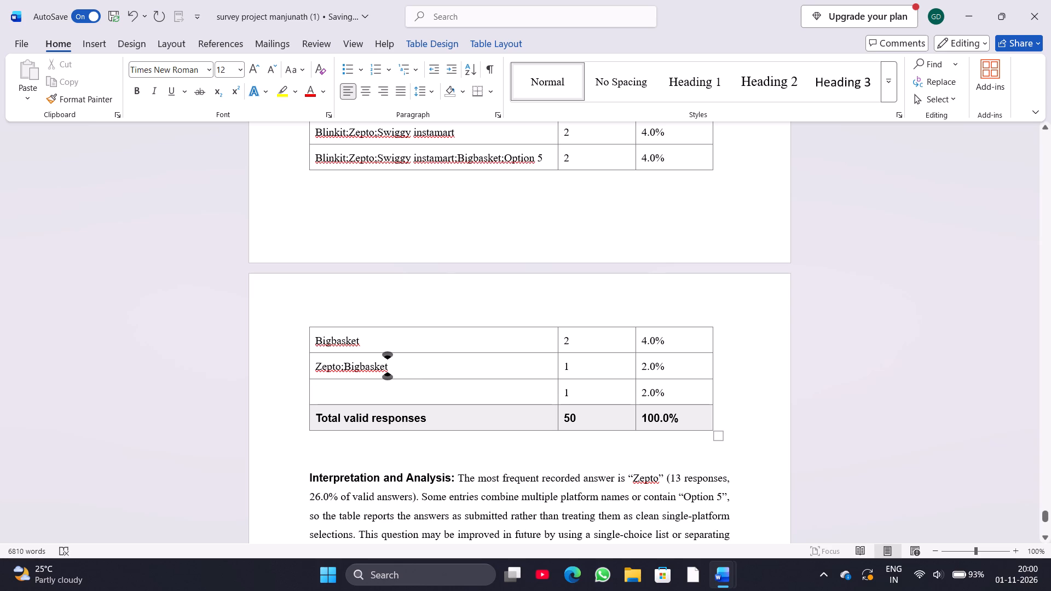
key(BackSpace)
key(BackSpace)
key(BackSpace)
key(BackSpace)
key(BackSpace)
key(BackSpace)
key(BackSpace)
key(BackSpace)
key(BackSpace)
key(BackSpace)
key(BackSpace)
key(BackSpace)
key(BackSpace)
key(BackSpace)
key(BackSpace)
key(BackSpace)
key(BackSpace)
key(BackSpace)
key(BackSpace)
key(BackSpace)
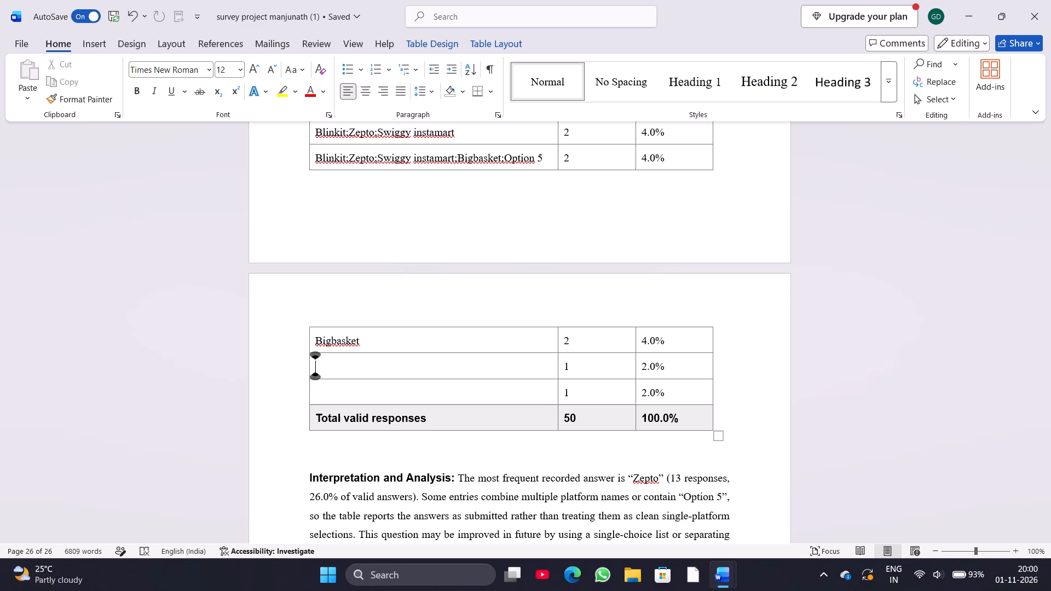
Shorten the response category "Swiggy instamart" to "Swiggy" in the second data row of the Question 6 table.
scroll(492, 367, up, 3)
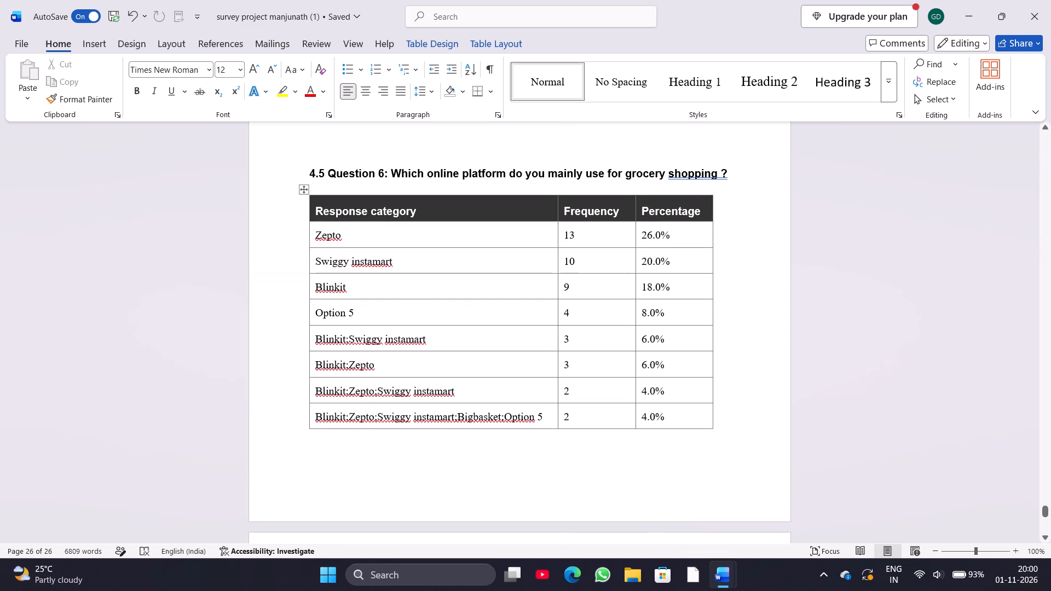
click(346, 260)
click(348, 267)
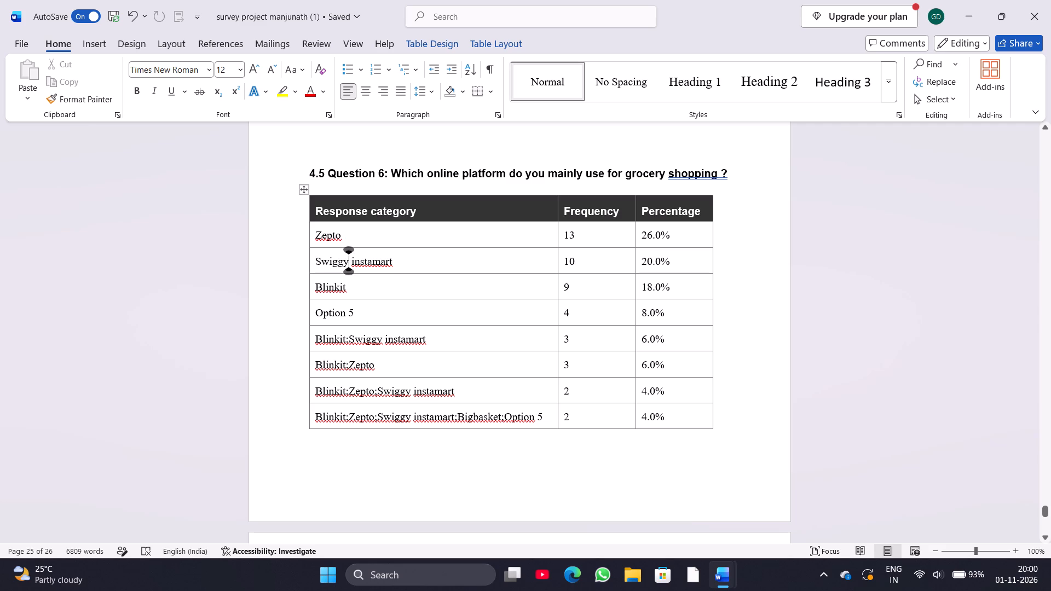
click(404, 259)
key(BackSpace)
key(BackSpace)
key(BackSpace)
key(BackSpace)
key(BackSpace)
key(BackSpace)
key(BackSpace)
key(BackSpace)
key(BackSpace)
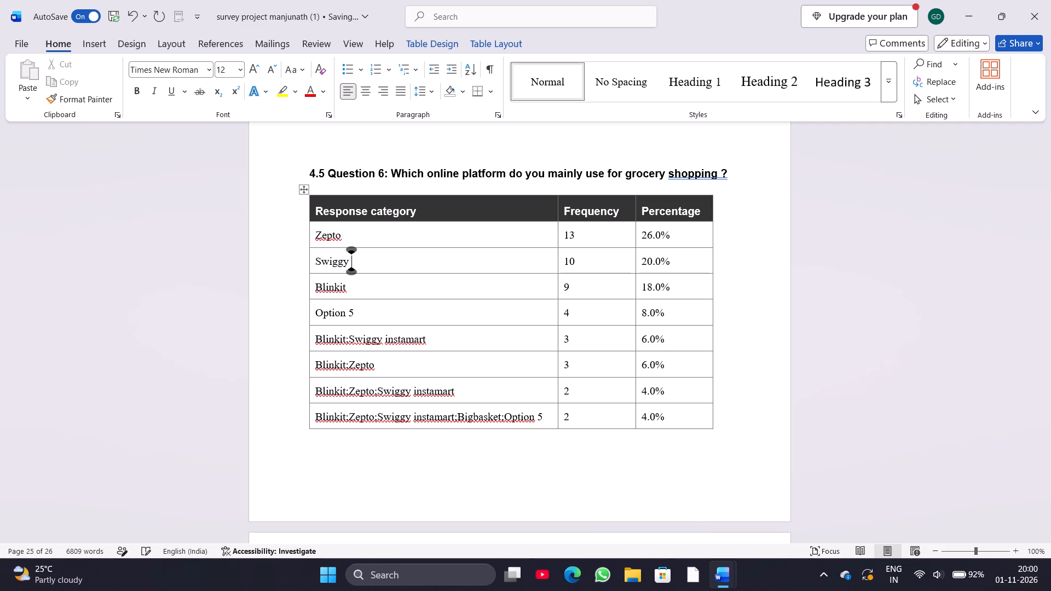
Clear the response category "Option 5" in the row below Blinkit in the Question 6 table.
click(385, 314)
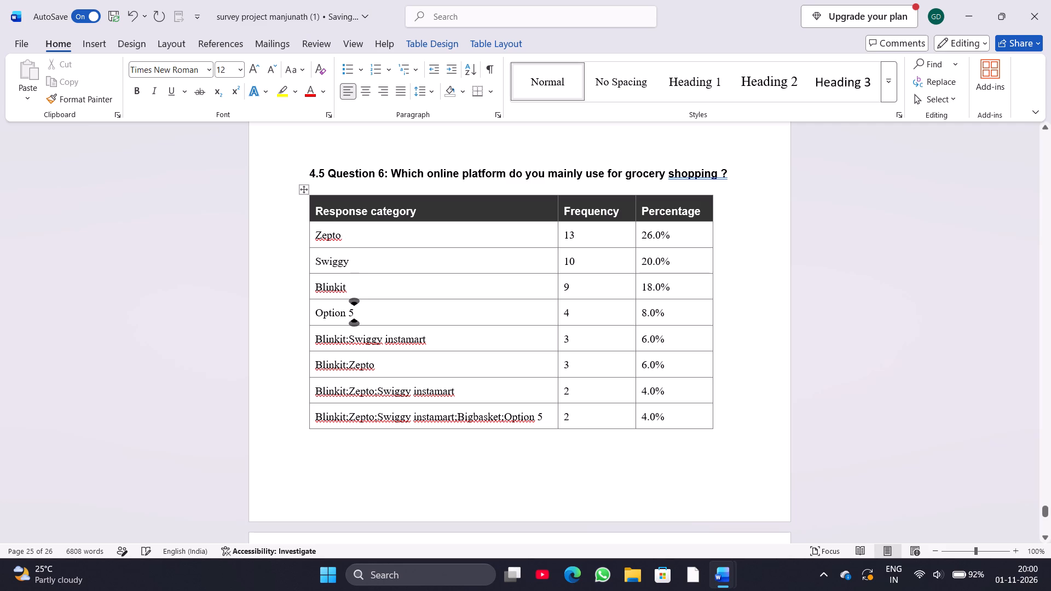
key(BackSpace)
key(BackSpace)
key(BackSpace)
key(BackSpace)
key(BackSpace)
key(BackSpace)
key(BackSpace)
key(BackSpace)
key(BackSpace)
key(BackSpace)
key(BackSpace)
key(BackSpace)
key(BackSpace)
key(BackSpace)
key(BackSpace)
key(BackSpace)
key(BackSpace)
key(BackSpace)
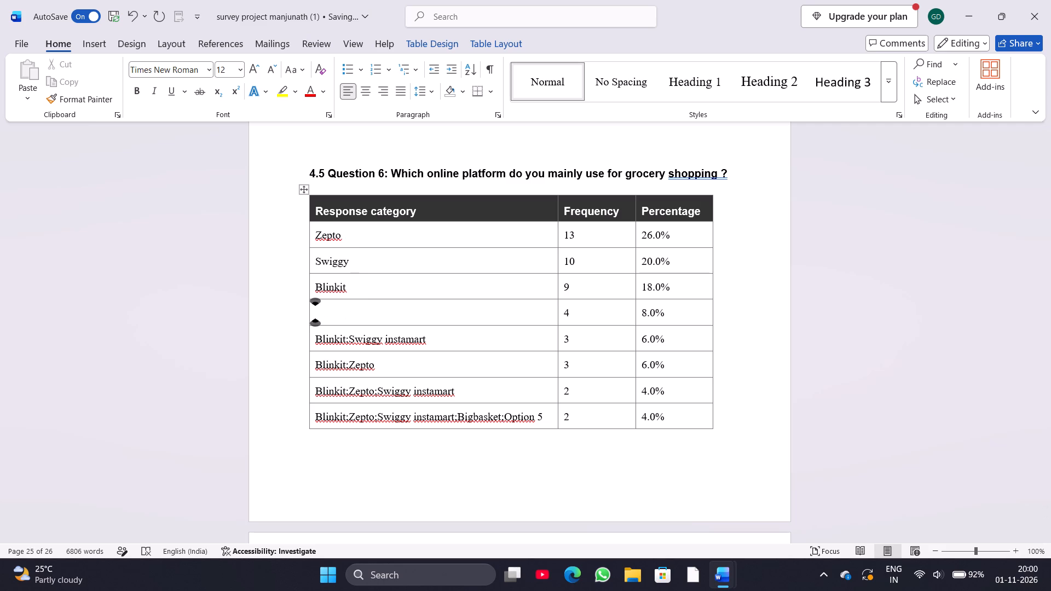
Remove "Blinkit;Swiggy" from the "Blinkit;Swiggy instamart" category so only "instamart" remains in the cell.
click(379, 337)
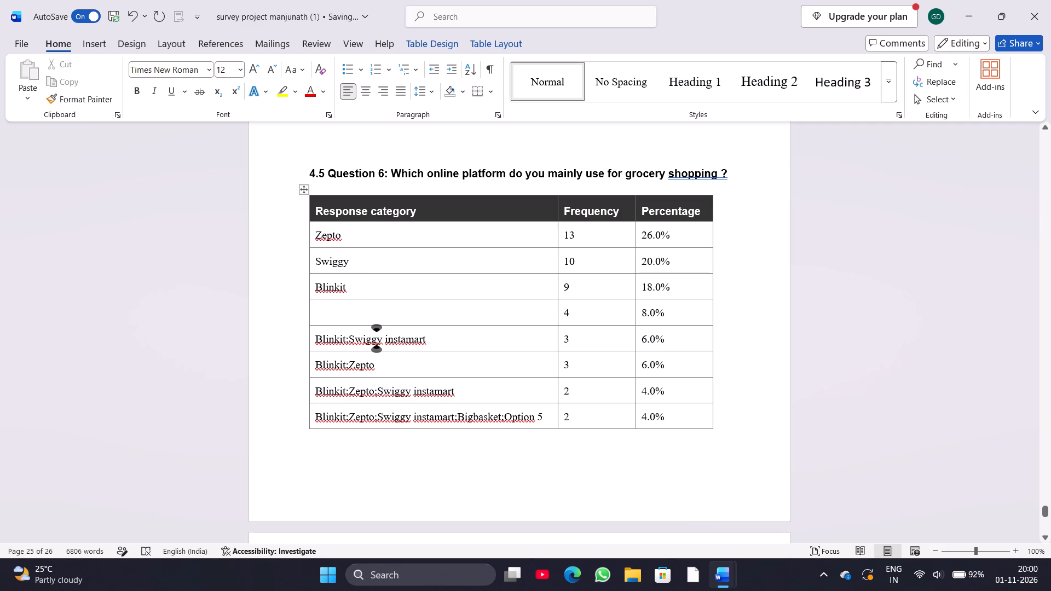
click(381, 338)
key(BackSpace)
key(BackSpace)
key(BackSpace)
key(BackSpace)
key(BackSpace)
key(BackSpace)
key(BackSpace)
key(BackSpace)
key(BackSpace)
key(BackSpace)
key(BackSpace)
key(BackSpace)
key(BackSpace)
key(BackSpace)
key(BackSpace)
key(BackSpace)
key(BackSpace)
key(BackSpace)
key(BackSpace)
key(BackSpace)
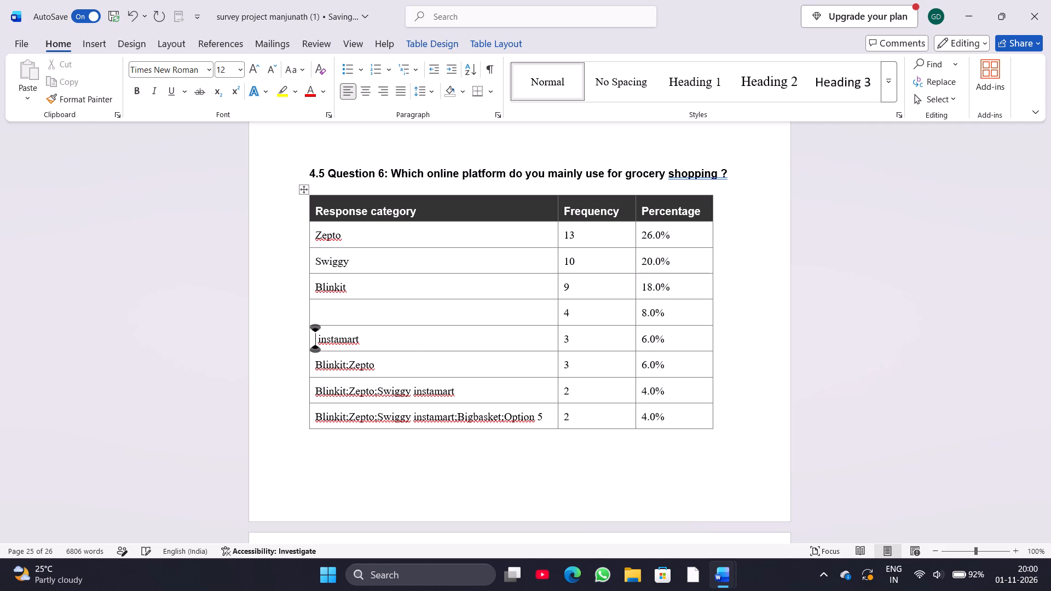
Delete the whole row with frequency 4 and 8.0% below Blinkit from the Question 6 table.
click(423, 360)
double_click(307, 310)
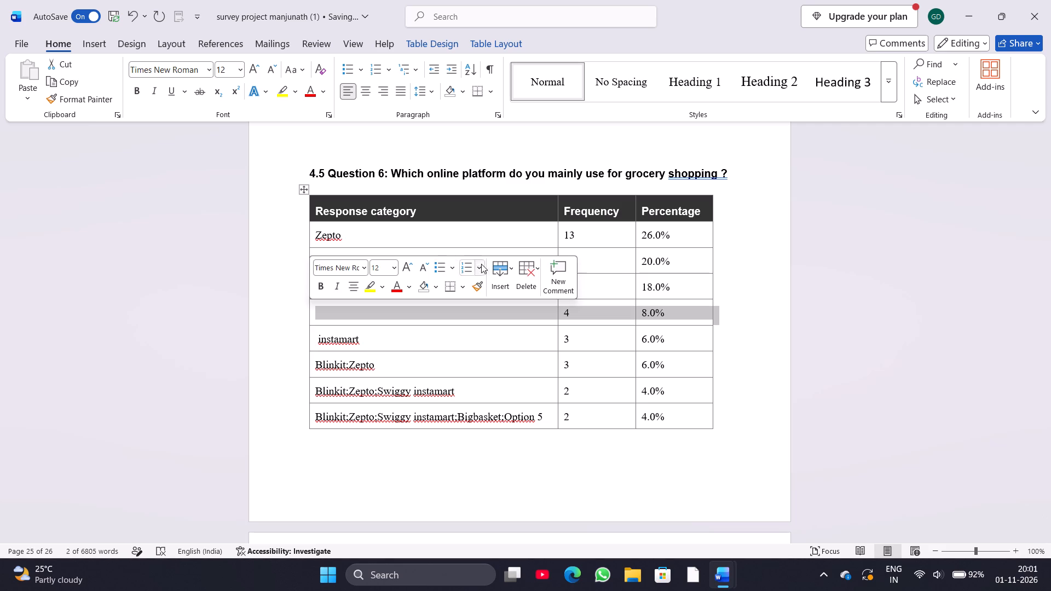
click(530, 276)
click(532, 340)
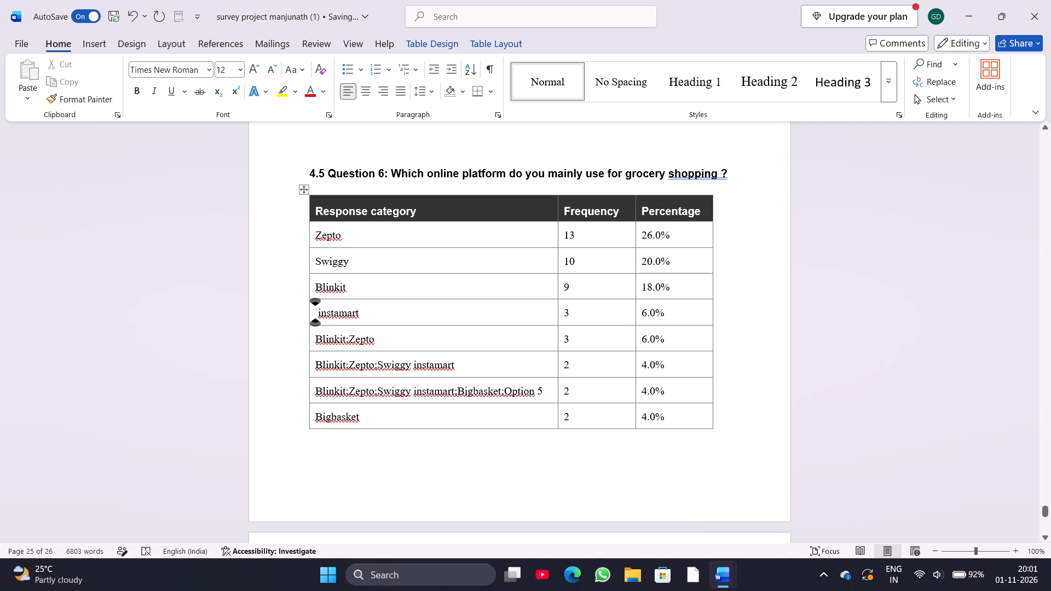
Capitalise the "instamart" category as "Instamart", add a trailing space, and try to remove its leading space.
click(320, 313)
key(BackSpace)
key(i)
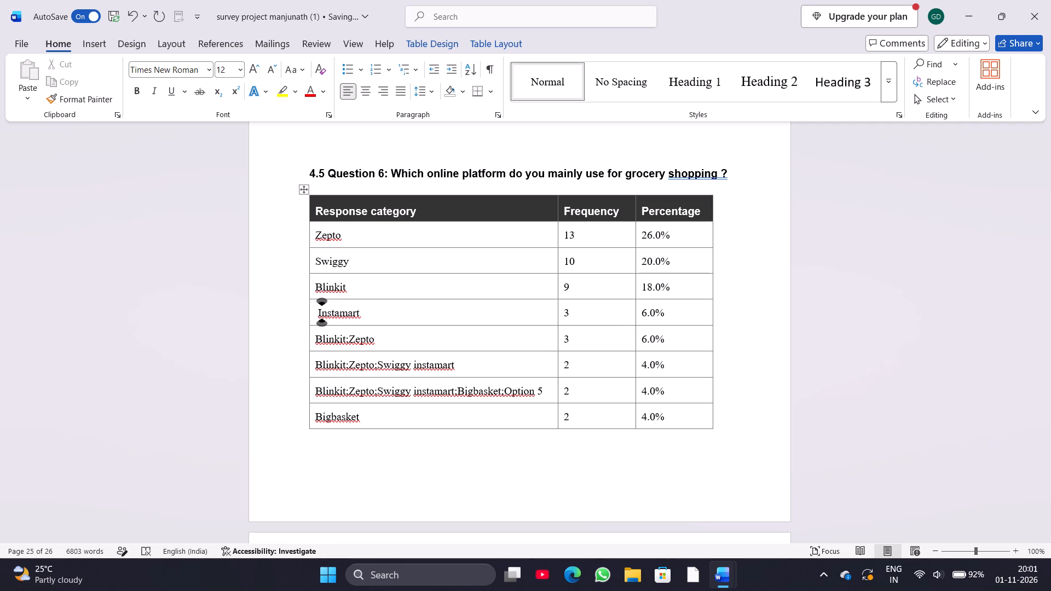
click(363, 310)
key(BackSpace)
text(t)
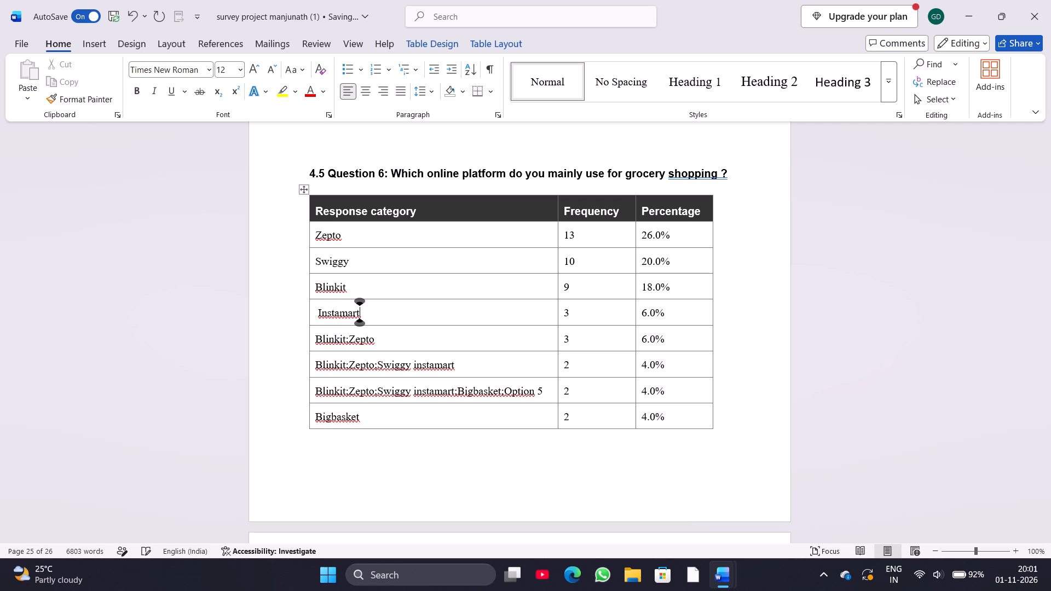
key(space)
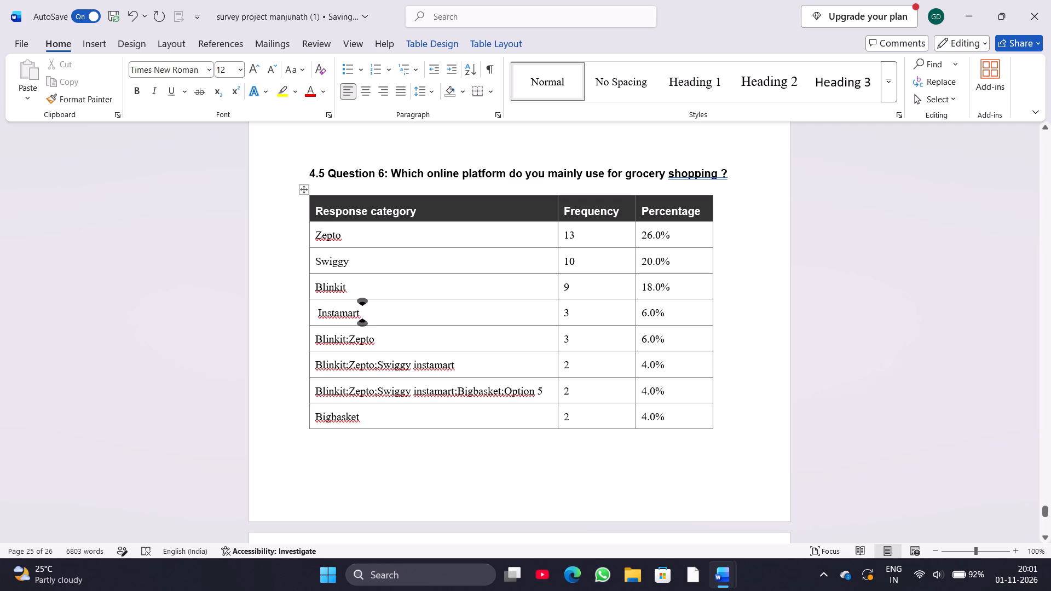
click(316, 314)
key(BackSpace)
key(BackSpace)
Delete the "Blinkit;Zepto" row from the Question 6 table.
double_click(301, 344)
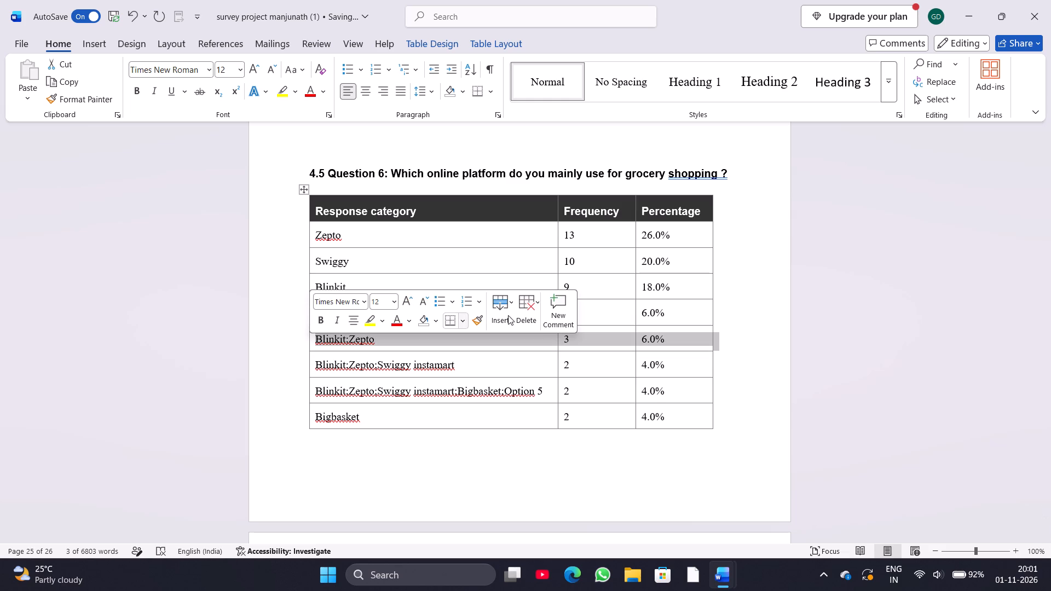
click(532, 314)
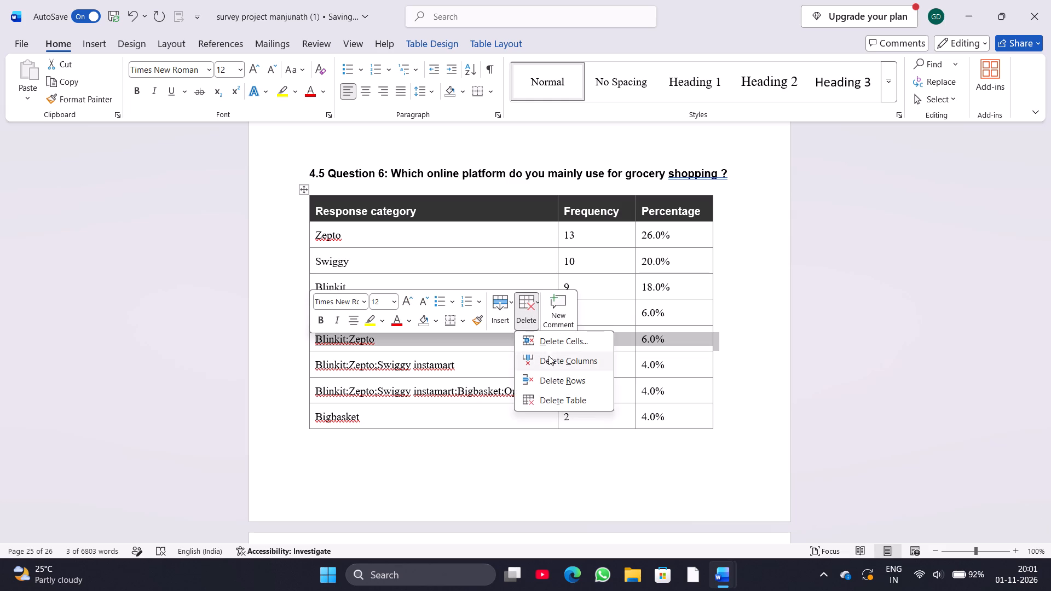
click(557, 374)
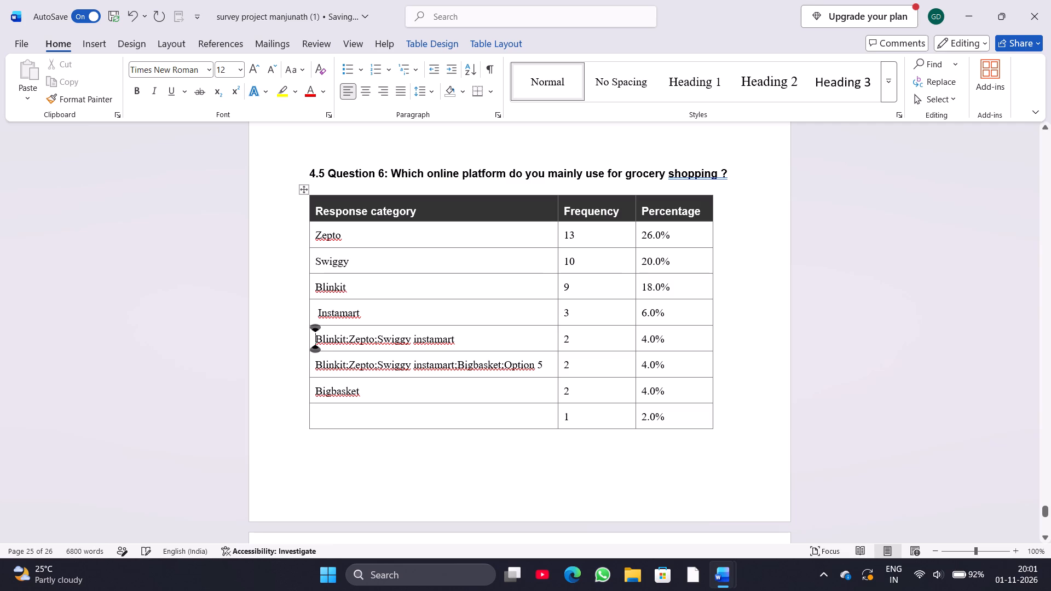
Delete the "Blinkit;Zepto;Swiggy instamart" row from the Question 6 table.
triple_click(310, 337)
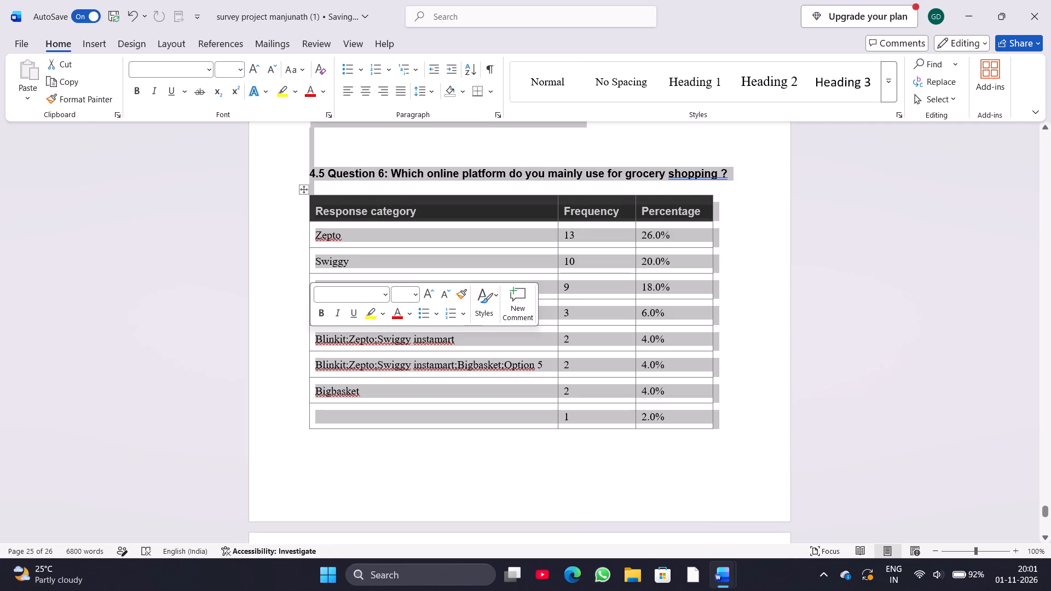
click(303, 341)
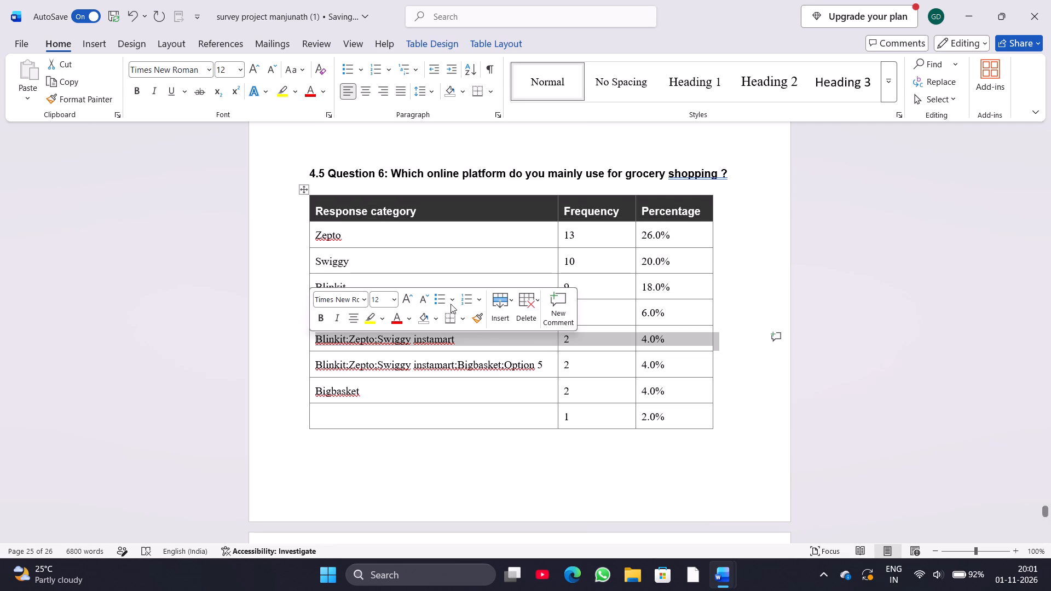
click(532, 315)
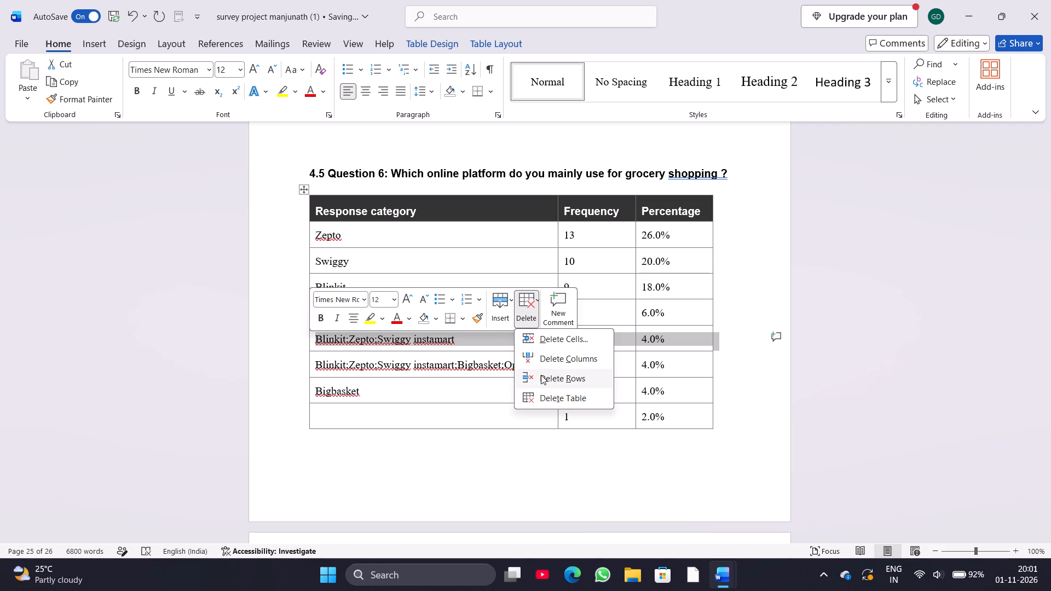
click(540, 376)
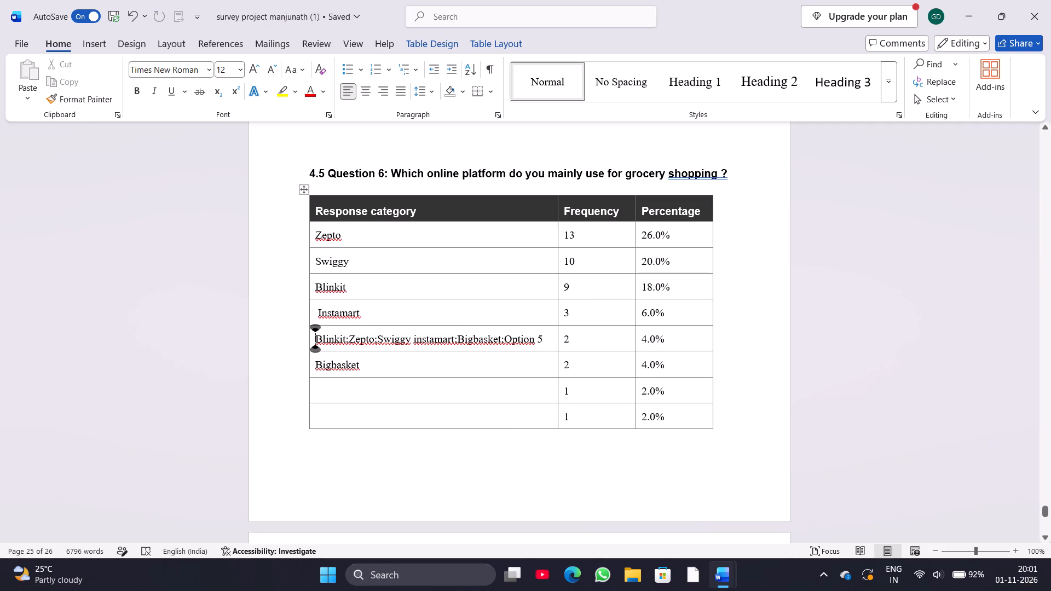
Delete the "Bigbasket" row from the Question 6 table.
click(299, 362)
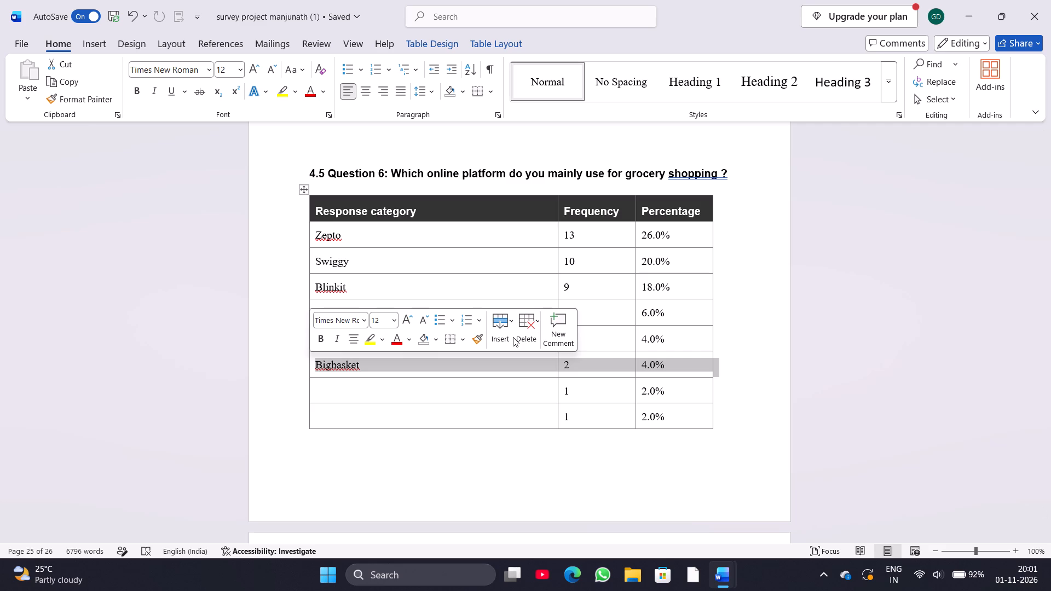
click(518, 338)
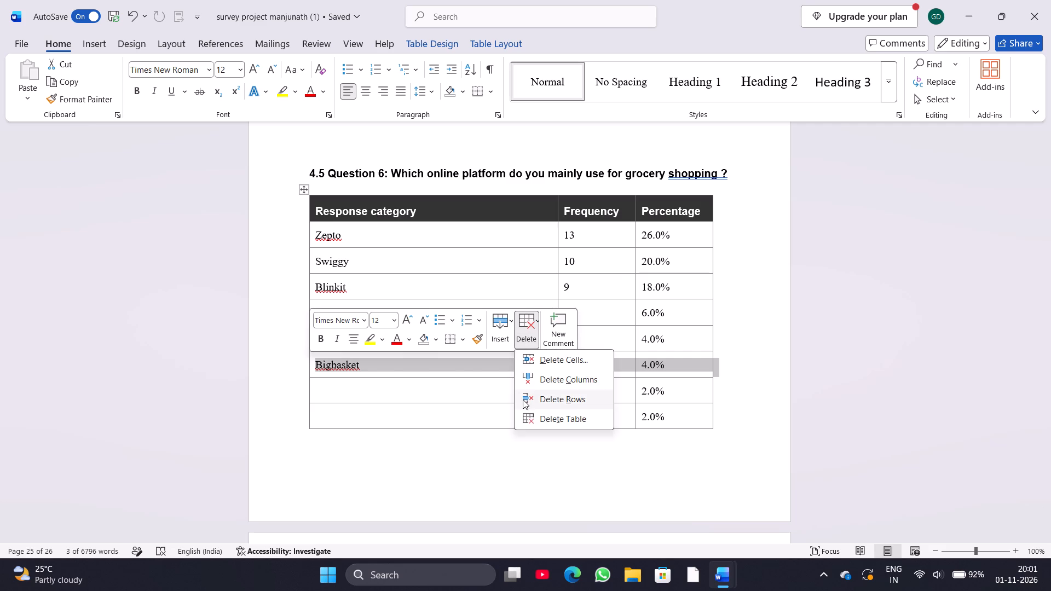
click(523, 399)
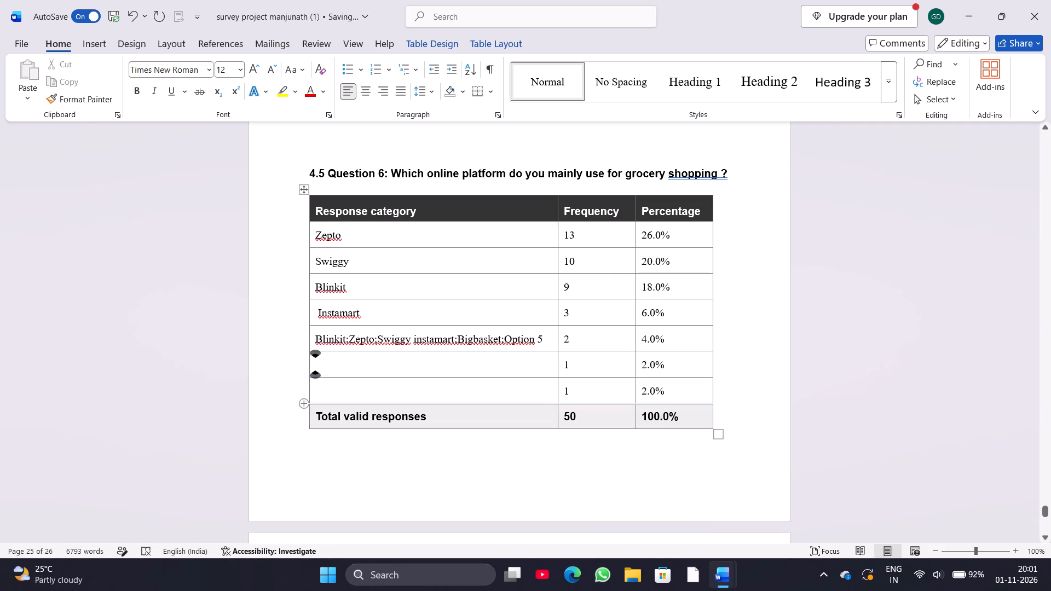
Delete the two rows with blank categories just above the total row in the Question 6 table.
click(305, 388)
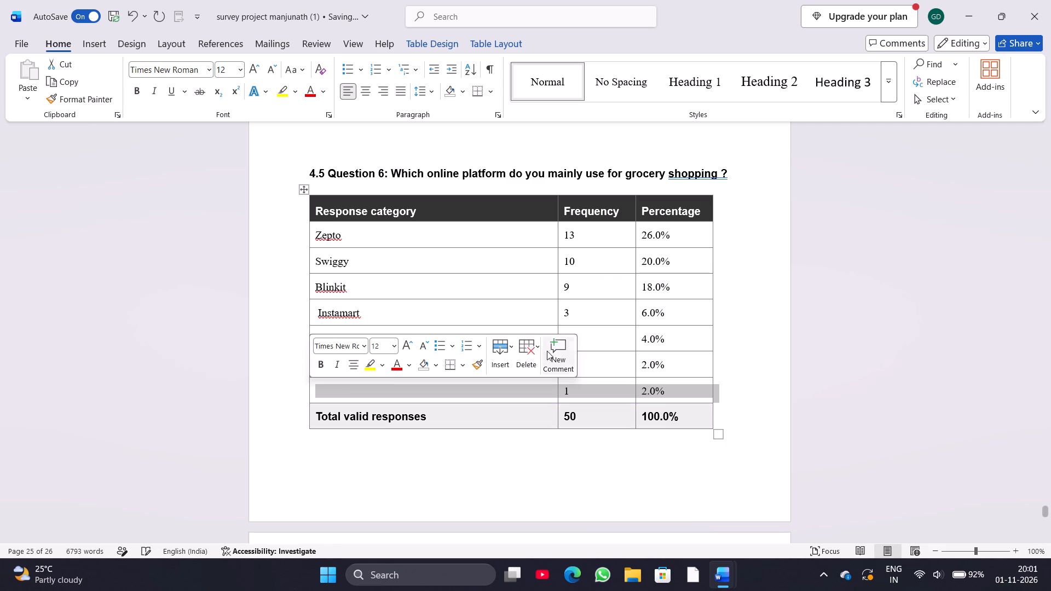
click(531, 356)
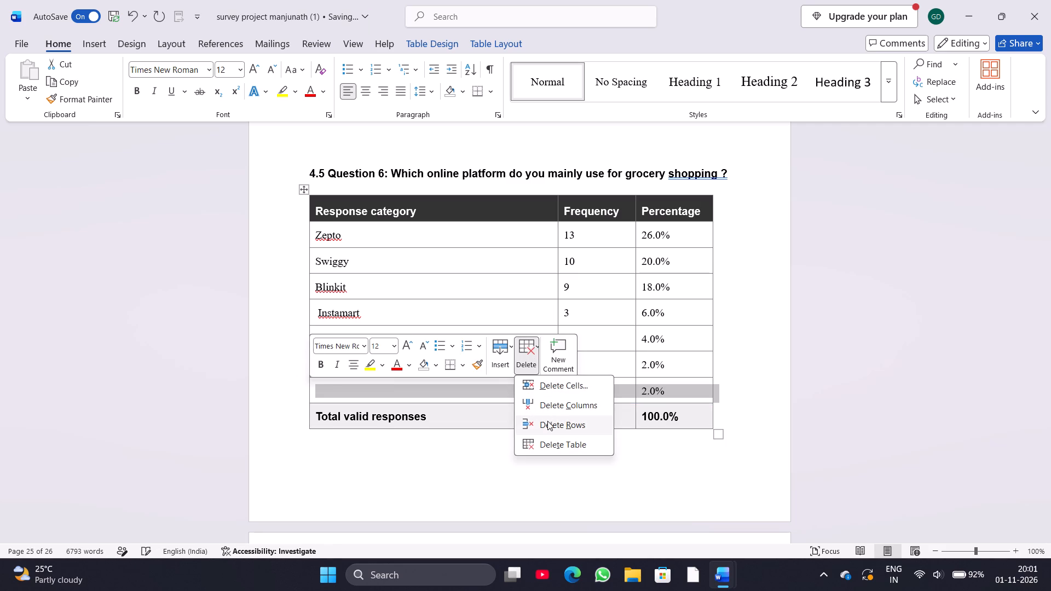
click(547, 421)
click(289, 373)
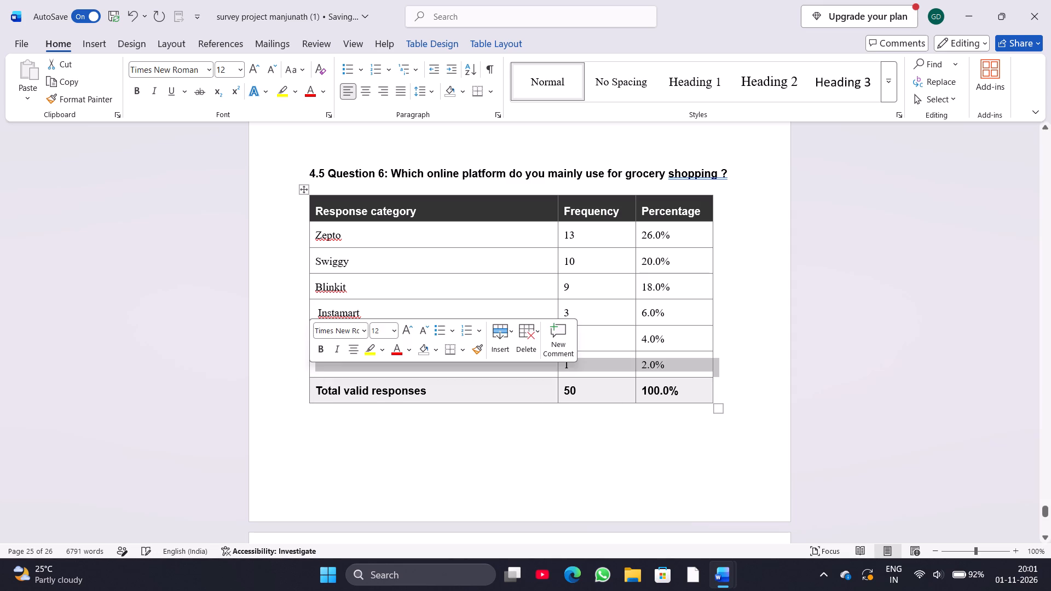
click(526, 336)
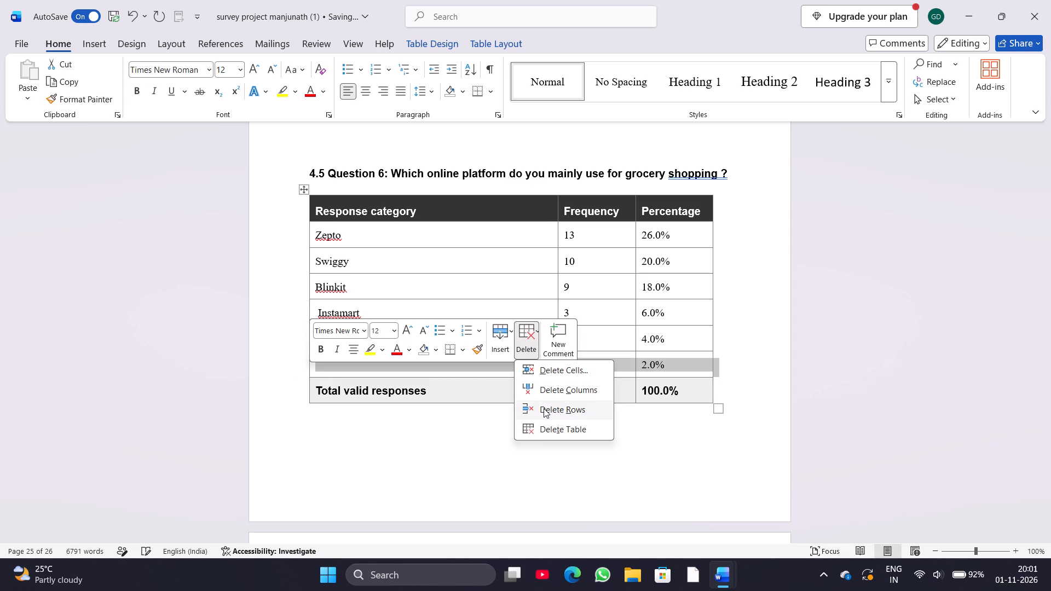
click(544, 408)
Delete the "Blinkit;Zepto;Swiggy instamart;Bigbasket;Option 5" row from the Question 6 table.
click(294, 330)
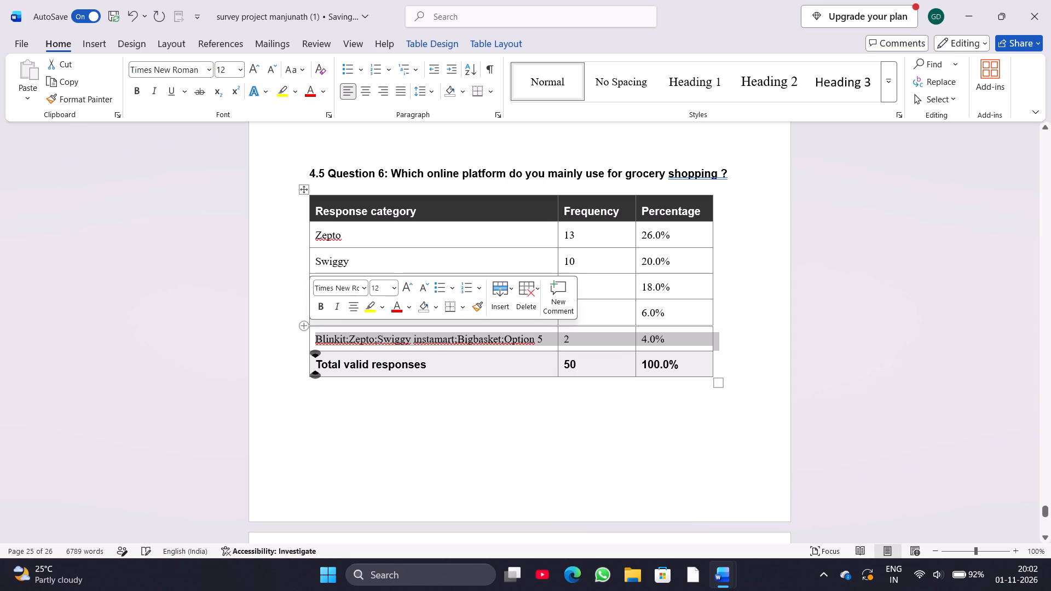
click(520, 305)
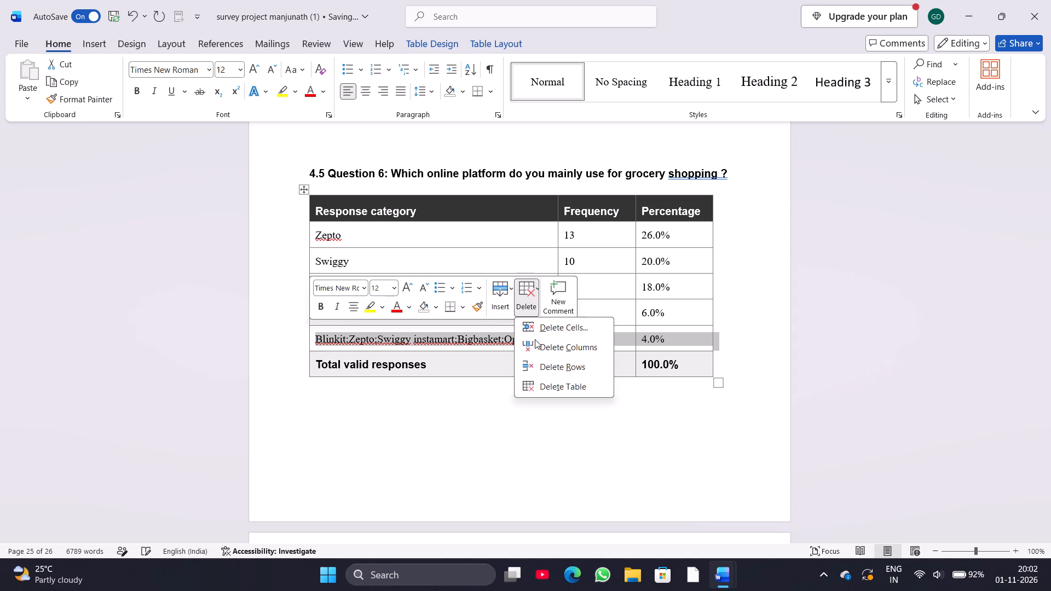
click(546, 369)
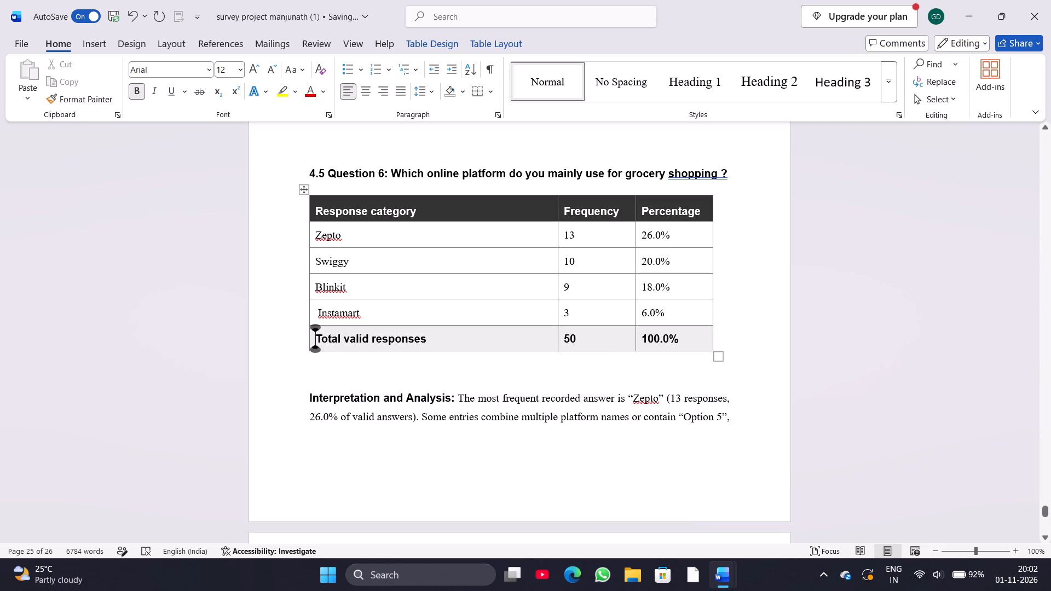
Set the Blinkit row's percentage to 40.0% in the Question 6 table.
click(651, 288)
key(BackSpace)
key(BackSpace)
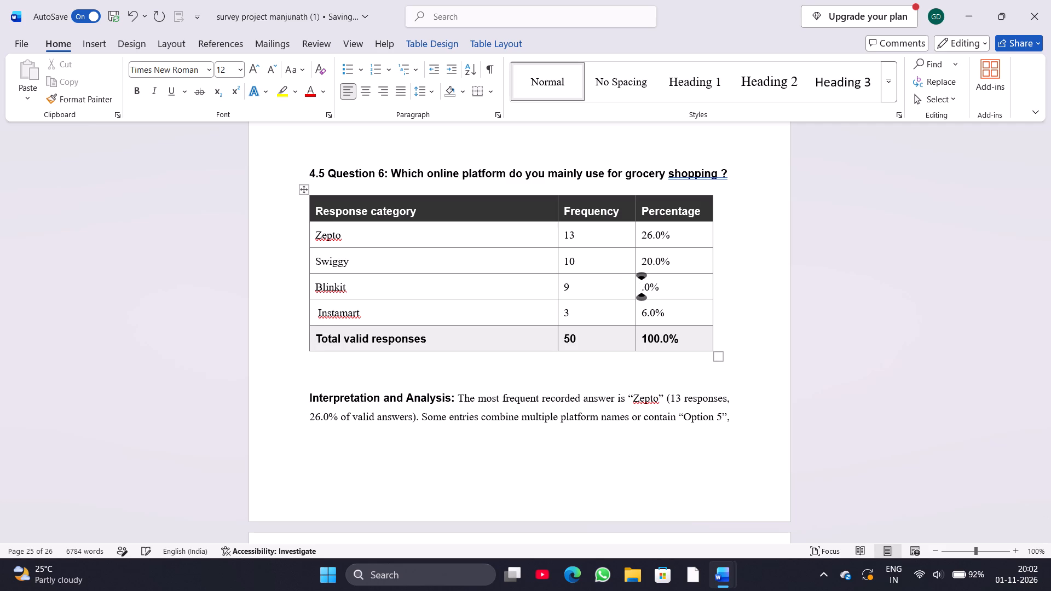
text(20)
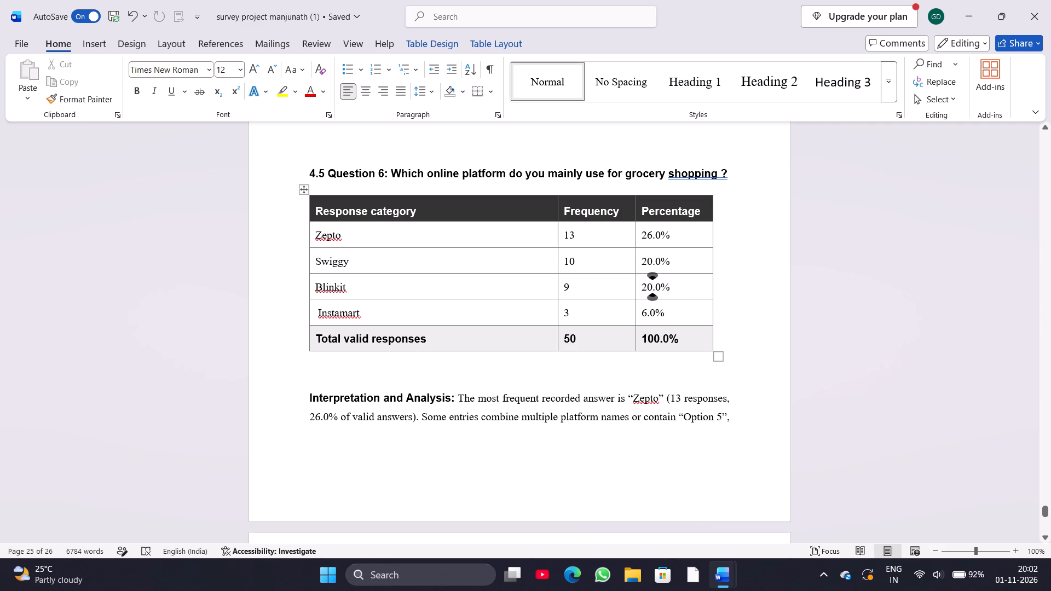
key(BackSpace)
key(BackSpace)
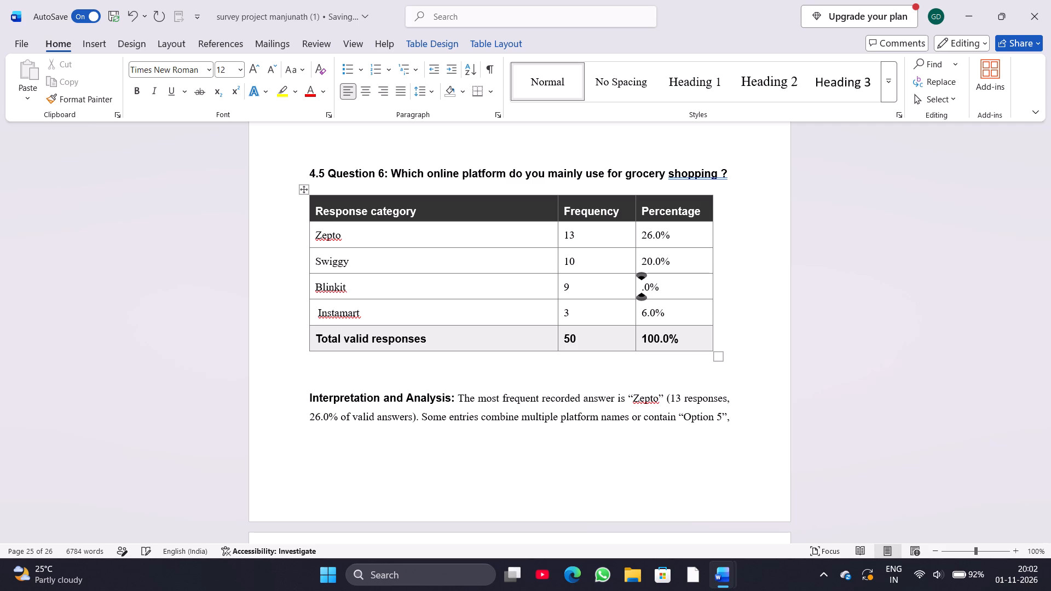
text(40)
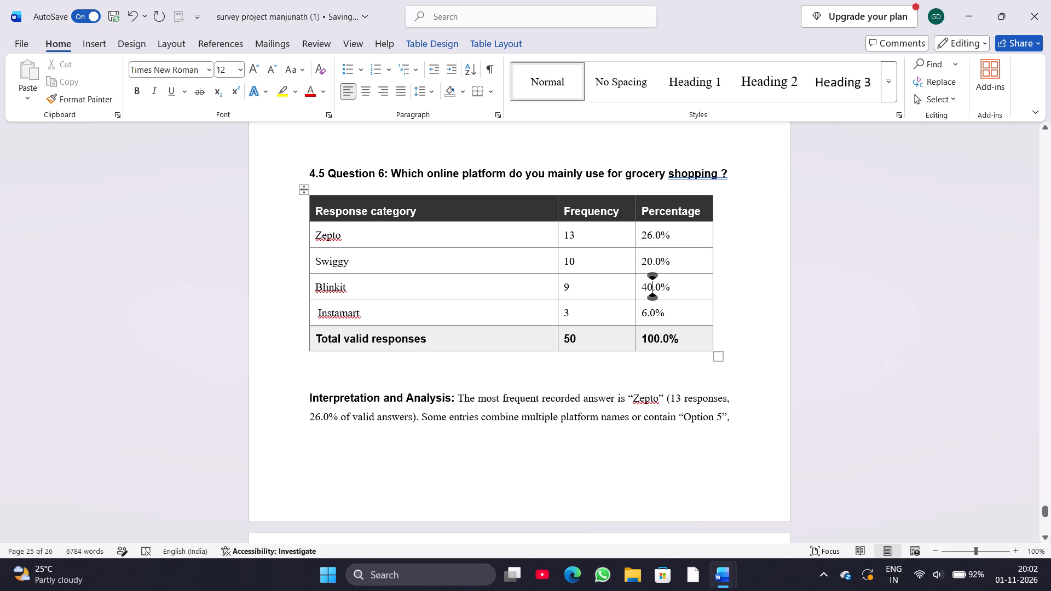
key(BackSpace)
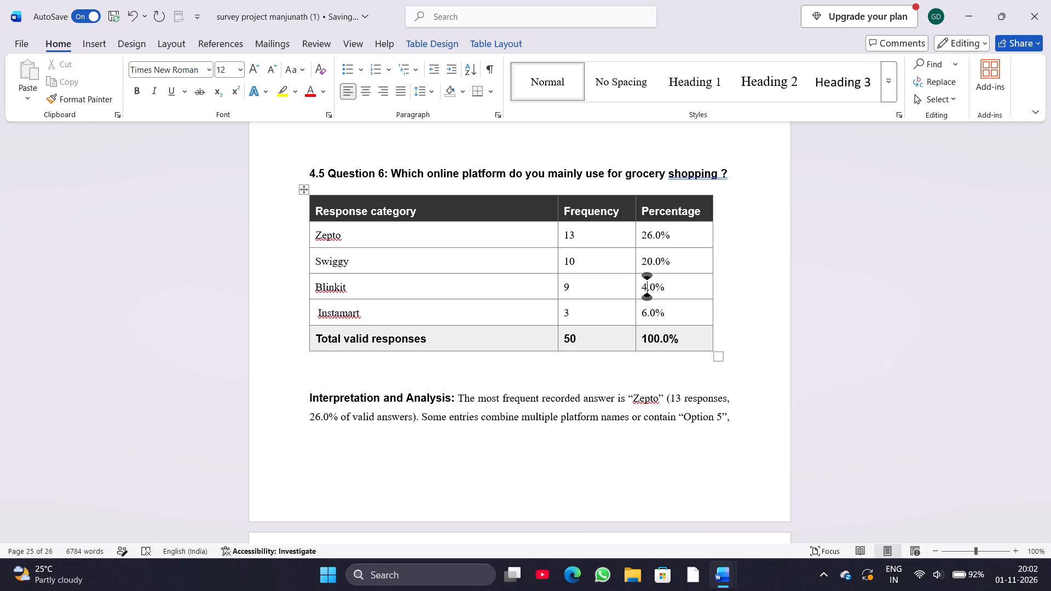
key(ctrl+z)
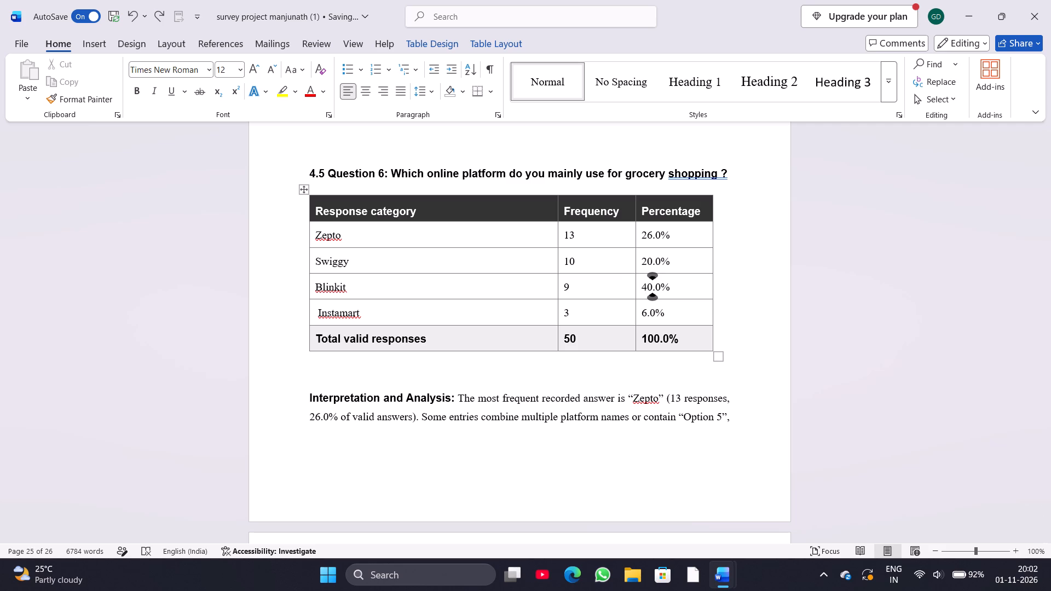
Set the Instamart row's percentage to 4.0% in the Question 6 table.
click(648, 313)
key(BackSpace)
key(4)
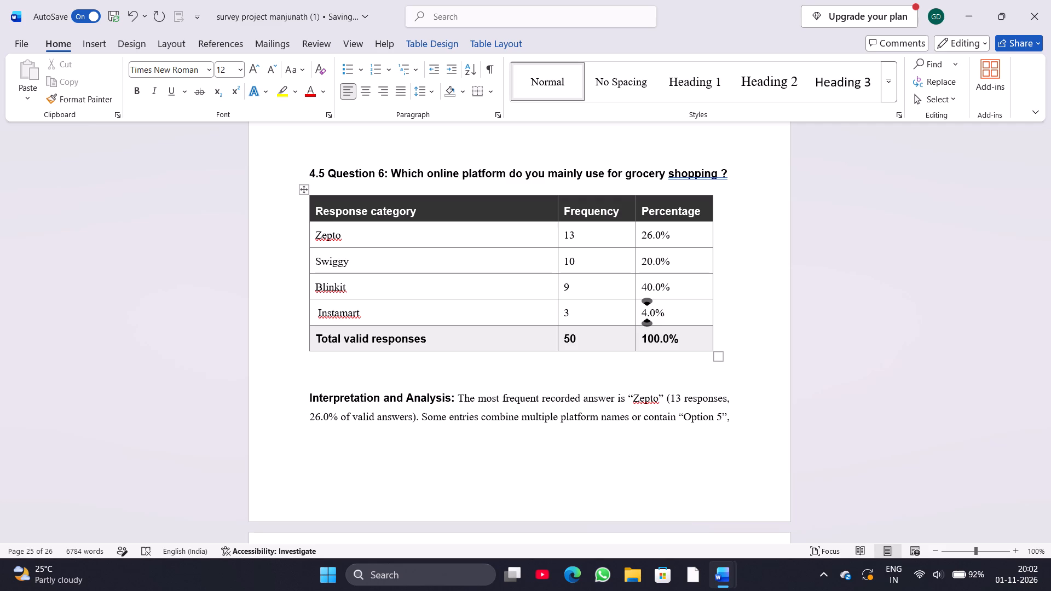
Add a new empty paragraph after "multiple selections" at the end of the Question 6 interpretation text.
scroll(668, 366, down, 2)
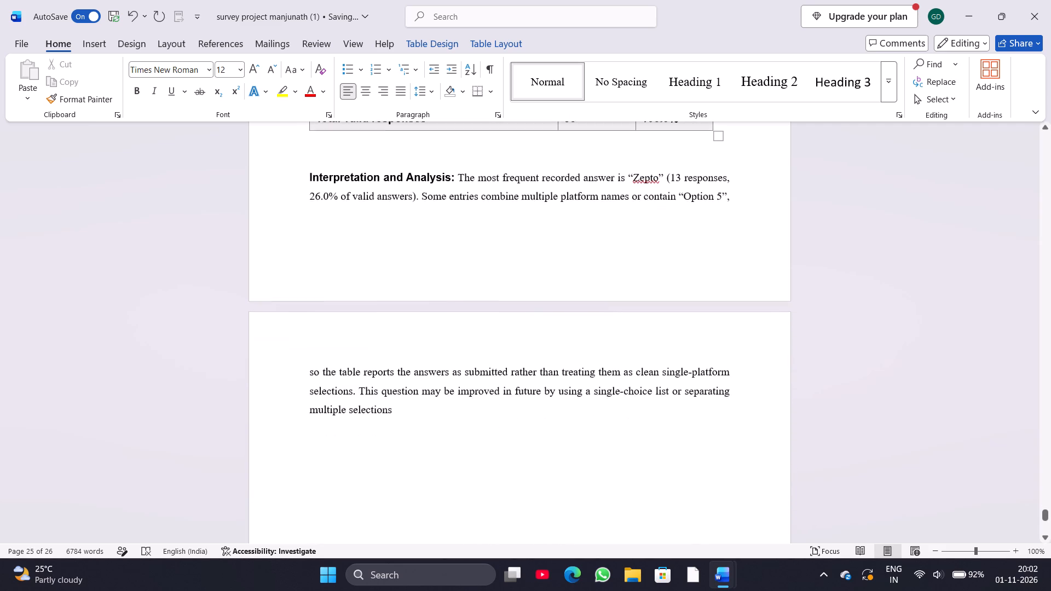
scroll(668, 366, left, 1)
scroll(668, 366, down, 1)
scroll(668, 366, left, 1)
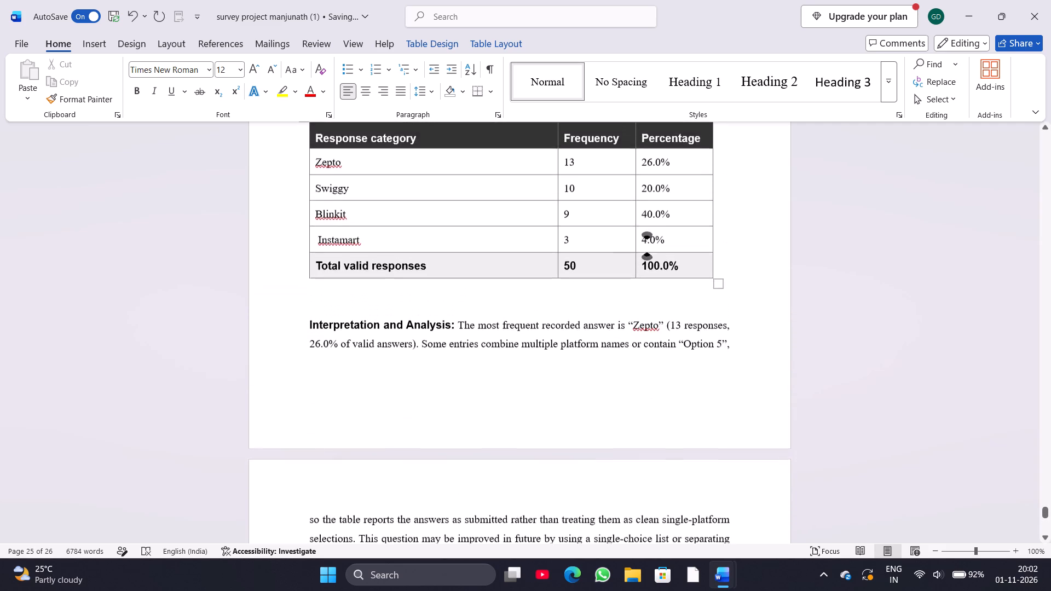
scroll(668, 366, left, 1)
scroll(668, 366, down, 3)
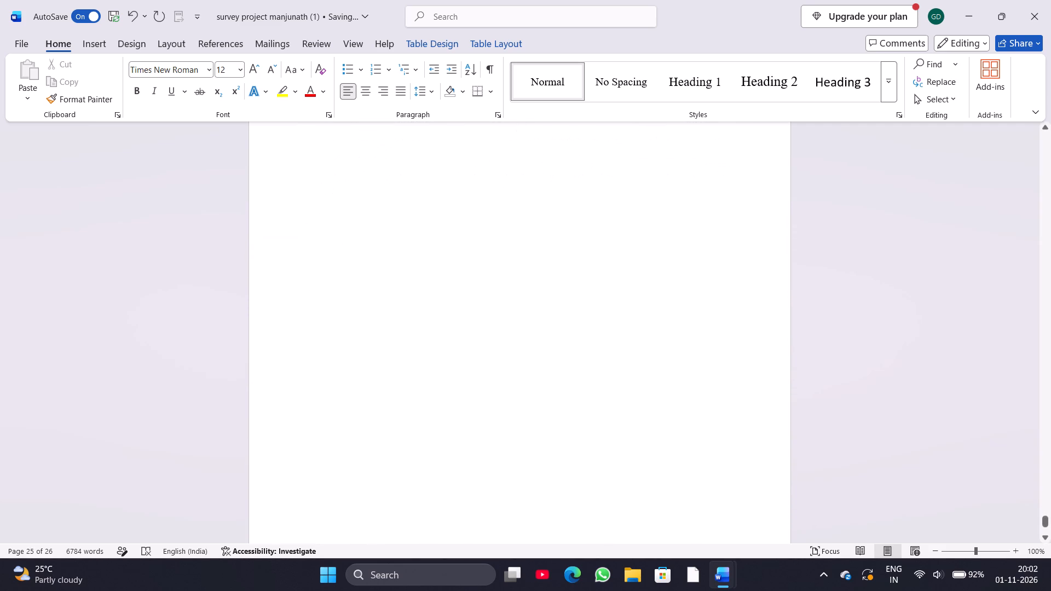
scroll(561, 472, up, 2)
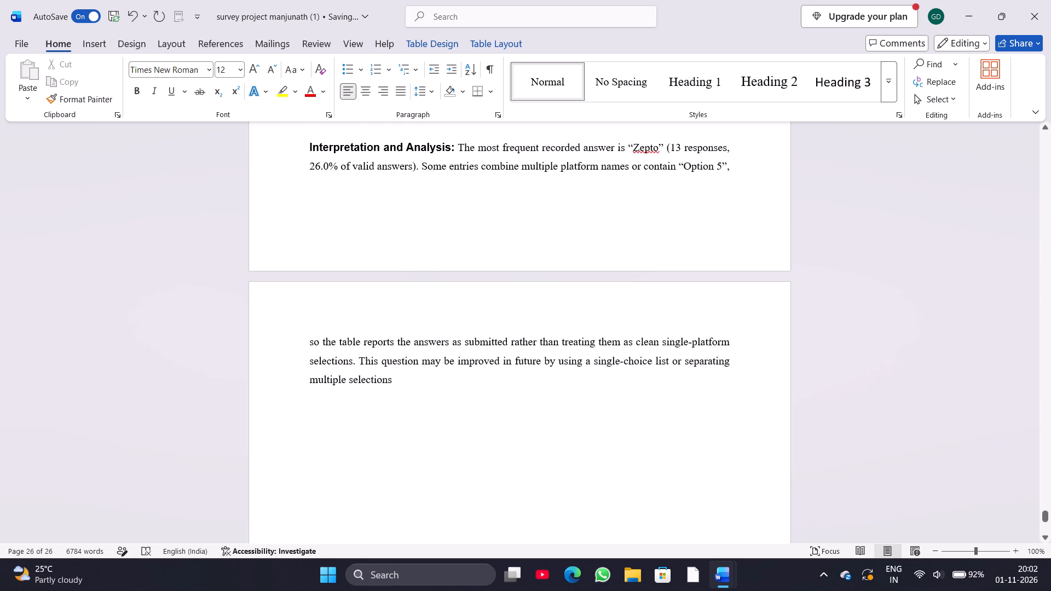
click(401, 376)
key(Return)
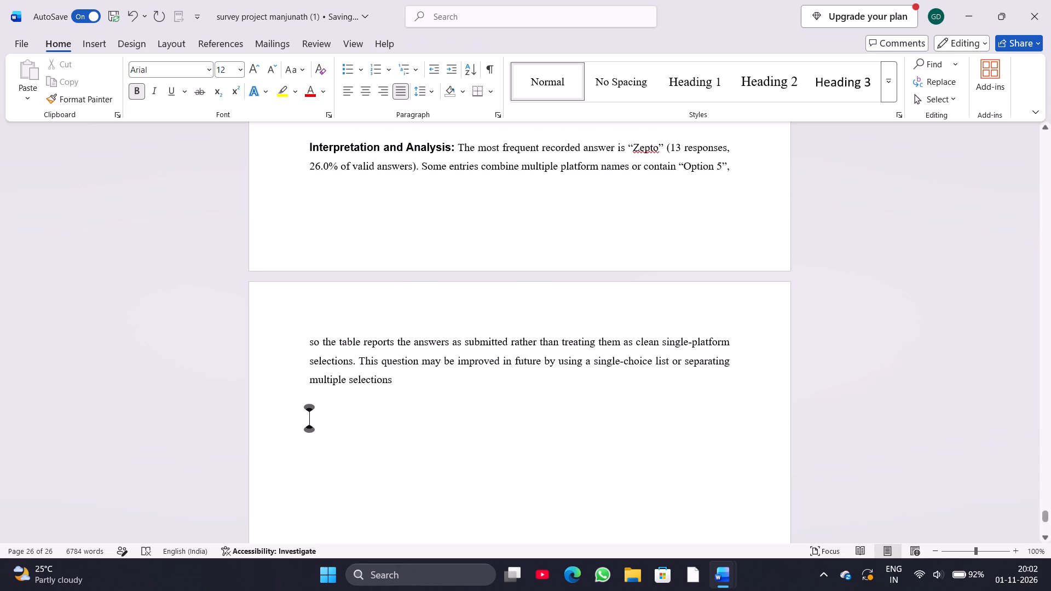
click(320, 590)
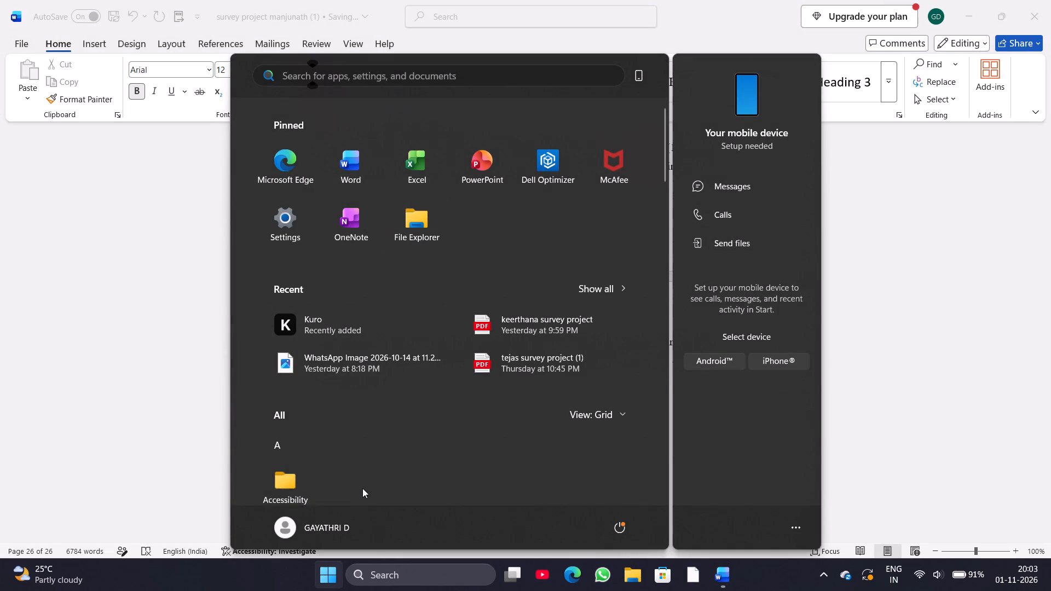
click(377, 569)
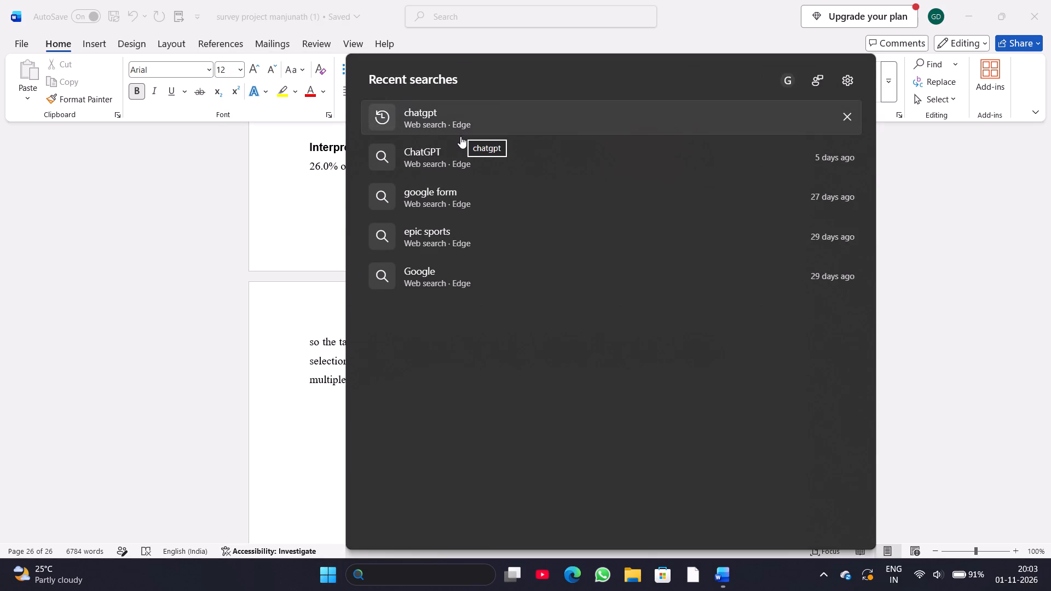
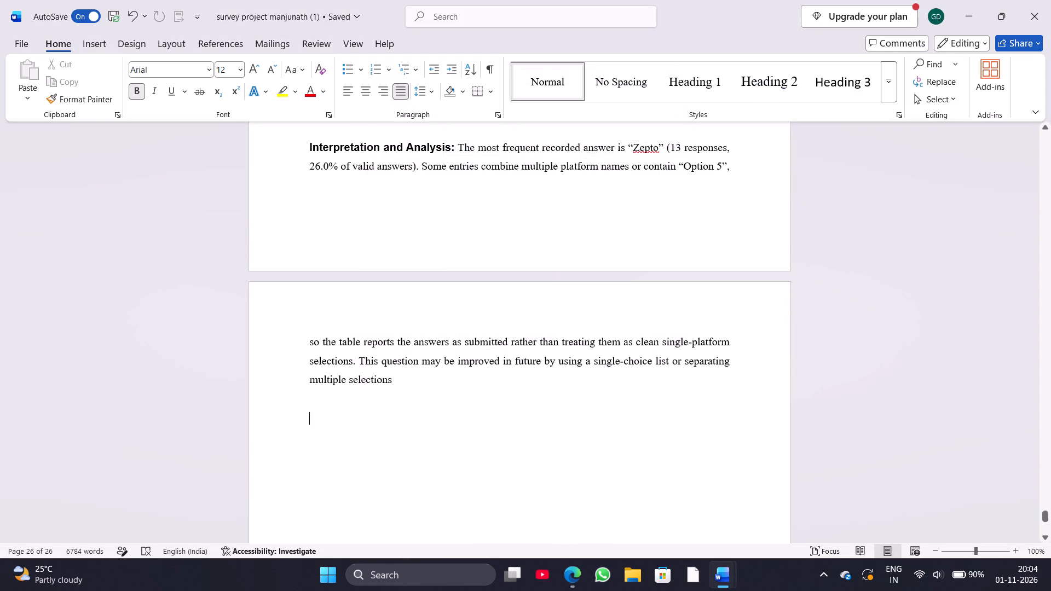
scroll(546, 276, up, 5)
scroll(546, 276, left, 1)
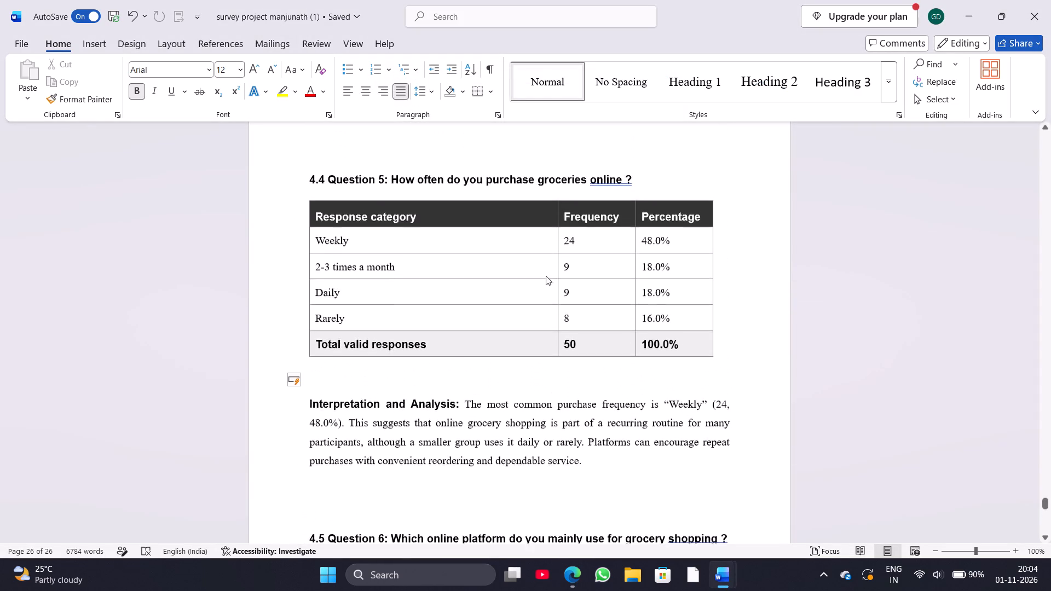
scroll(546, 276, left, 1)
scroll(546, 276, down, 1)
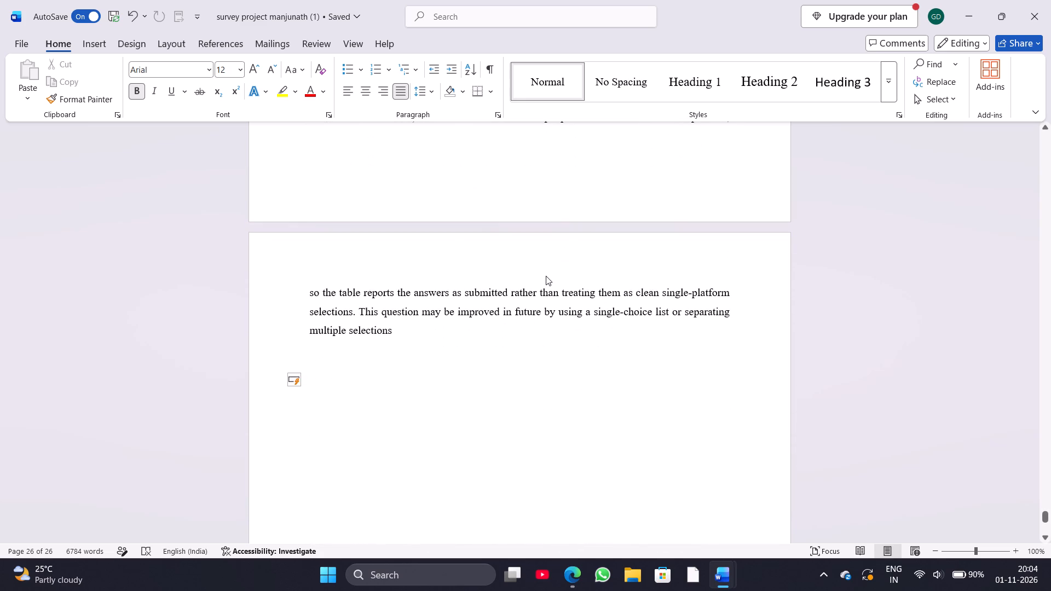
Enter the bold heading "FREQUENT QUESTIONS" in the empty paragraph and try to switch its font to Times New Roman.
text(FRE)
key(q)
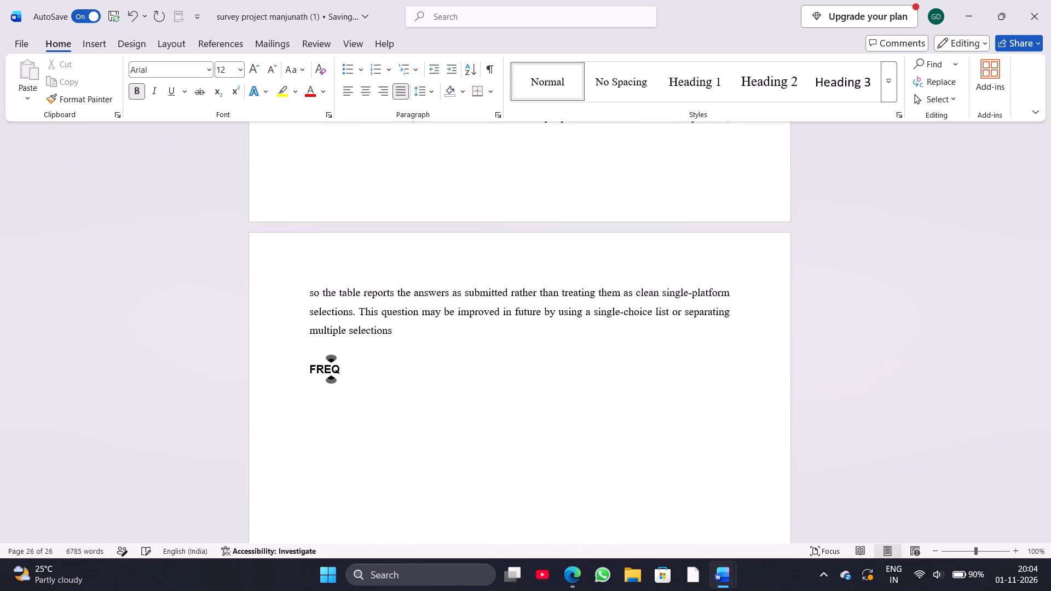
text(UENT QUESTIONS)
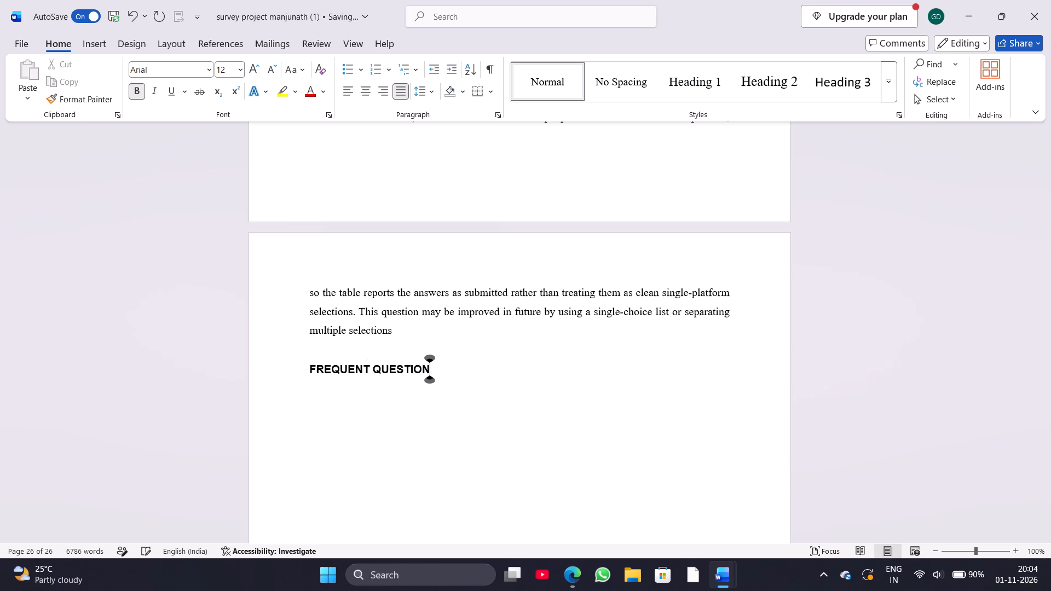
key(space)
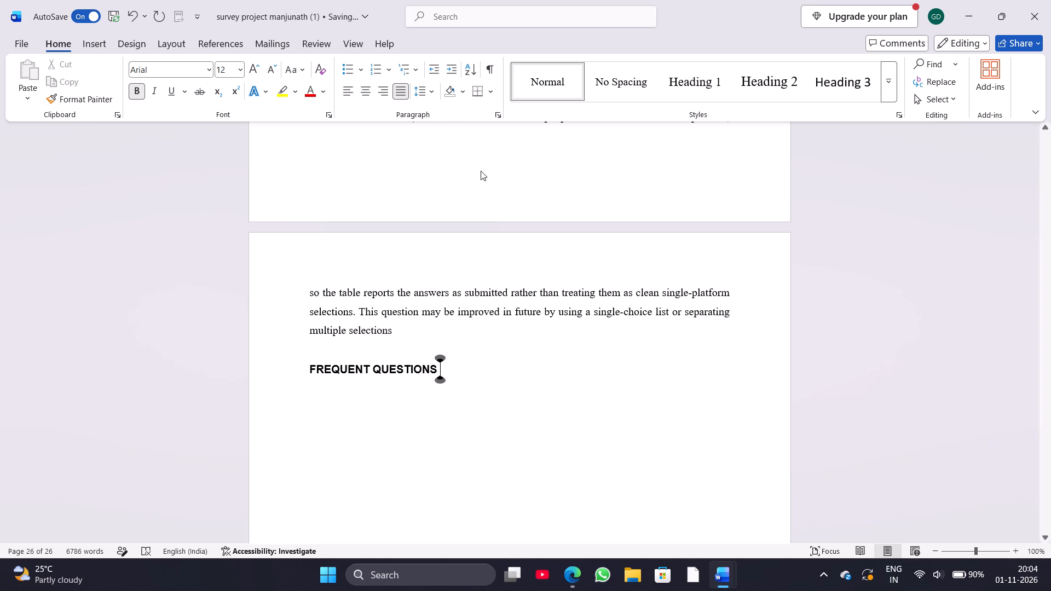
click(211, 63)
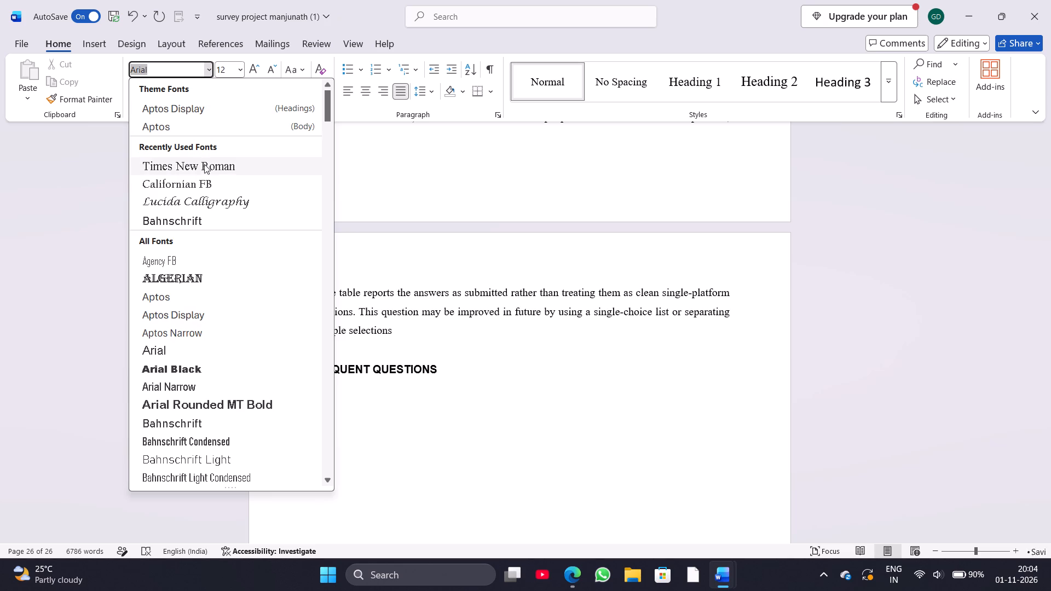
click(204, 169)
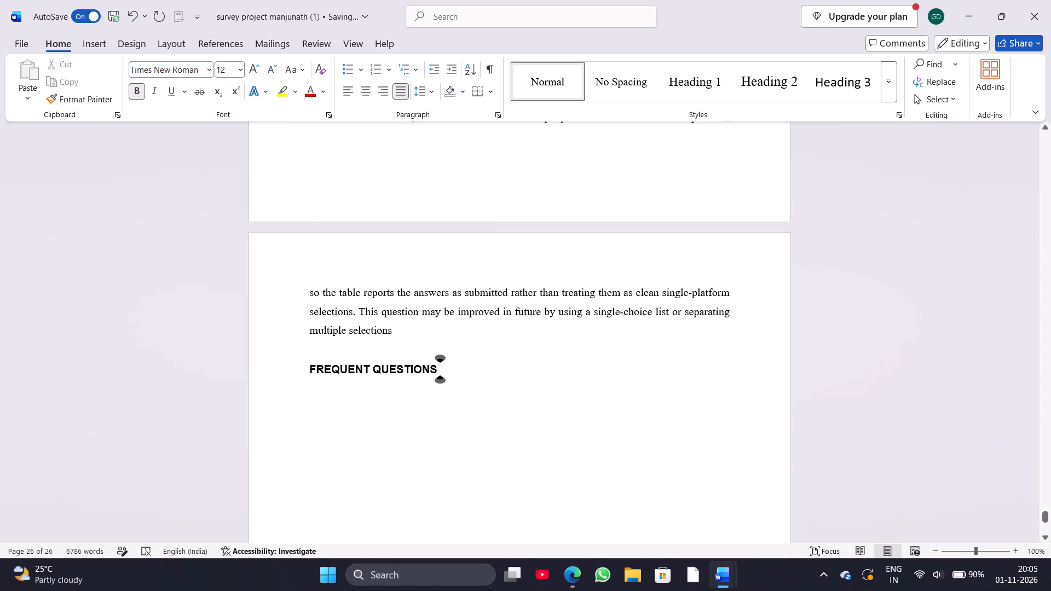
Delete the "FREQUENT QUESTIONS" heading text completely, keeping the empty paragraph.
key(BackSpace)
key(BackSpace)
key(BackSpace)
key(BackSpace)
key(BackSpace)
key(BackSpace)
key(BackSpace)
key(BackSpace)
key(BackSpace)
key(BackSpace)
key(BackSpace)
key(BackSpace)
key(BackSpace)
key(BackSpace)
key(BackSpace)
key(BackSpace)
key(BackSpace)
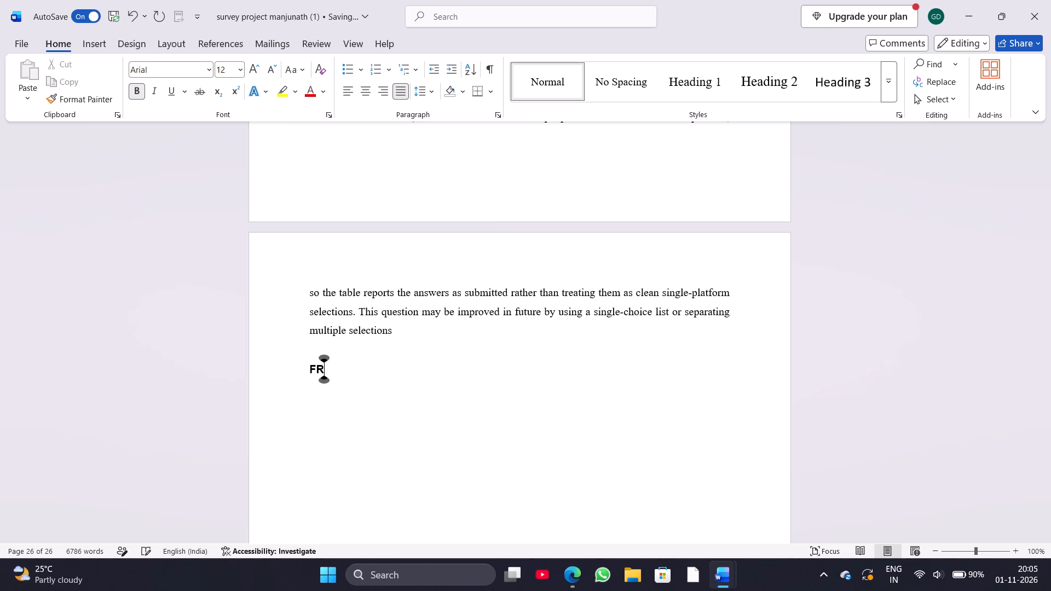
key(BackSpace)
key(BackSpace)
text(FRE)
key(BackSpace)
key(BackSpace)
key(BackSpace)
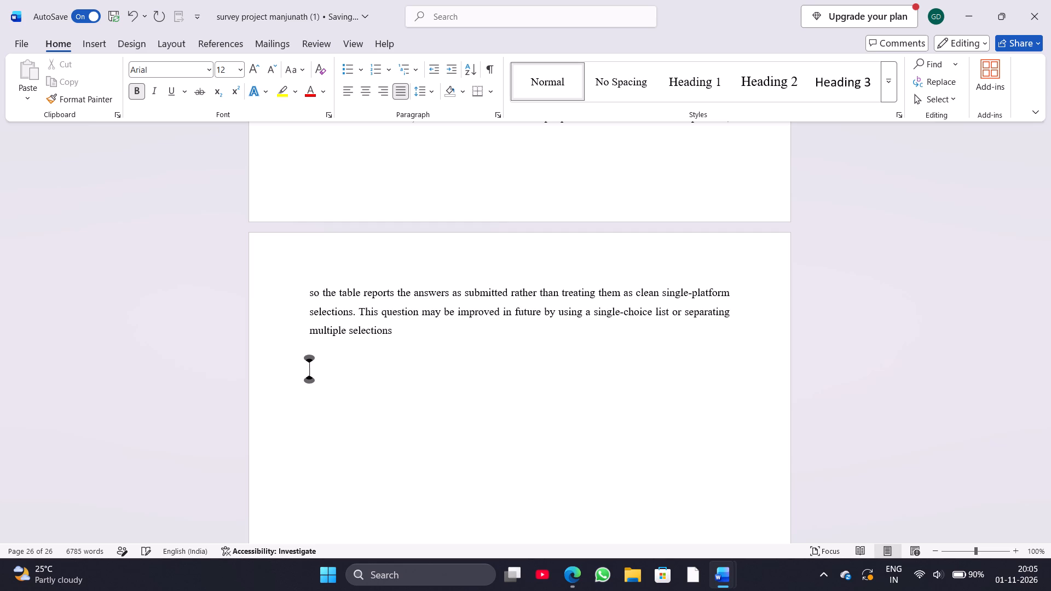
Set the empty paragraph's font to Times New Roman and begin the bold heading with "FREQUENT QUESTIO".
click(205, 72)
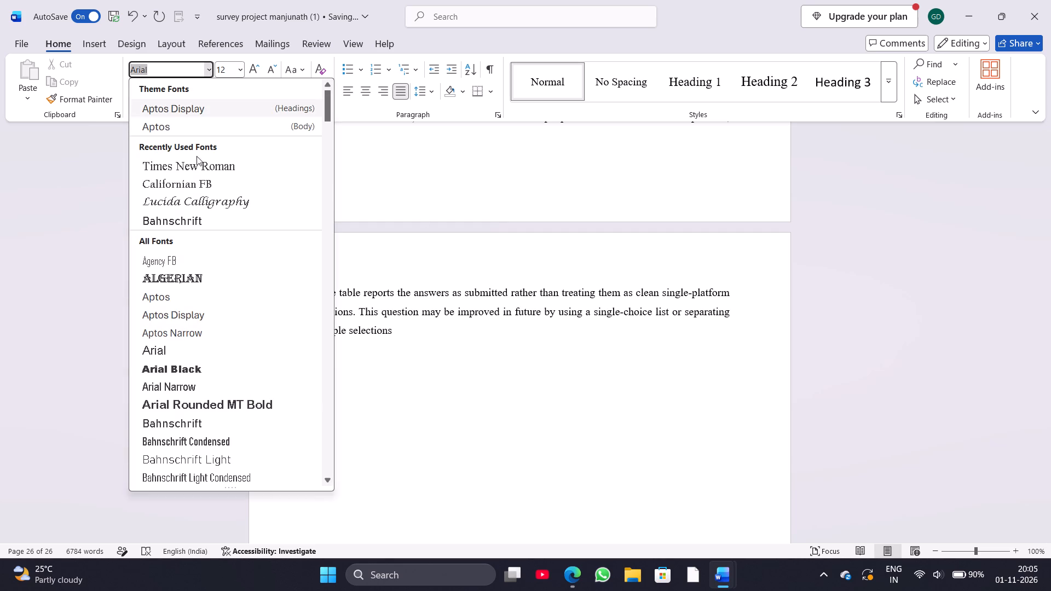
click(193, 170)
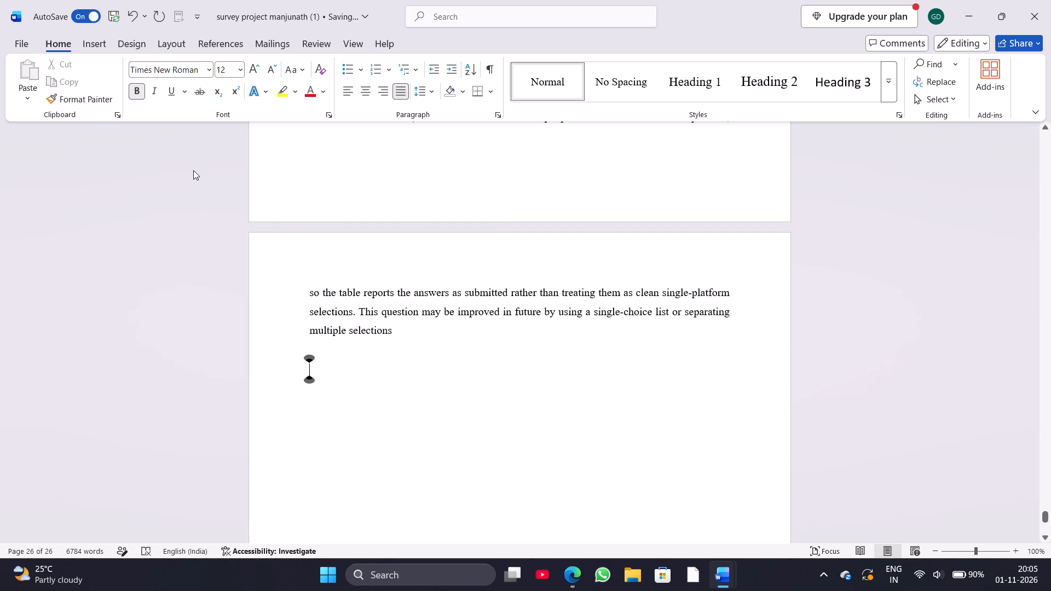
text(FREQ)
text(UENT)
key(space)
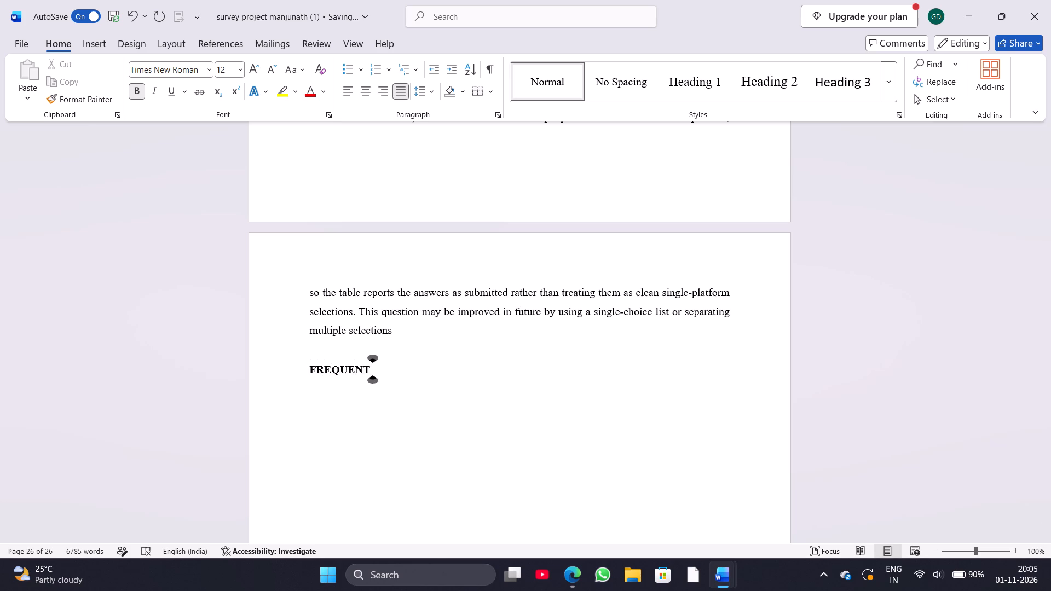
text(QUESTIO)
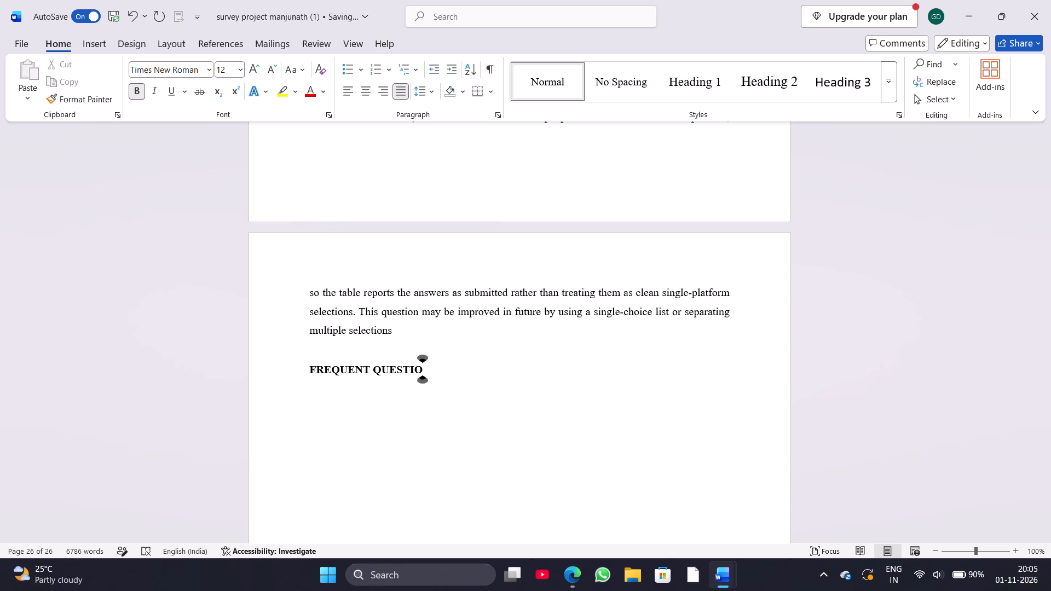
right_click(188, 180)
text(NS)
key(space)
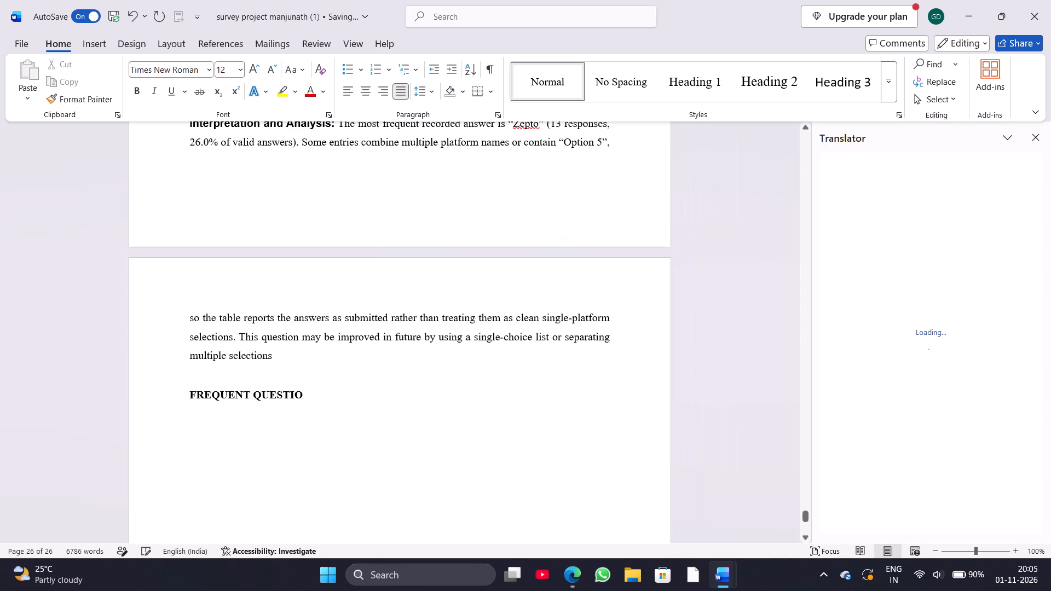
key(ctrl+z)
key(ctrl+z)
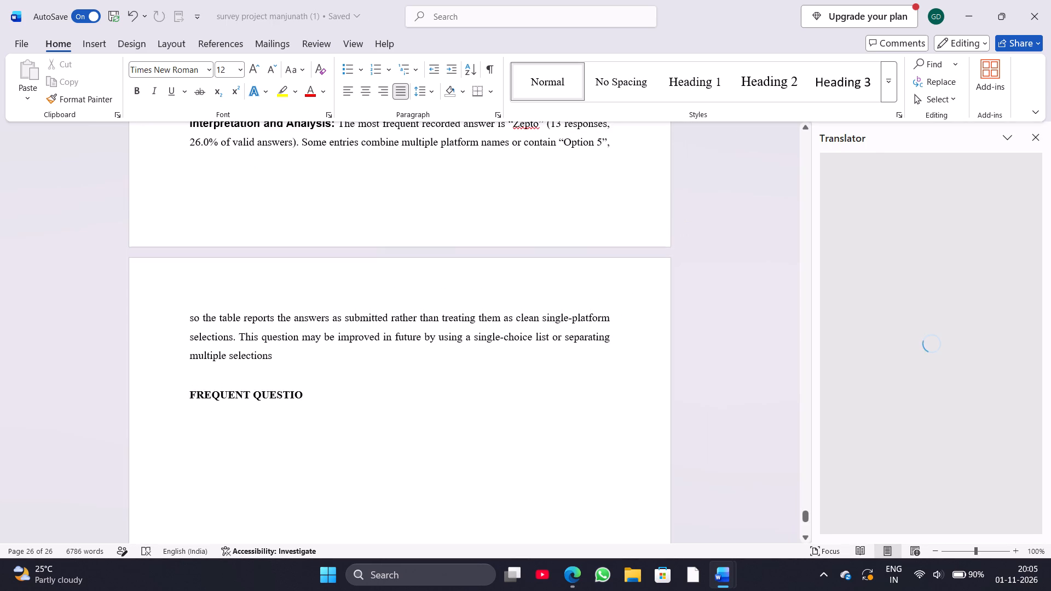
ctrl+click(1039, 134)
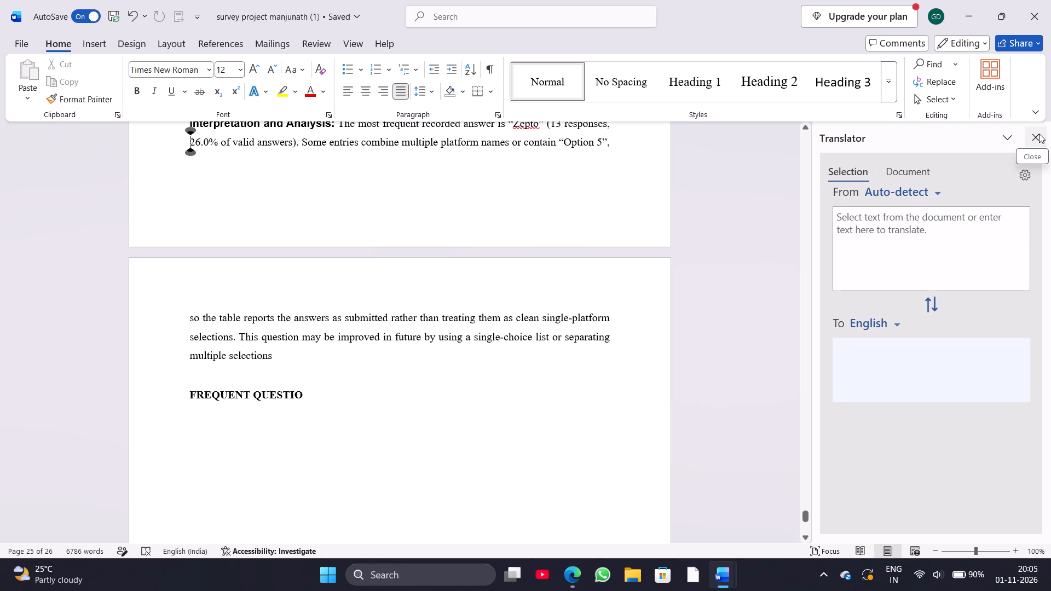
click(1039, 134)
Complete the unfinished heading so it reads "FREQUENT QUESTIONS".
click(428, 392)
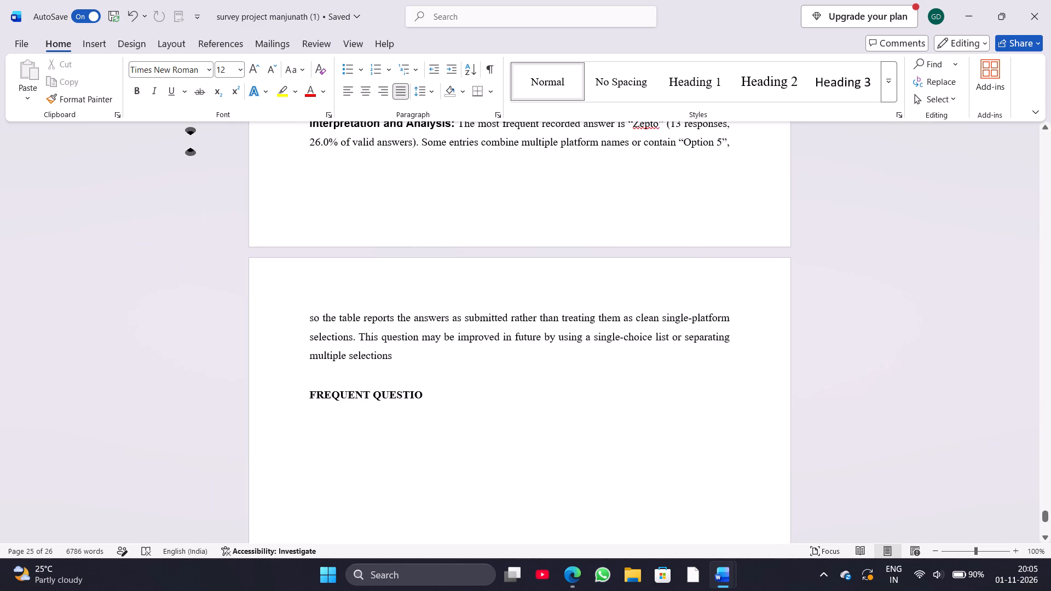
text(NS)
key(space)
Start a new paragraph under the "FREQUENT QUESTIONS" heading with the item number "1.".
key(Return)
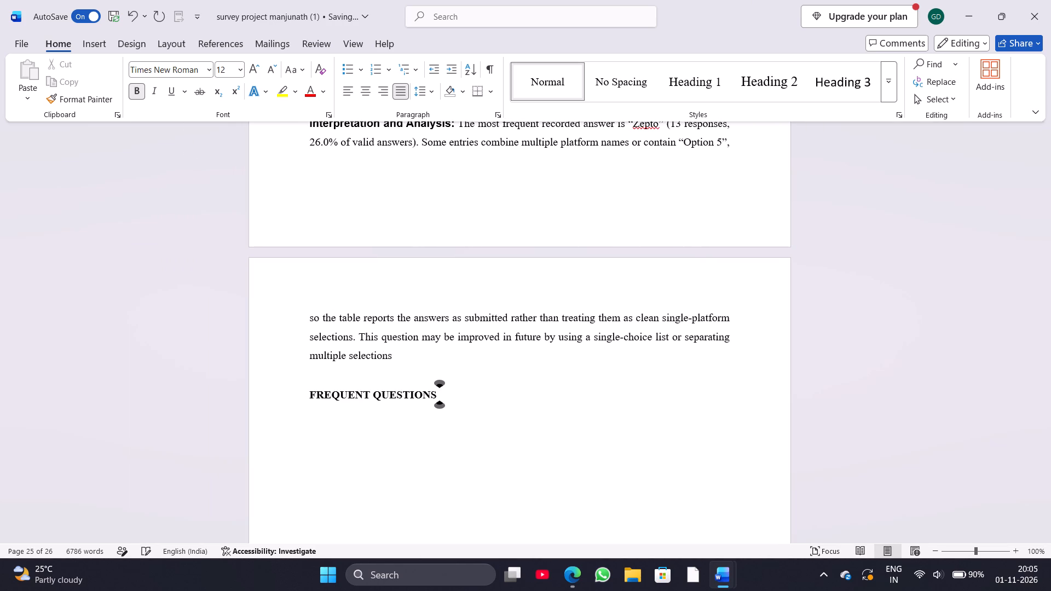
key(1)
key(period)
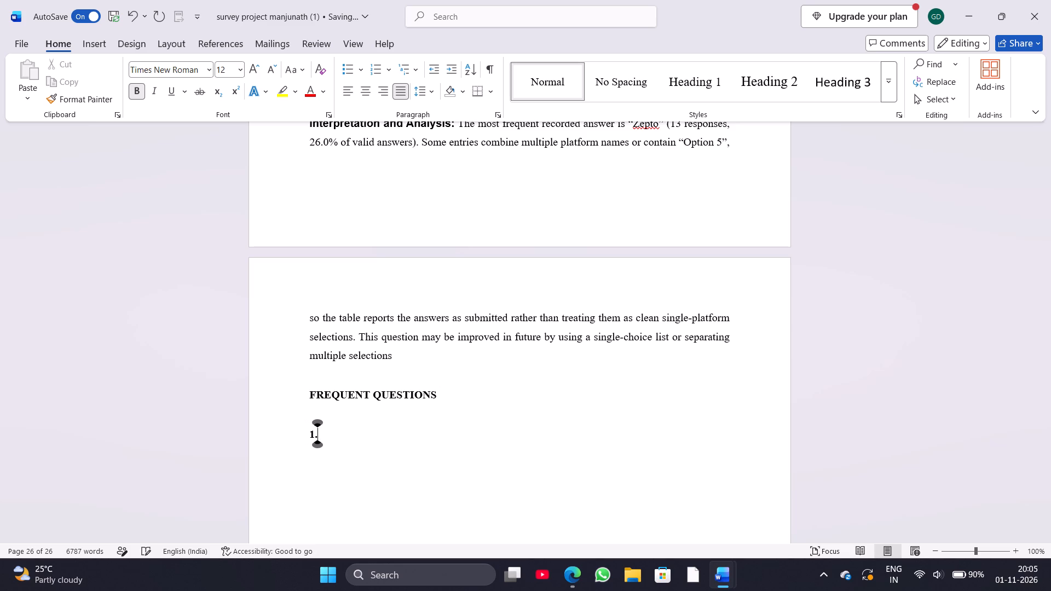
key(Tab)
key(Tab)
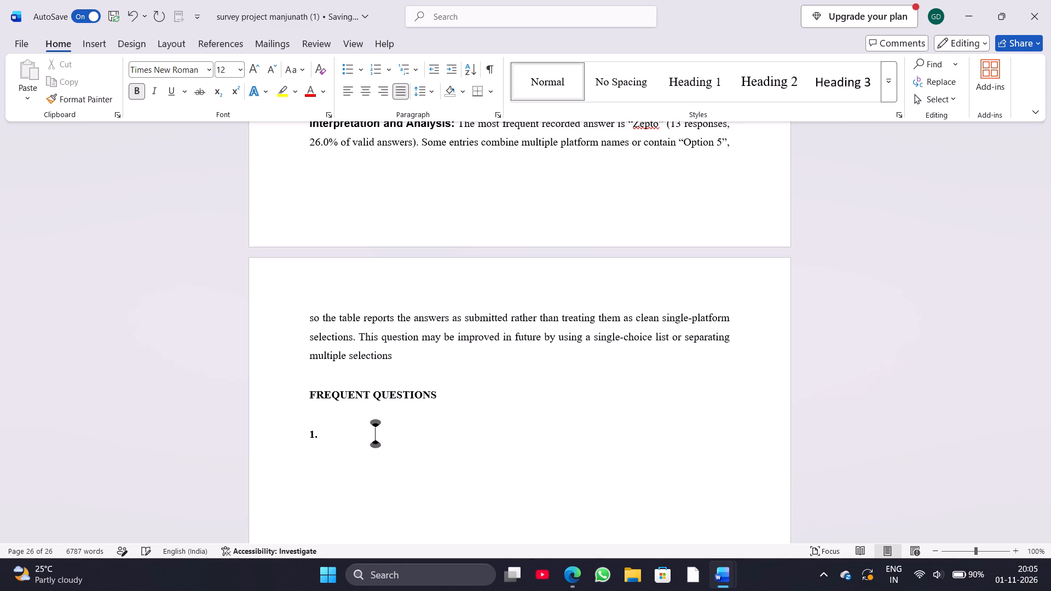
key(BackSpace)
key(BackSpace)
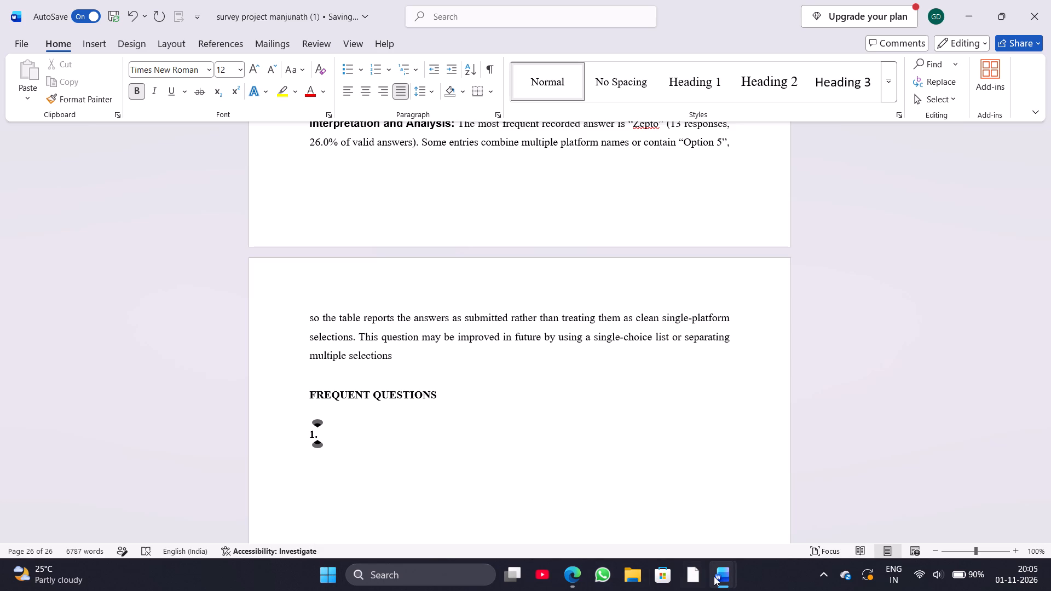
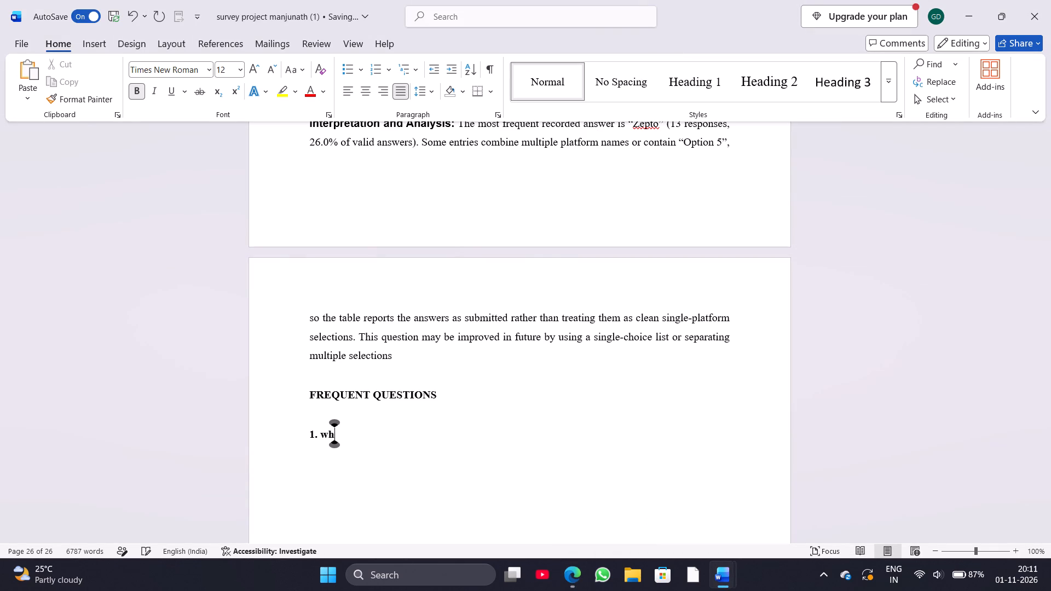
key(BackSpace)
key(BackSpace)
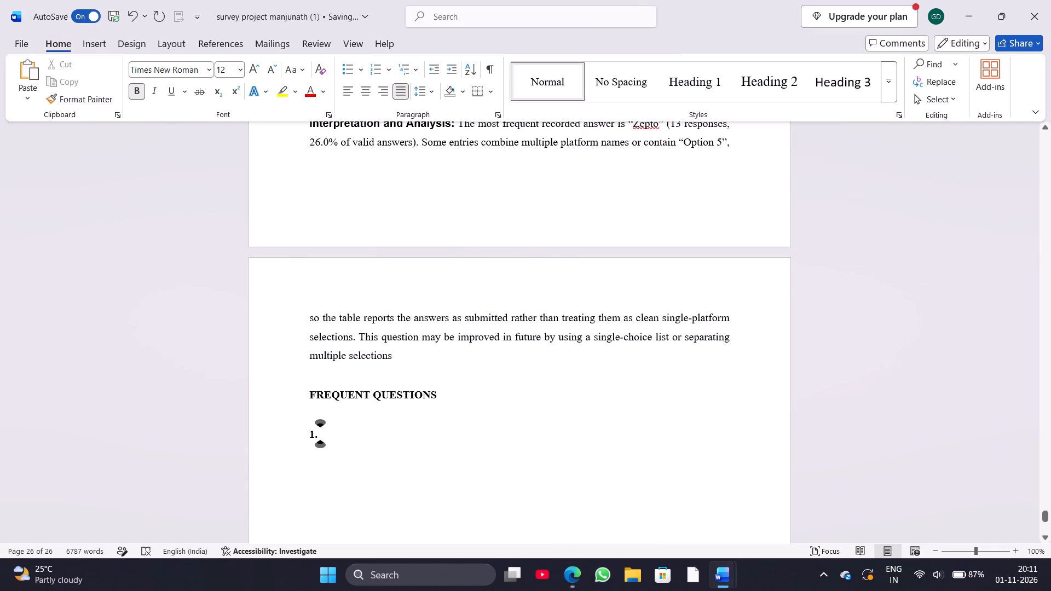
click(130, 88)
text(wy)
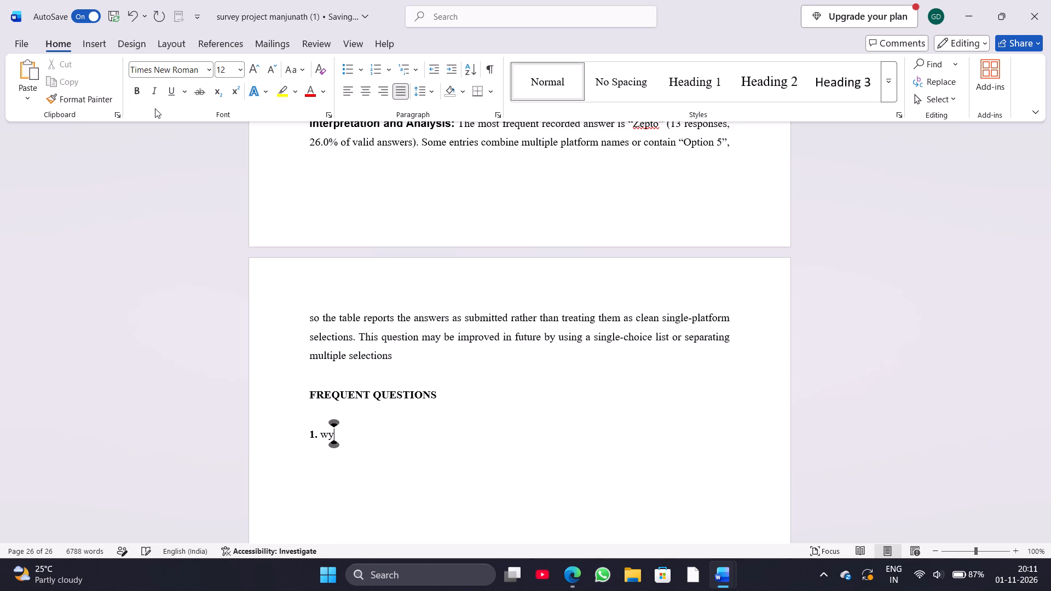
key(BackSpace)
text(hy is online shopping)
key(space)
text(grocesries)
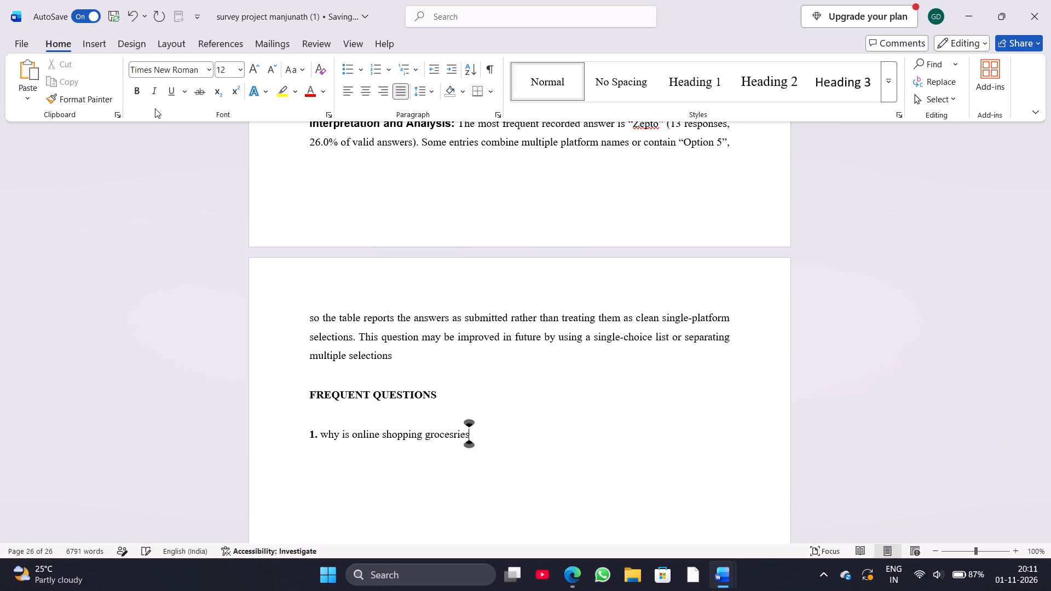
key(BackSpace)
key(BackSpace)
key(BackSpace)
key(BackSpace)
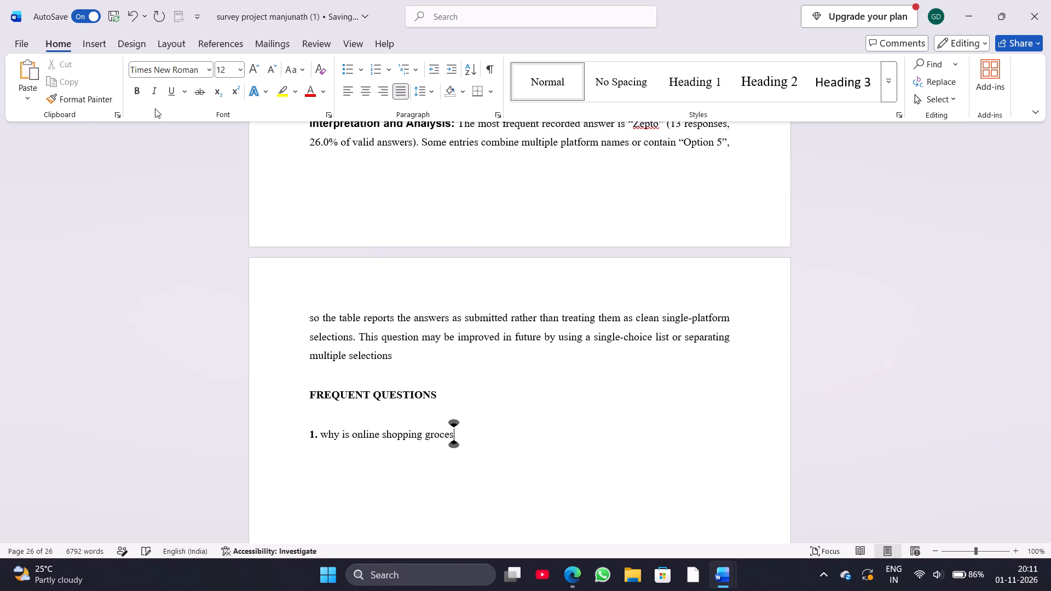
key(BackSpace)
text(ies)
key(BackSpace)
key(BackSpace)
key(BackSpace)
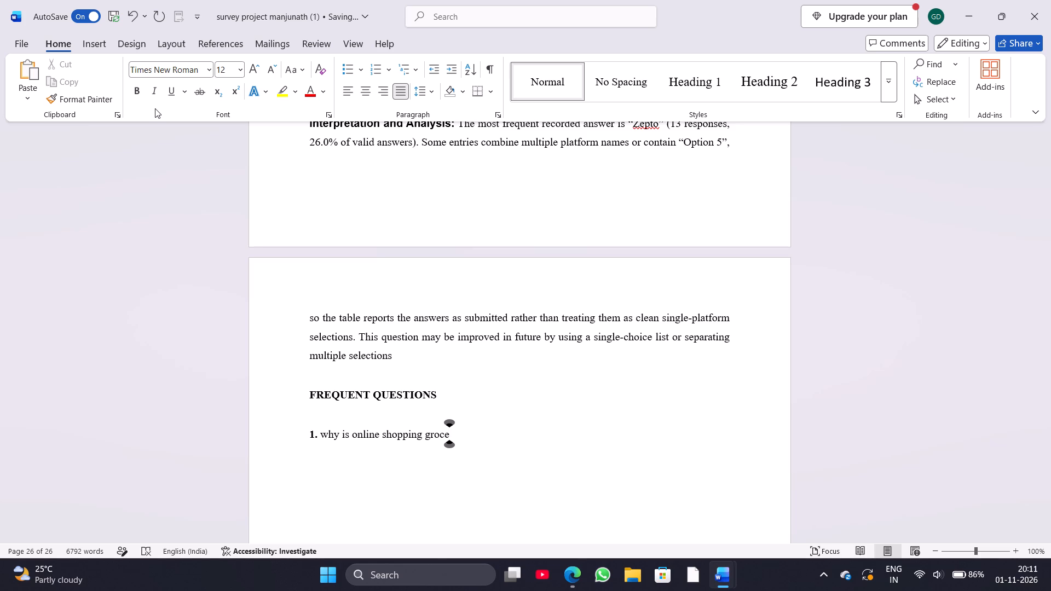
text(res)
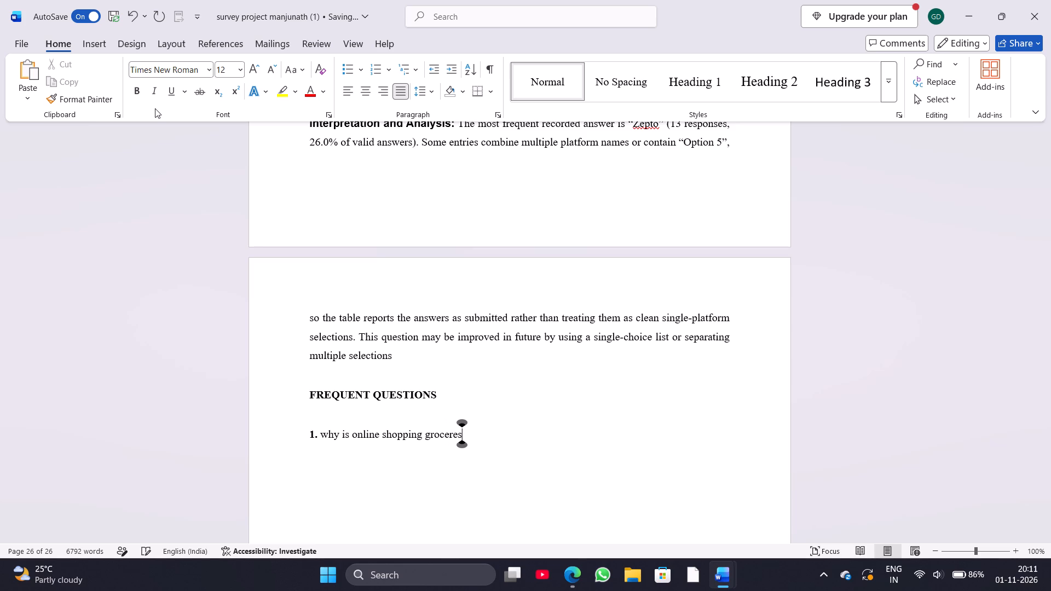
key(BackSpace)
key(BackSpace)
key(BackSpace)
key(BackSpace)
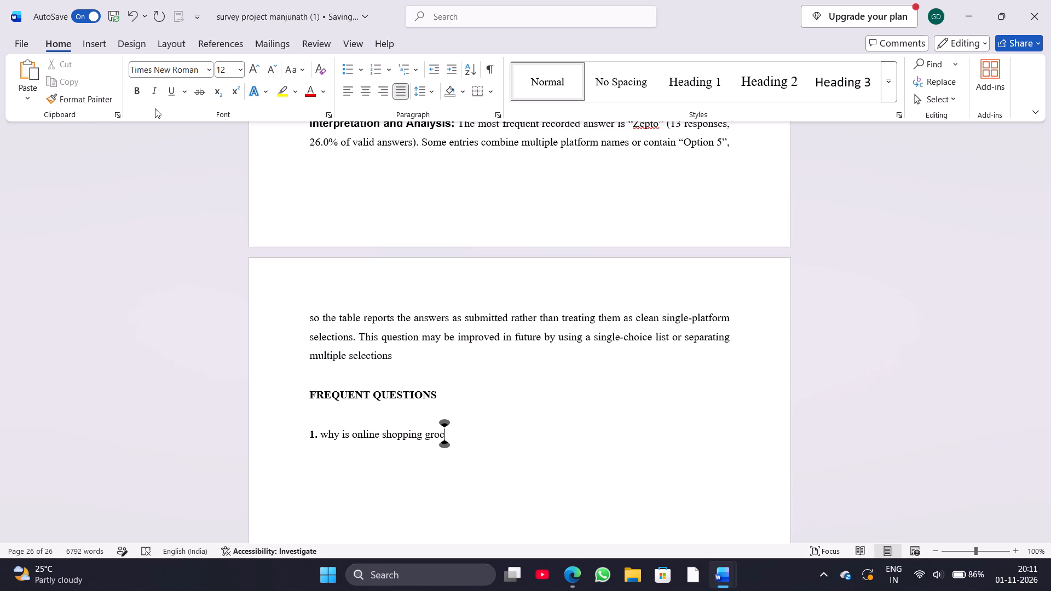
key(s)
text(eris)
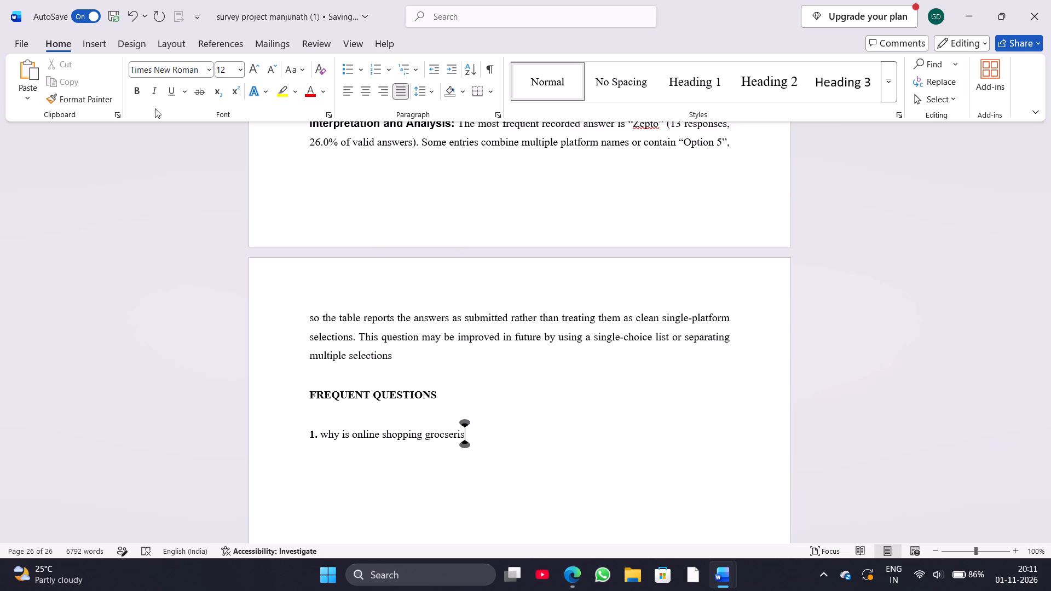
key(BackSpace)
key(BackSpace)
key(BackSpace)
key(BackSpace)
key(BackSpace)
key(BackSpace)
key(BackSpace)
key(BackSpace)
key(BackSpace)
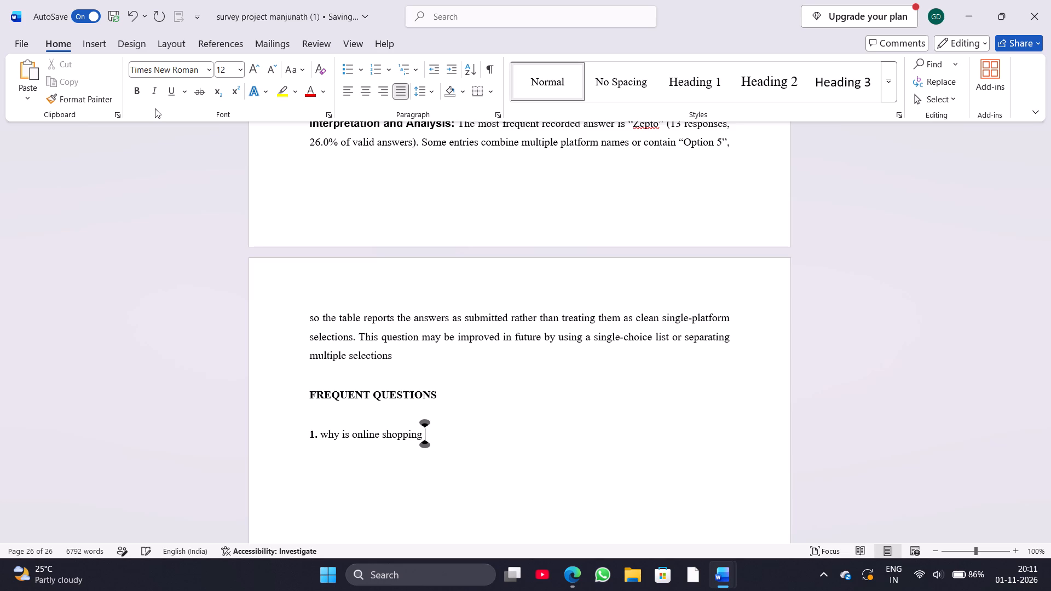
Complete question 1 with "groceries important ?" and start a new paragraph below it.
scroll(155, 108, up, 3)
scroll(405, 228, up, 4)
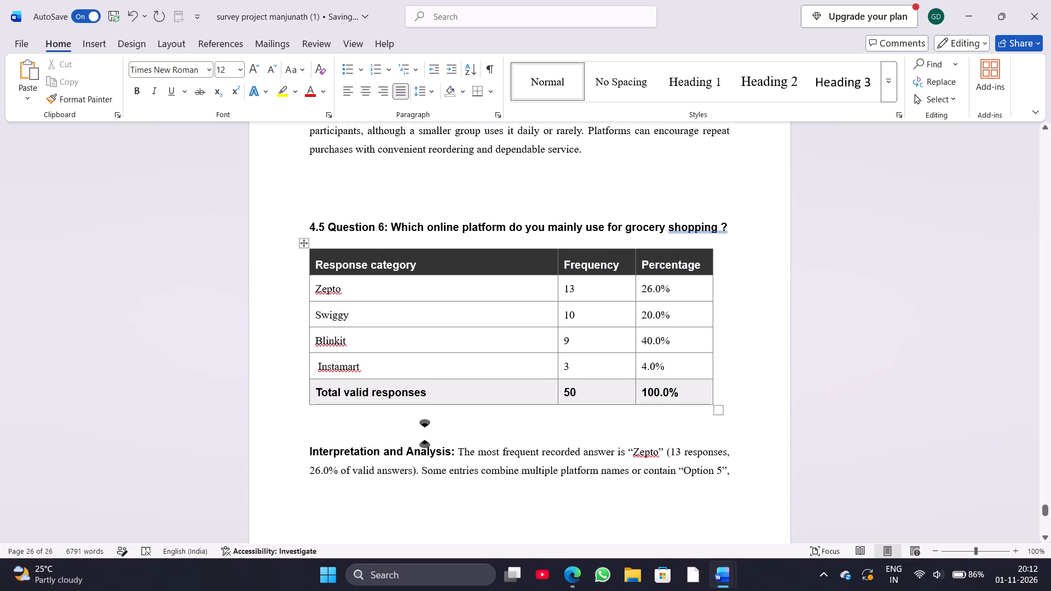
scroll(405, 228, down, 2)
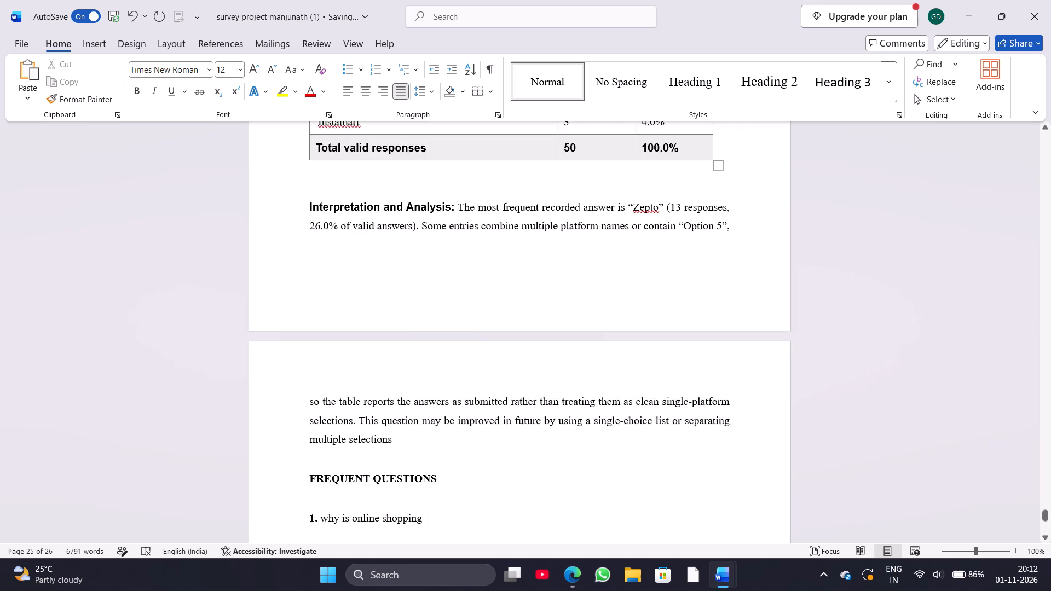
scroll(405, 228, down, 1)
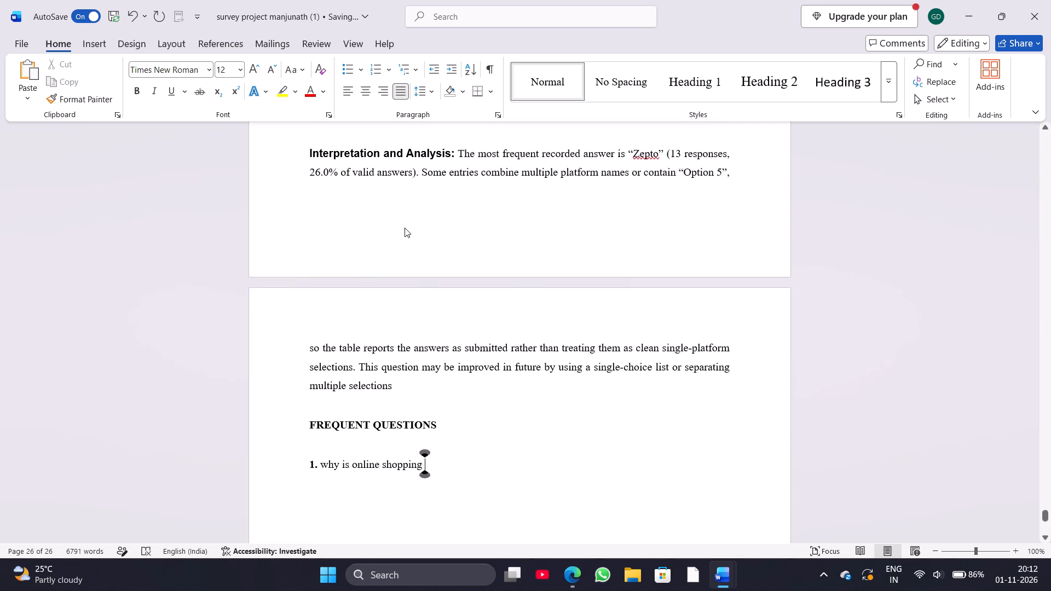
text(grocery)
key(BackSpace)
text(ies important)
key(space)
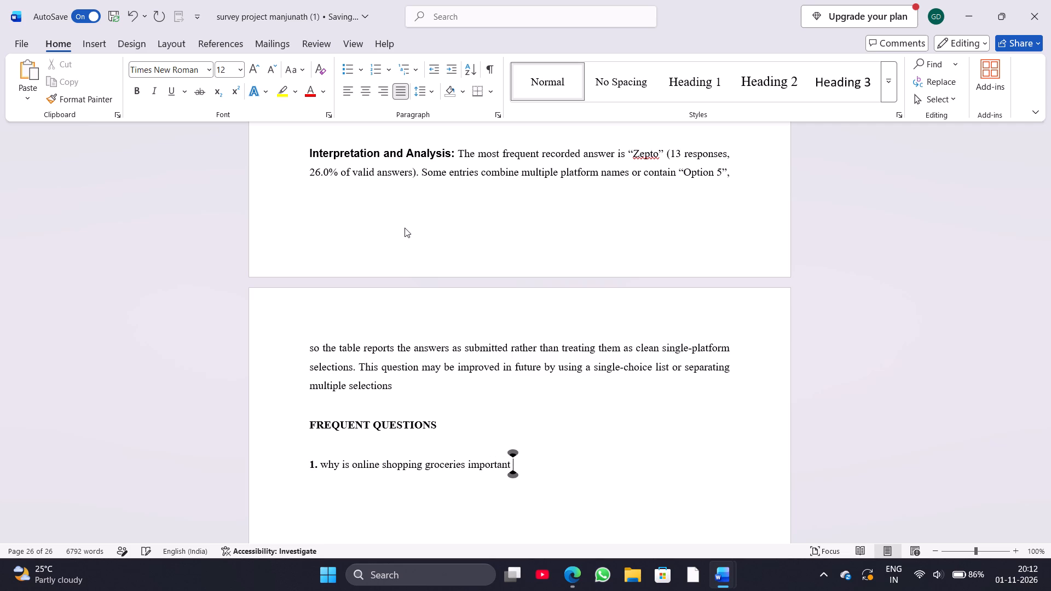
key(shift+question)
key(Return)
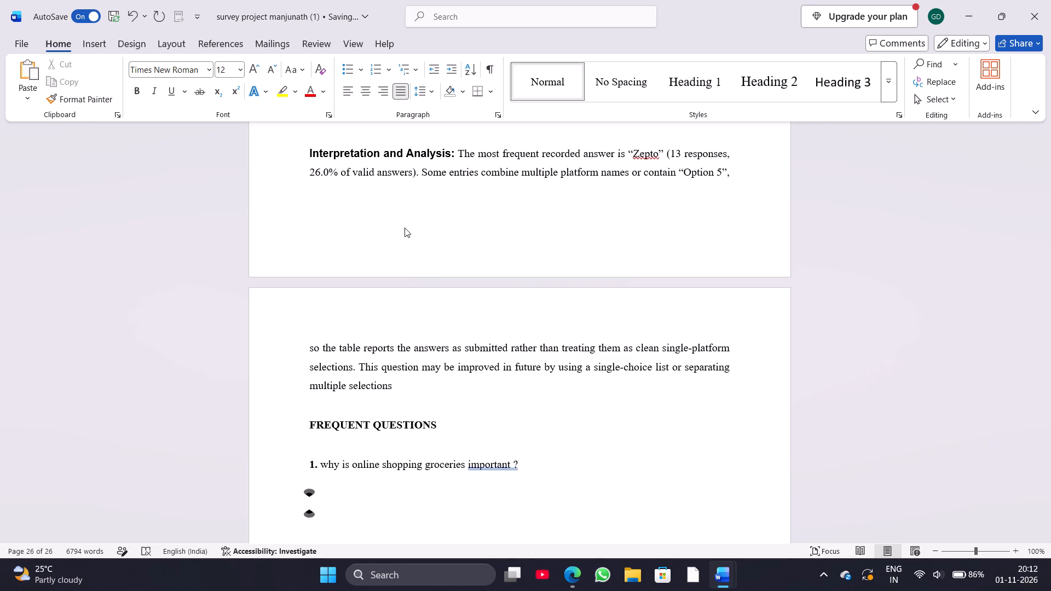
Remove the space after the blank paragraph below question 1.
click(429, 86)
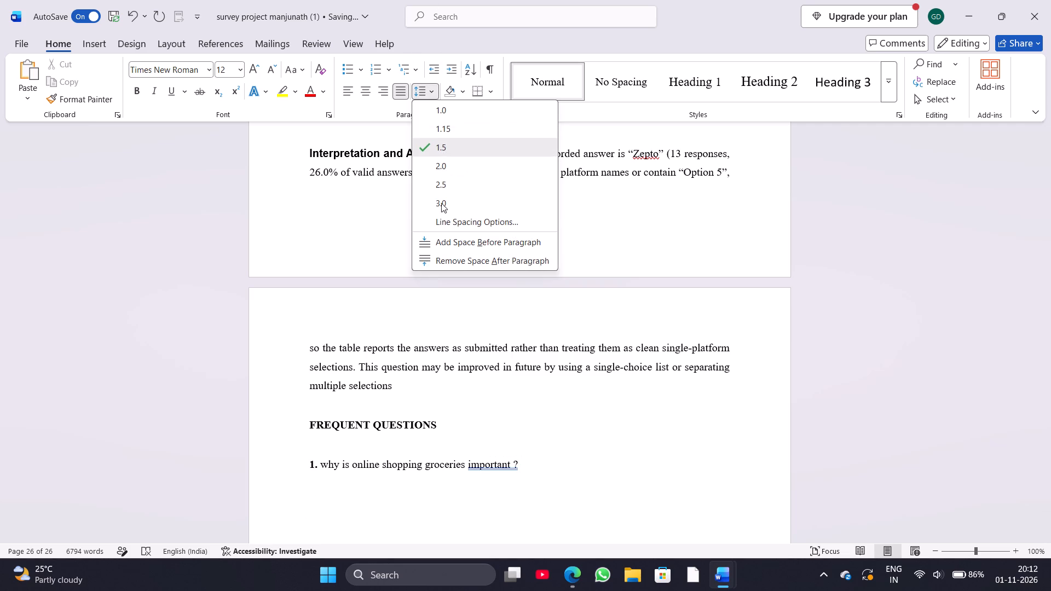
click(450, 256)
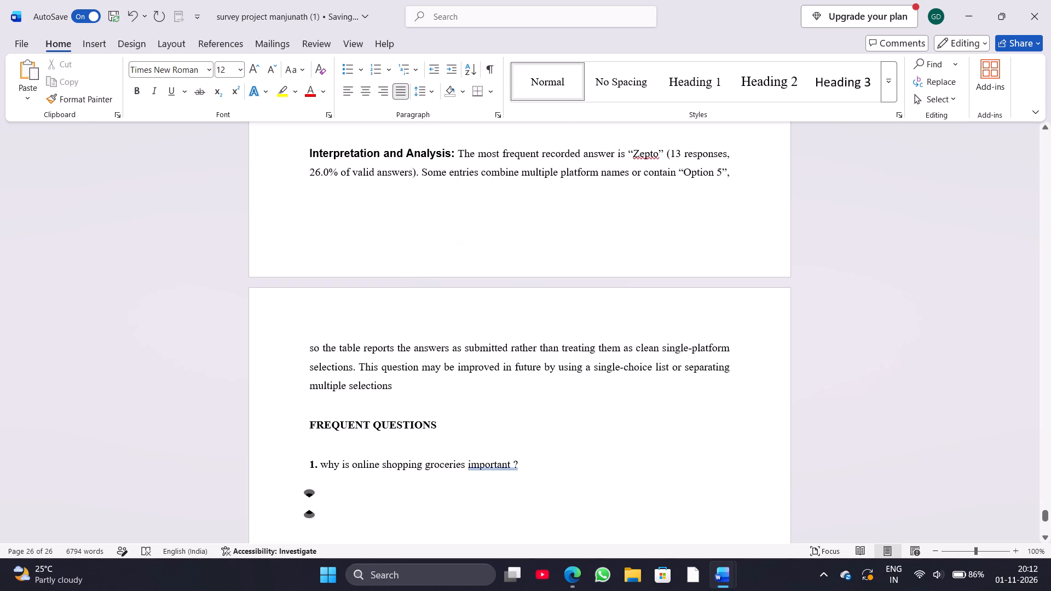
Paste the copied online grocery shopping paragraph below question 1 as its answer.
click(521, 462)
key(Return)
key(ctrl+v)
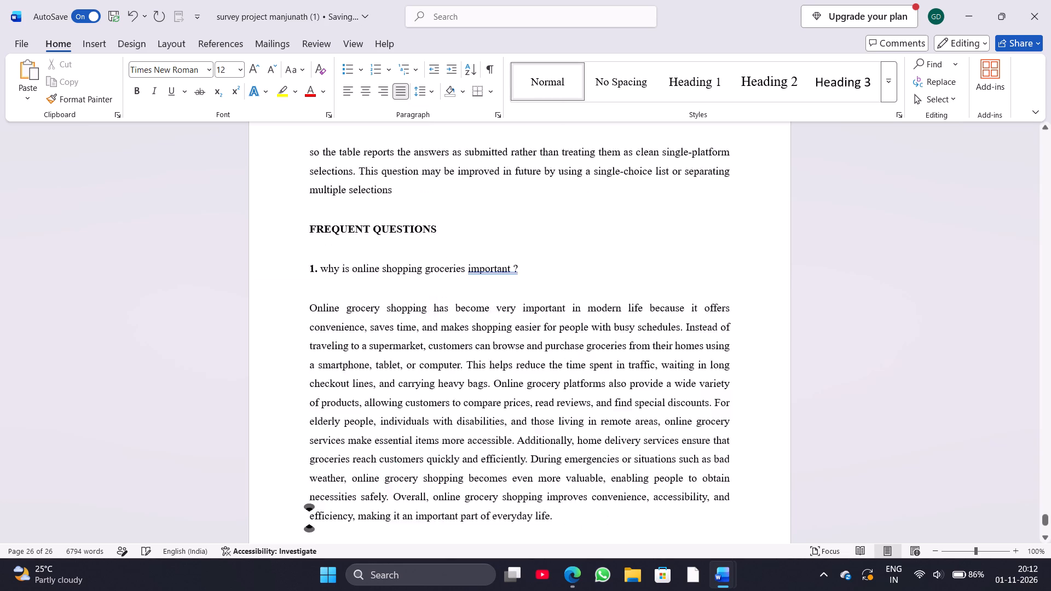
scroll(521, 462, down, 1)
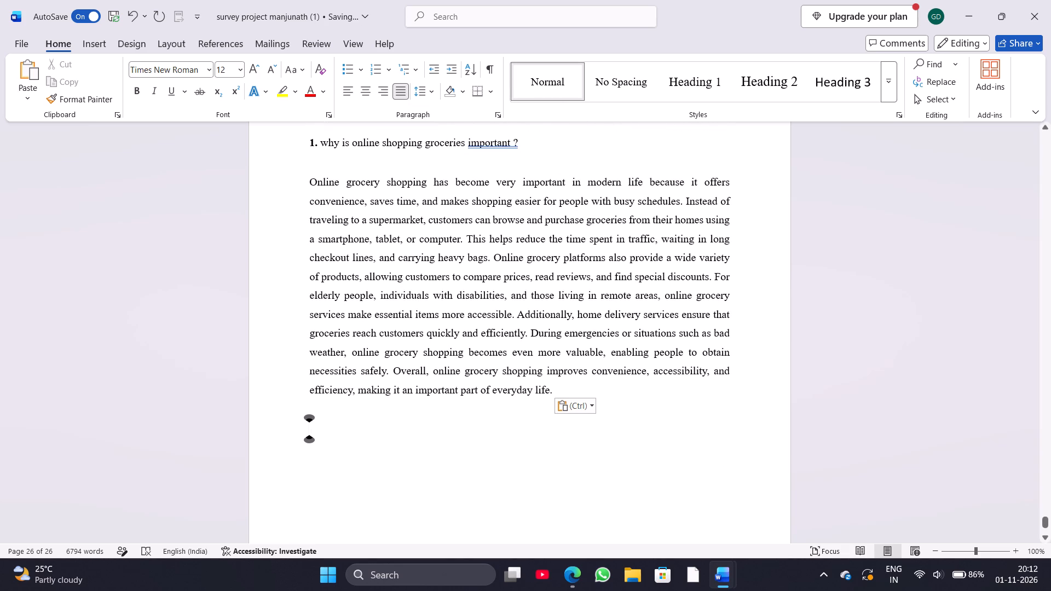
Close the gap between question 1 and its answer by adding space before the question paragraph and removing the space after it.
click(309, 177)
key(BackSpace)
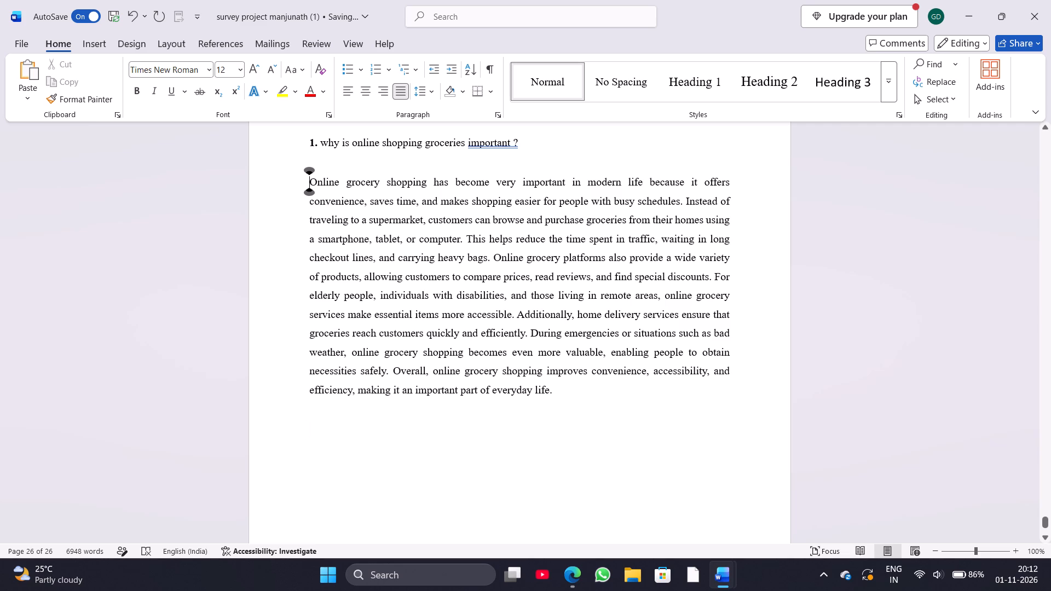
scroll(309, 177, up, 1)
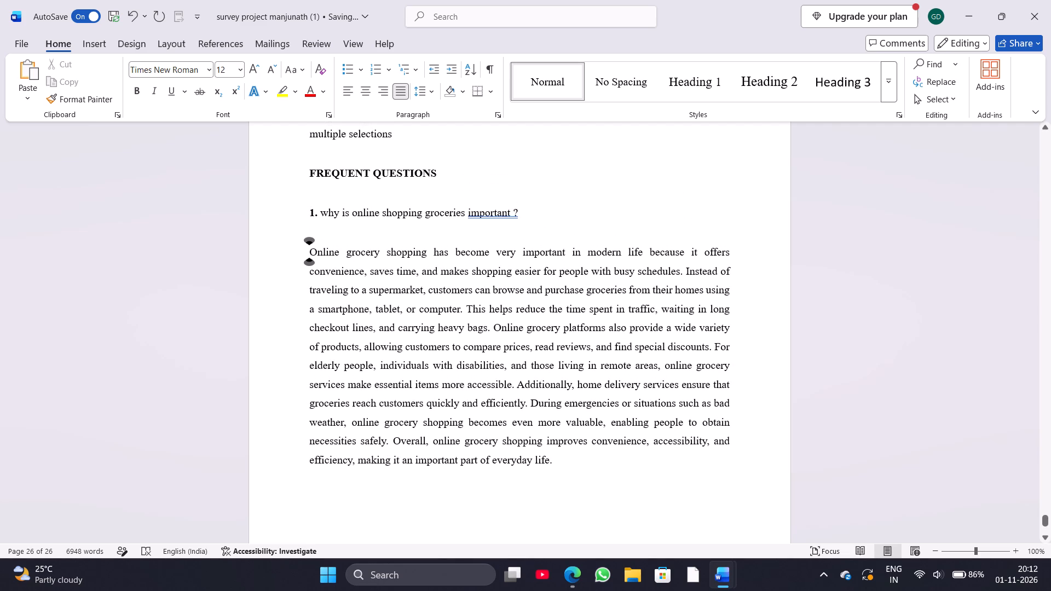
click(523, 212)
click(430, 90)
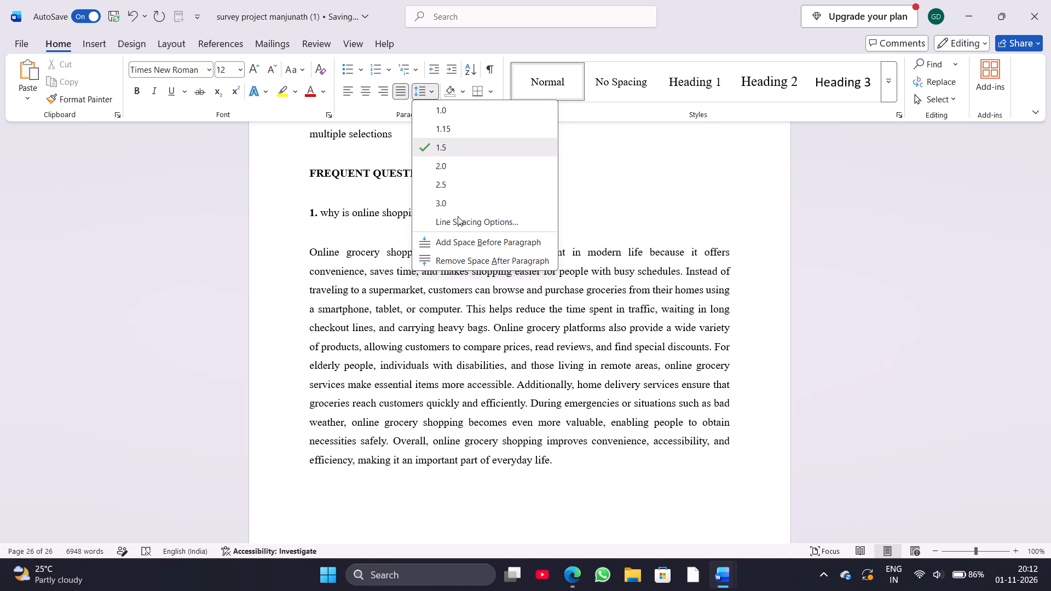
click(457, 249)
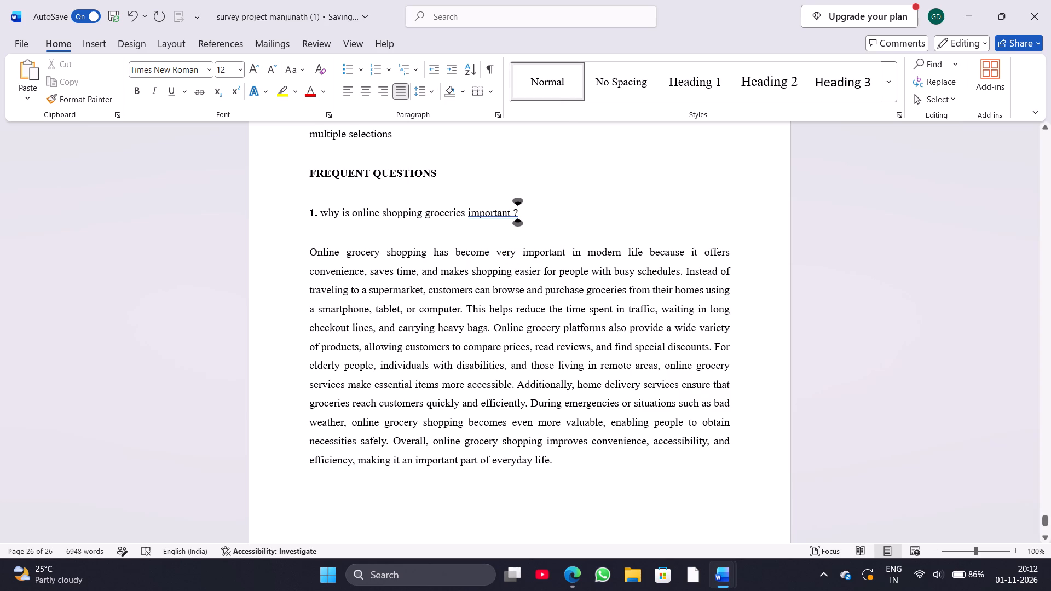
click(430, 89)
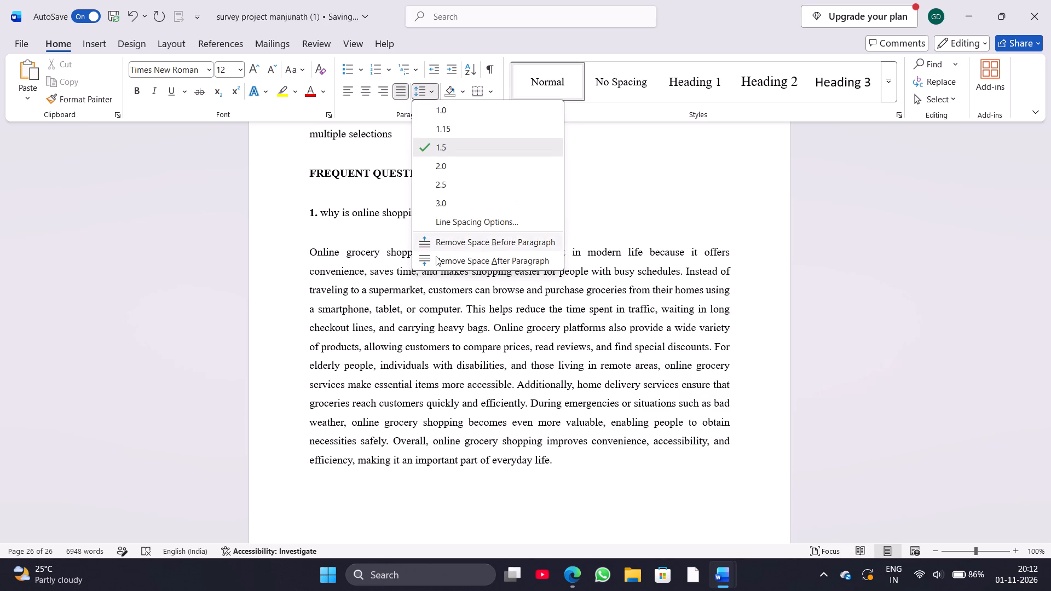
click(436, 256)
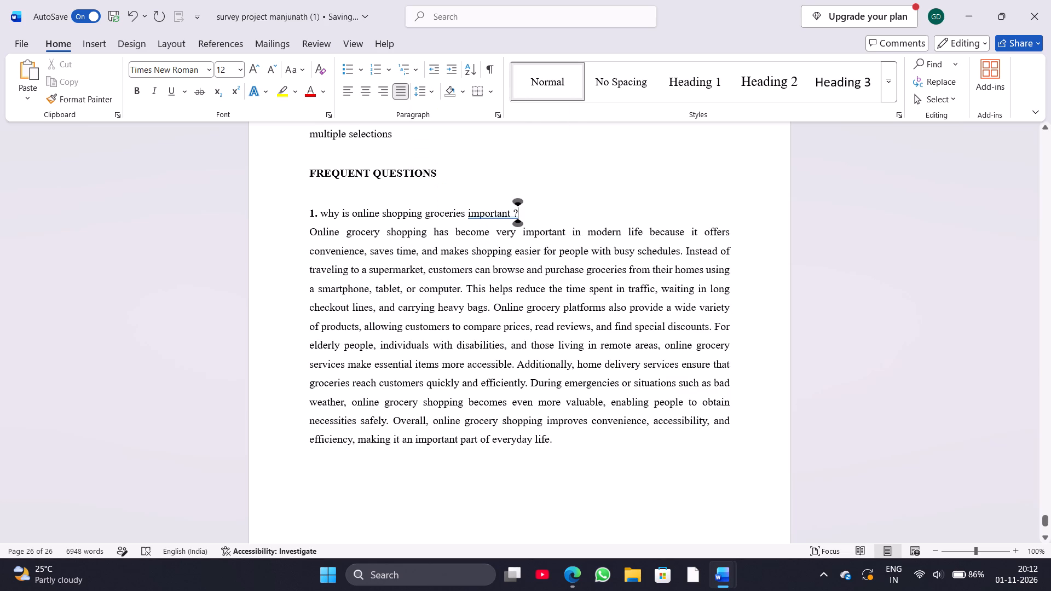
Insert a blank line between question 1 and its answer paragraph, leaving the line spacing at 1.5.
click(430, 97)
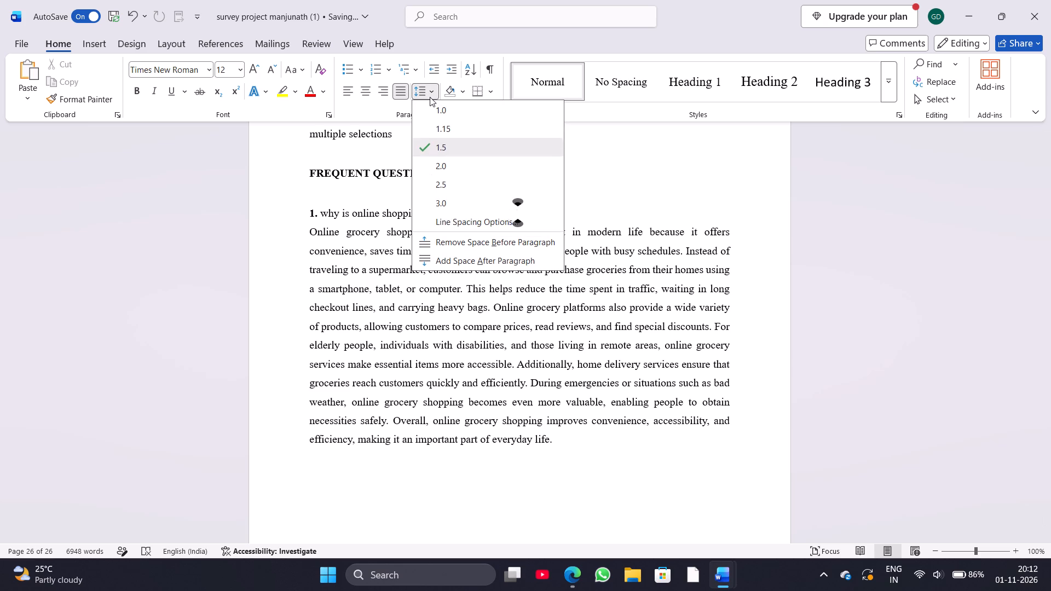
click(576, 200)
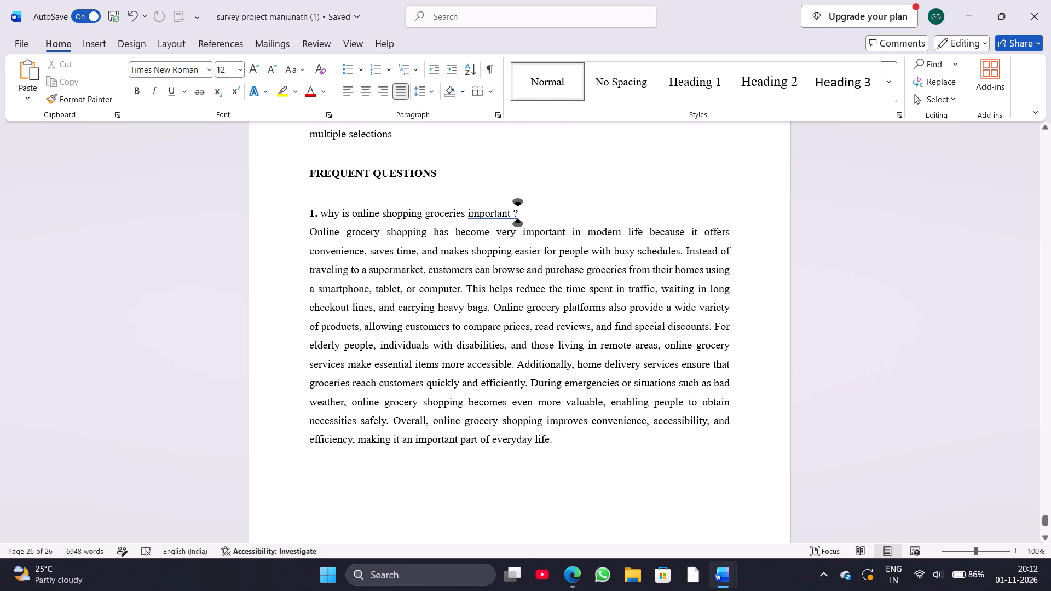
key(Return)
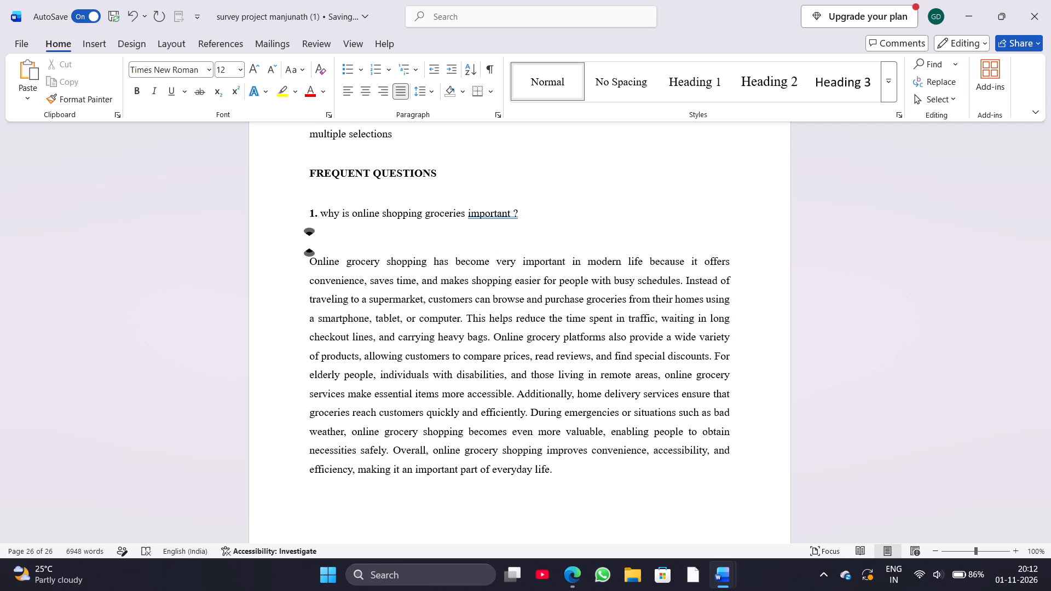
Remove the space before the blank paragraph between question 1 and its answer.
key(BackSpace)
key(ctrl+z)
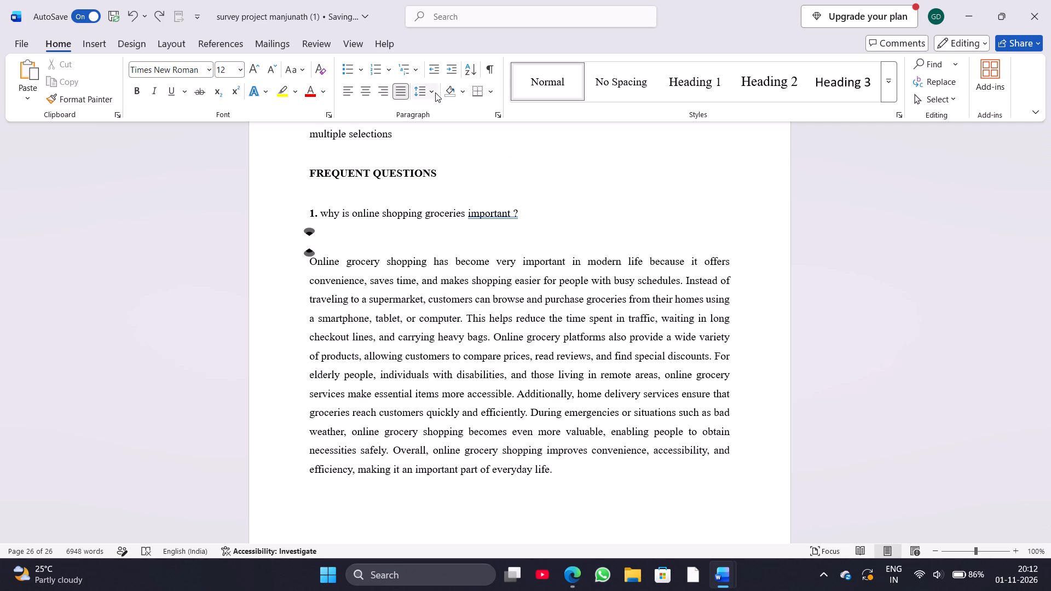
click(435, 92)
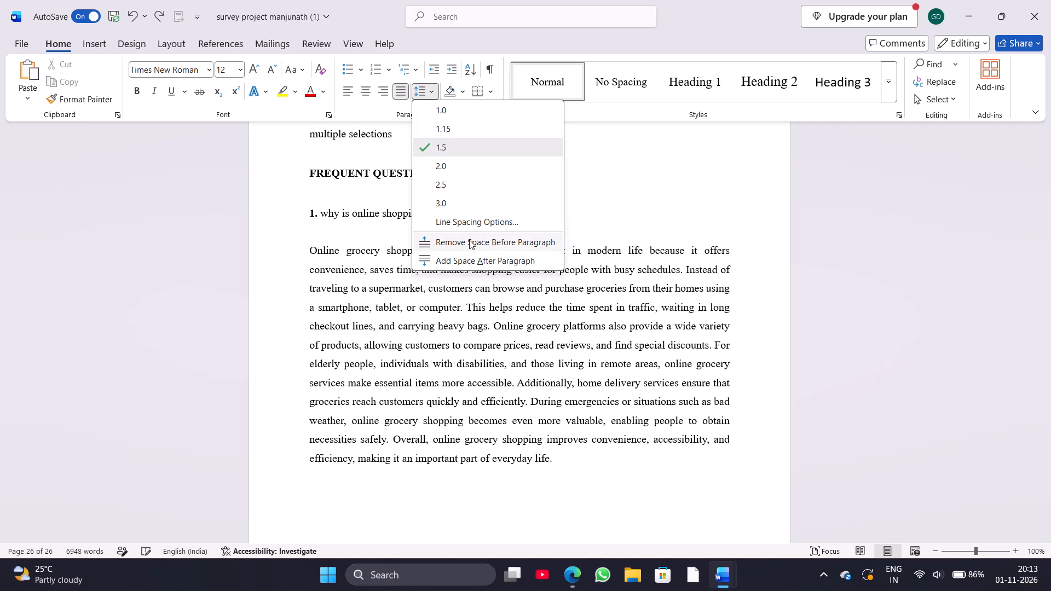
click(469, 240)
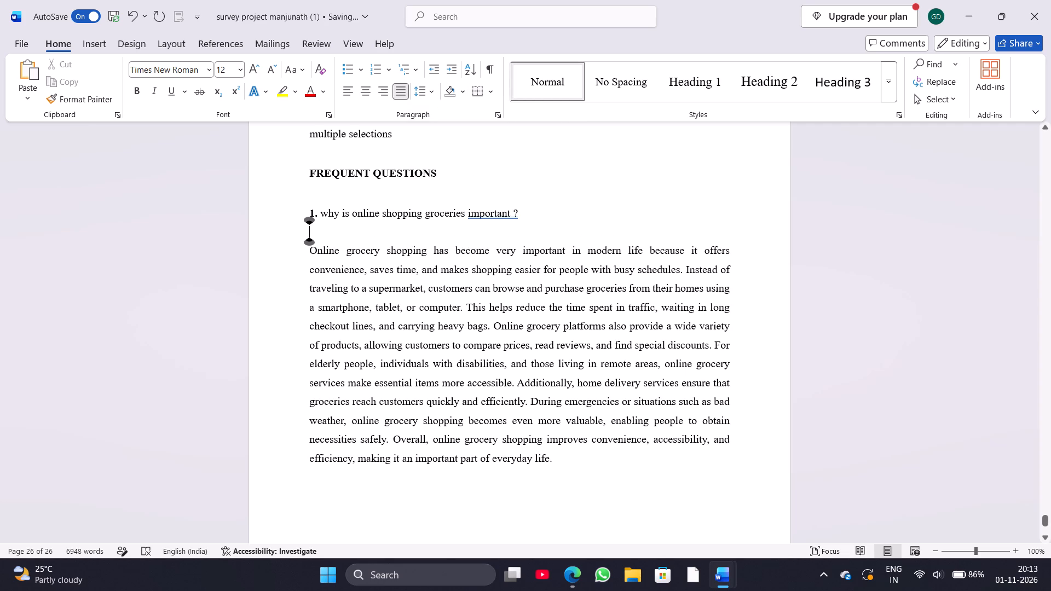
Add the line "2. what is the main purpose to choose online groceries ?" below question 1's answer, followed by a new paragraph.
scroll(464, 448, down, 1)
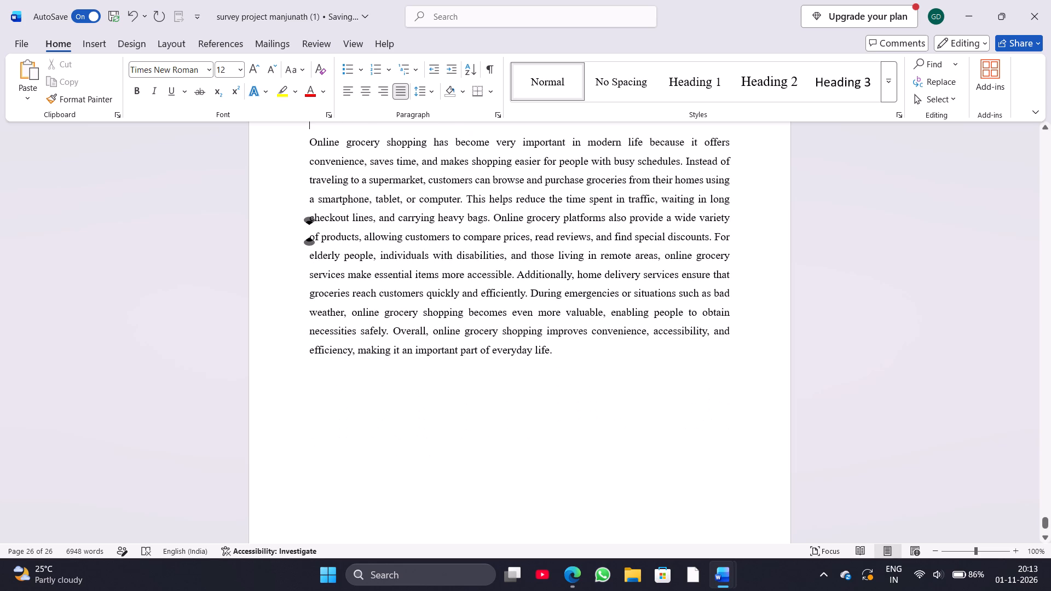
click(562, 368)
key(Return)
key(Return)
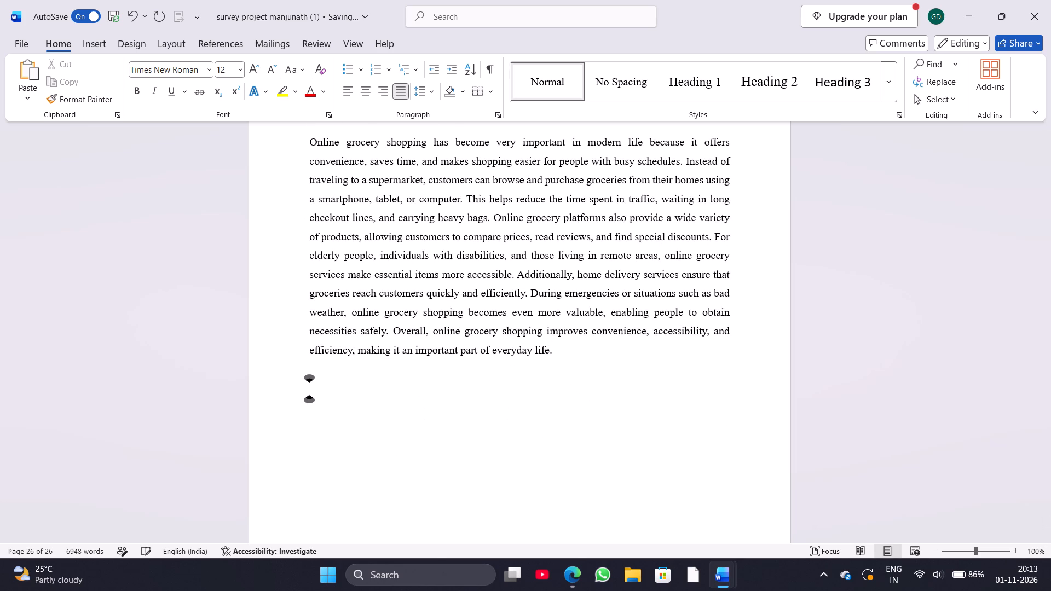
key(BackSpace)
key(2)
text(.)
key(space)
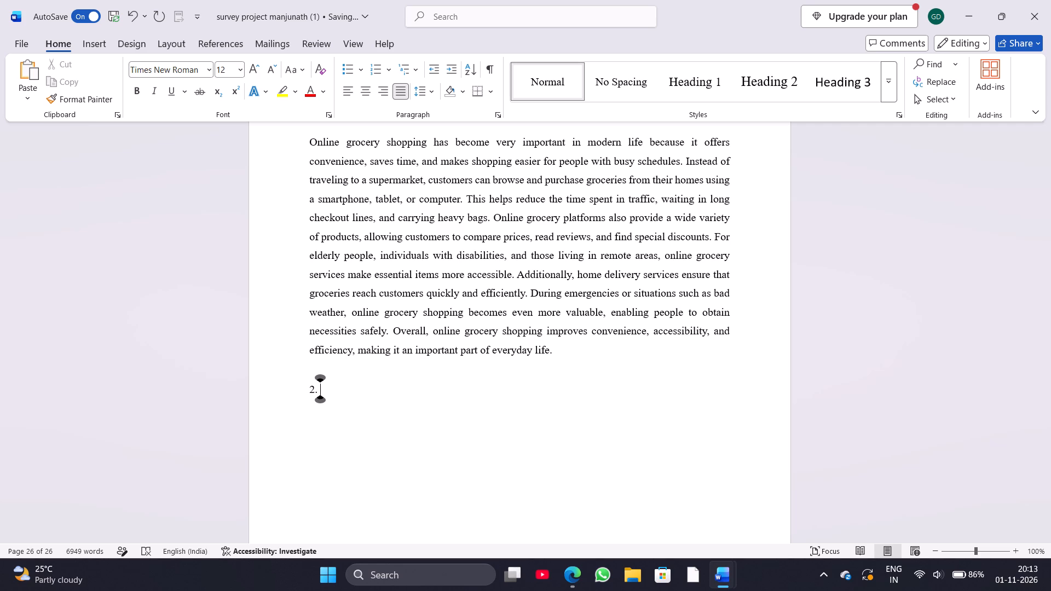
text(what is the main pur)
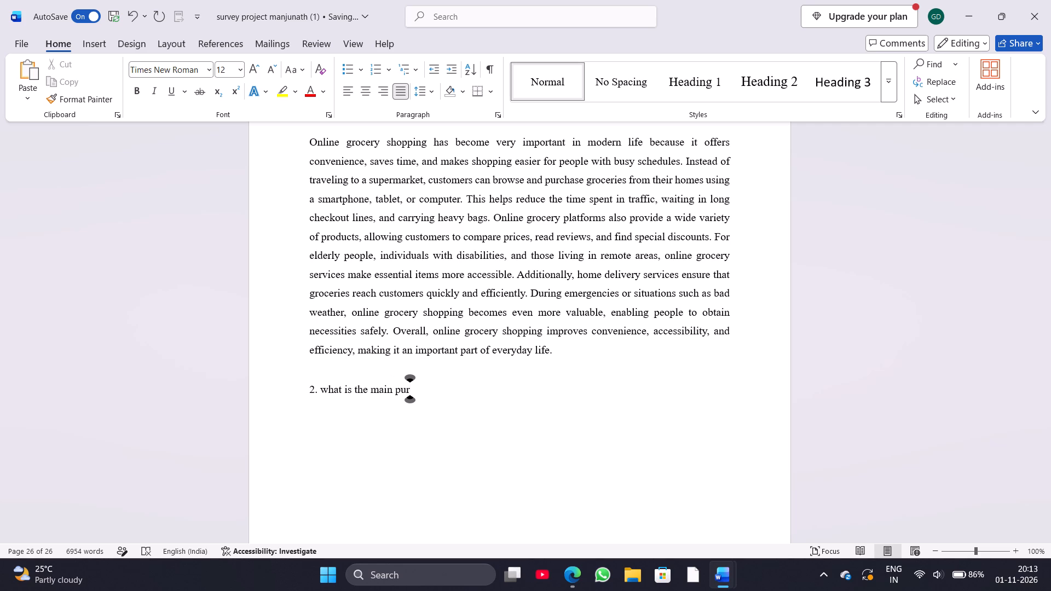
text(pose)
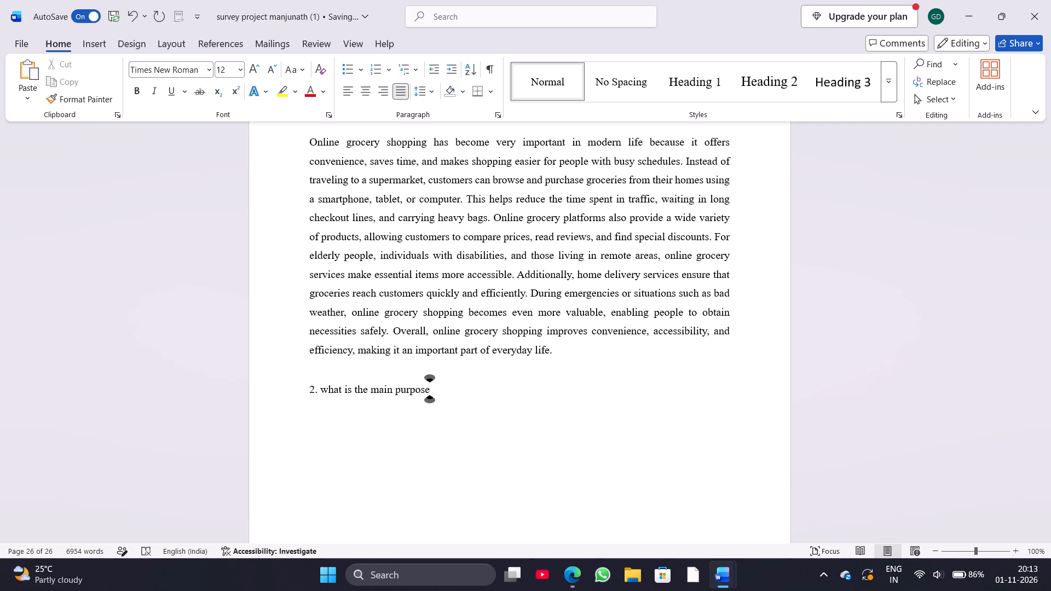
key(space)
text(to choose online grocer)
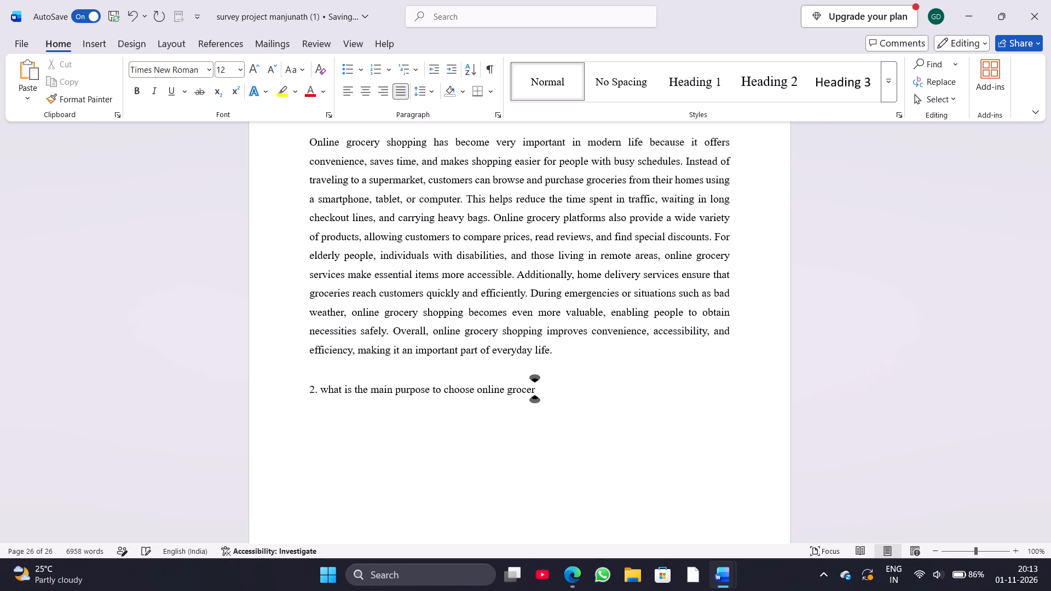
text(ies)
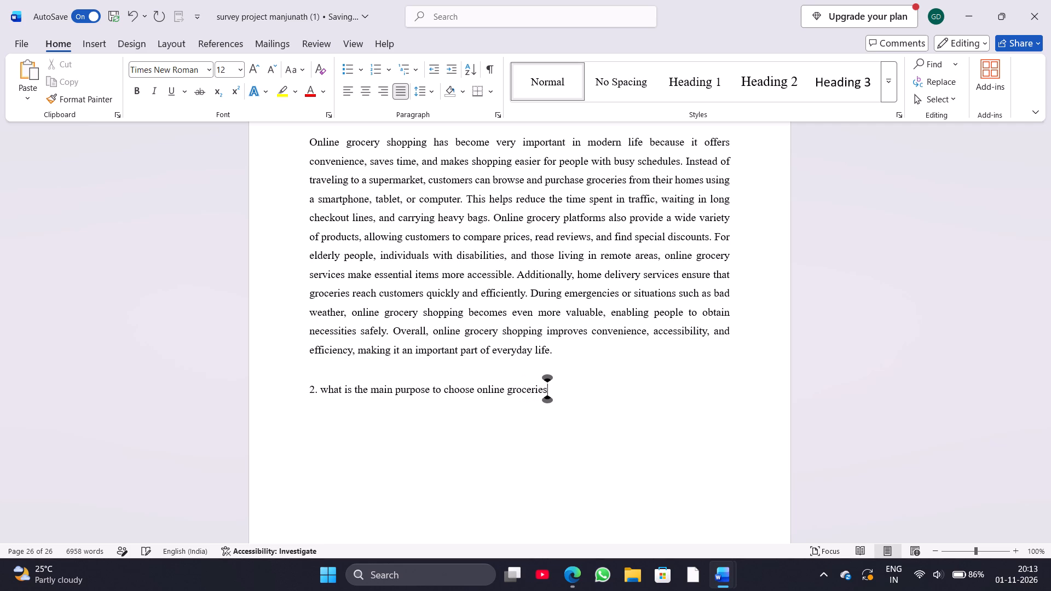
key(space)
key(shift+question)
key(Return)
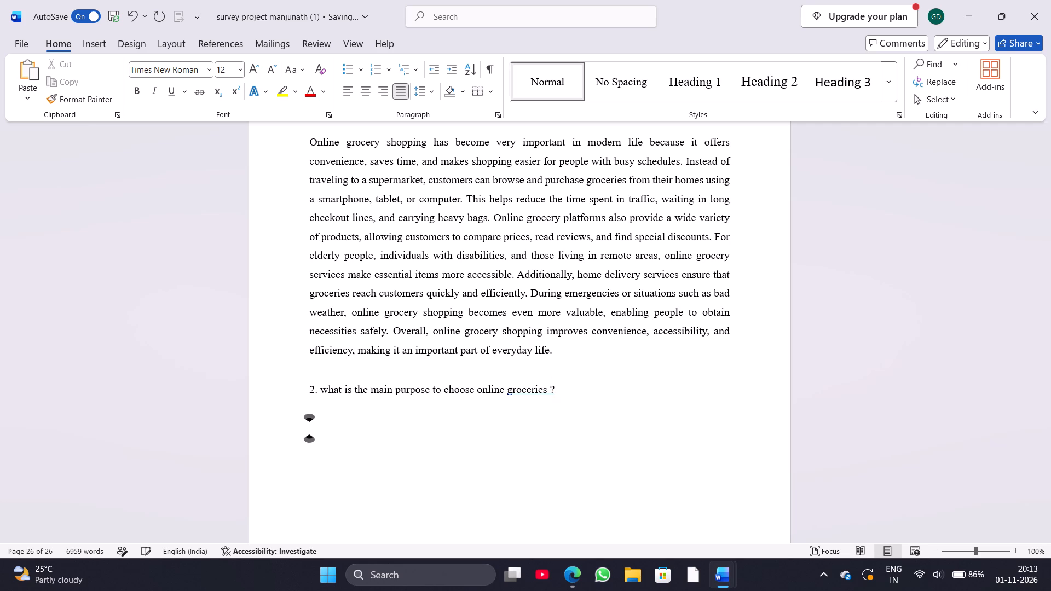
drag(322, 391, 723, 427)
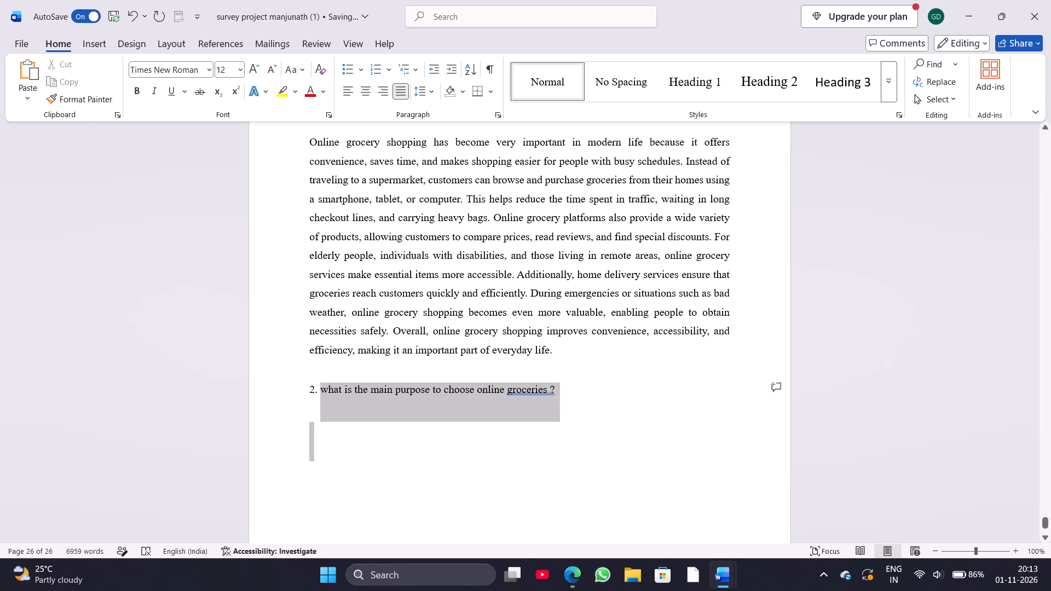
drag(723, 427, 723, 427)
key(ctrl+c)
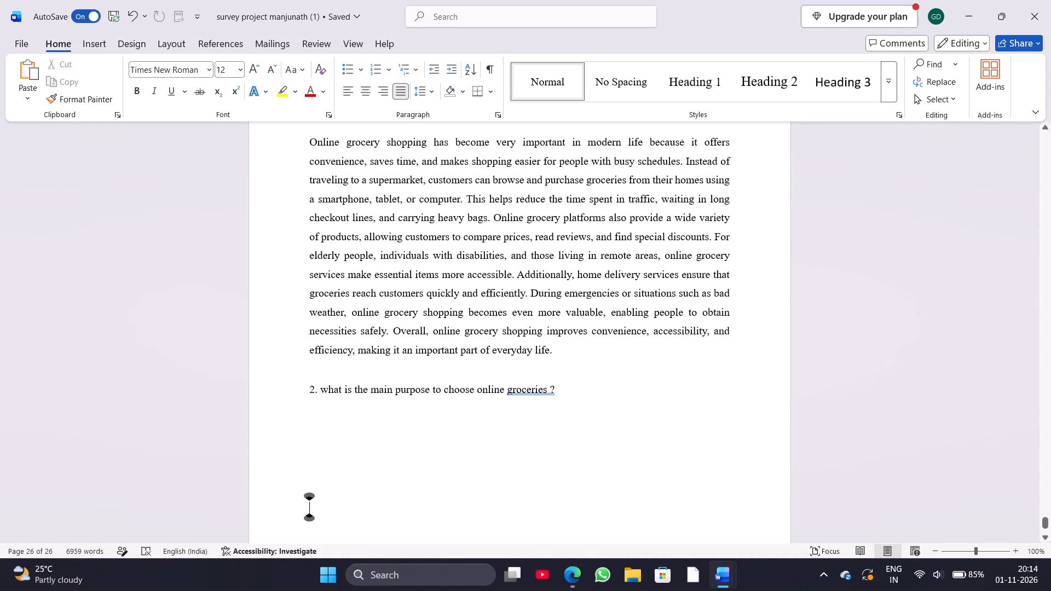
click(315, 414)
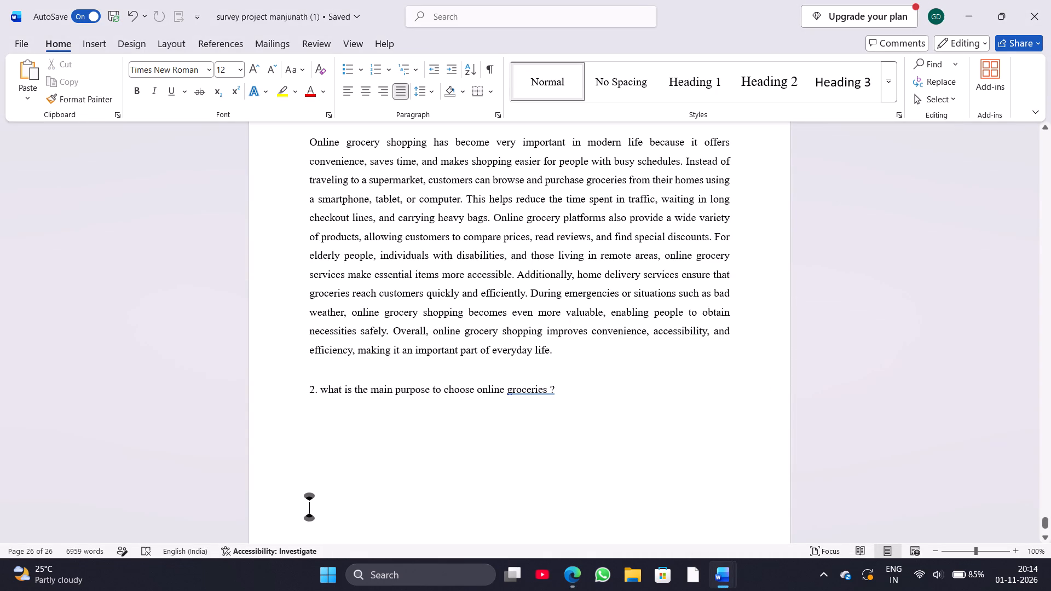
double_click(315, 414)
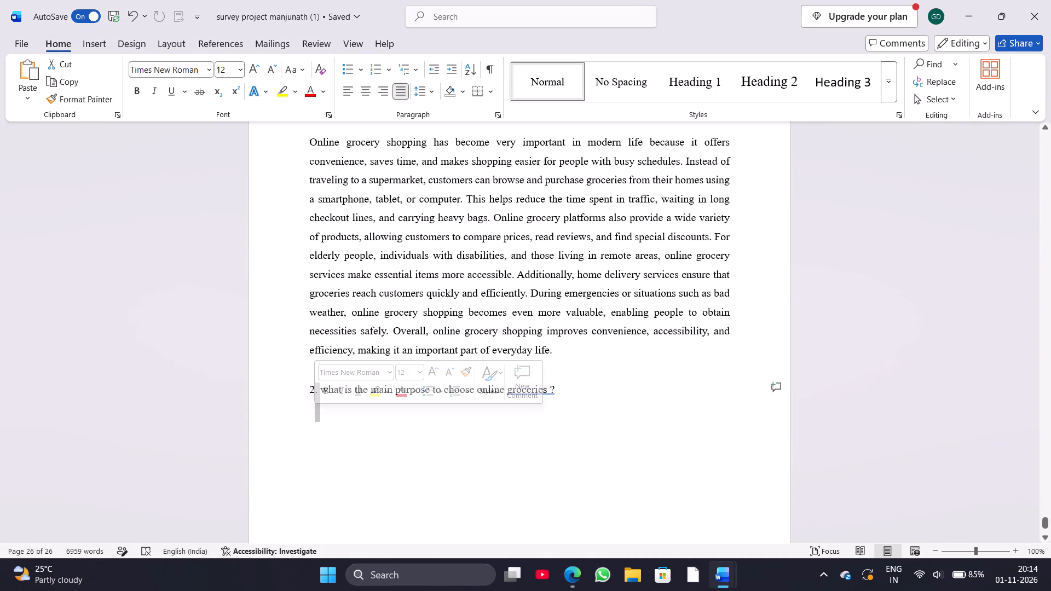
click(310, 421)
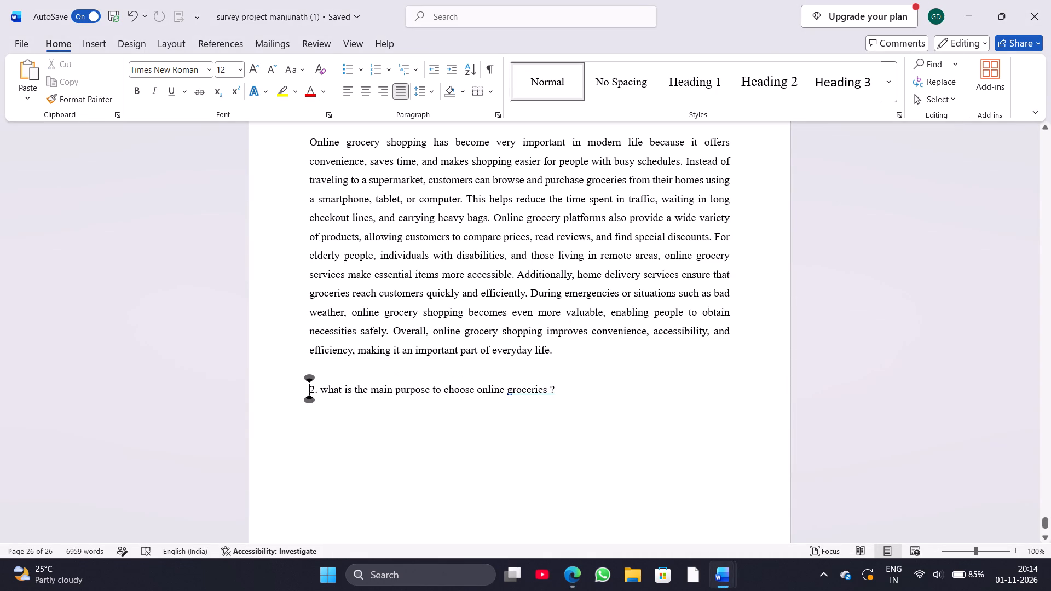
click(559, 389)
key(Return)
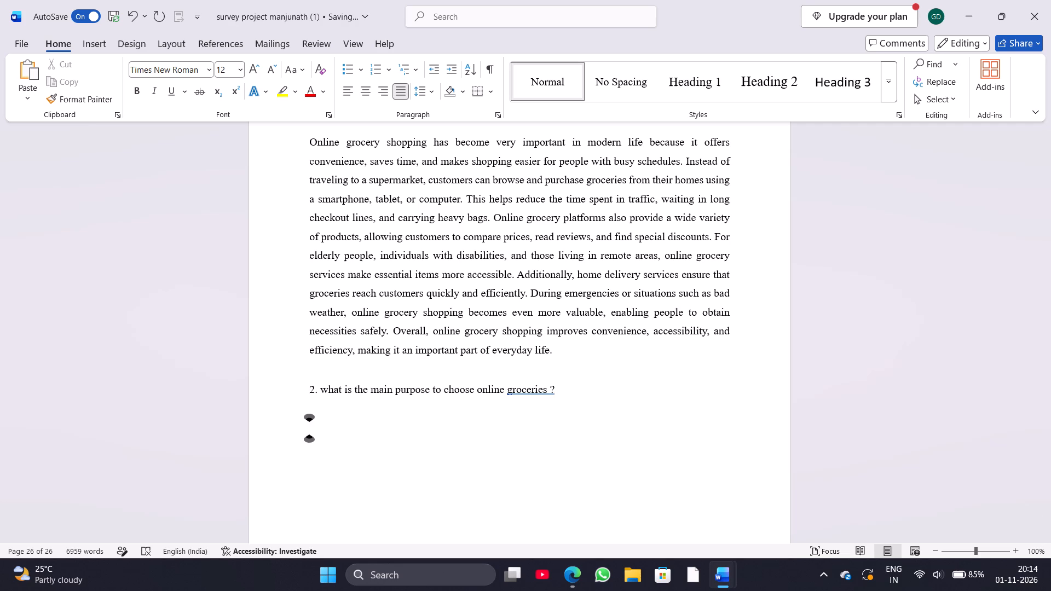
click(438, 85)
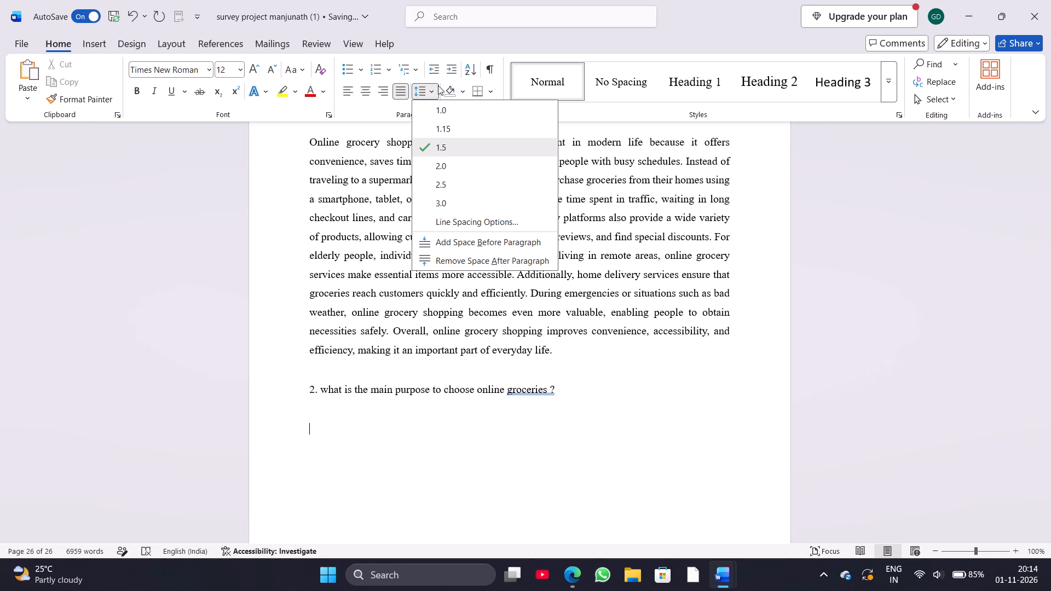
click(460, 263)
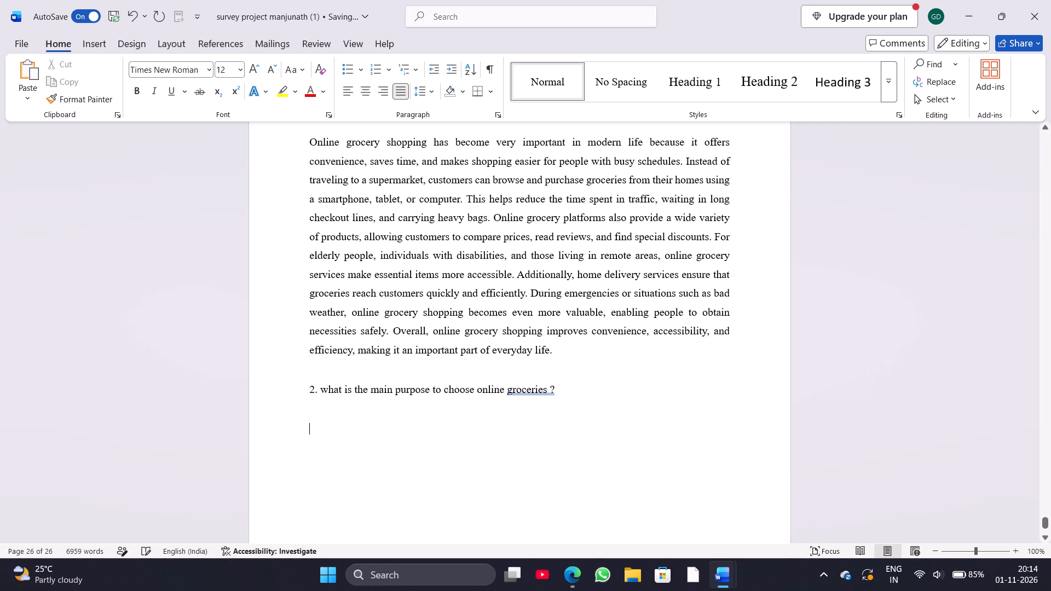
Paste Copilot's long answer on a new line directly below question 2.
click(557, 392)
key(Return)
key(ctrl+v)
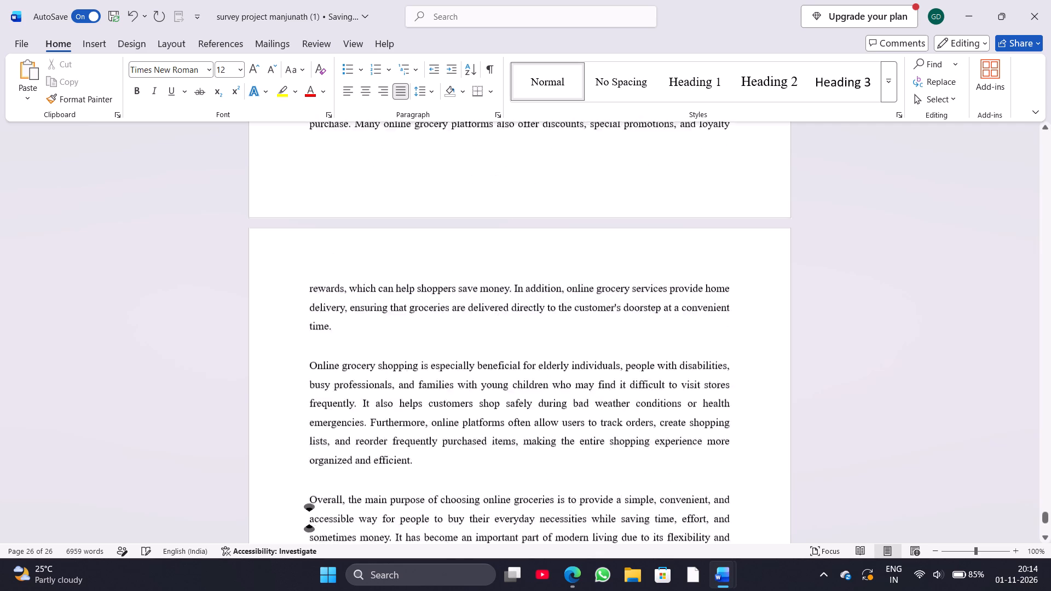
Make the whole line of question 1, "why is online shopping groceries important ?", bold under the Frequent Questions heading.
scroll(557, 392, up, 1)
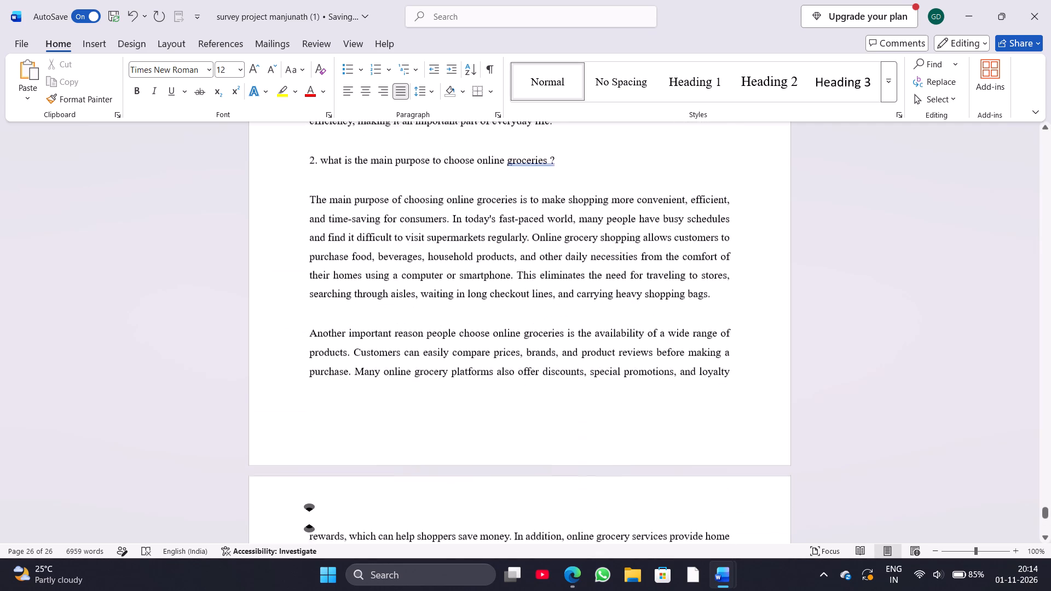
scroll(557, 392, up, 1)
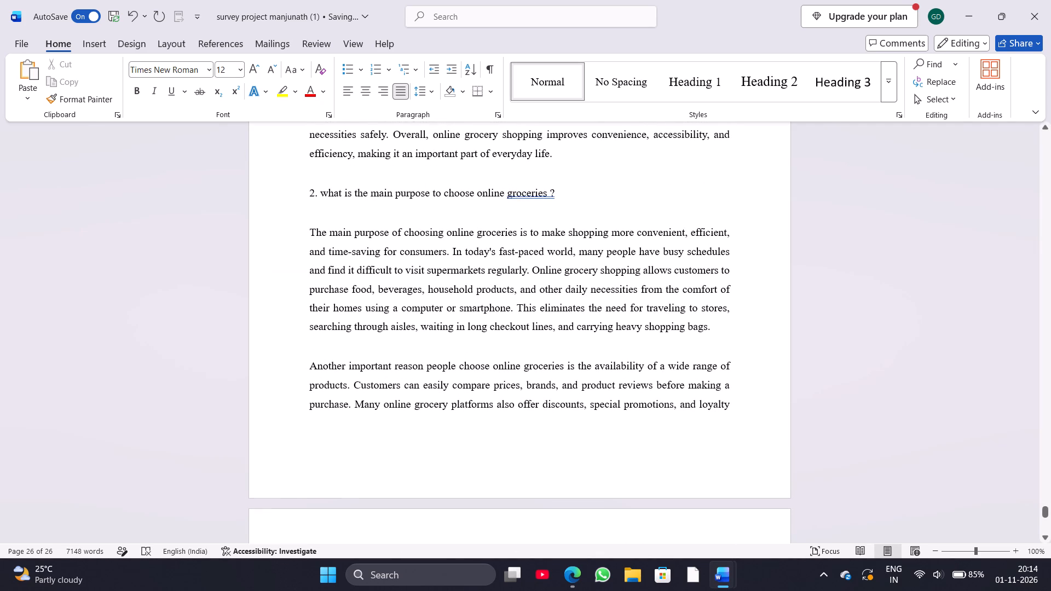
scroll(369, 176, up, 3)
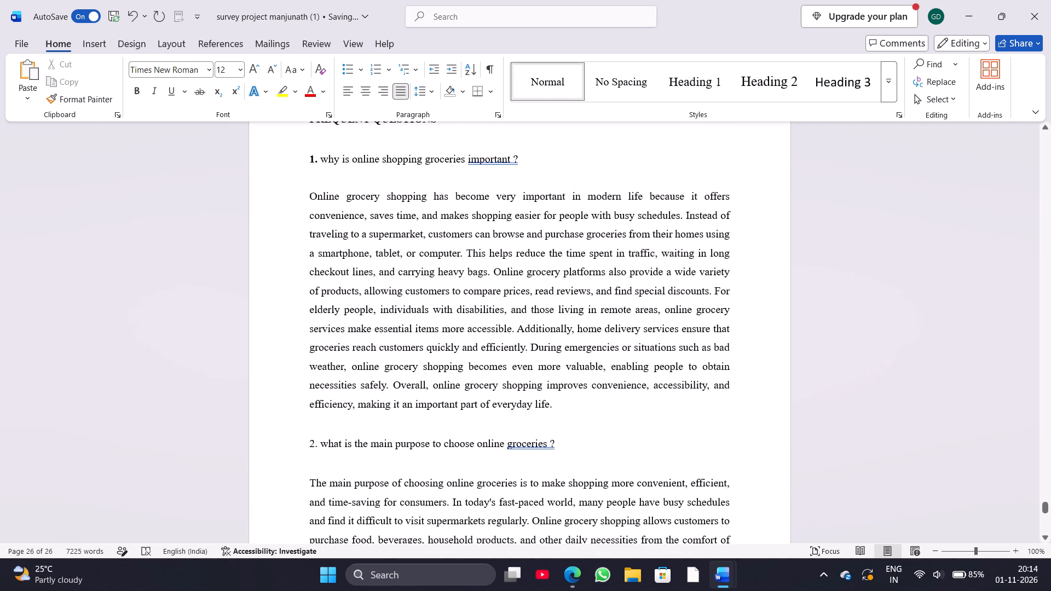
drag(303, 157, 530, 161)
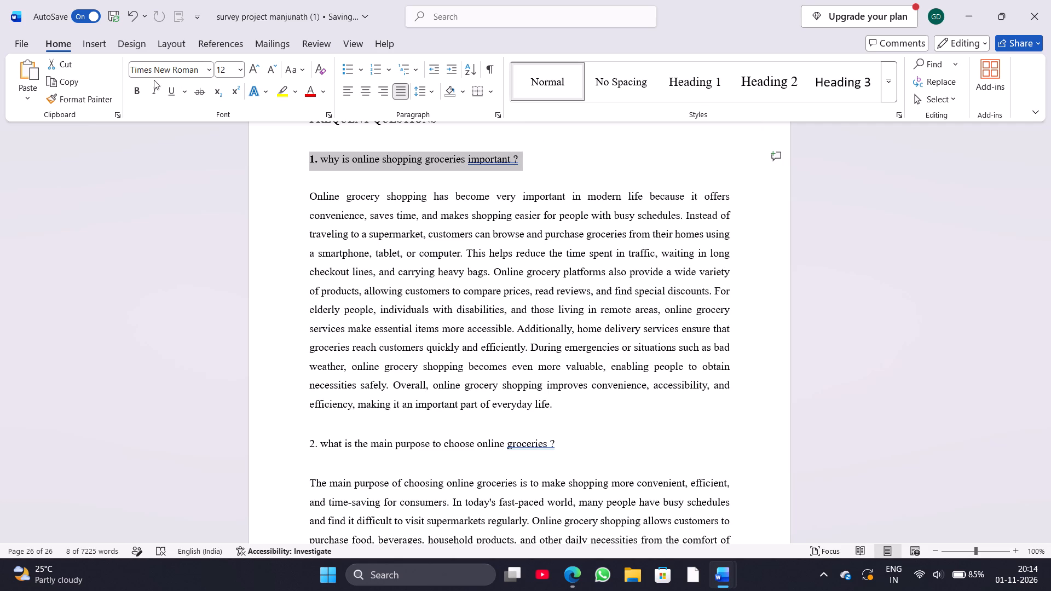
click(142, 89)
scroll(310, 251, up, 1)
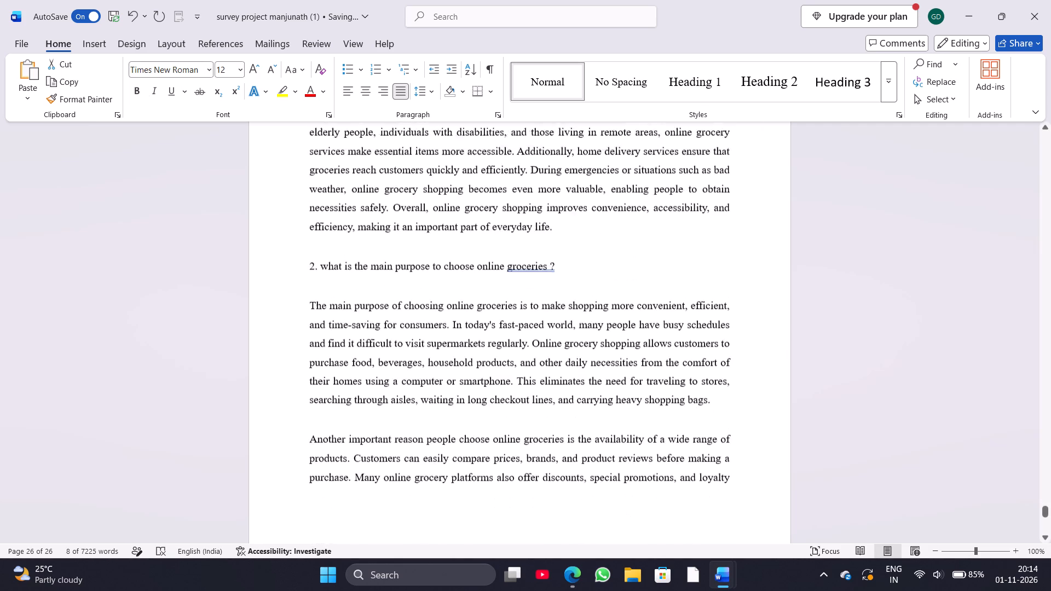
scroll(310, 251, up, 1)
click(135, 99)
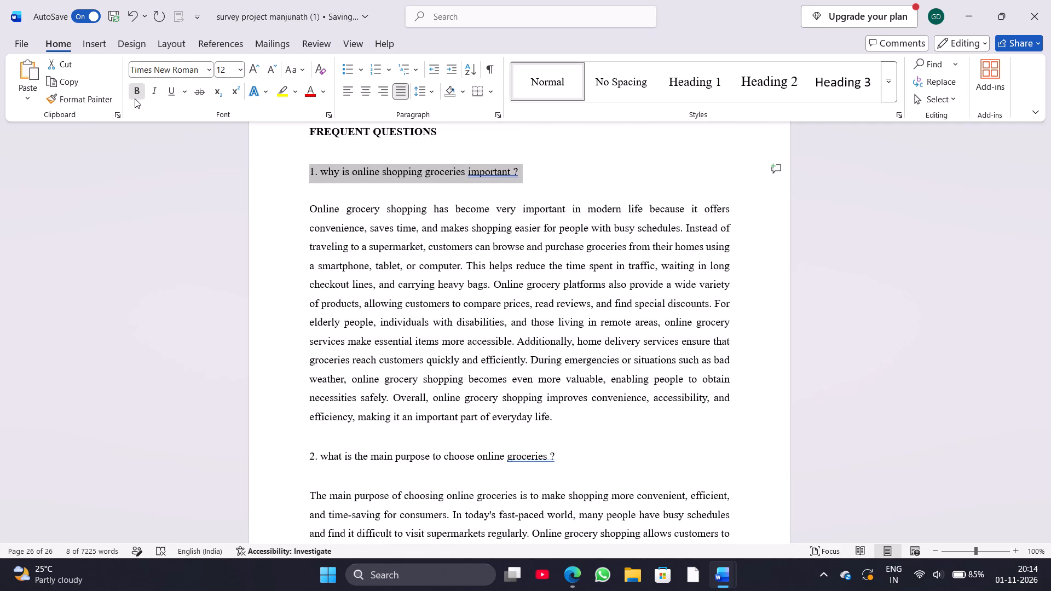
Make question 2, "what is the main purpose to choose online groceries ?", bold.
scroll(351, 386, down, 1)
drag(302, 325, 614, 334)
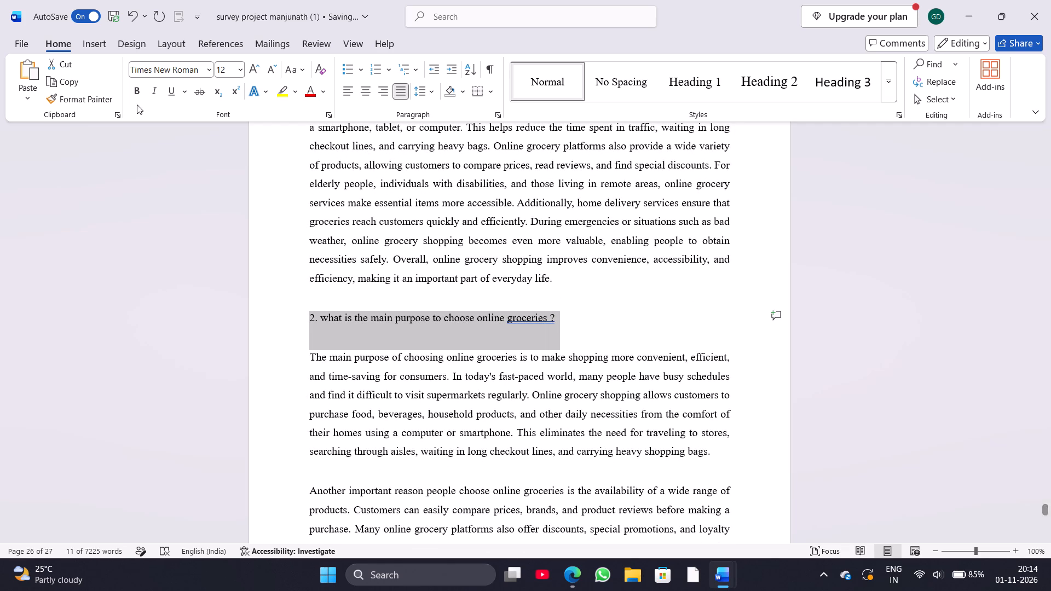
click(132, 94)
Delete the closing paragraph beginning "Overall, the main purpose" and the blank lines below it from the question 2 answer.
scroll(335, 400, down, 1)
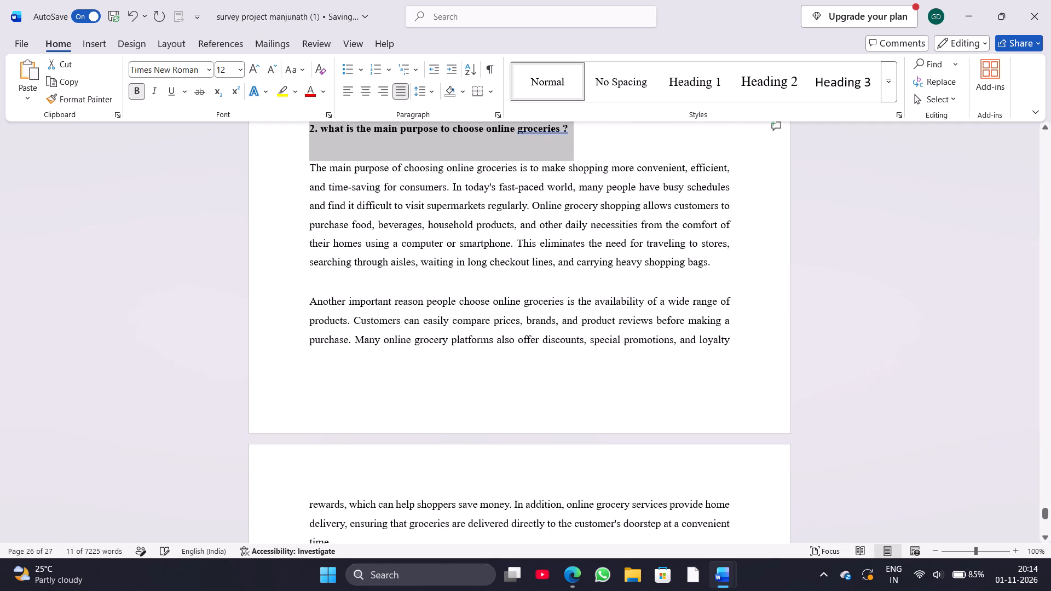
scroll(335, 400, down, 2)
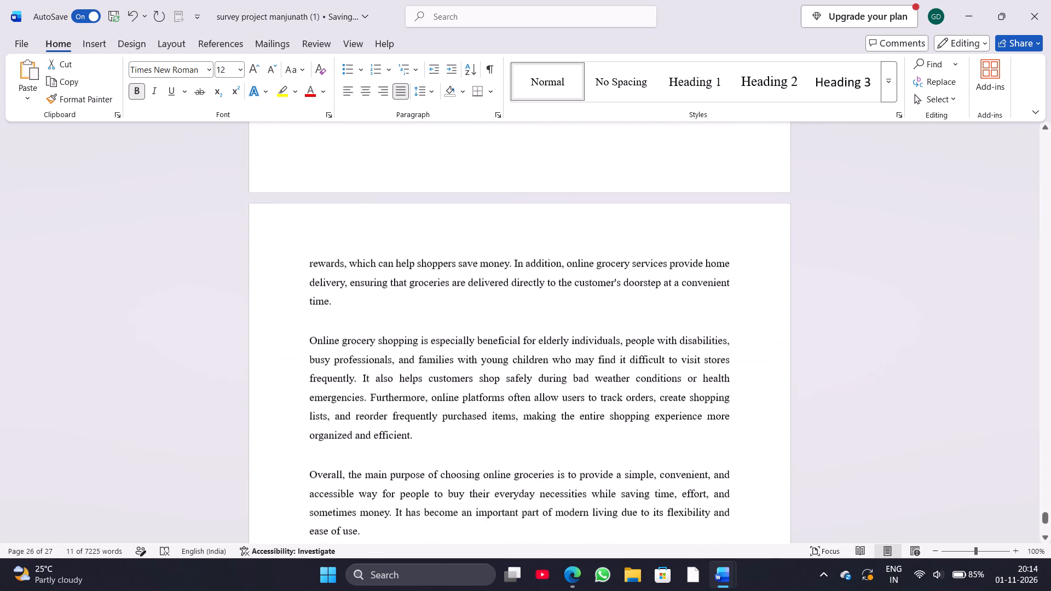
scroll(335, 400, down, 1)
drag(301, 414, 405, 537)
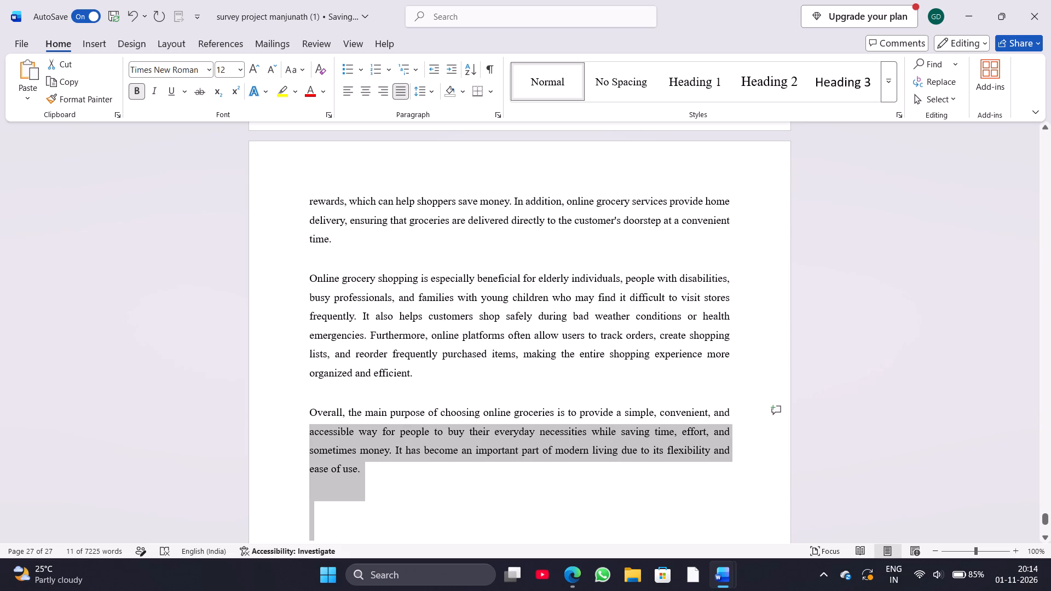
drag(405, 537, 403, 535)
key(Delete)
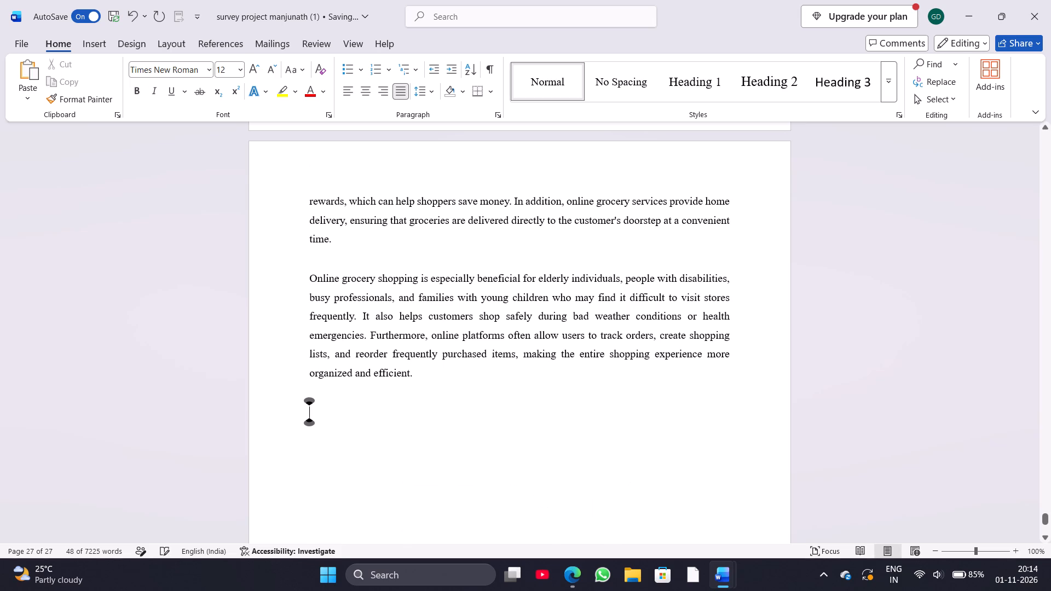
Try to close the gap above the "Online grocery shopping is especially beneficial" paragraph and remove the space after that paragraph.
scroll(352, 432, up, 2)
scroll(352, 432, down, 1)
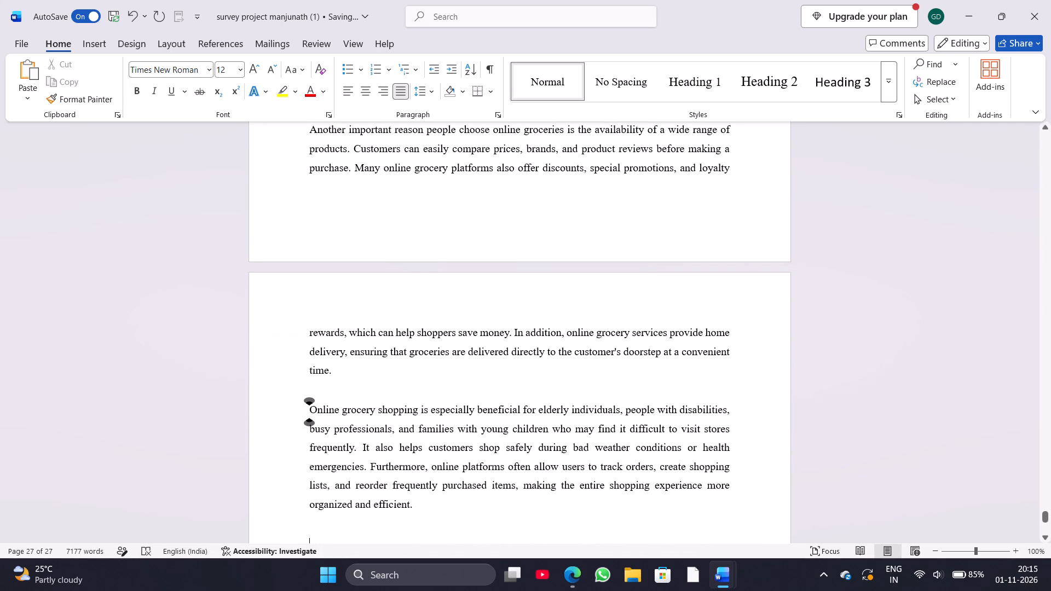
click(307, 410)
key(BackSpace)
key(BackSpace)
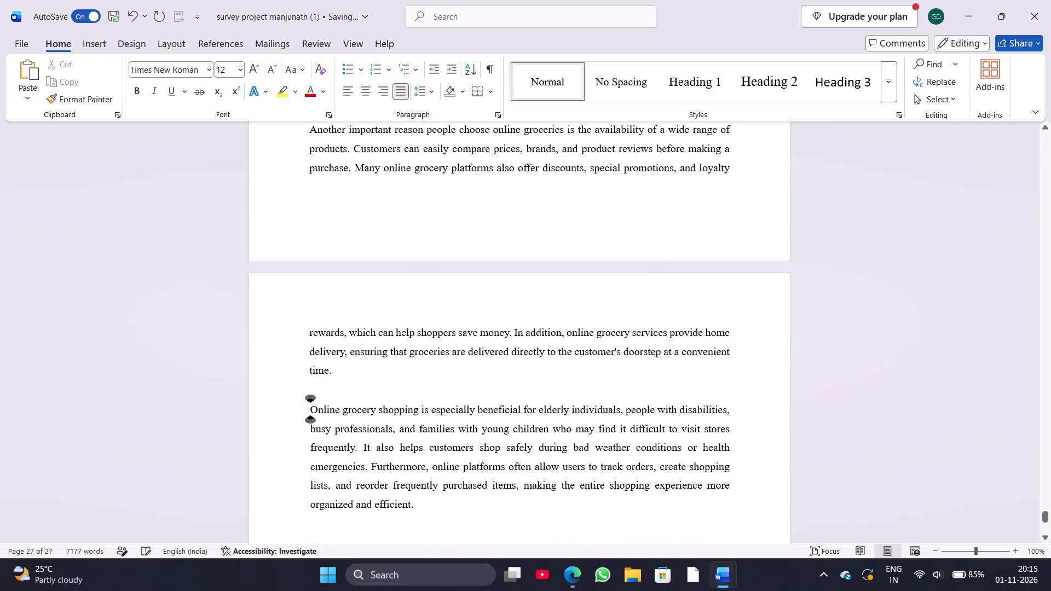
key(BackSpace)
key(BackSpace)
key(BackSpace)
key(BackSpace)
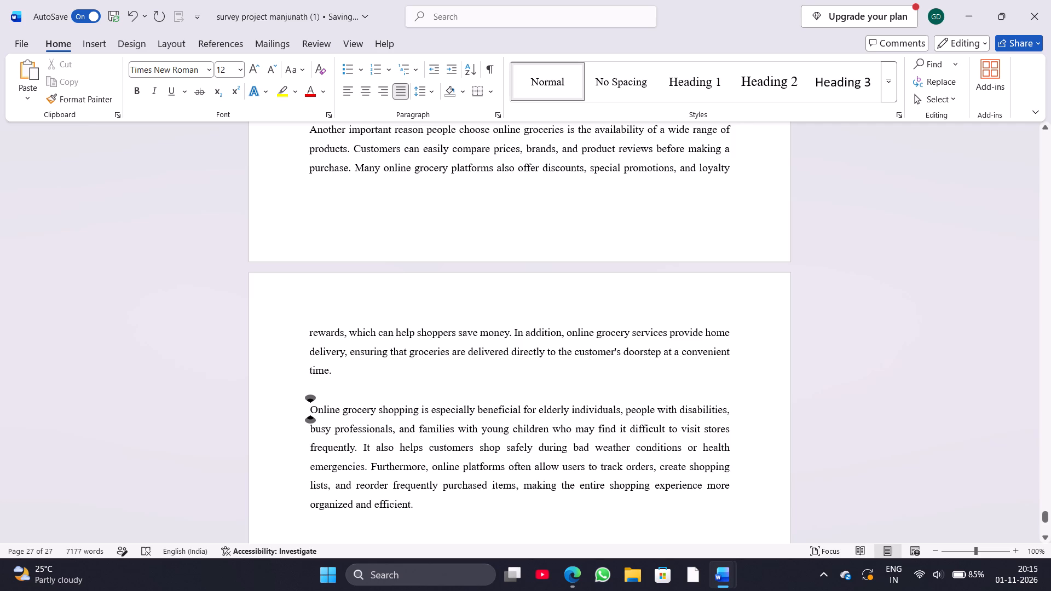
click(429, 91)
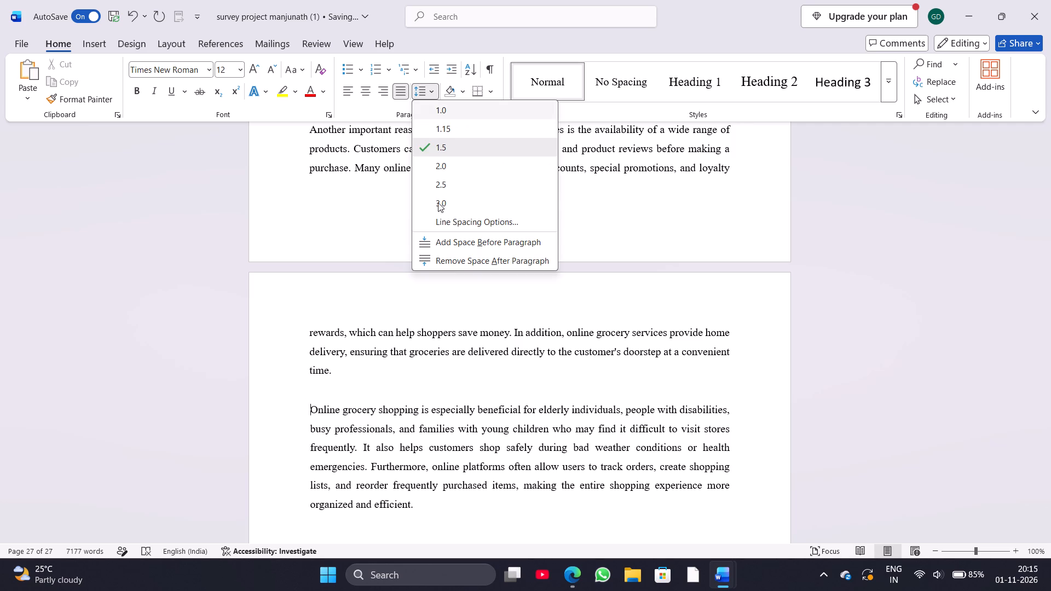
click(447, 251)
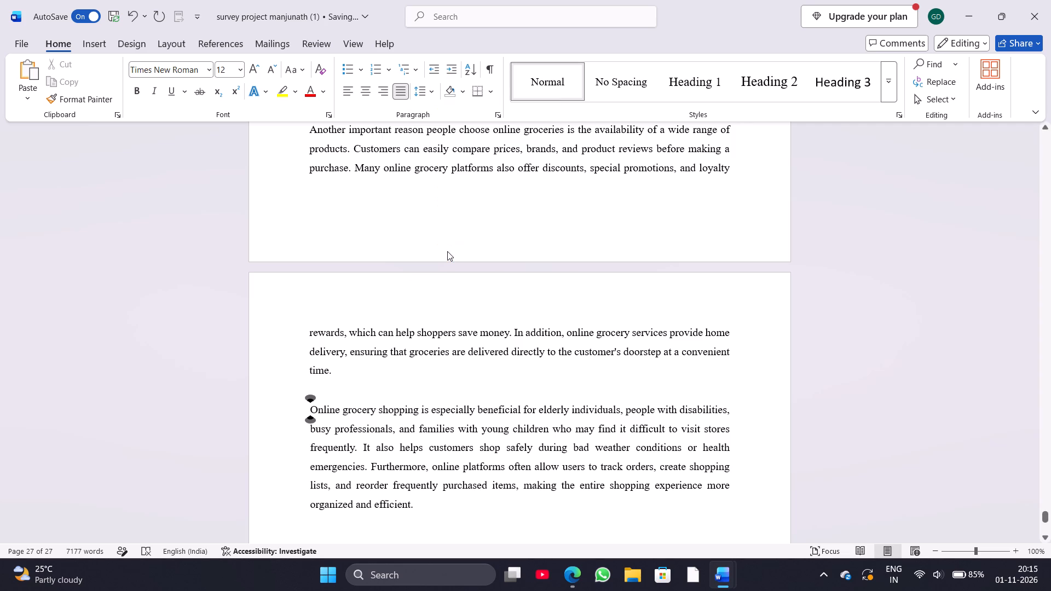
key(BackSpace)
key(BackSpace)
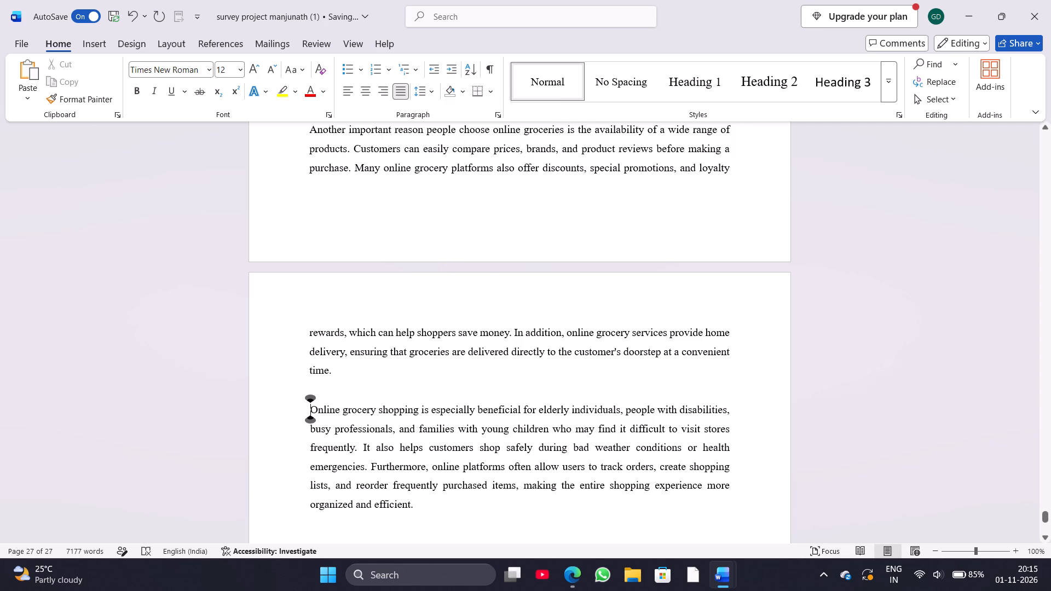
double_click(334, 389)
click(350, 393)
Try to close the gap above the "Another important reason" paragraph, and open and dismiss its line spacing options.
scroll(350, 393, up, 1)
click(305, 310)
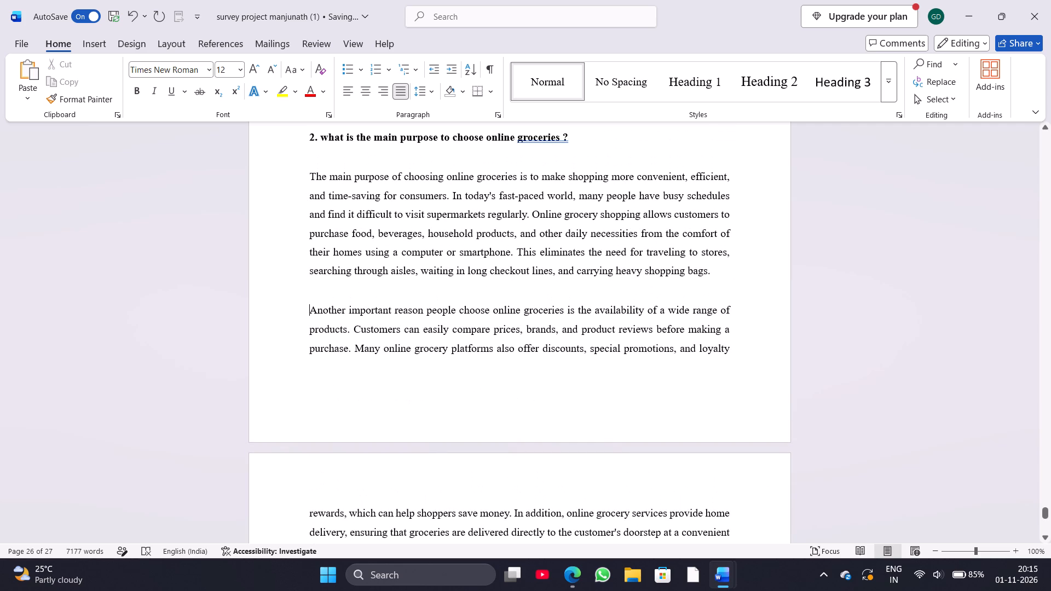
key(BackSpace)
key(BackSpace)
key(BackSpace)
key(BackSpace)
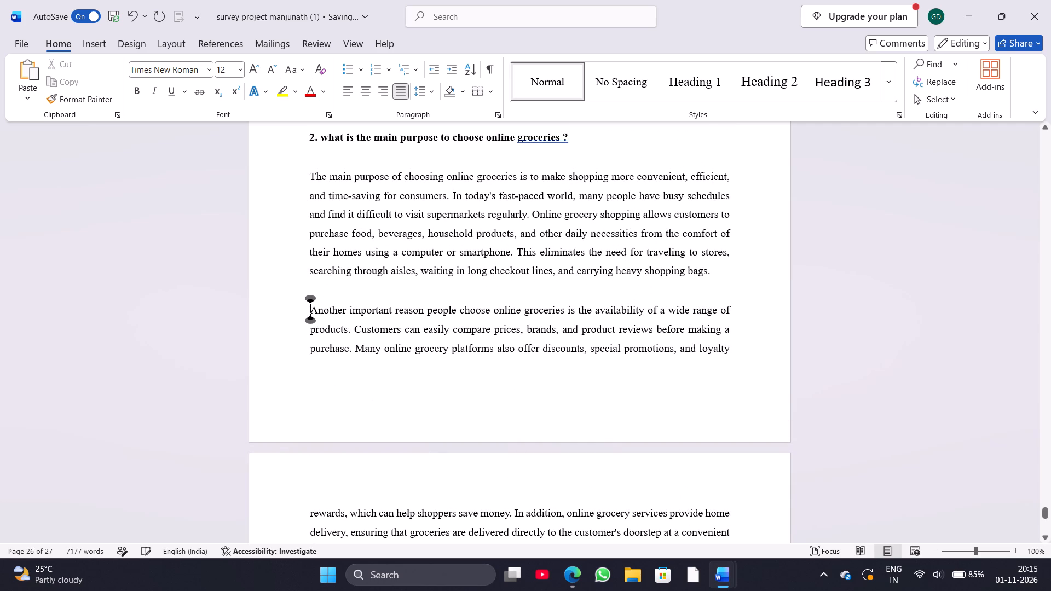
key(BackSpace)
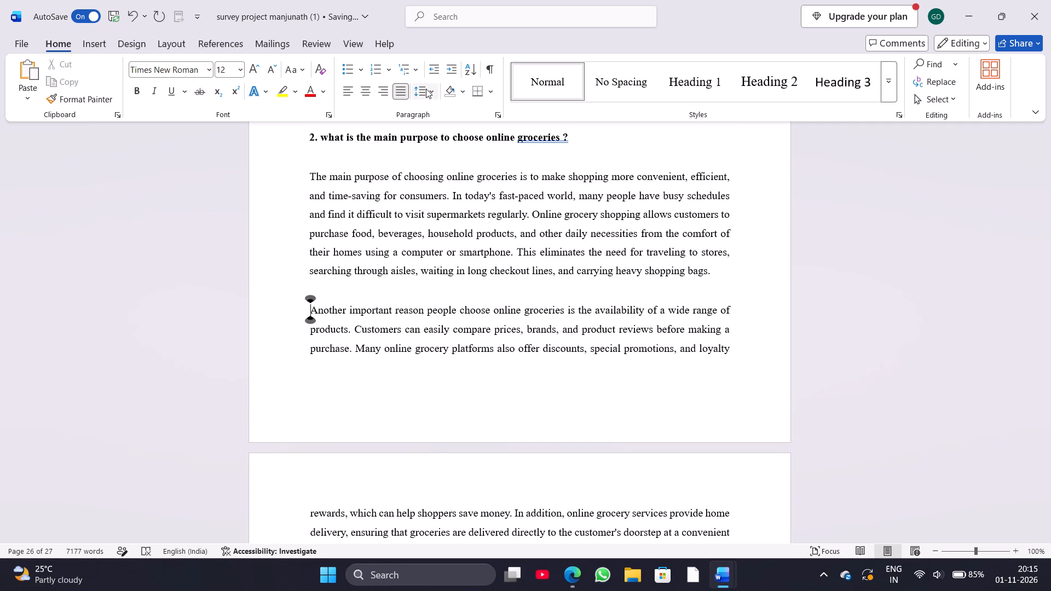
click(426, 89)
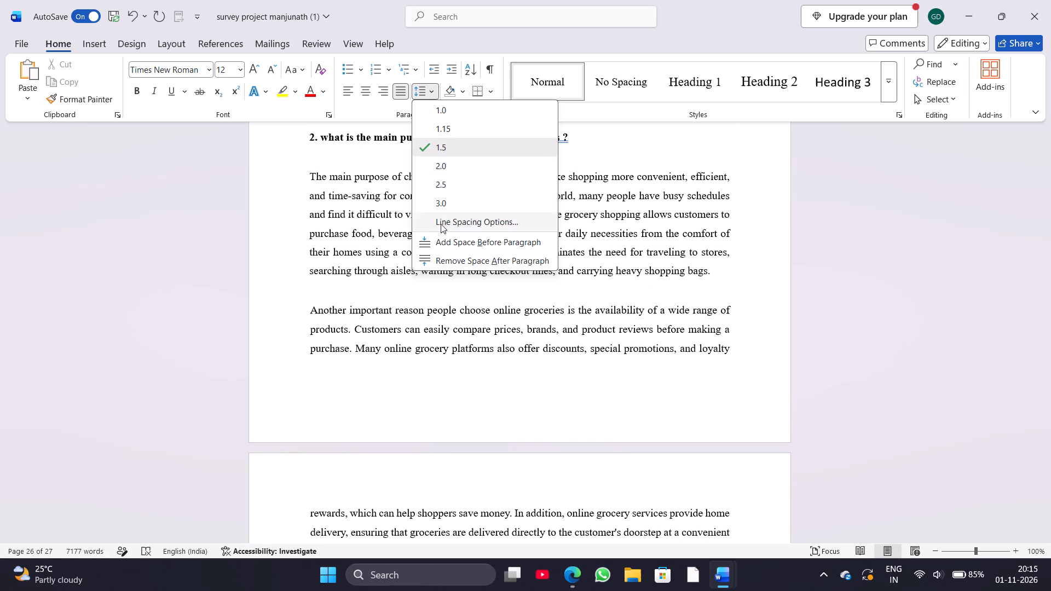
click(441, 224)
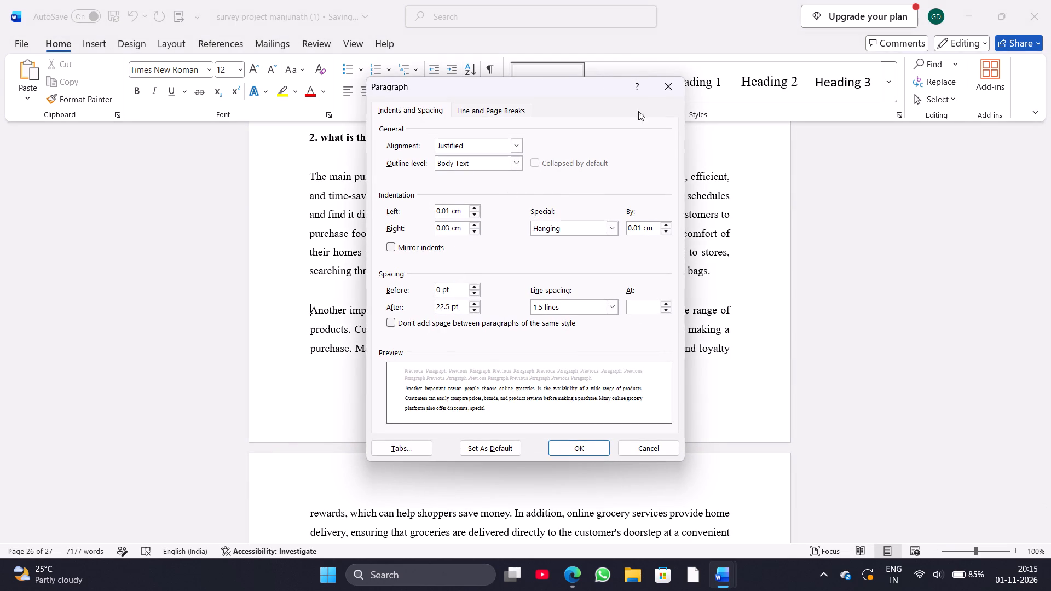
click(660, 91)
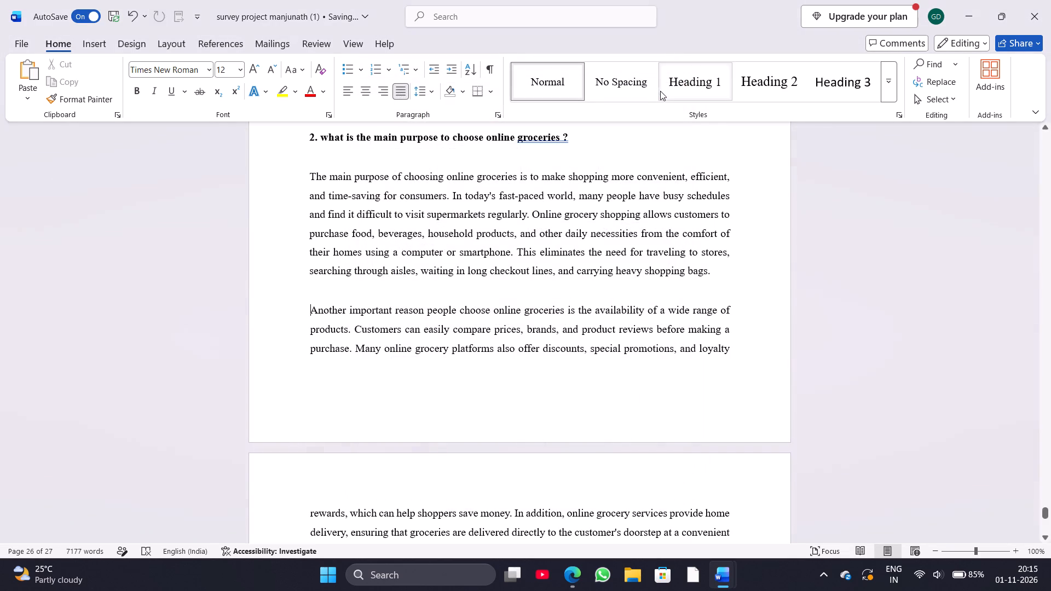
Add space before the "Another important reason" paragraph and try again to close the gap above it.
click(454, 90)
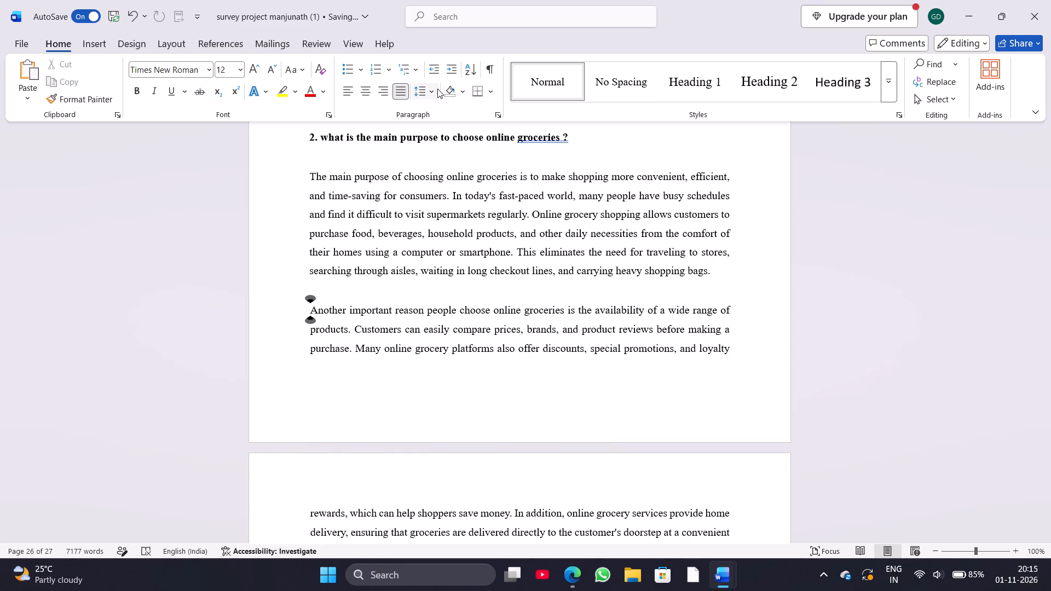
click(434, 90)
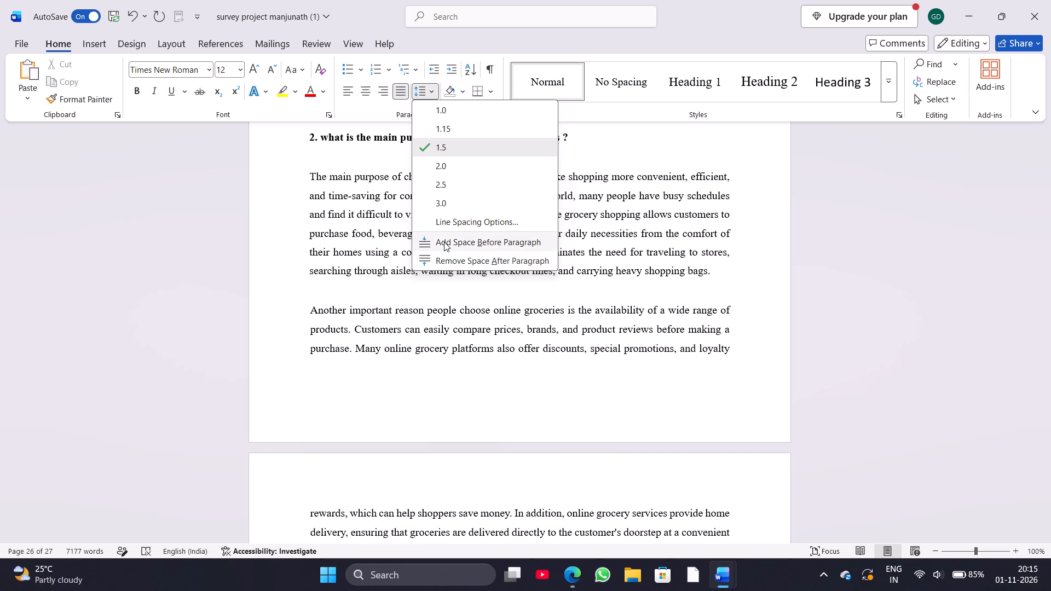
click(444, 242)
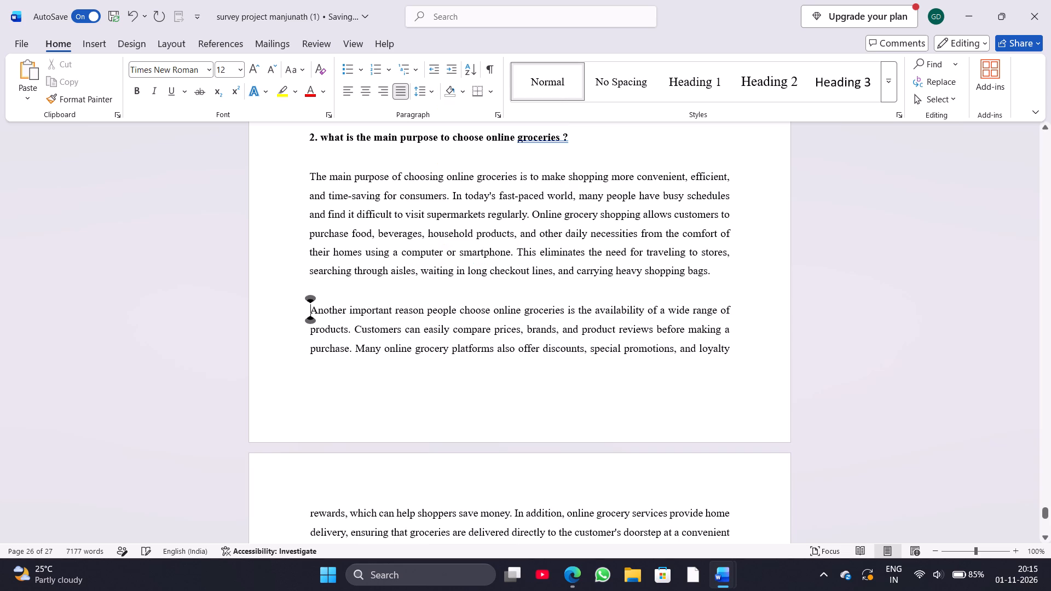
key(BackSpace)
key(BackSpace)
key(BackSpace)
Leave a blank line below the question 2 answer and start the next question with the number "3.".
scroll(444, 242, down, 2)
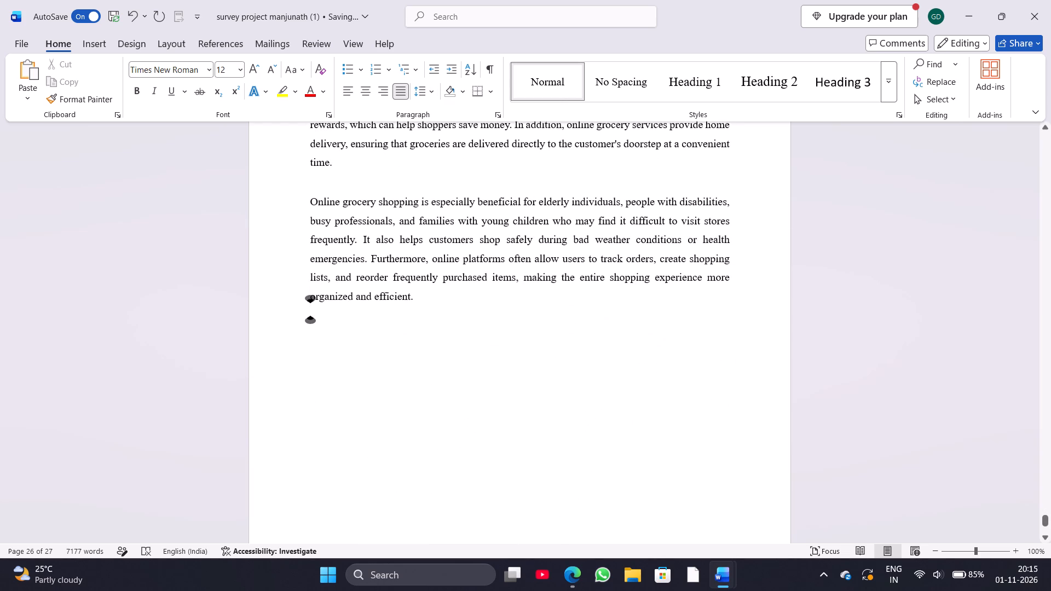
click(415, 304)
key(Return)
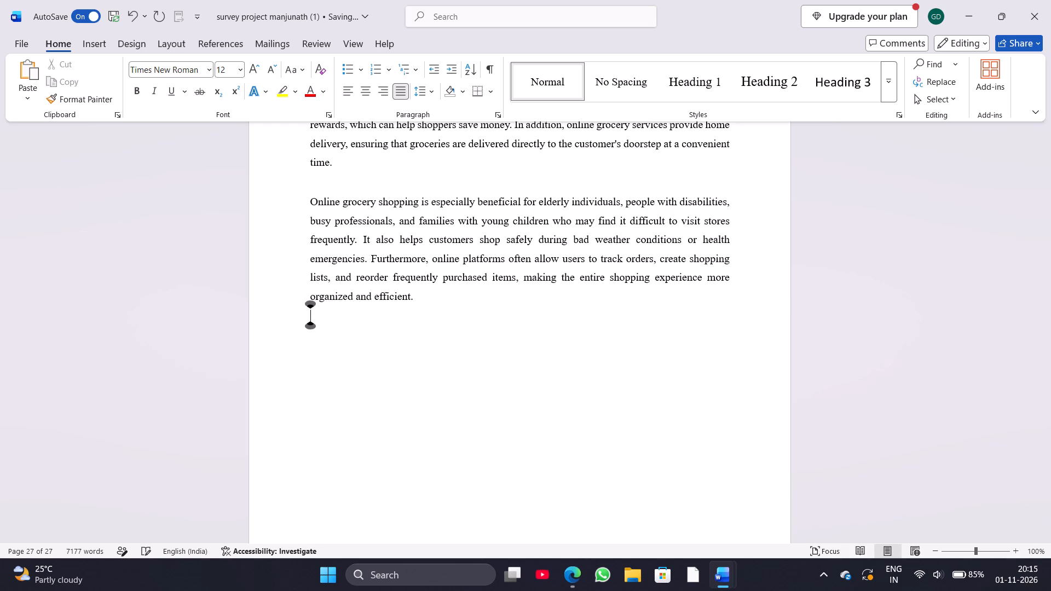
key(Return)
key(3)
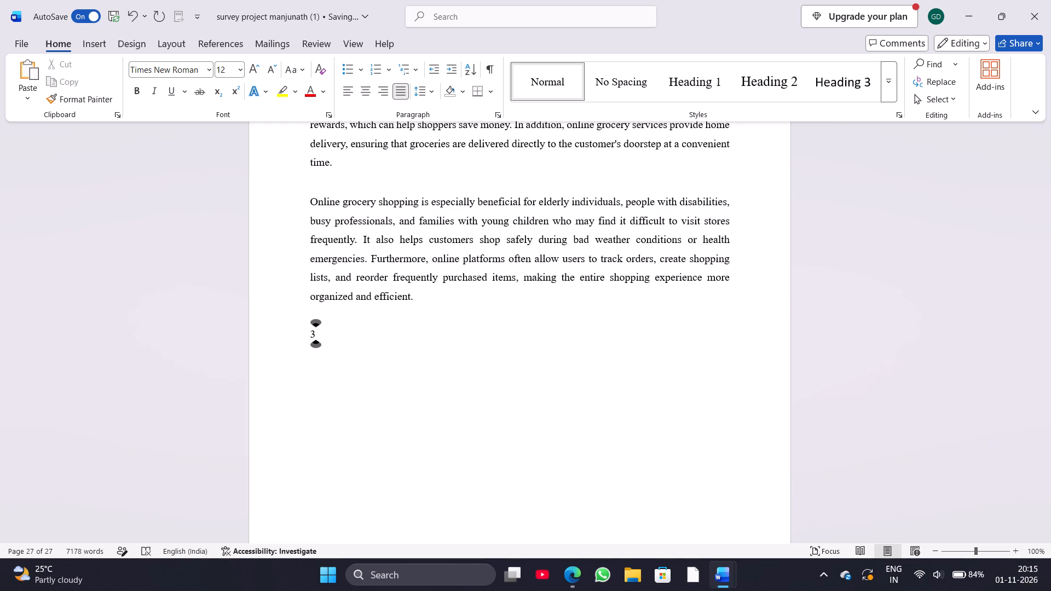
text(.)
key(space)
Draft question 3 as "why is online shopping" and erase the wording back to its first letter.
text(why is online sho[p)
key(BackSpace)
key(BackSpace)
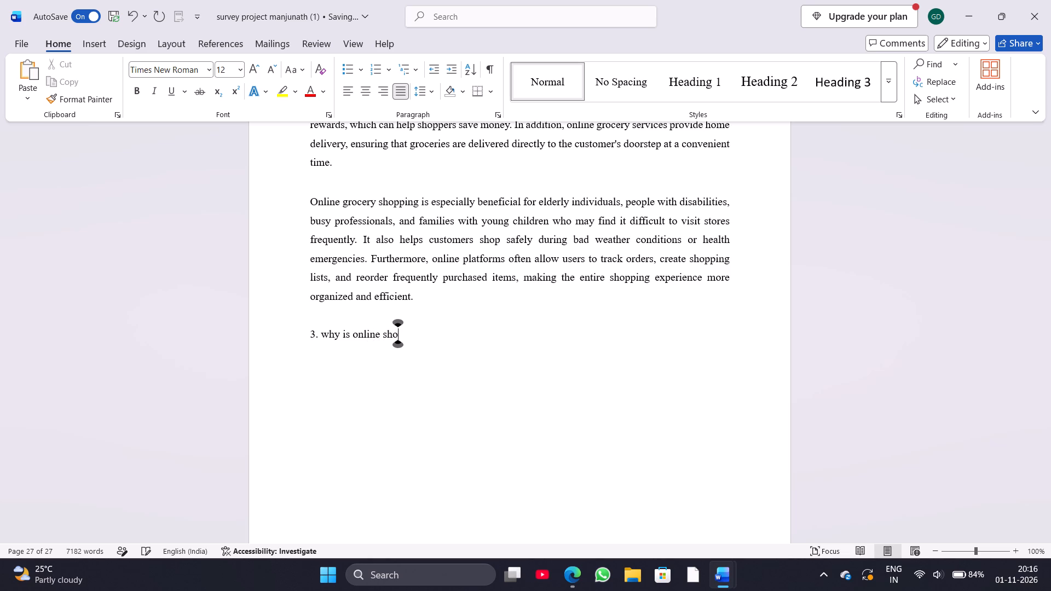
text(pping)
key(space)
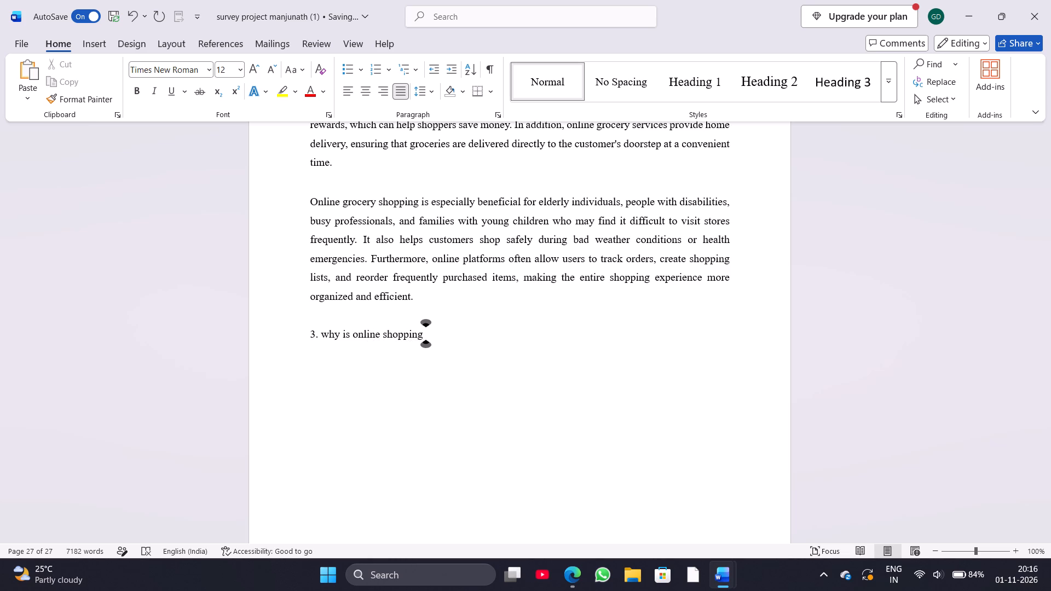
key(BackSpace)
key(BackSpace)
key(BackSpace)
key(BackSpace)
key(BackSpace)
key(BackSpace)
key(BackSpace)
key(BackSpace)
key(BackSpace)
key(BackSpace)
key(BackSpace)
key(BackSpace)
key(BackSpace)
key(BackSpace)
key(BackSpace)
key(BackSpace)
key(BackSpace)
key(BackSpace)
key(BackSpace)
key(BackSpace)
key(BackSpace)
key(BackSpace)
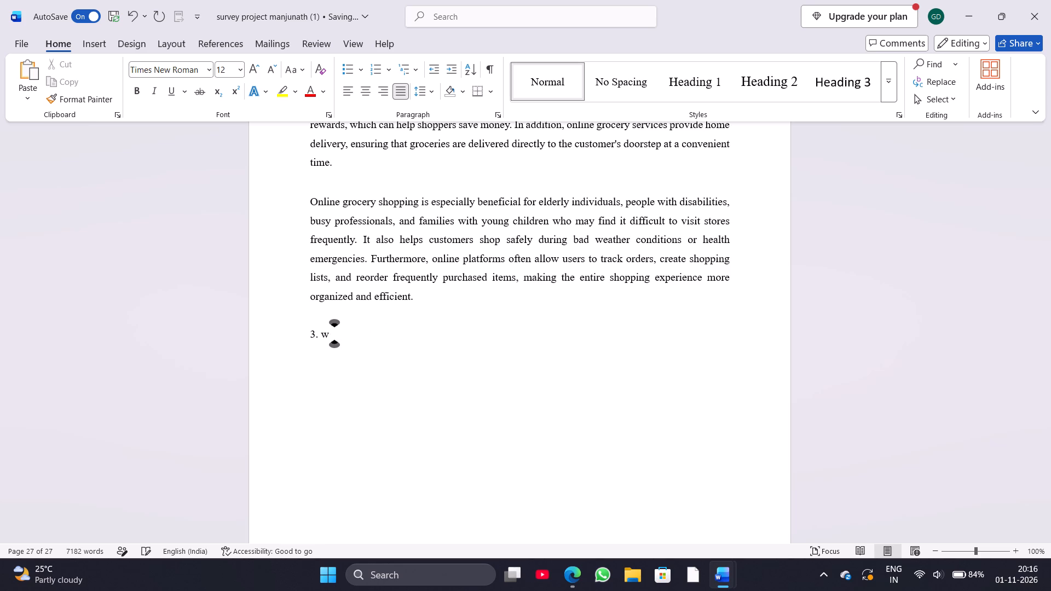
Erase the unfinished question 3 line below the question 2 answer.
key(BackSpace)
key(BackSpace)
key(BackSpace)
key(BackSpace)
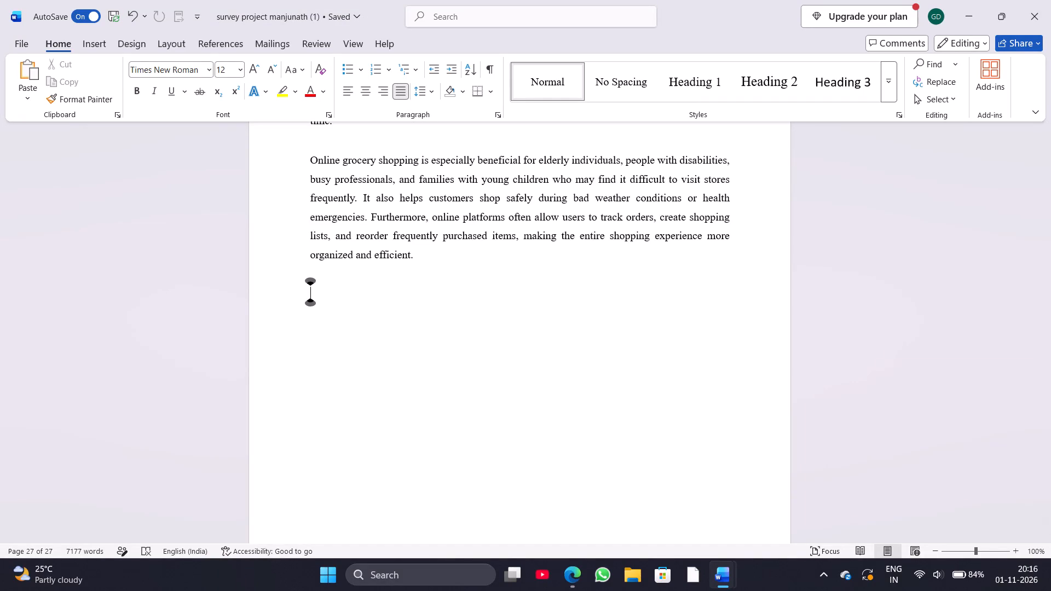
Enter the heading "KEY OBSERVATIONS FROM THE RESPONDENT PROFILE" below the question 2 answer and start a new line under it.
text(KEY OBERVATIONS)
key(space)
key(BackSpace)
key(BackSpace)
key(BackSpace)
key(BackSpace)
key(BackSpace)
key(BackSpace)
key(BackSpace)
key(BackSpace)
key(BackSpace)
key(BackSpace)
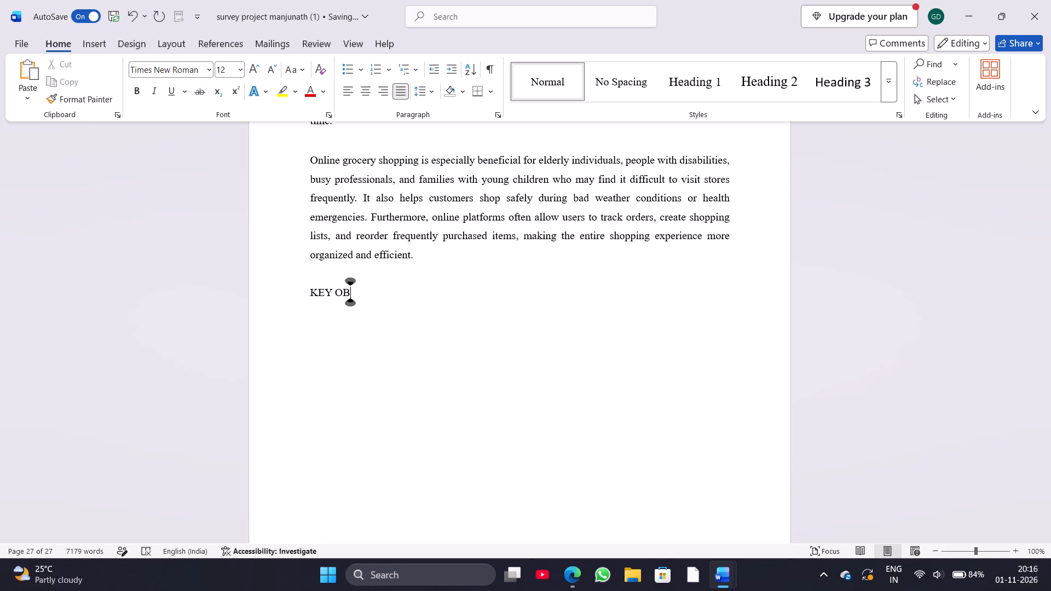
text(SER)
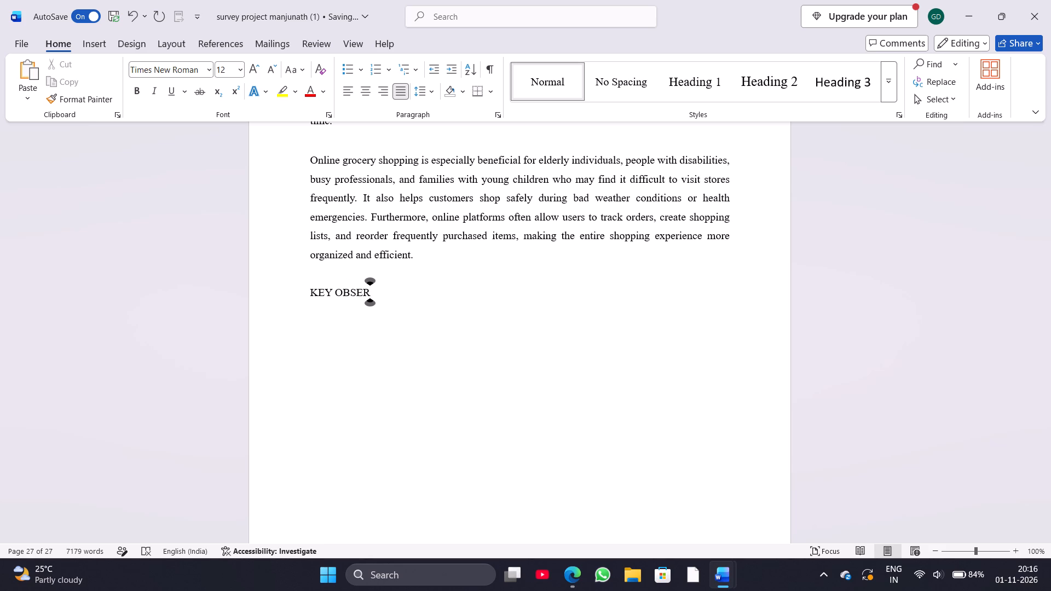
text(VAT)
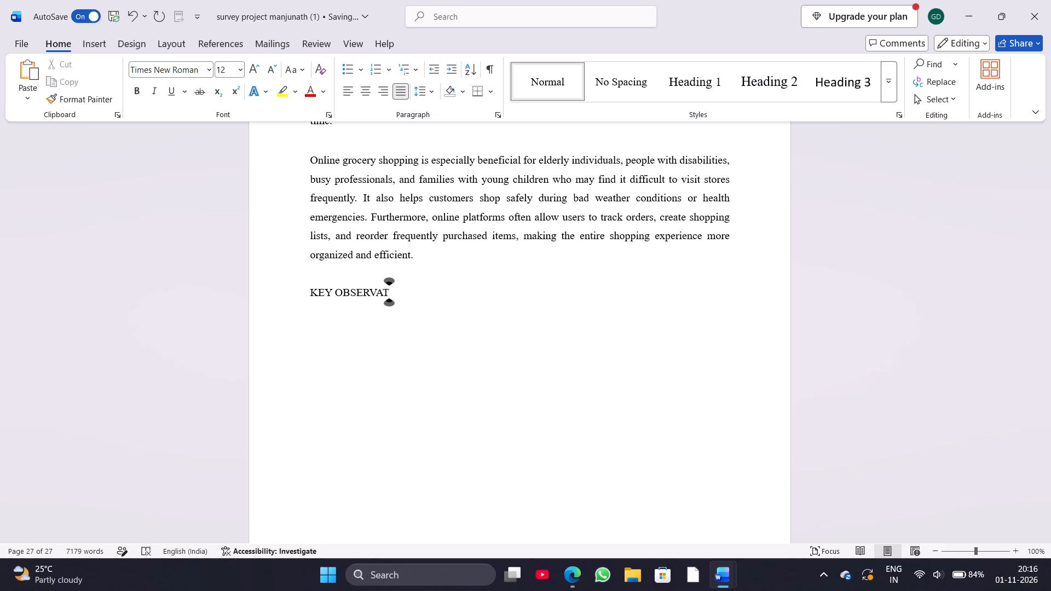
text(IT)
key(BackSpace)
text(ONS)
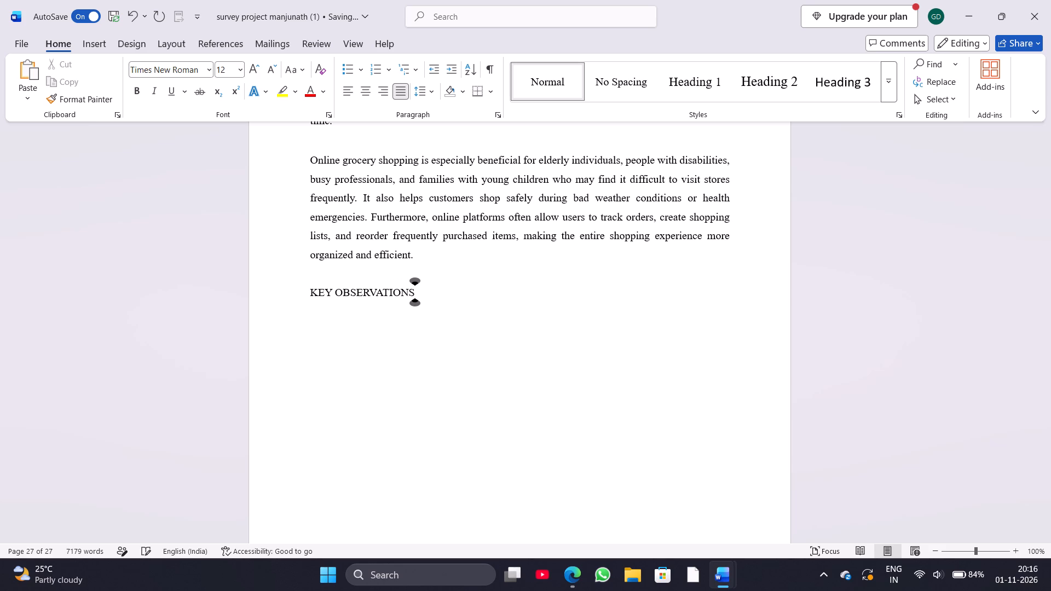
key(space)
text(FROM THE RESPON)
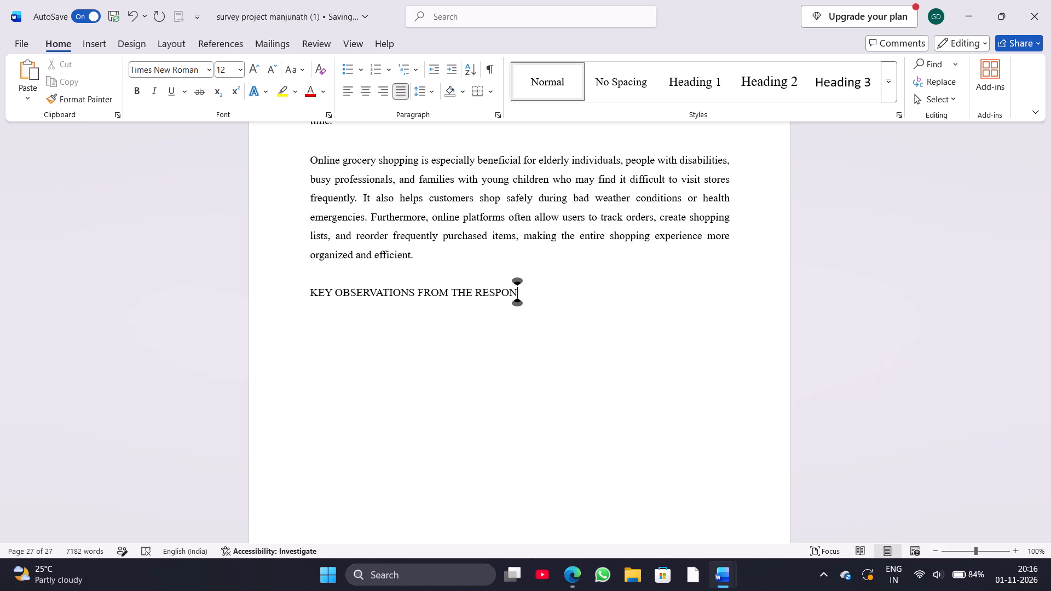
text(DENT)
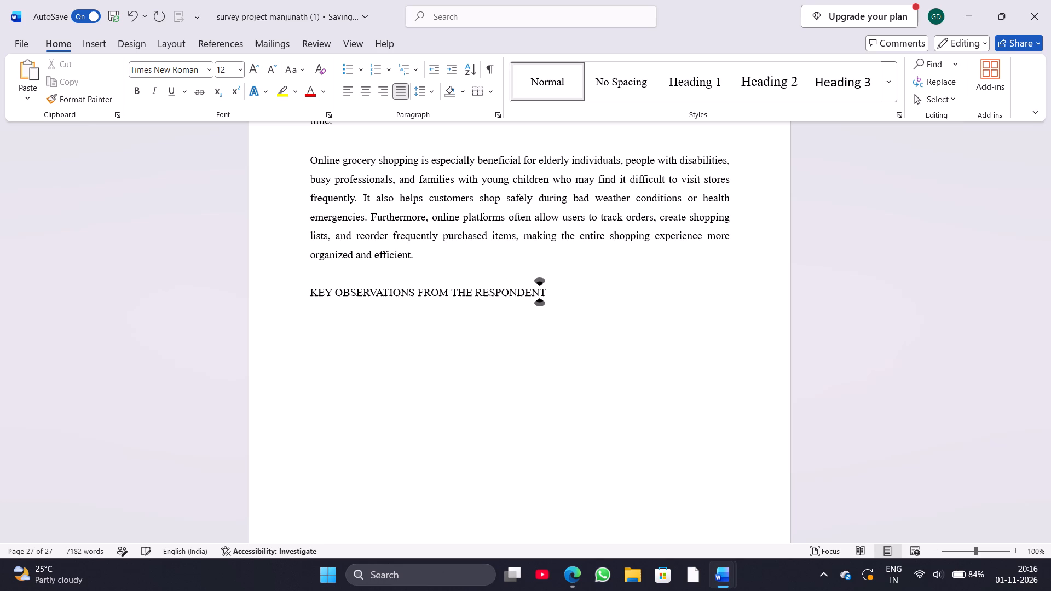
key(space)
text(PR)
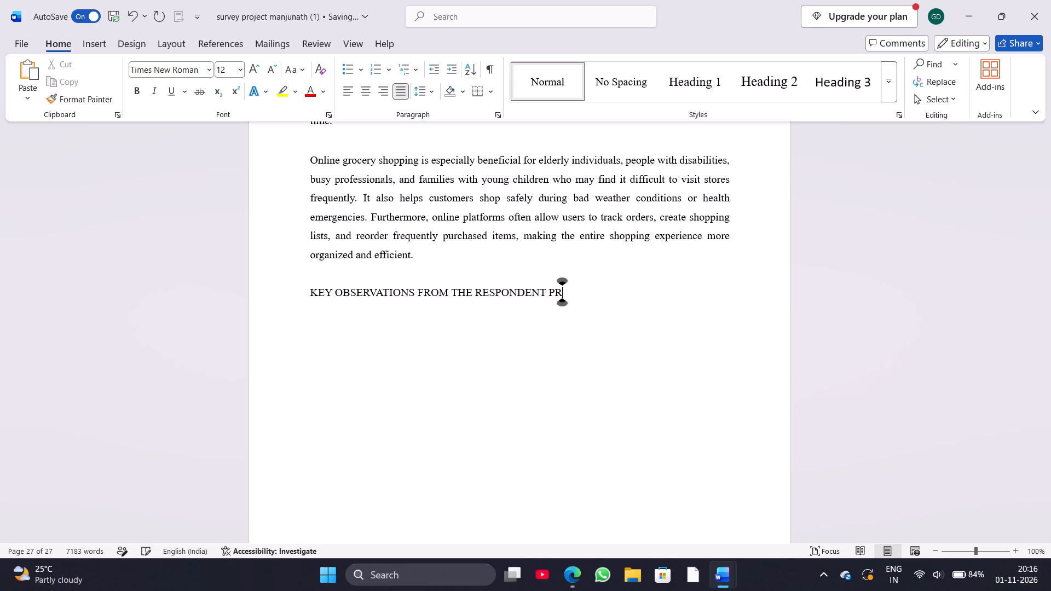
text(OFILE)
key(space)
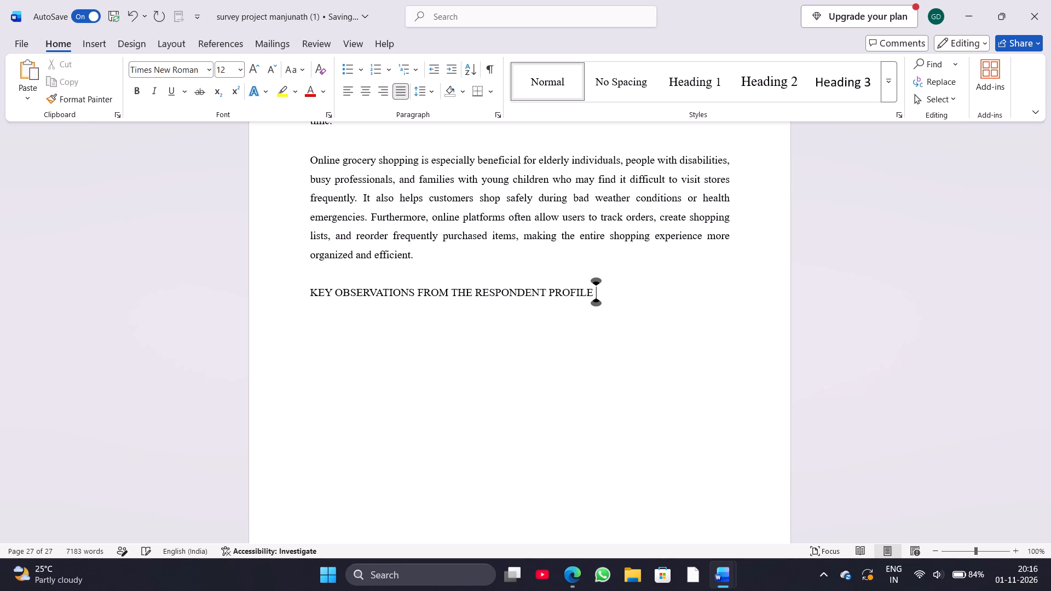
key(Return)
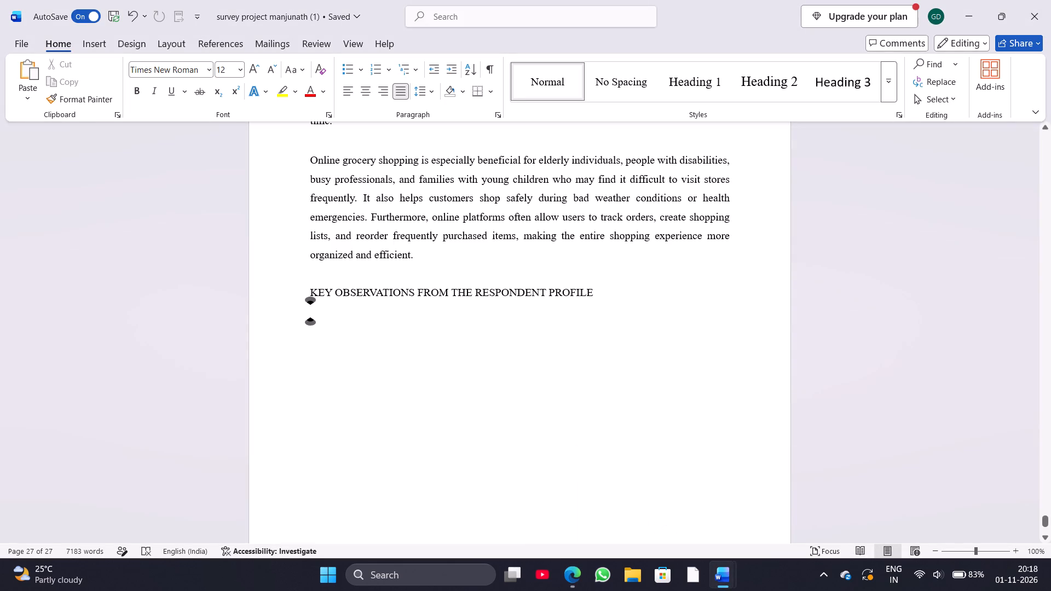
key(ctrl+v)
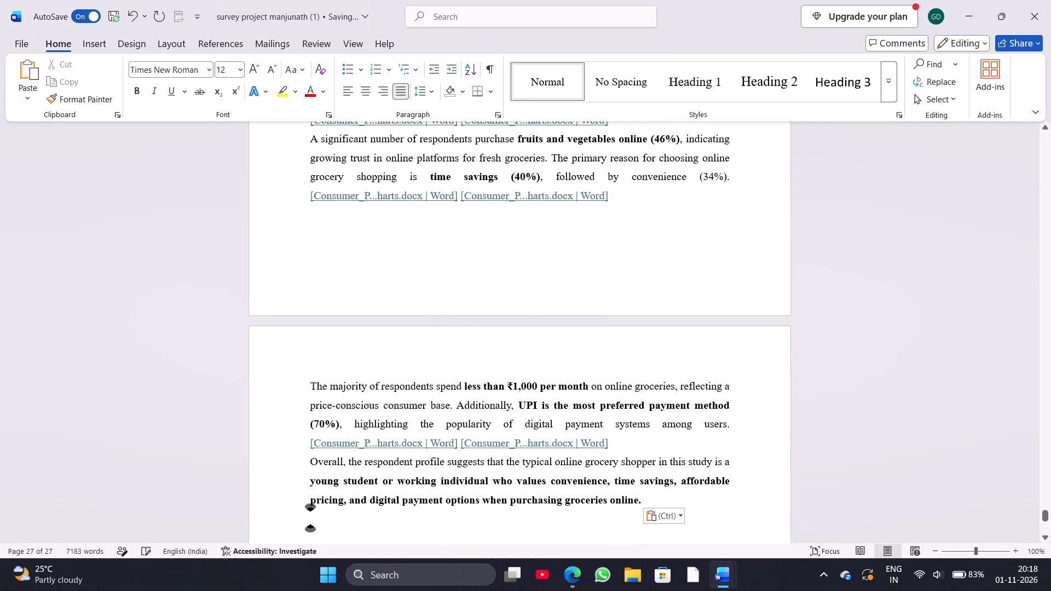
Delete the source citation link at the end of the first pasted paragraph, after "young consumers.".
scroll(761, 515, up, 1)
scroll(845, 312, up, 2)
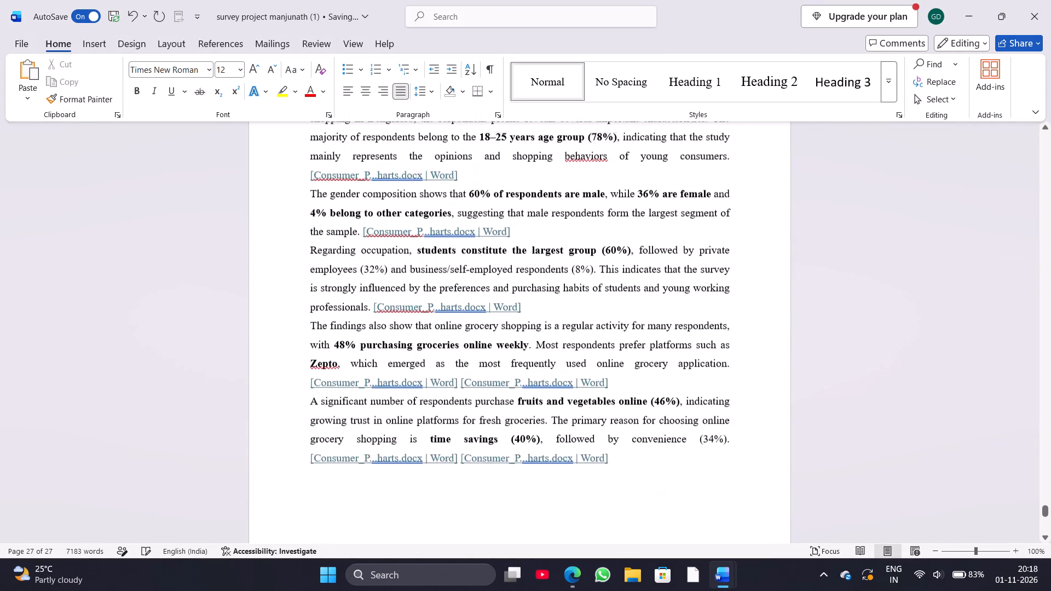
scroll(845, 312, up, 4)
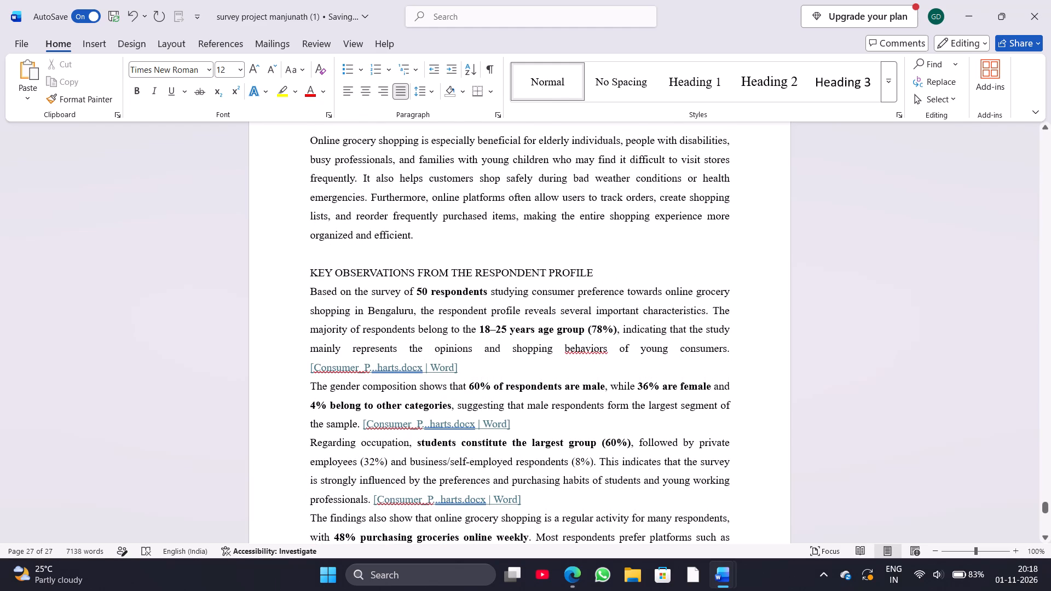
click(466, 368)
key(BackSpace)
key(BackSpace)
key(BackSpace)
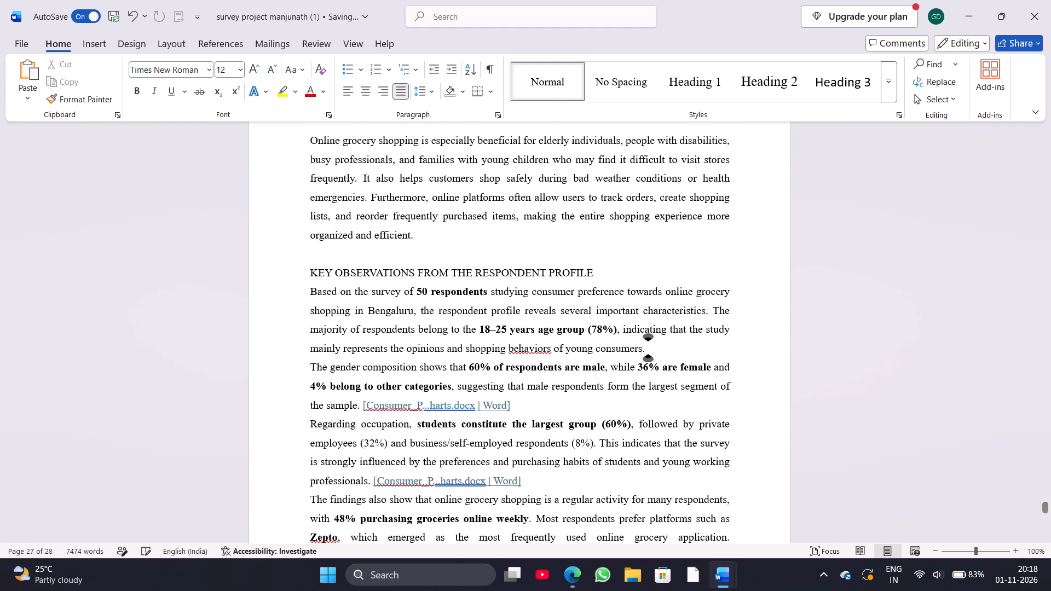
Close the first key observations paragraph with a period after "young consumers" and add an empty line below it.
key(BackSpace)
key(period)
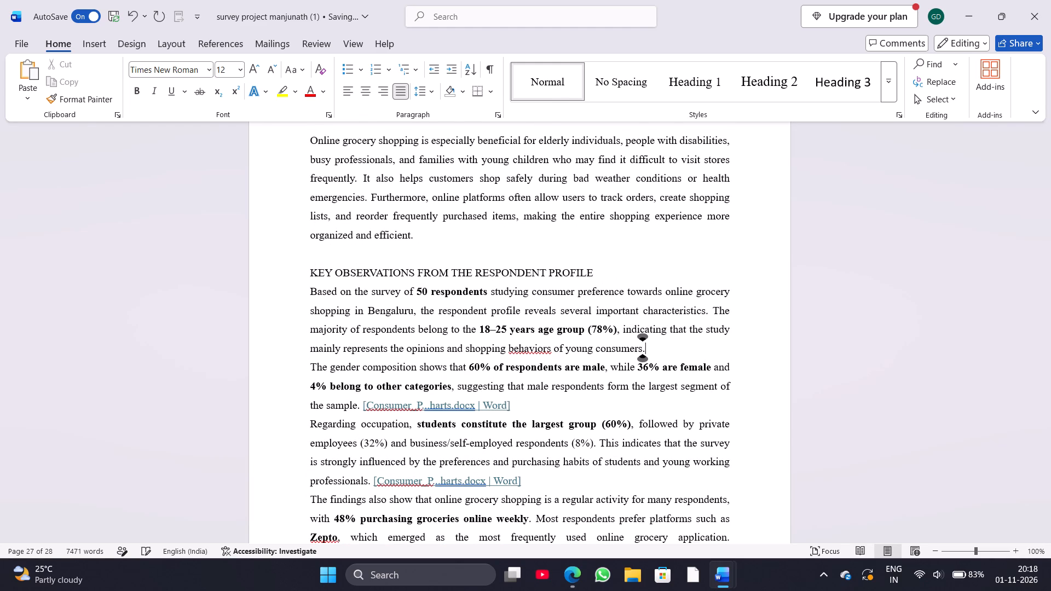
key(Return)
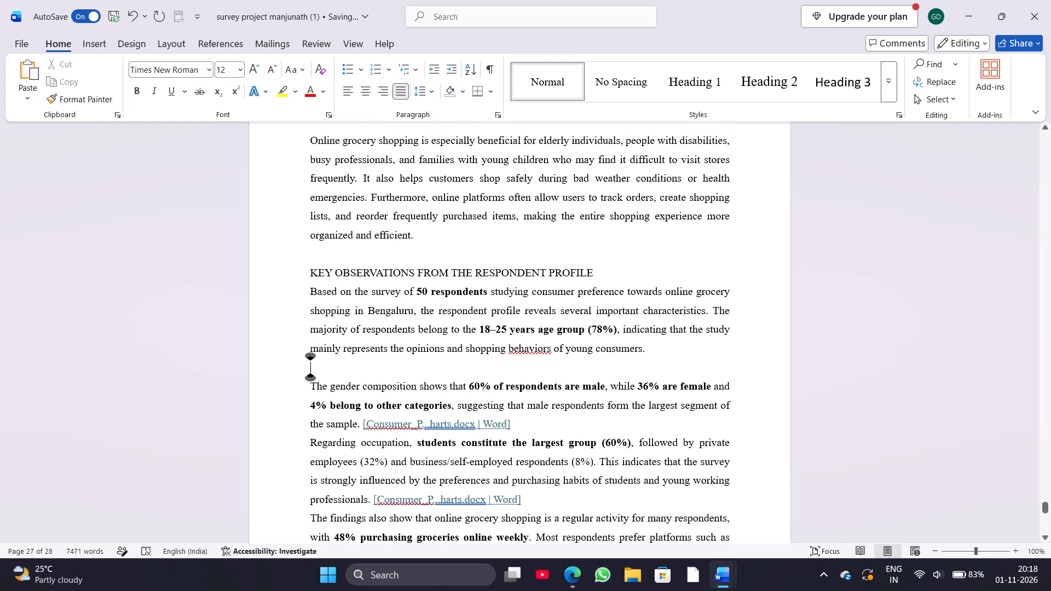
Delete the source citation links at the end of the gender composition and occupation paragraphs.
click(523, 423)
key(BackSpace)
key(BackSpace)
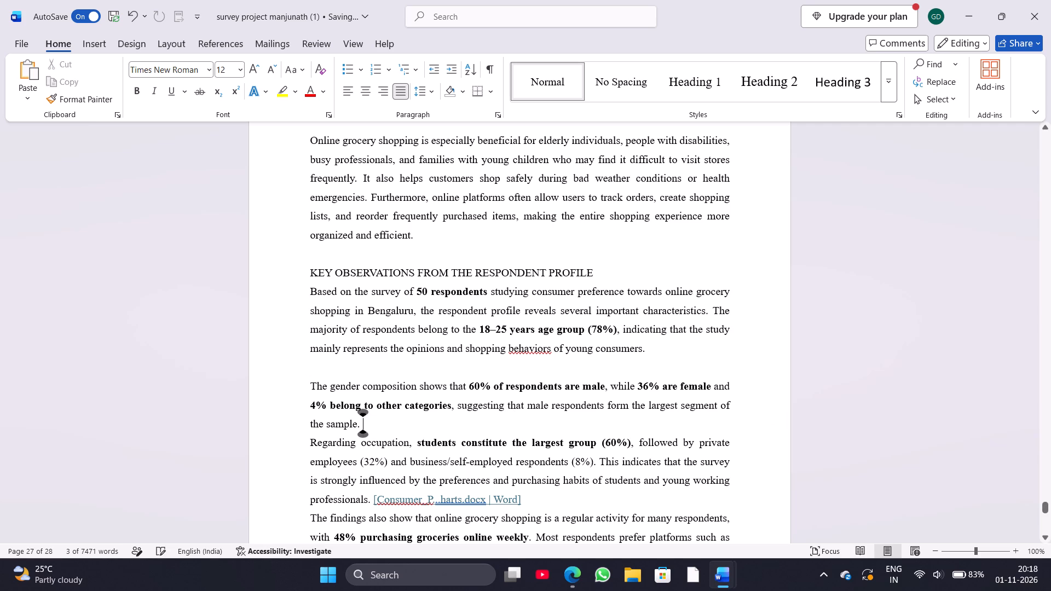
scroll(523, 423, down, 2)
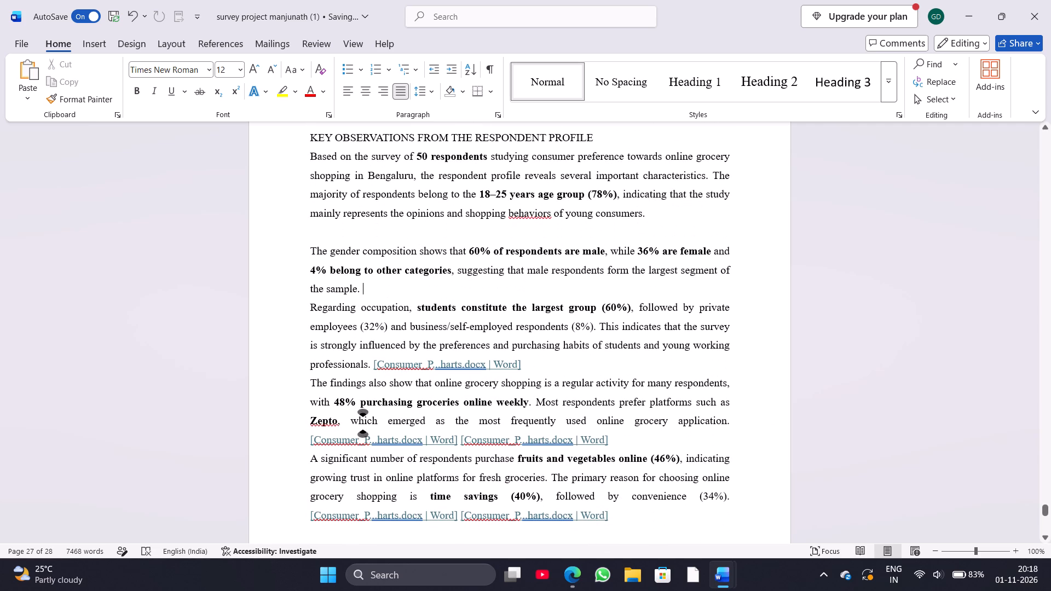
click(523, 364)
key(BackSpace)
key(BackSpace)
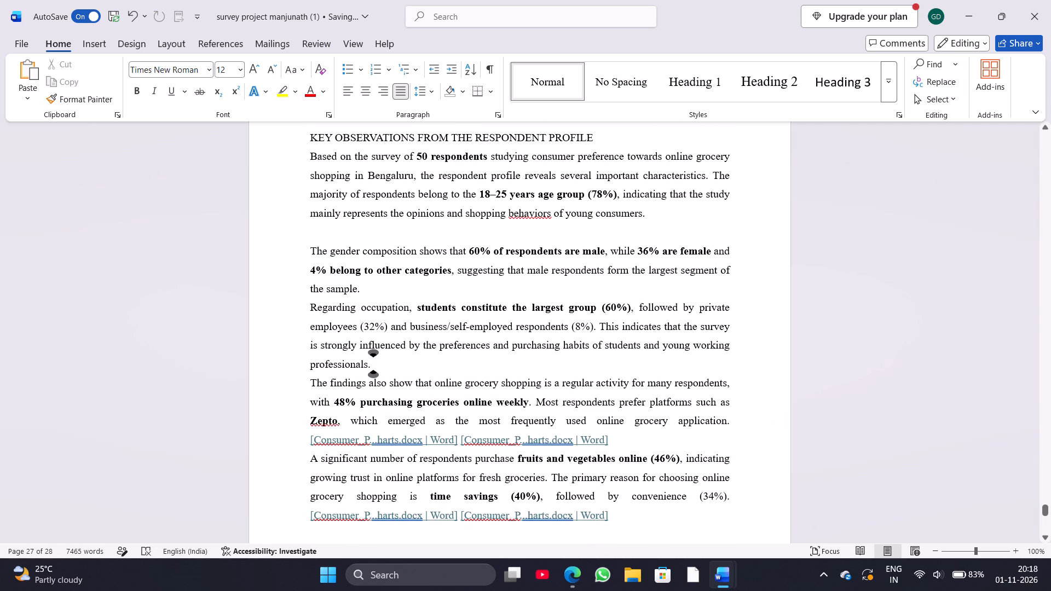
Delete both source citation links at the end of the weekly purchasing paragraph that mentions Zepto.
click(615, 440)
key(BackSpace)
key(BackSpace)
key(BackSpace)
key(BackSpace)
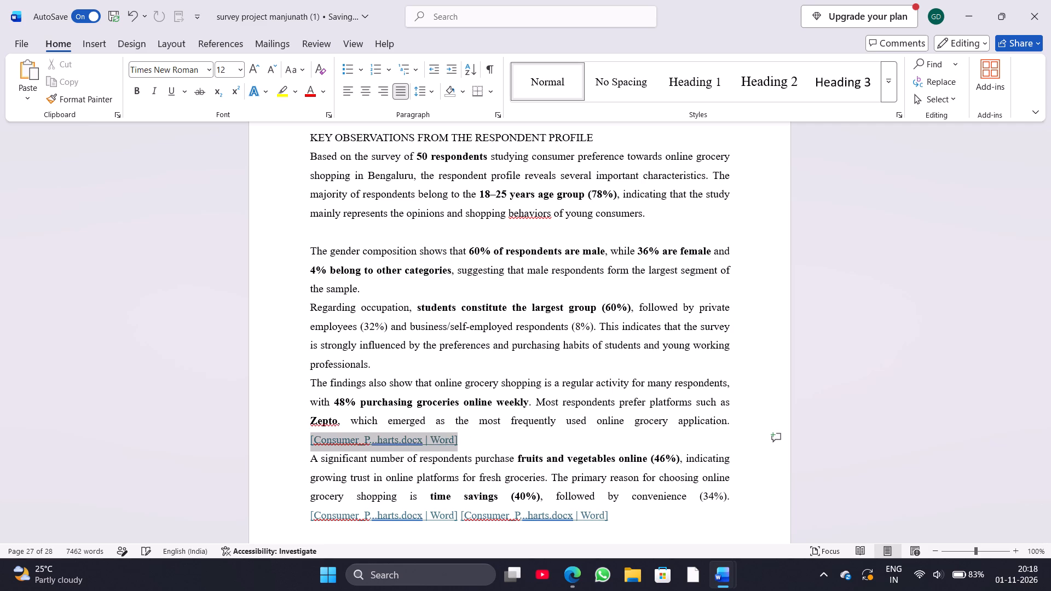
key(BackSpace)
key(BackSpace)
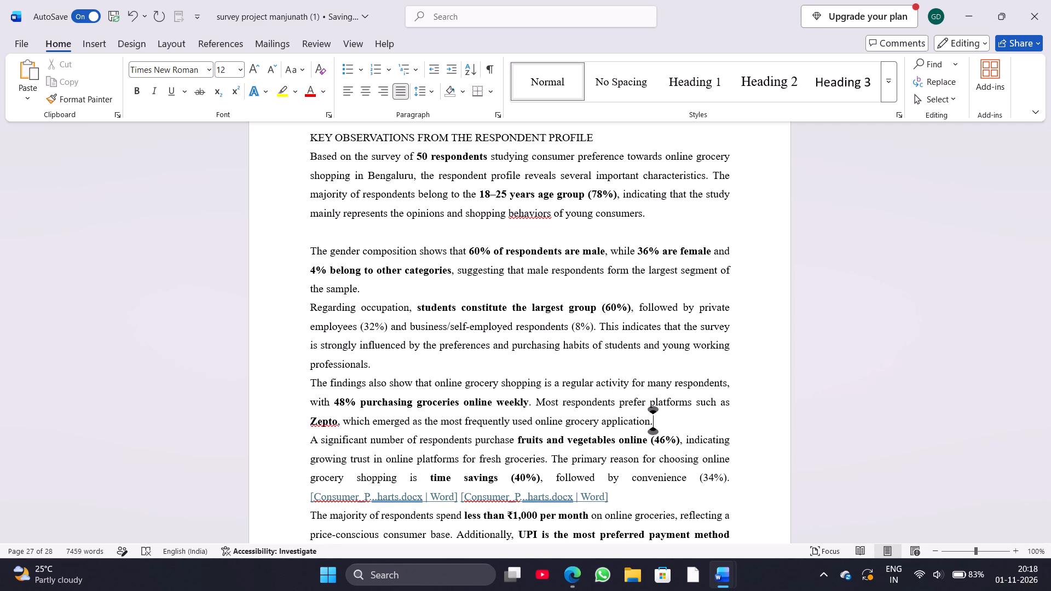
Delete both source citation links at the end of the fruits and vegetables paragraph.
scroll(615, 440, down, 1)
click(615, 379)
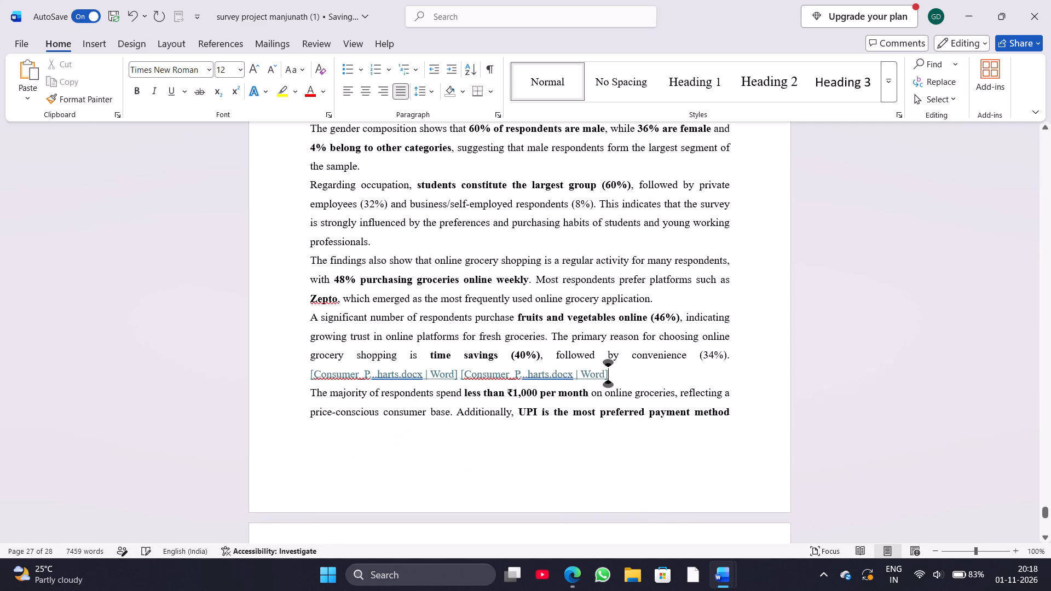
key(BackSpace)
key(BackSpace)
key(BackSpace)
key(BackSpace)
key(BackSpace)
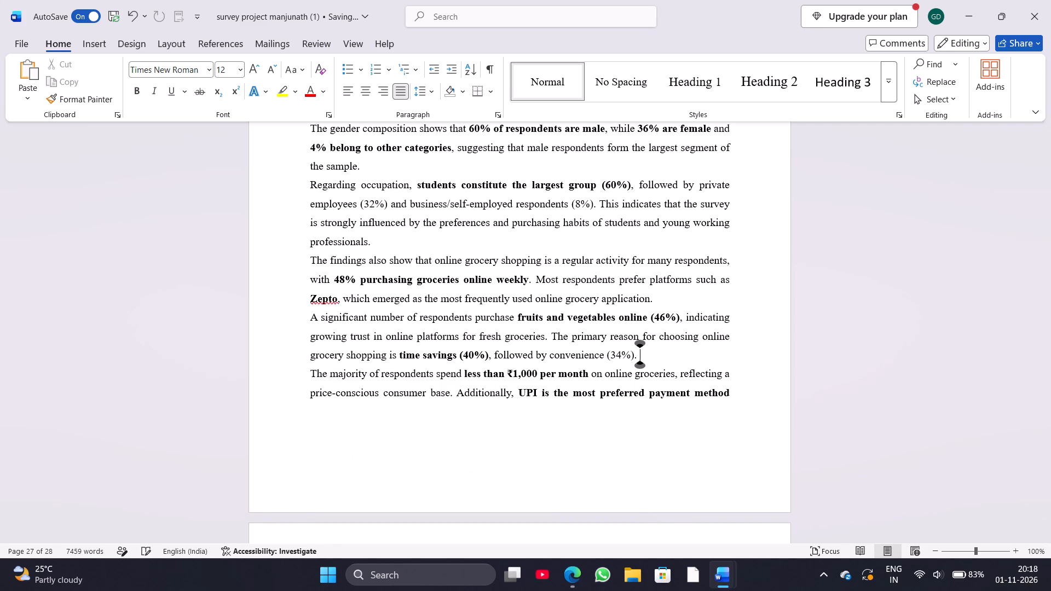
Delete both source citation links at the end of the monthly spending and UPI payment paragraph.
scroll(615, 379, down, 2)
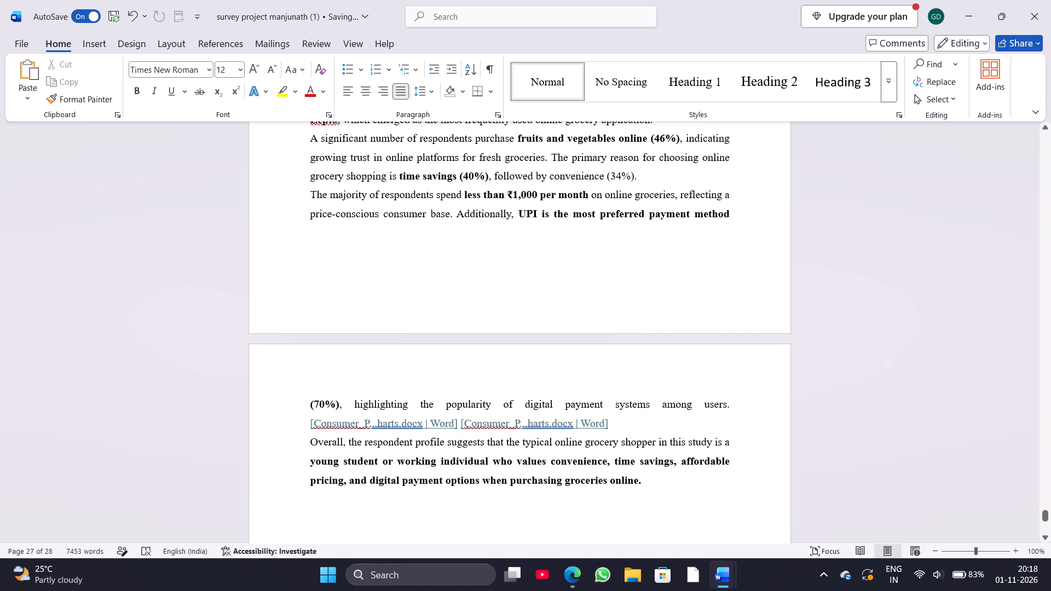
click(613, 425)
key(BackSpace)
key(BackSpace)
key(BackSpace)
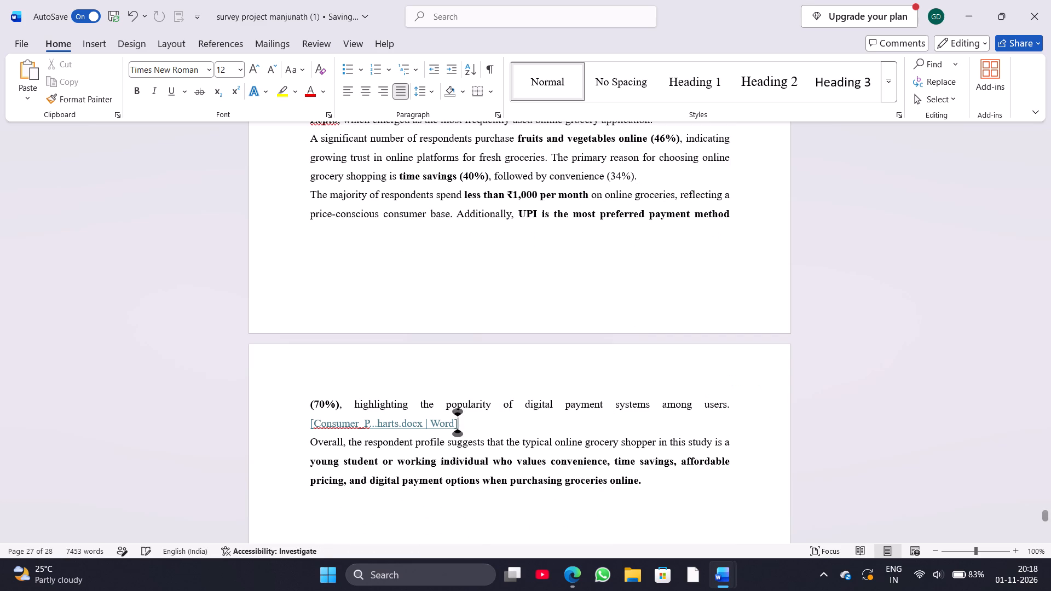
key(BackSpace)
key(BackSpace)
key(BackSpace)
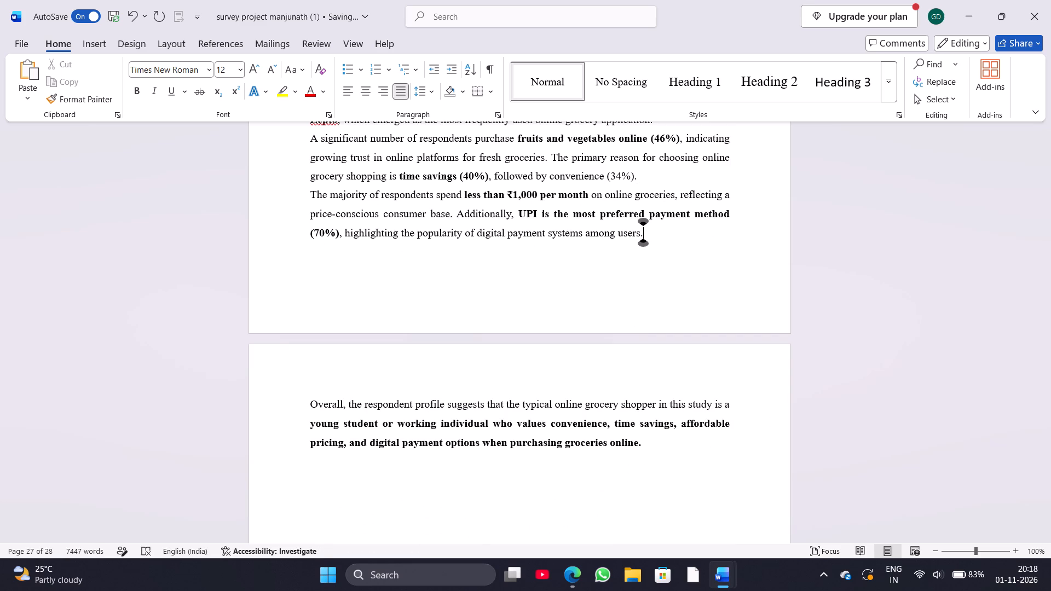
key(ctrl+z)
Add an empty line after each of the gender, occupation, weekly purchasing and UPI payment paragraphs of the key observations.
scroll(613, 425, up, 2)
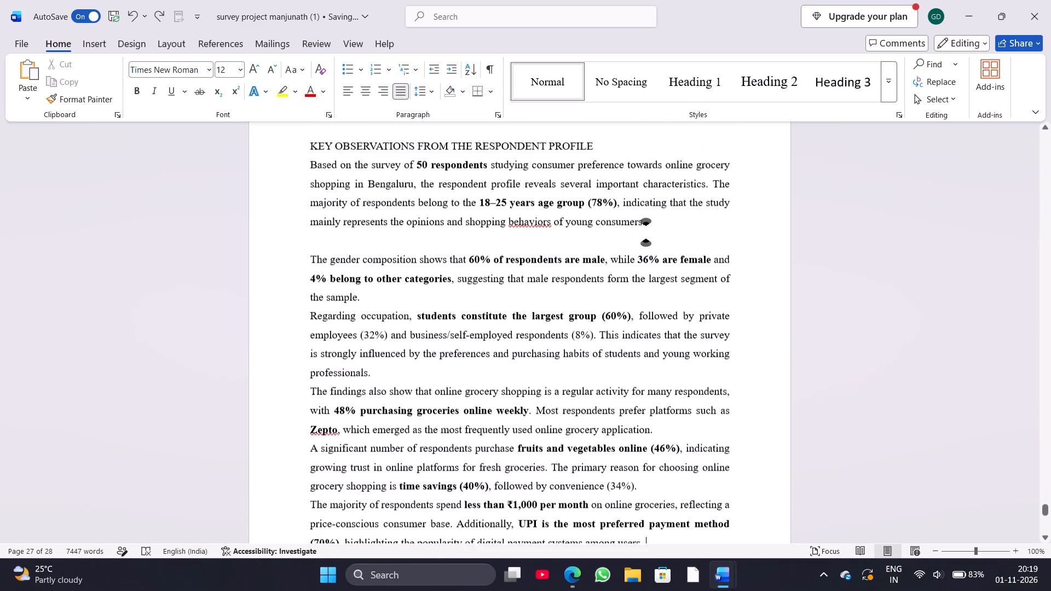
scroll(613, 425, up, 1)
click(365, 326)
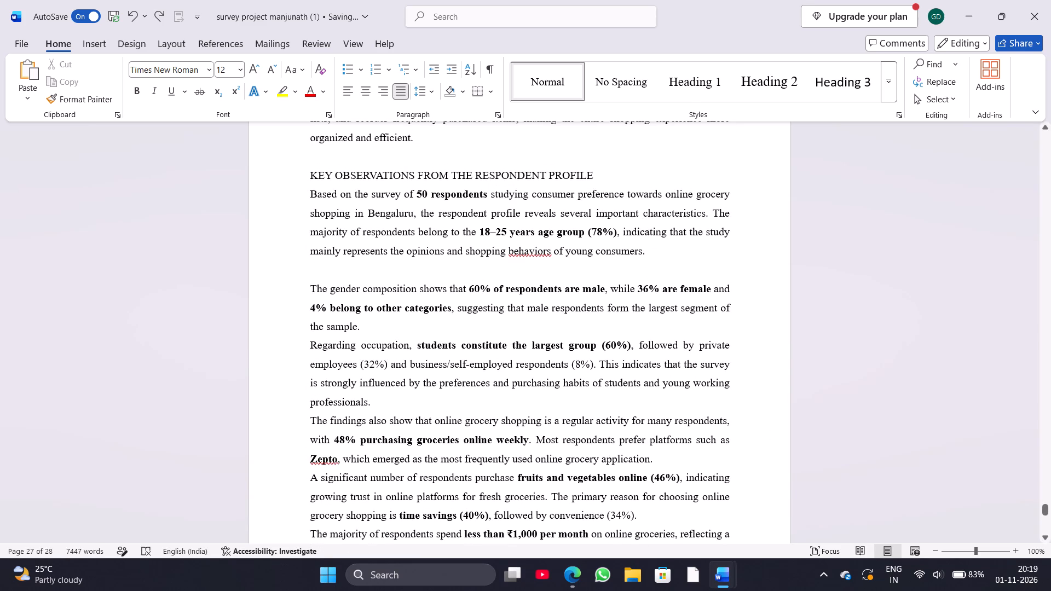
key(Return)
scroll(365, 326, down, 1)
click(376, 291)
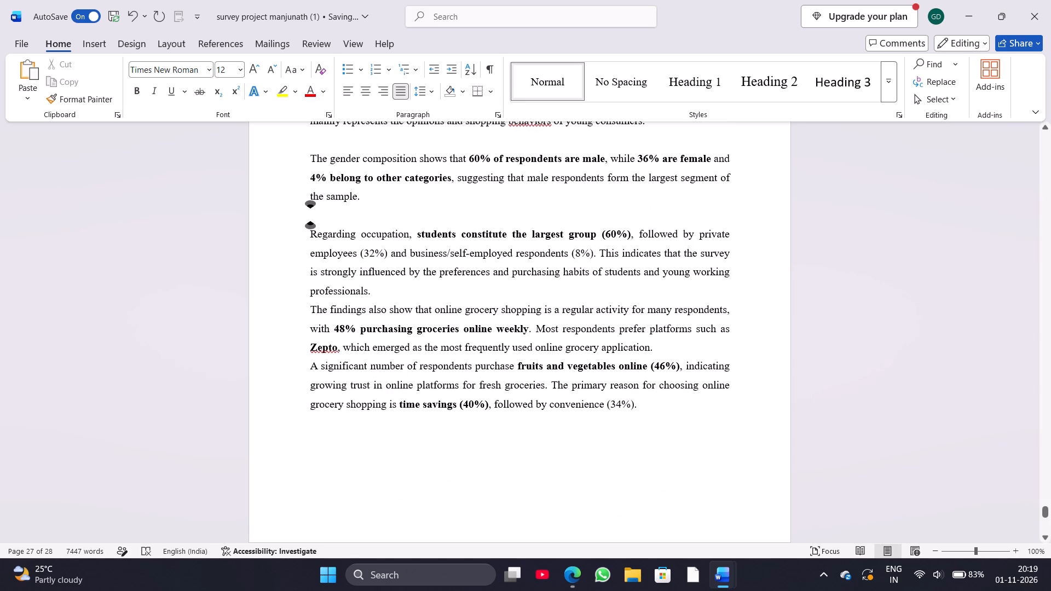
key(Return)
scroll(376, 291, down, 1)
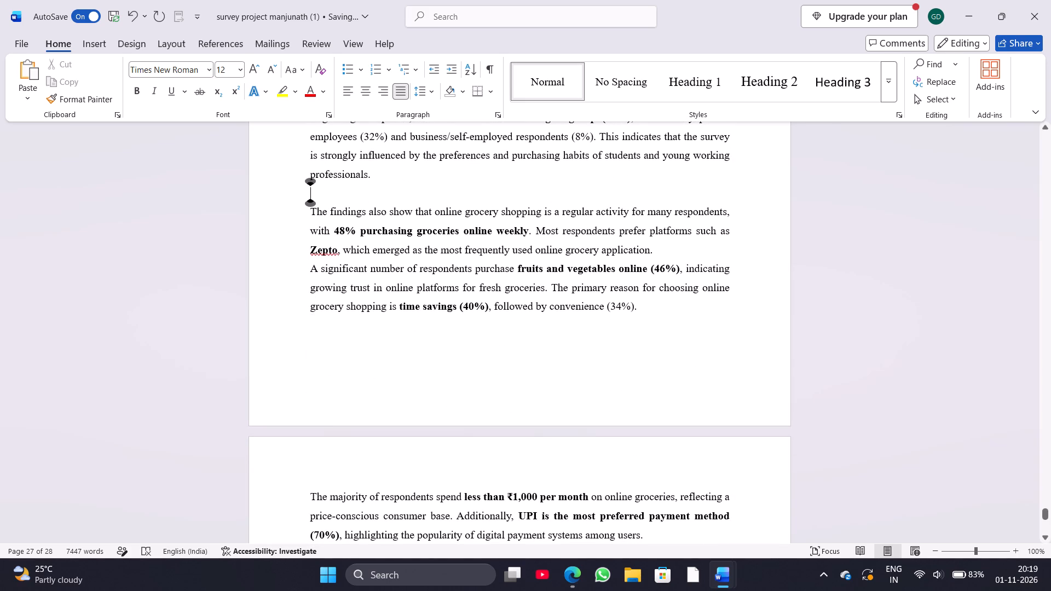
click(662, 243)
key(Return)
scroll(662, 243, down, 1)
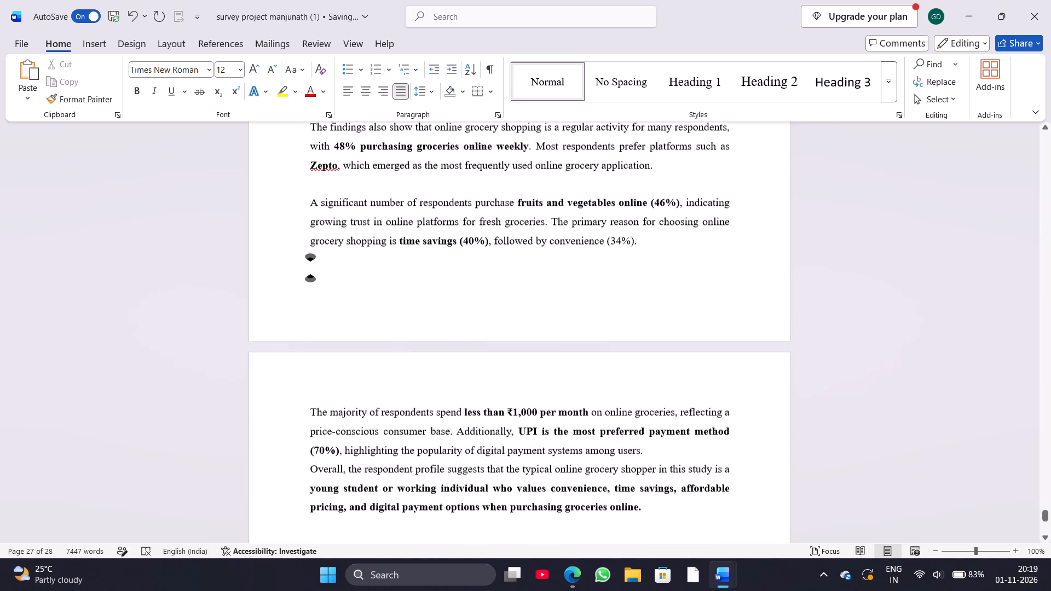
scroll(662, 243, down, 1)
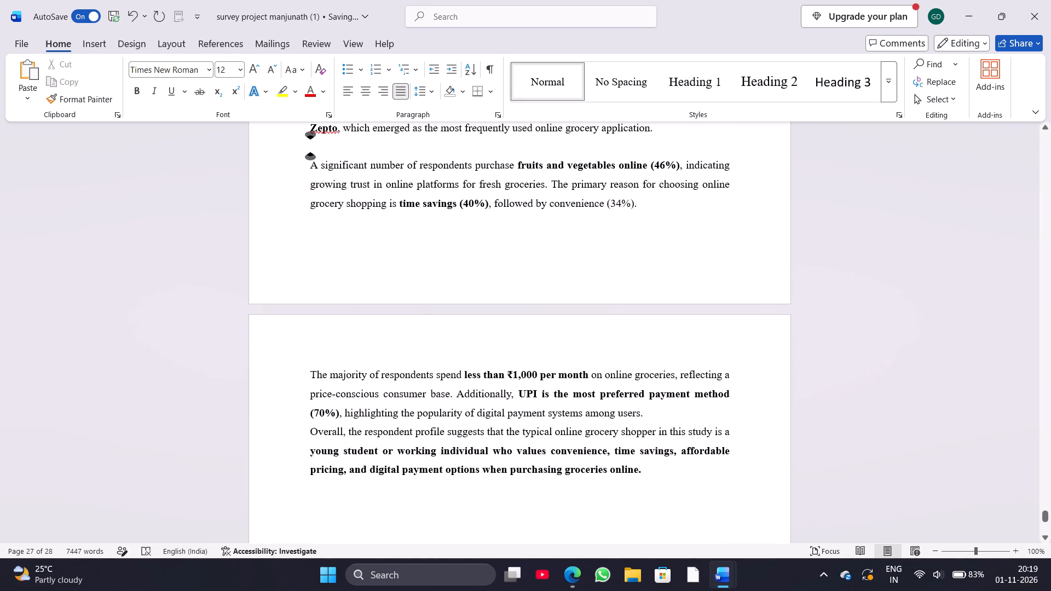
click(661, 410)
key(Return)
scroll(661, 410, down, 2)
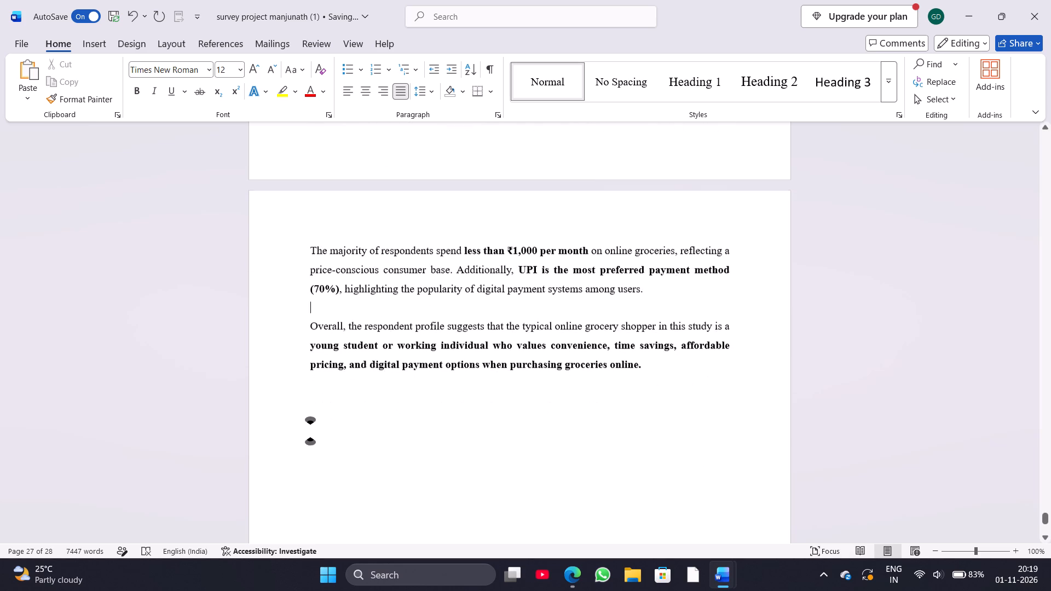
Add four empty lines after the closing "Overall" paragraph and insert a blank page there.
scroll(661, 410, down, 4)
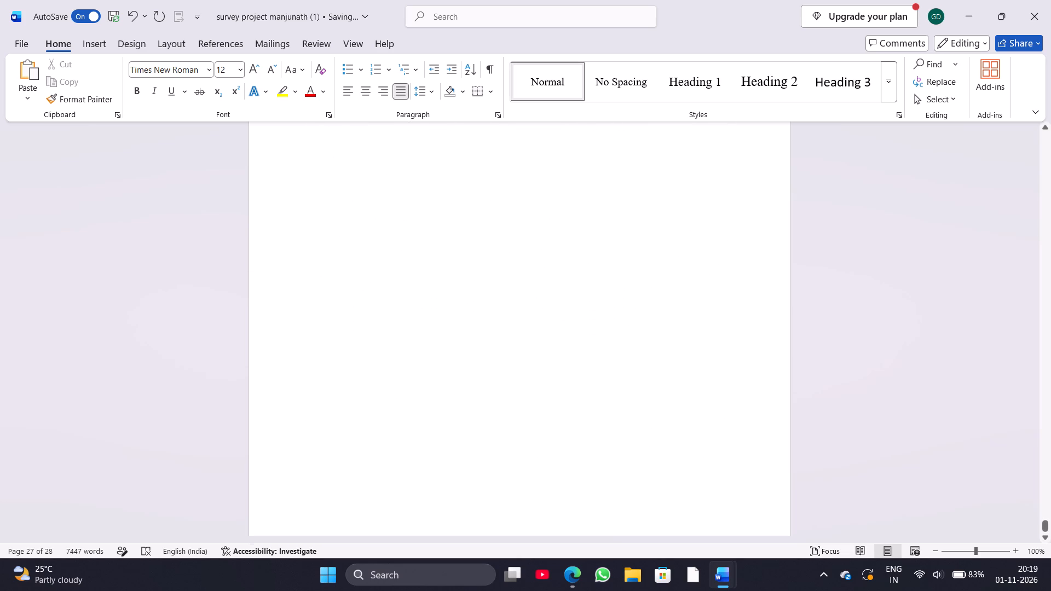
scroll(661, 410, down, 1)
scroll(659, 409, up, 1)
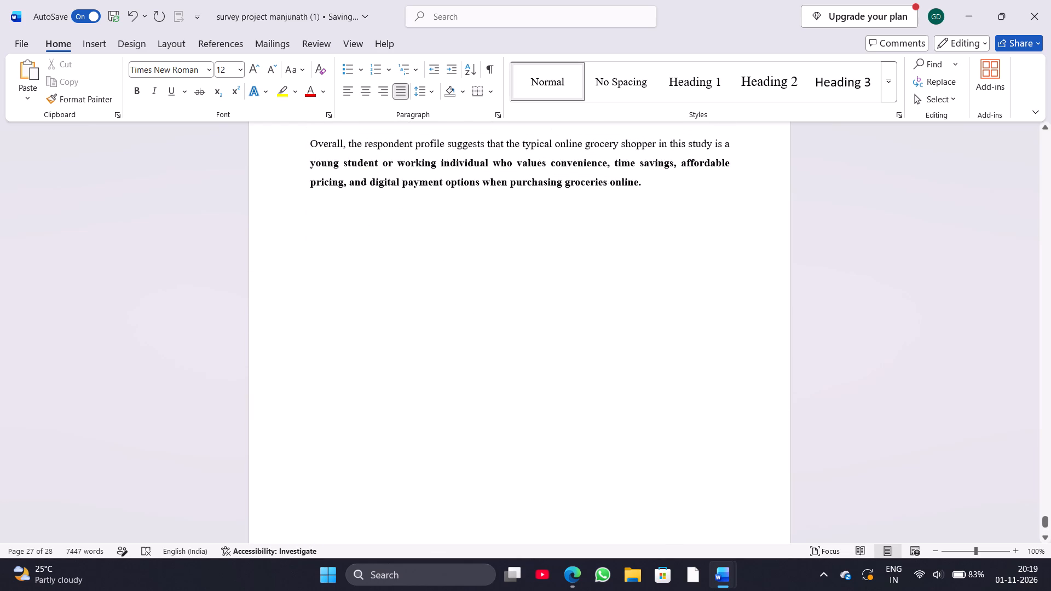
scroll(659, 409, up, 1)
click(652, 195)
key(Return)
key(Return)
key(Return)
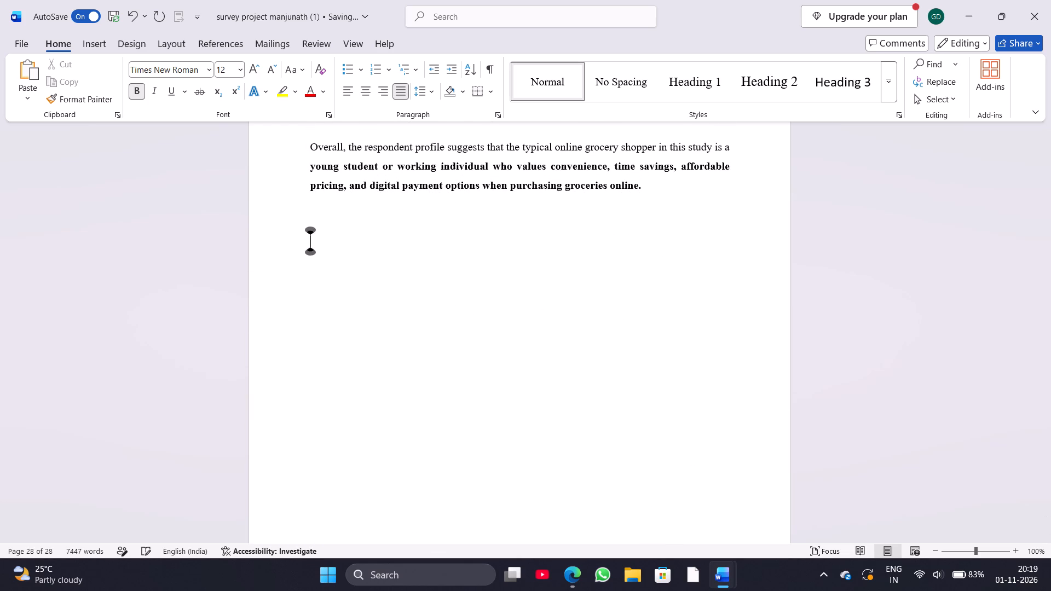
key(Return)
click(105, 34)
click(55, 86)
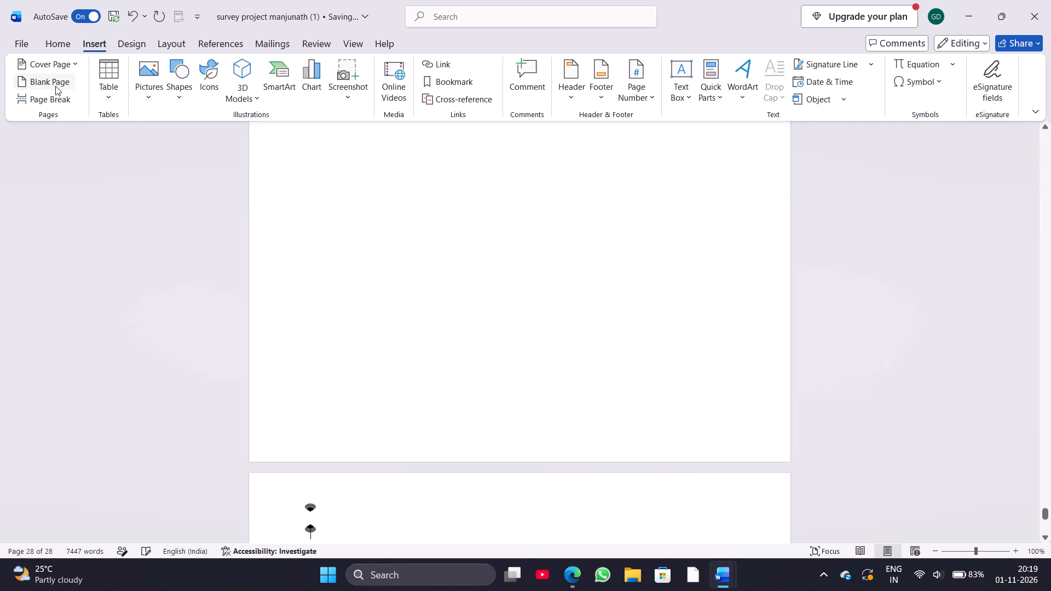
Enter "CHAPTER 4" as the first line of the new page.
scroll(231, 313, down, 1)
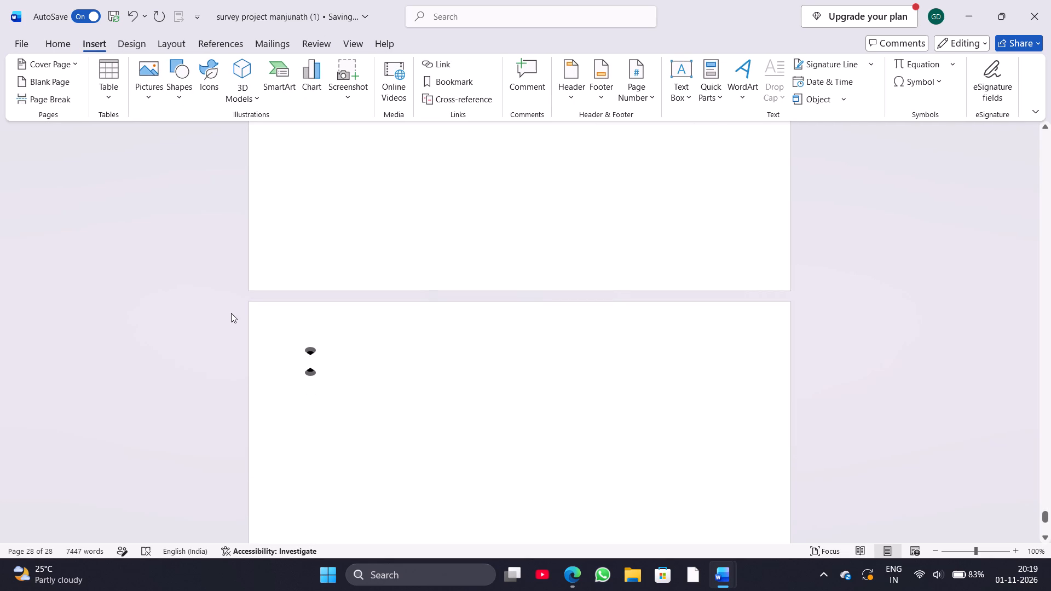
text(CHAPTER)
key(space)
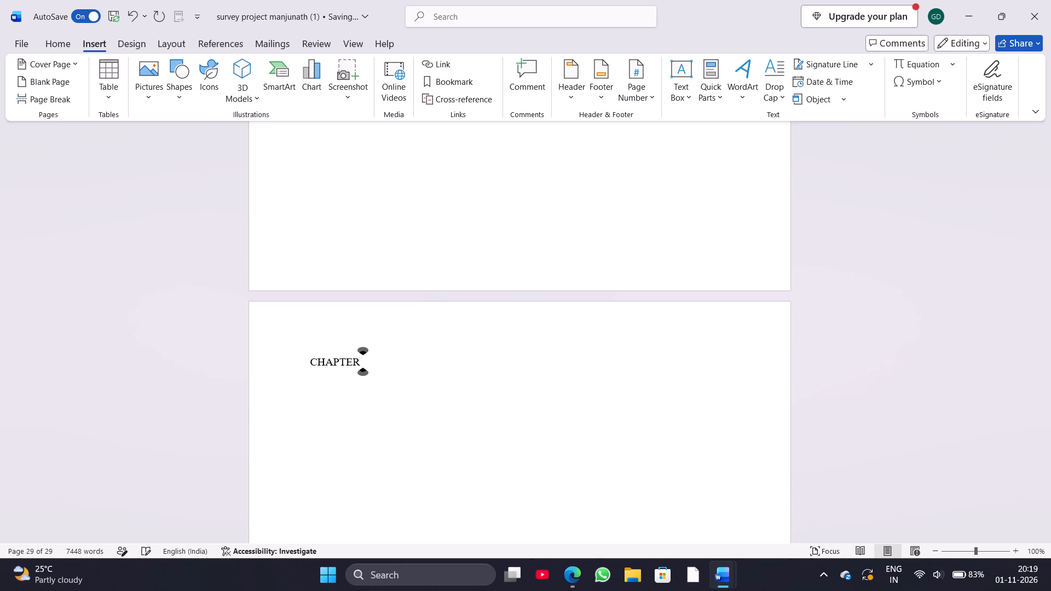
text(4)
key(space)
key(Return)
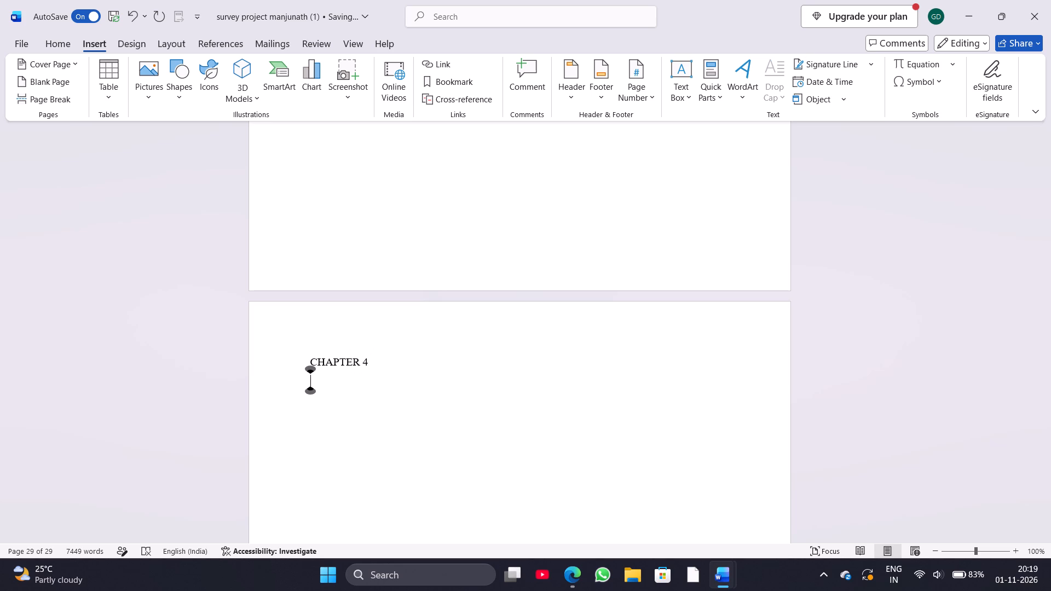
Enter the chapter title "ANALYSIS AND INTERPRETATION OF DATA" on the line below "CHAPTER 4".
text(ANA)
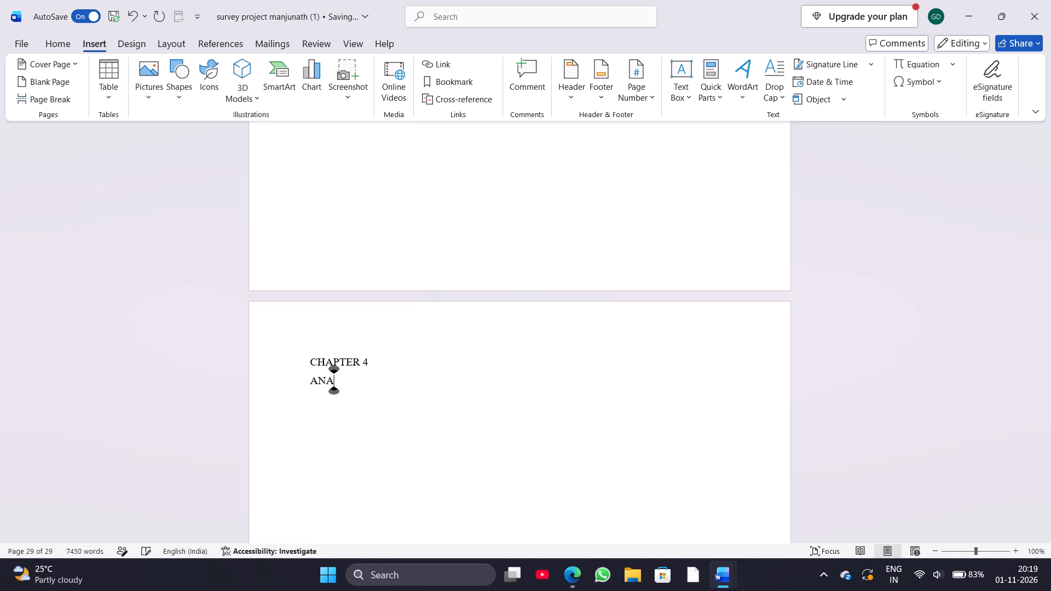
text(LYSIS)
key(space)
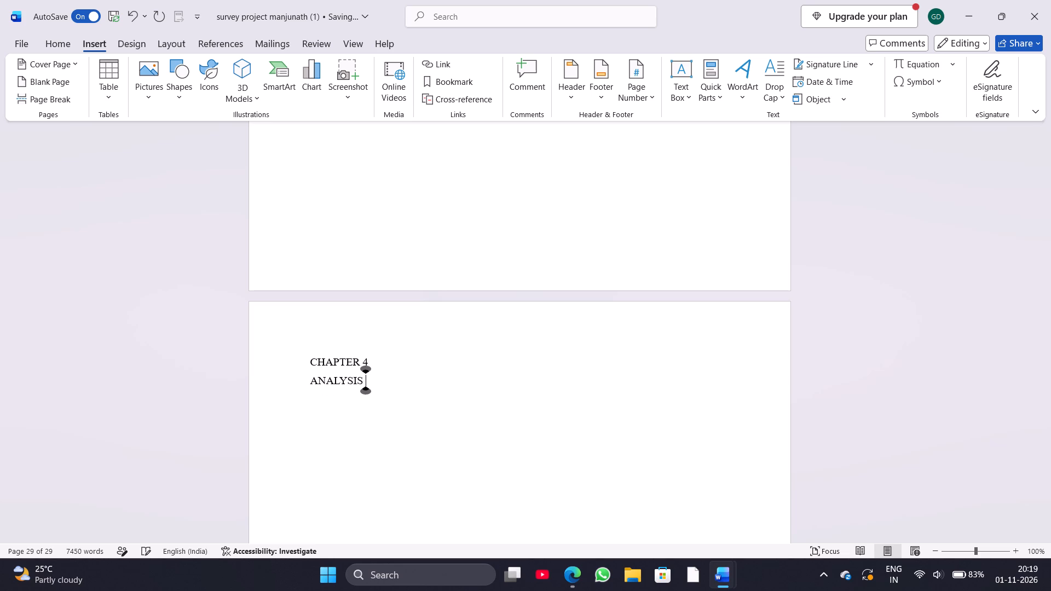
text(AND)
key(space)
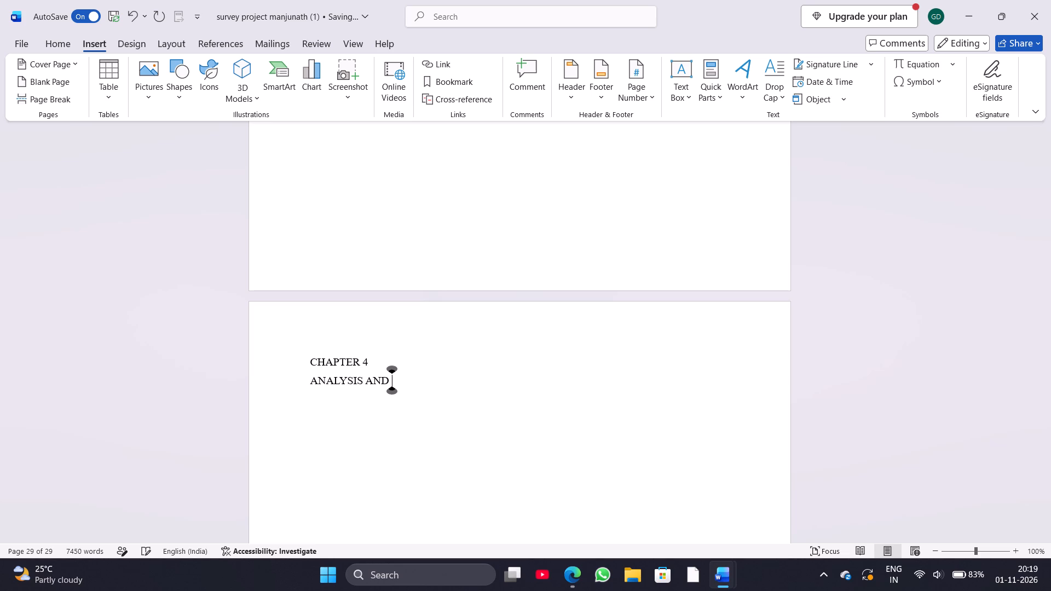
text(INT)
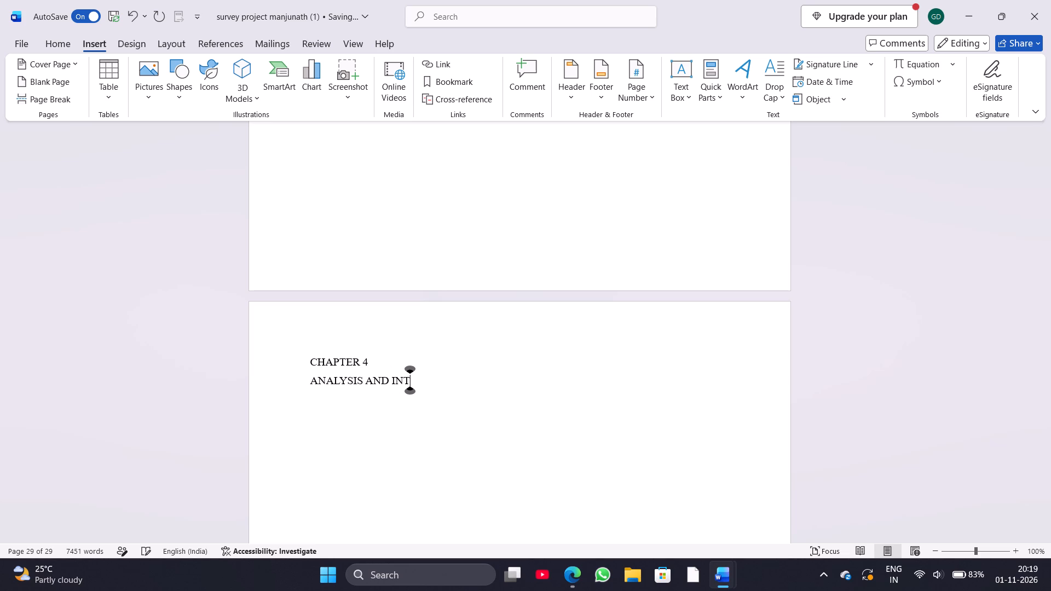
text(ERPRETATION OF THE)
key(space)
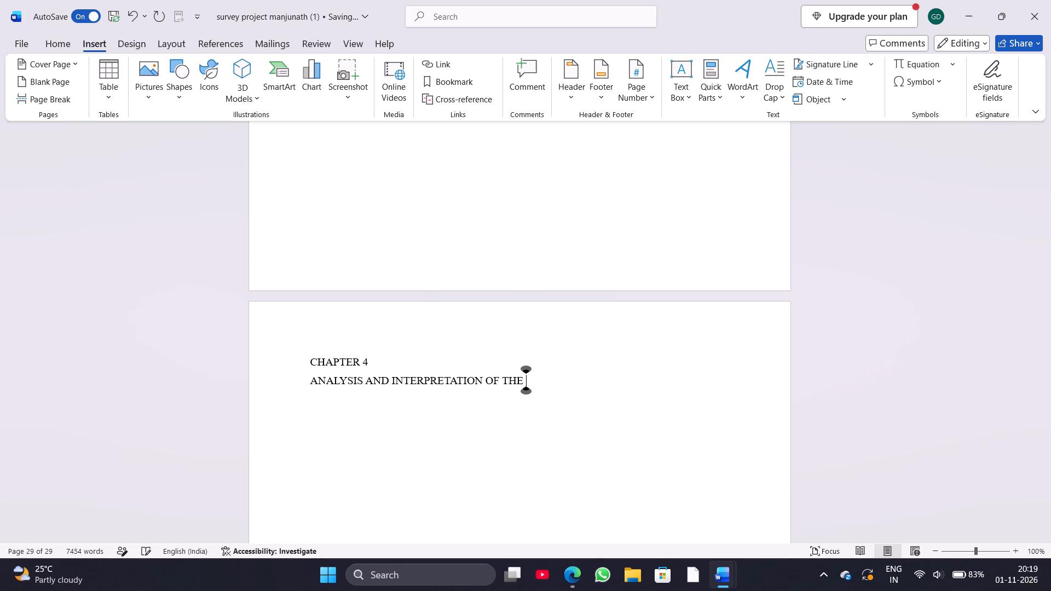
key(BackSpace)
key(BackSpace)
key(BackSpace)
key(BackSpace)
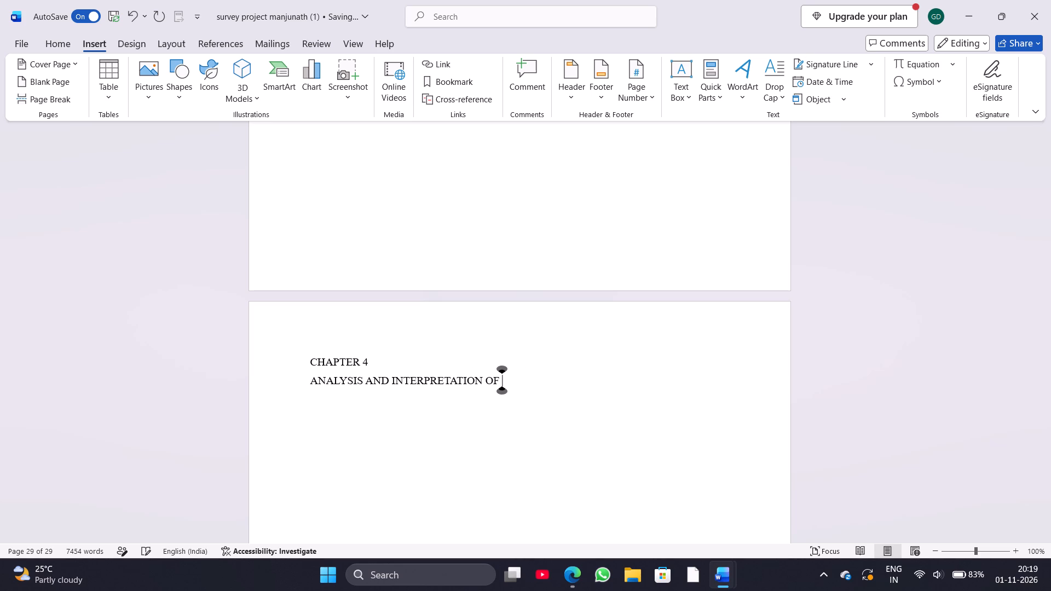
text(DATA)
key(space)
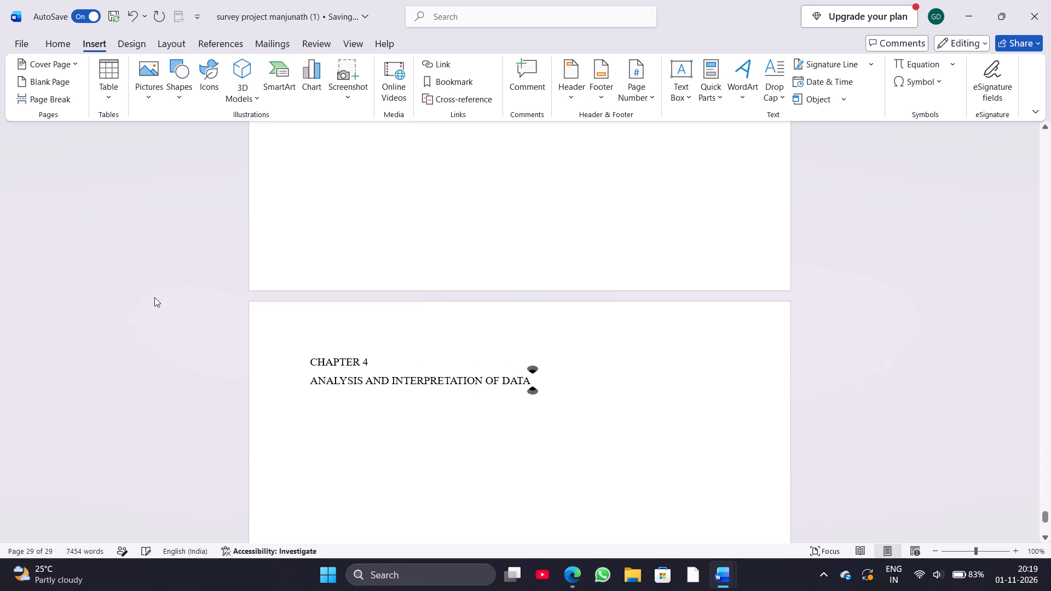
Make the "CHAPTER 4" and "ANALYSIS AND INTERPRETATION OF DATA" heading lines bold, size 14 and centred.
drag(309, 361, 395, 390)
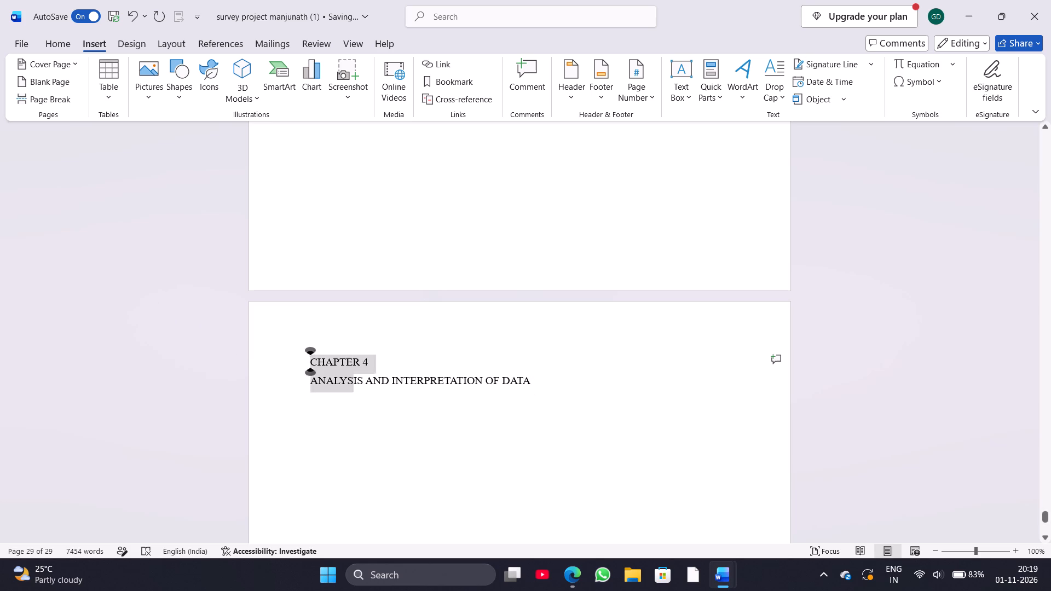
drag(395, 390, 562, 416)
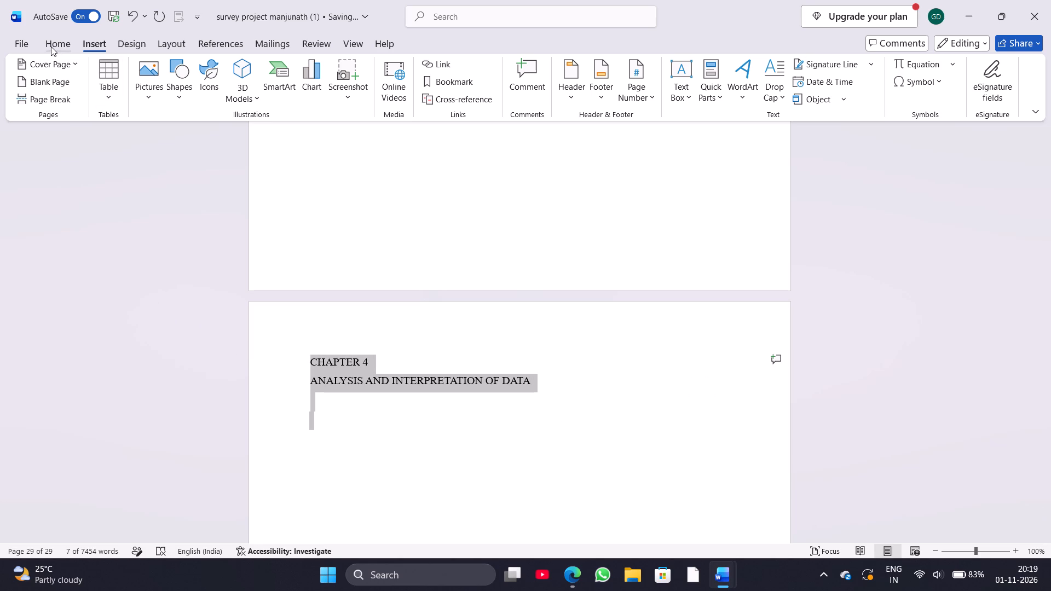
click(52, 48)
click(135, 91)
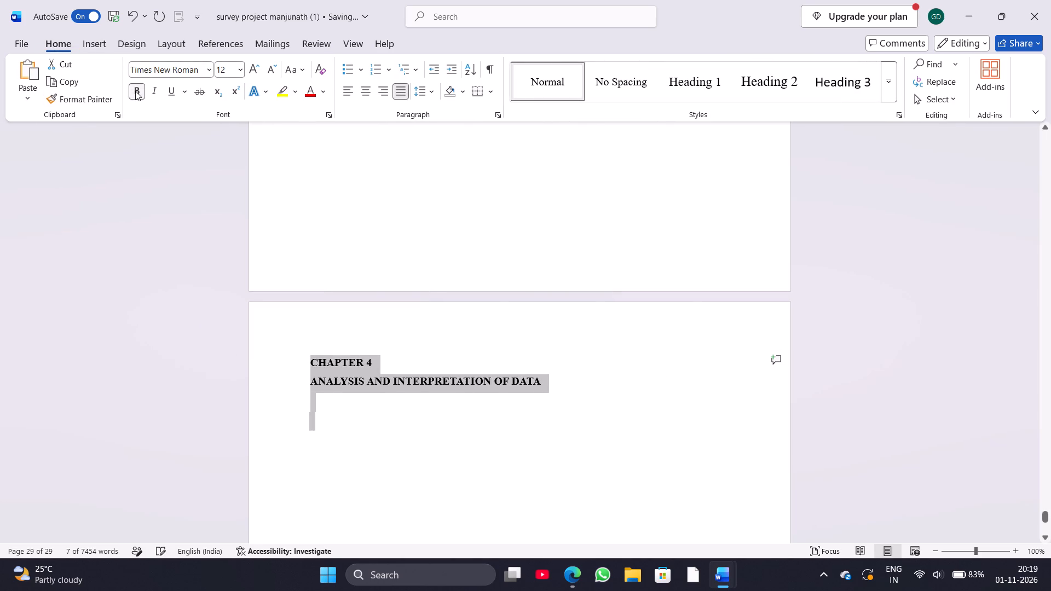
click(240, 71)
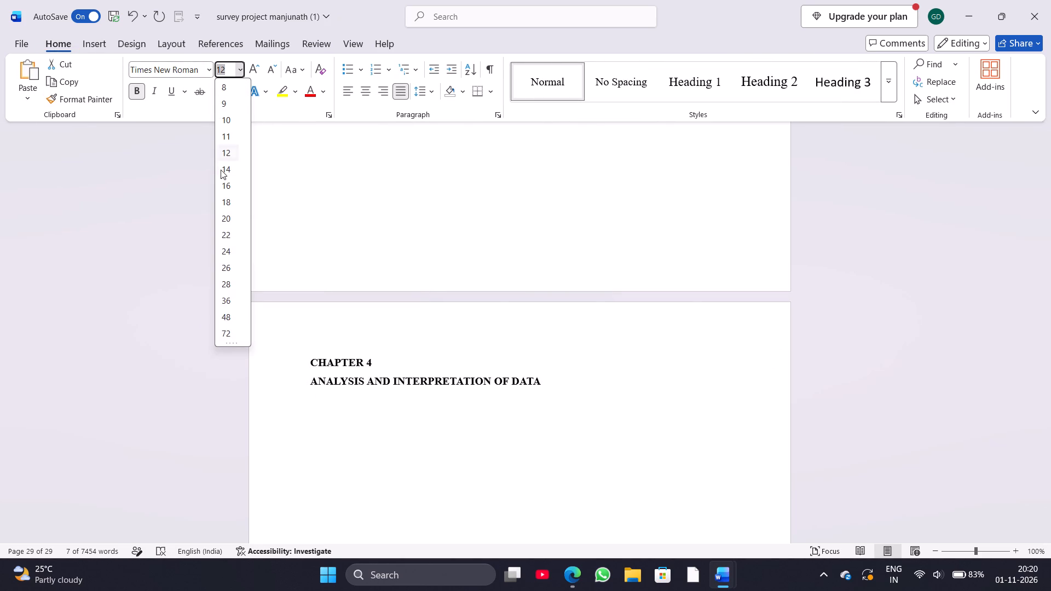
click(222, 171)
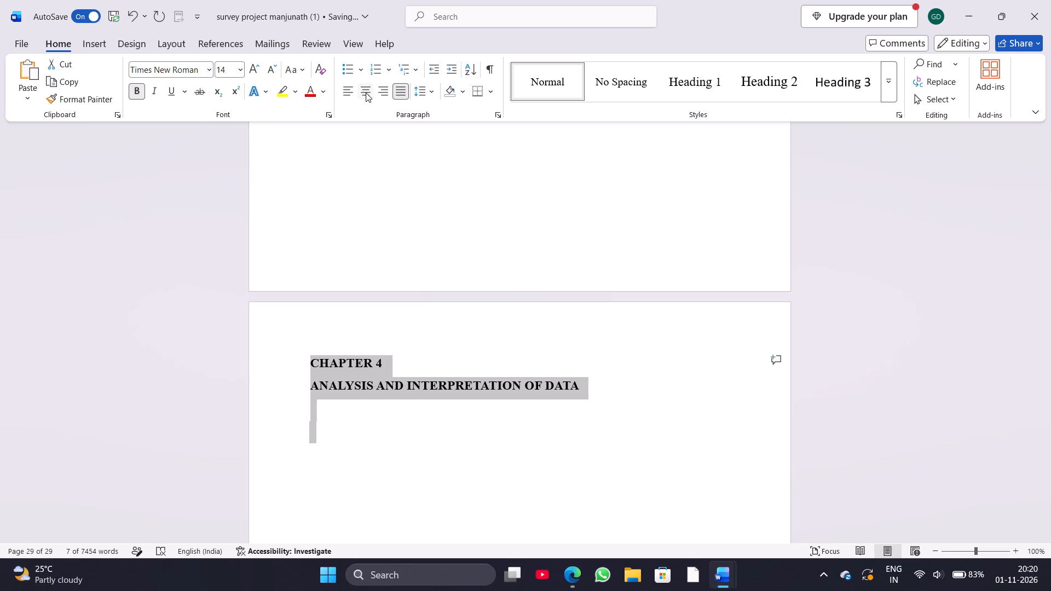
click(366, 92)
Enter the section heading "INTRODUCTION" on the left-aligned body line below the chapter title, leaving empty lines between them.
scroll(382, 292, down, 1)
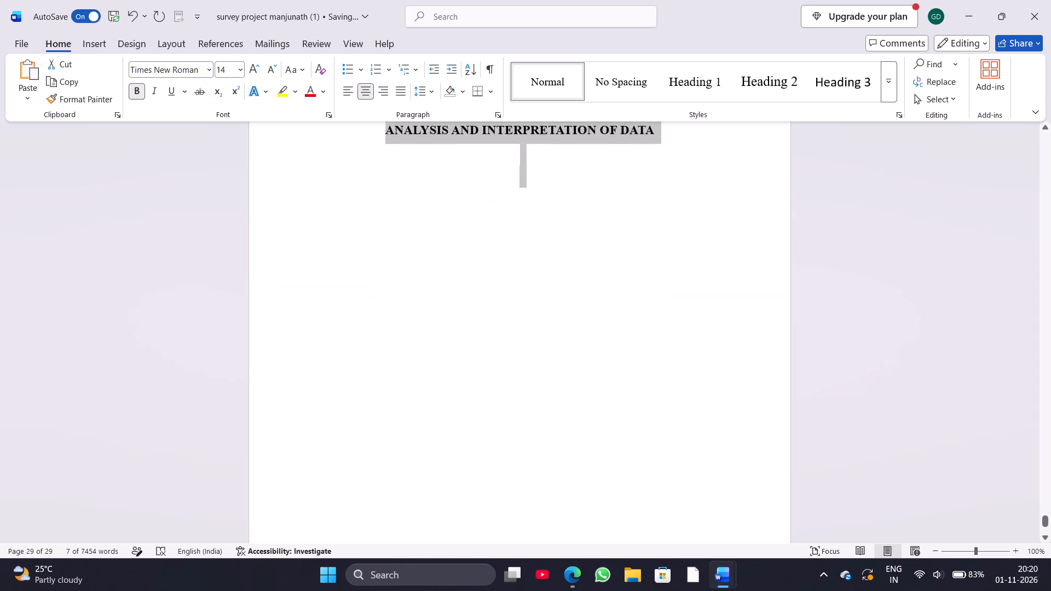
ctrl+scroll(382, 292, down, 1)
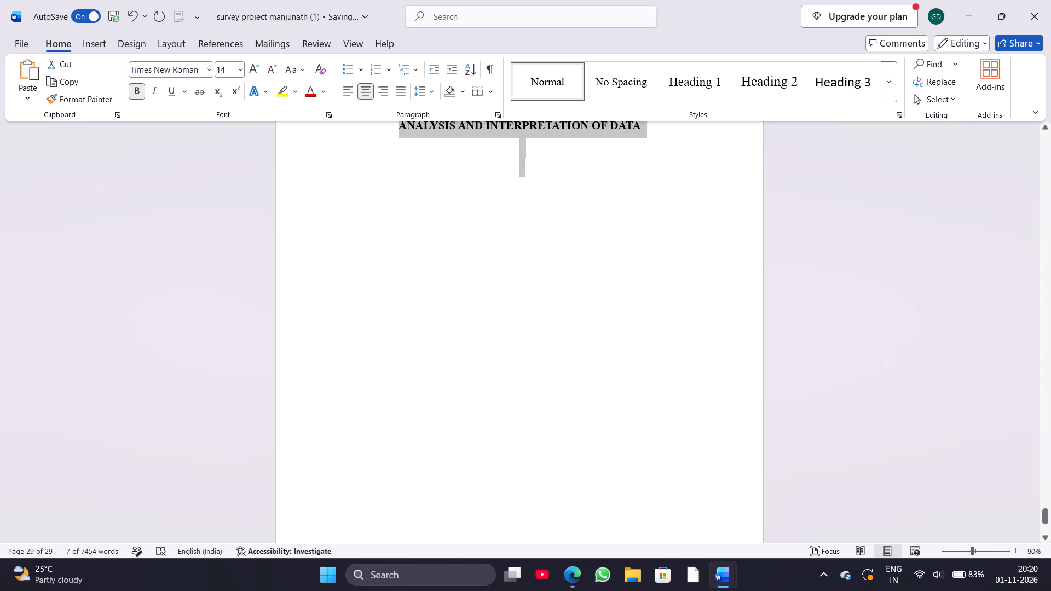
click(1019, 556)
scroll(661, 396, up, 1)
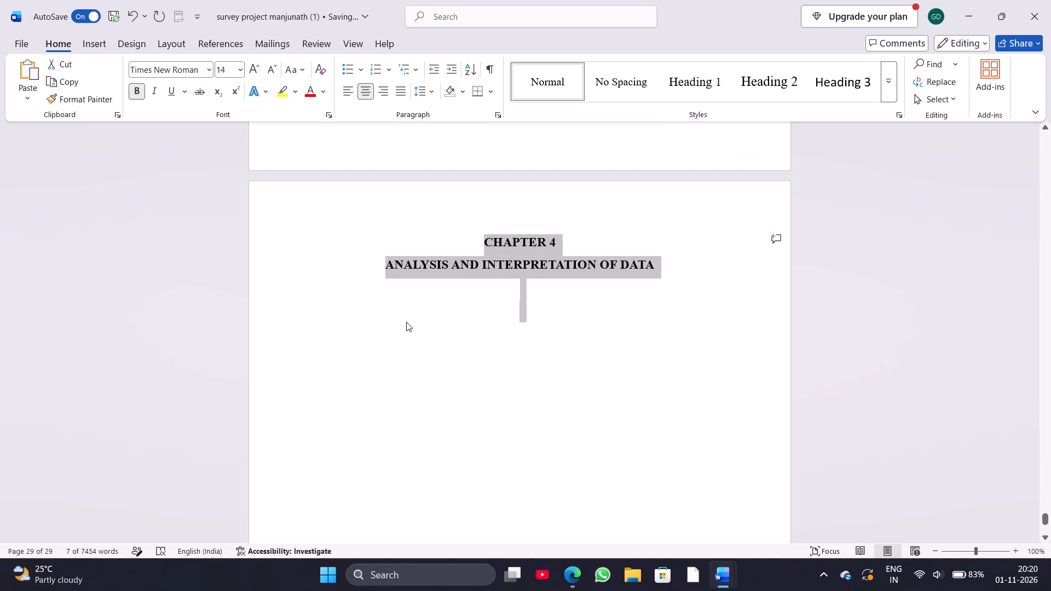
click(307, 334)
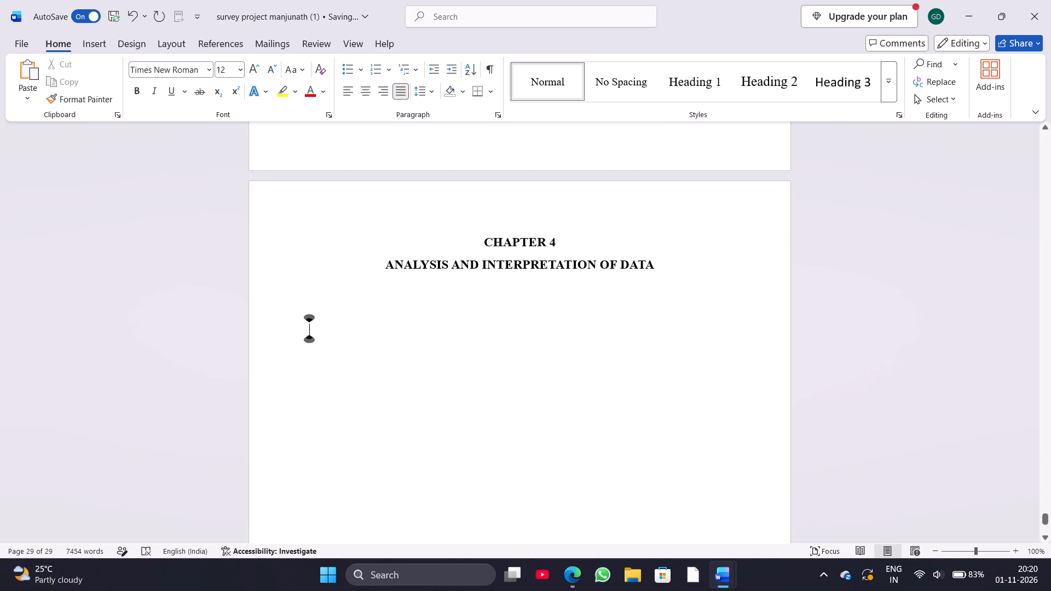
text(INTRODUCTION)
key(space)
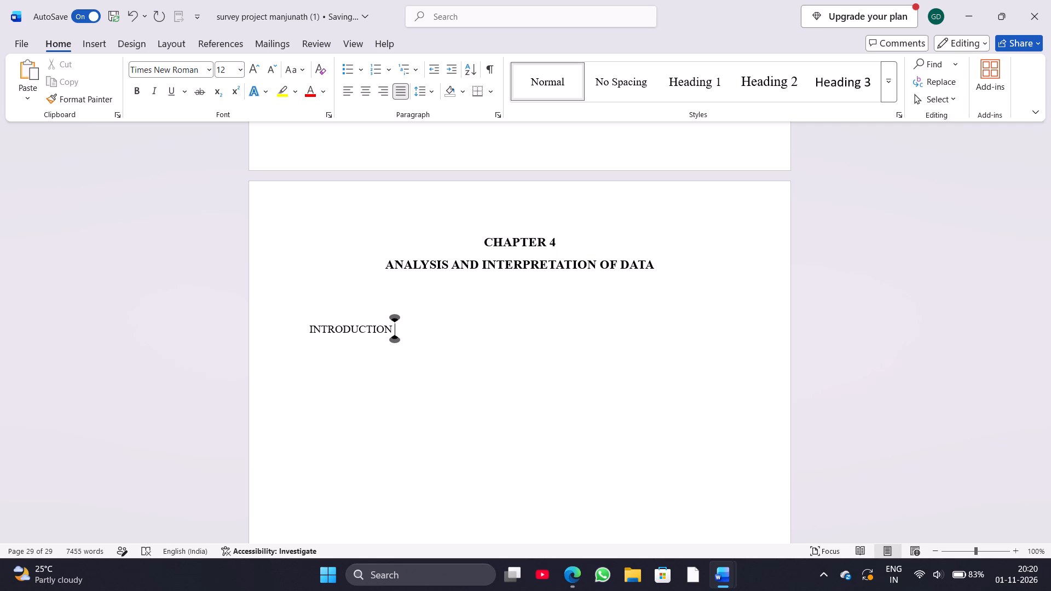
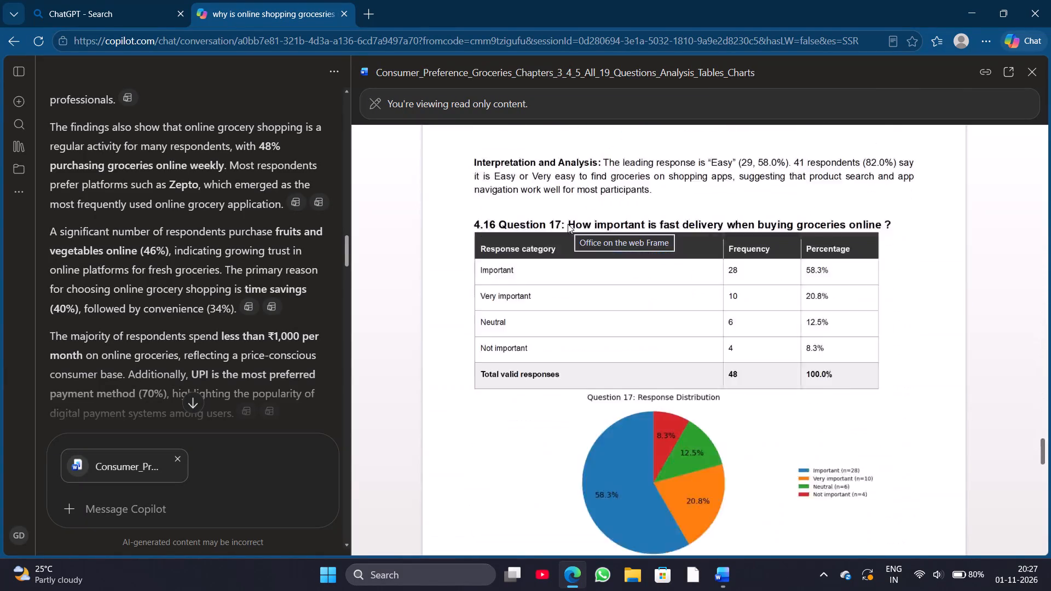
scroll(568, 224, down, 5)
scroll(566, 225, up, 2)
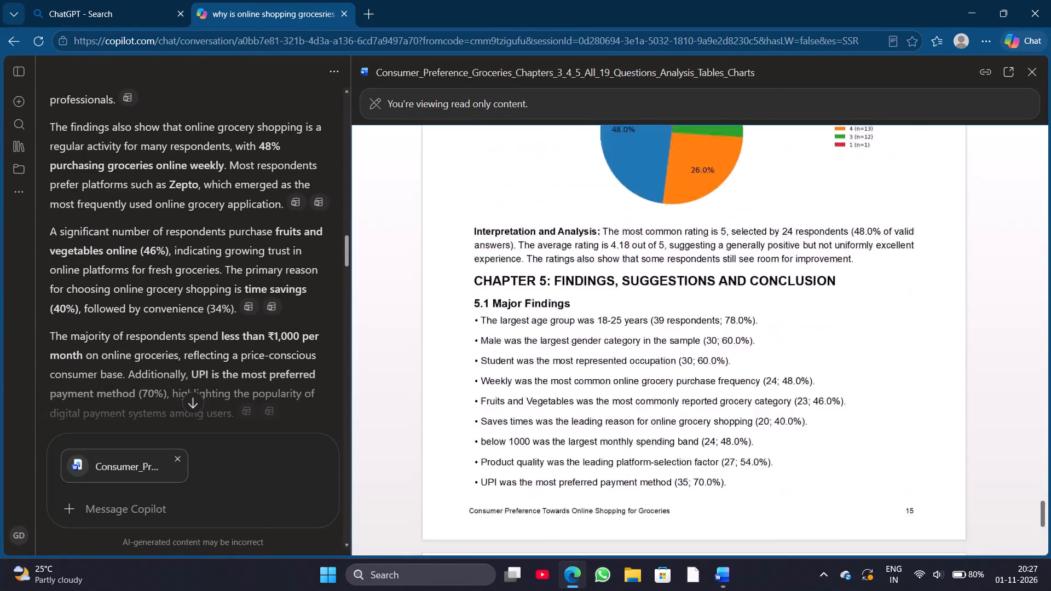
scroll(566, 225, up, 1)
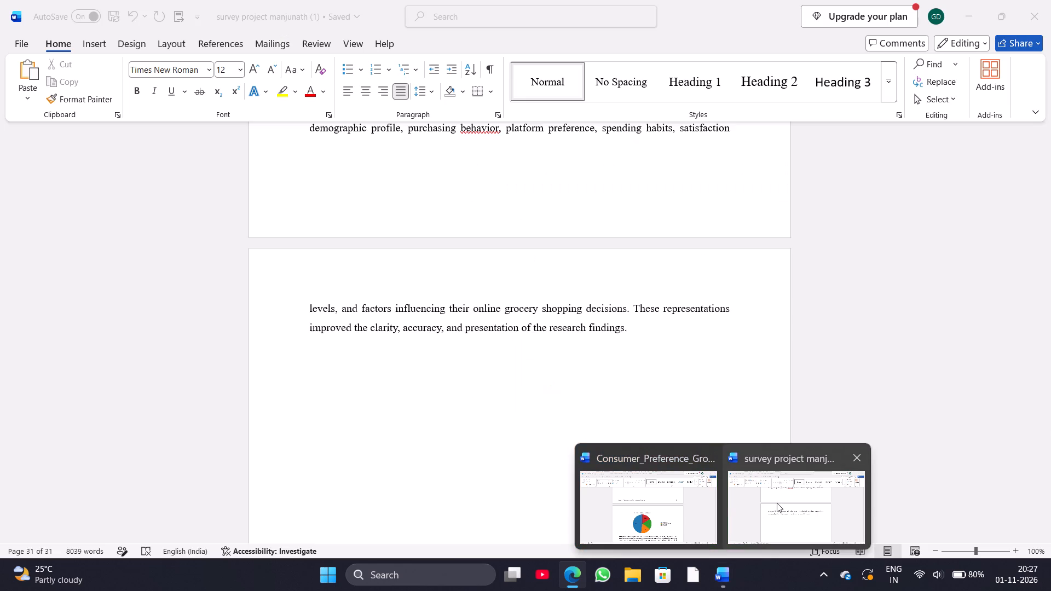
Copy sections 4.1 to 4.3 with their tables, pie charts and interpretations from the Consumer_Preference_Groceries Word document to the end of the survey report.
click(641, 514)
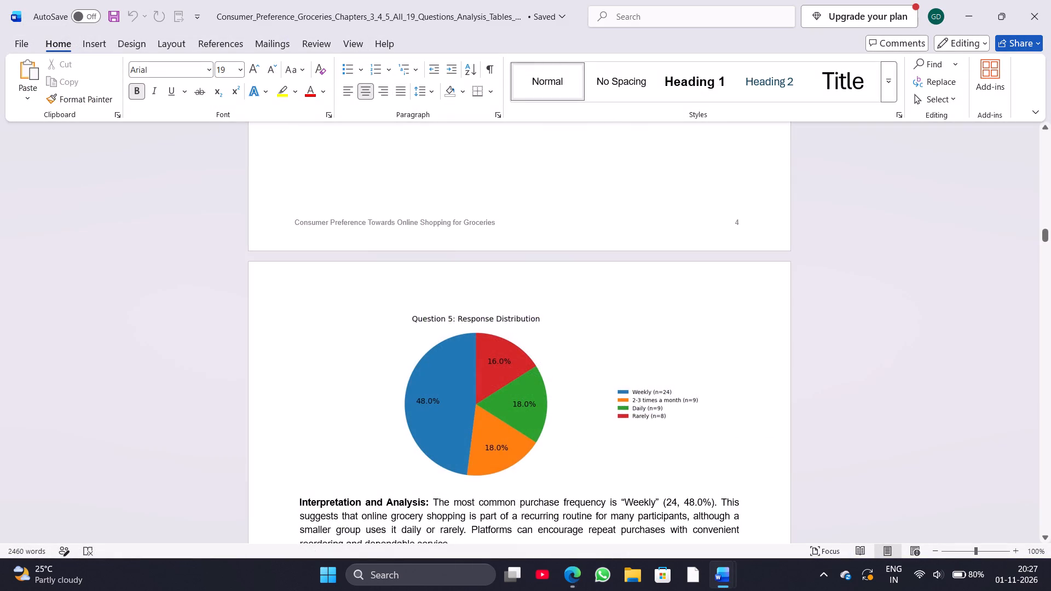
scroll(521, 339, up, 8)
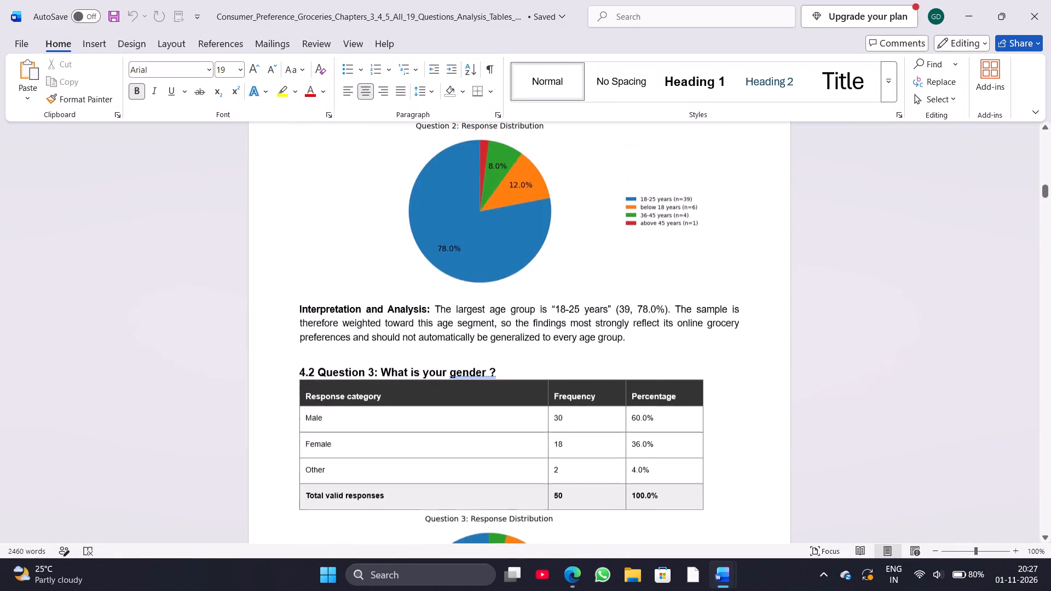
scroll(521, 339, up, 5)
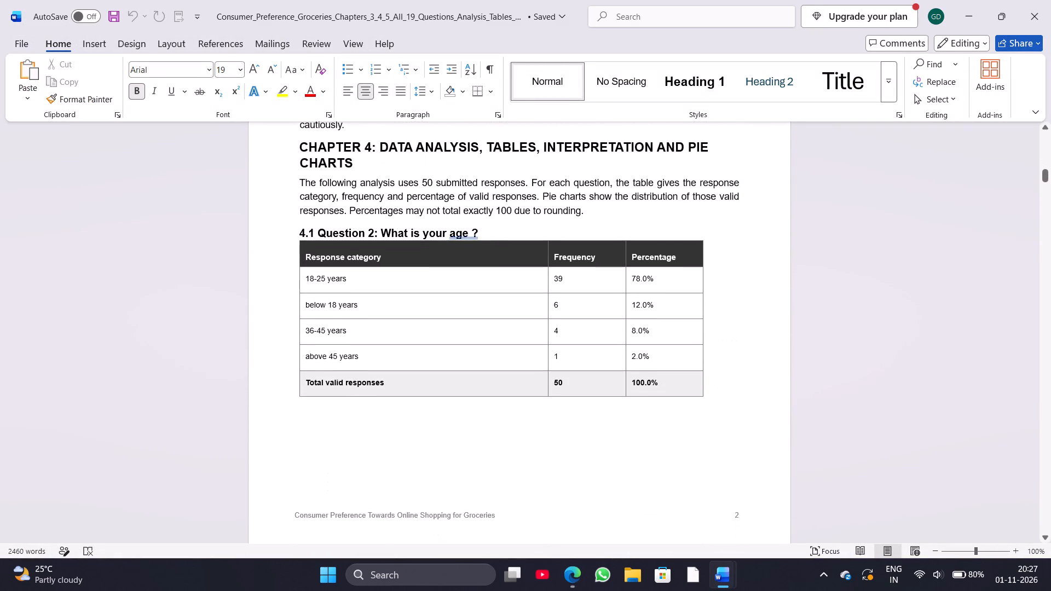
drag(298, 236, 328, 269)
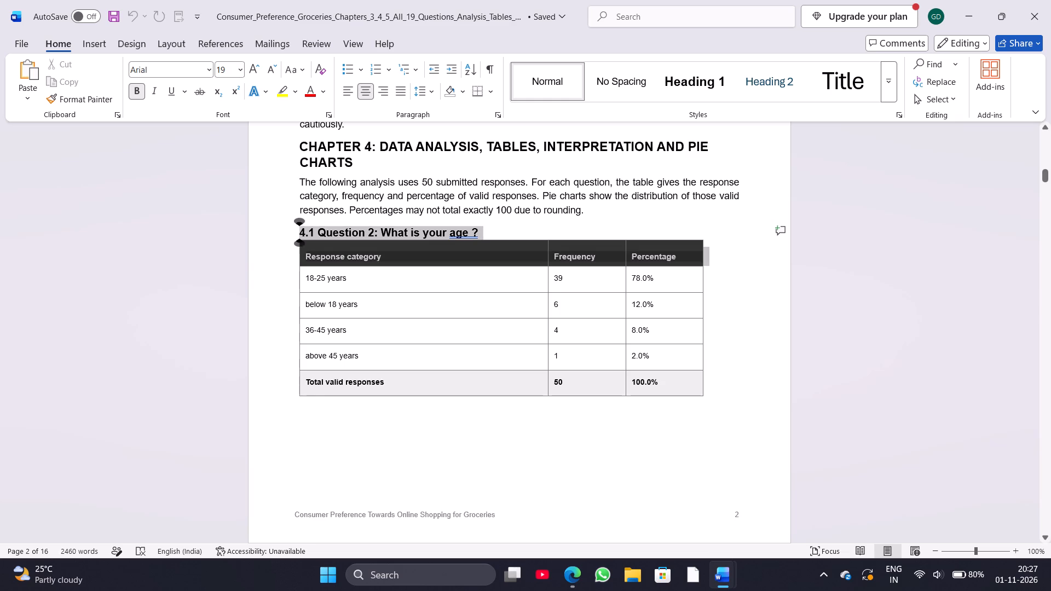
drag(328, 269, 510, 584)
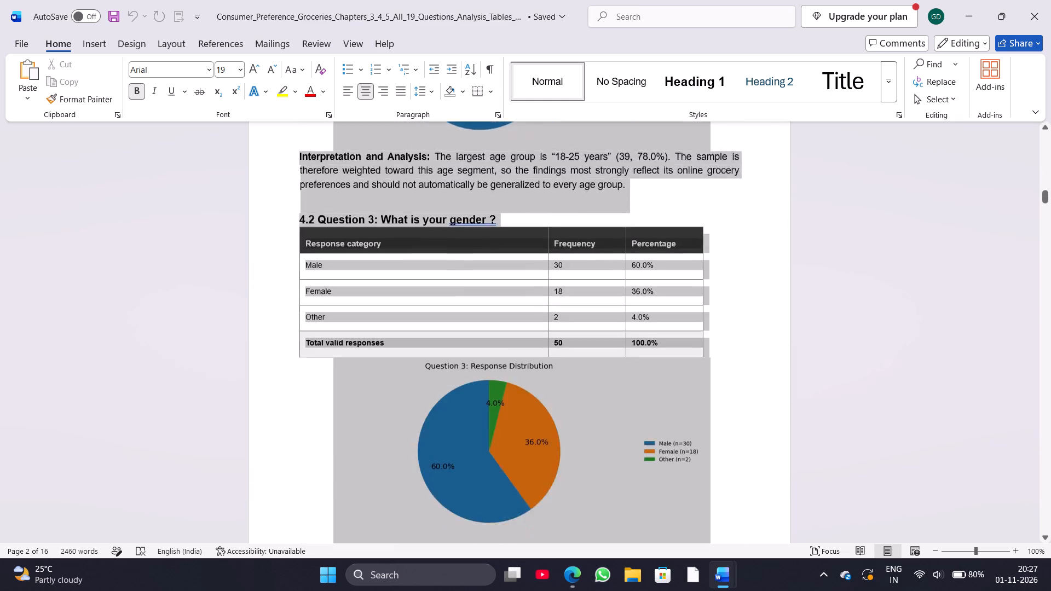
drag(510, 584, 541, 471)
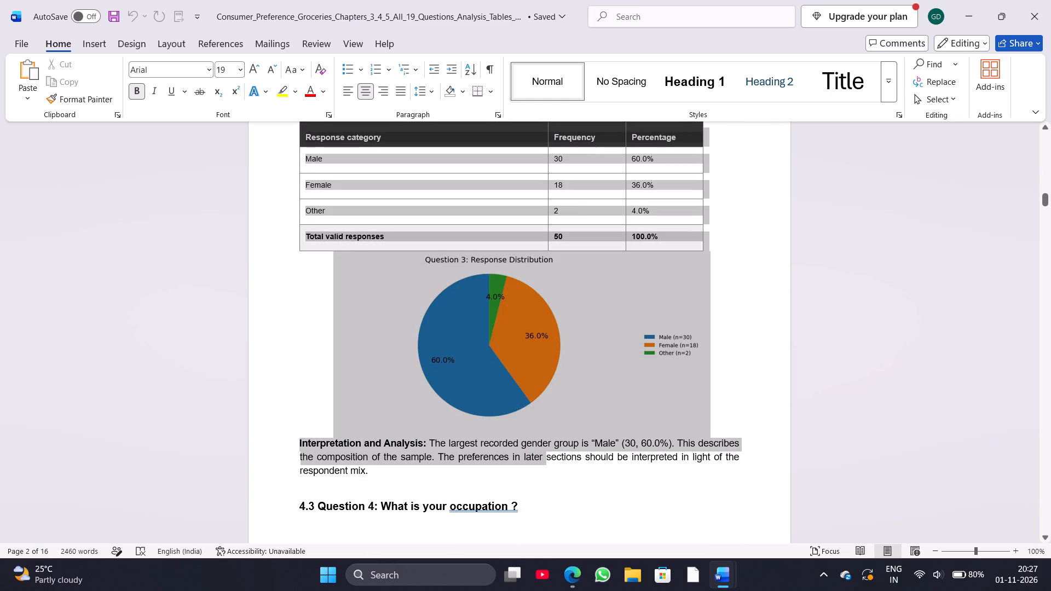
drag(541, 471, 555, 485)
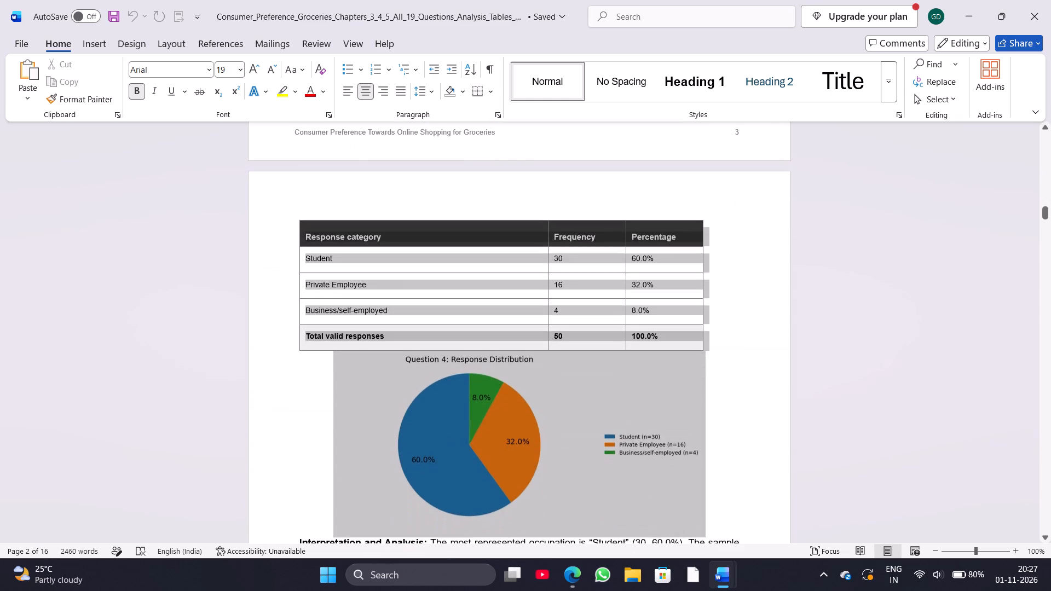
drag(555, 485, 579, 488)
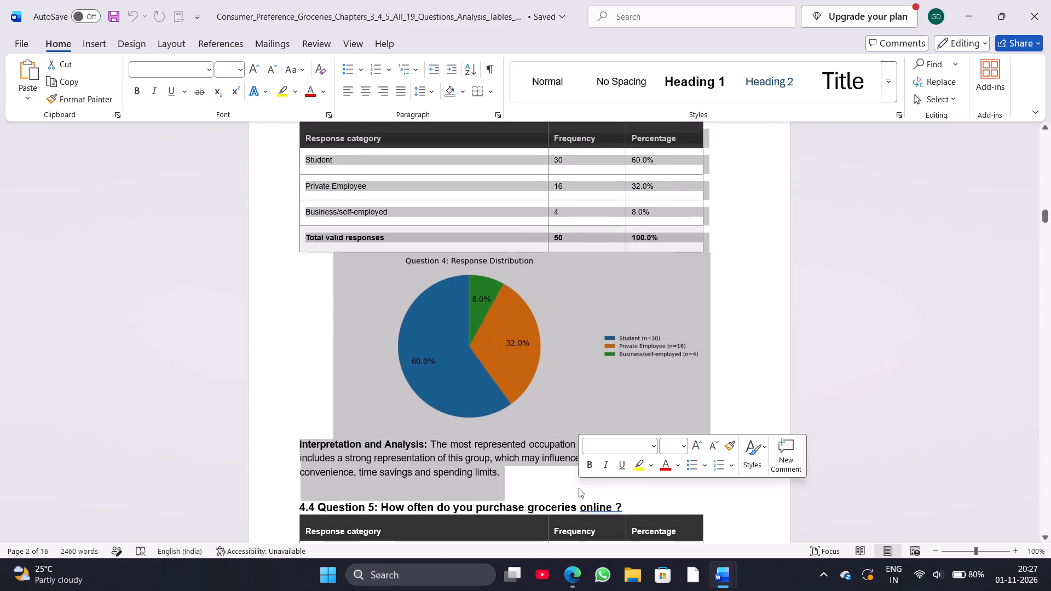
key(ctrl+c)
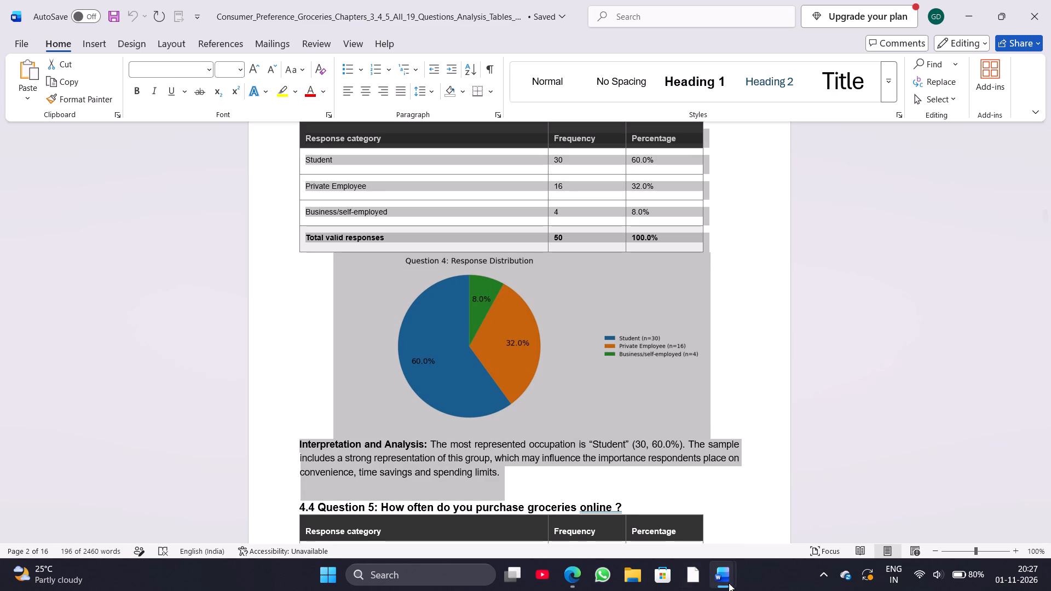
click(781, 508)
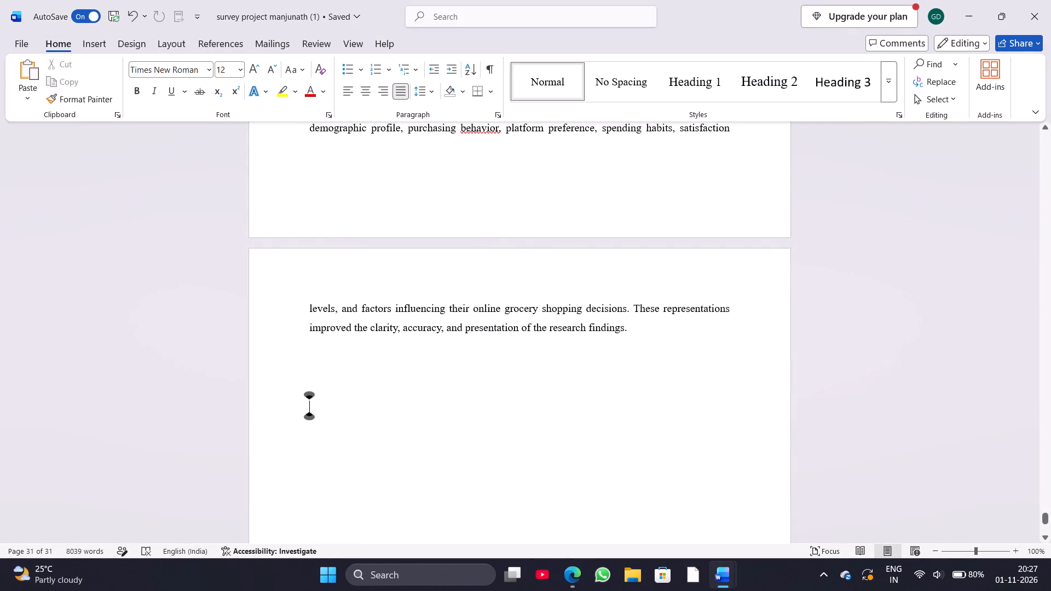
key(ctrl+v)
Insert a blank line between the heading "4.1 Question 2: What is your age ?" and its table.
scroll(623, 468, up, 4)
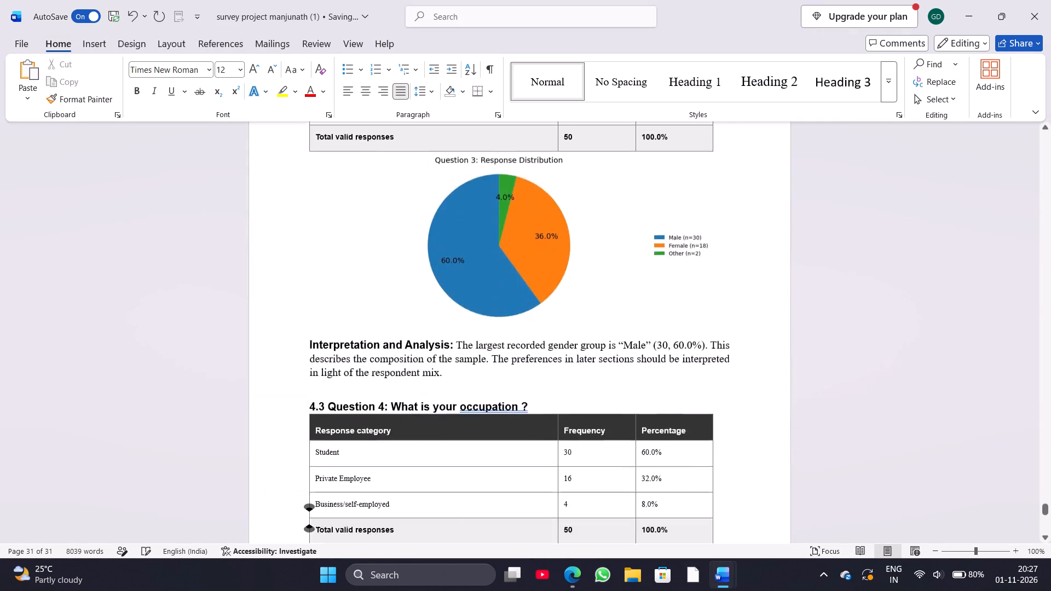
scroll(623, 468, up, 10)
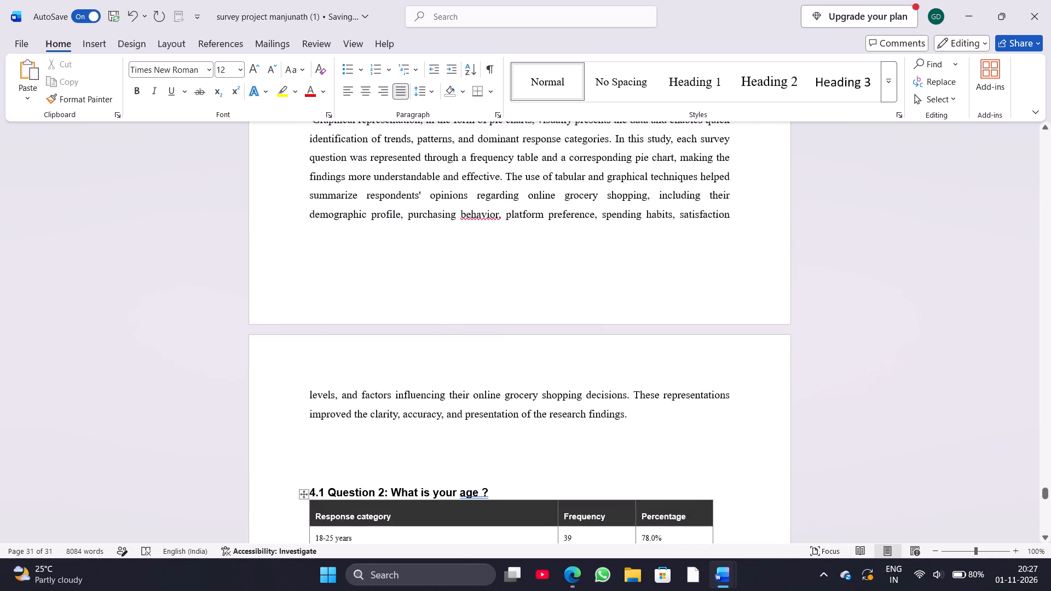
scroll(623, 468, down, 2)
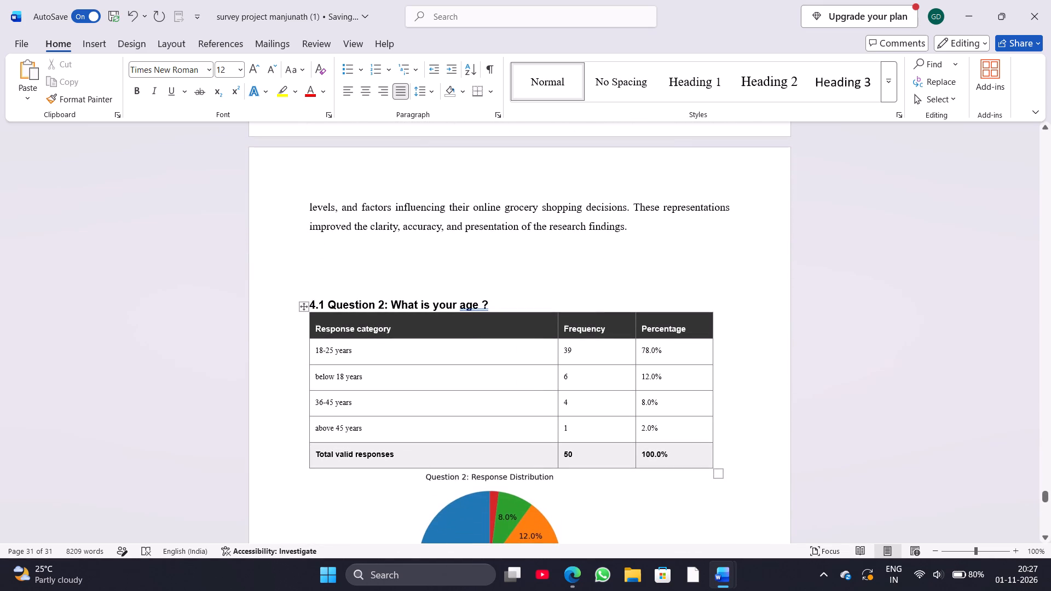
click(528, 305)
key(Return)
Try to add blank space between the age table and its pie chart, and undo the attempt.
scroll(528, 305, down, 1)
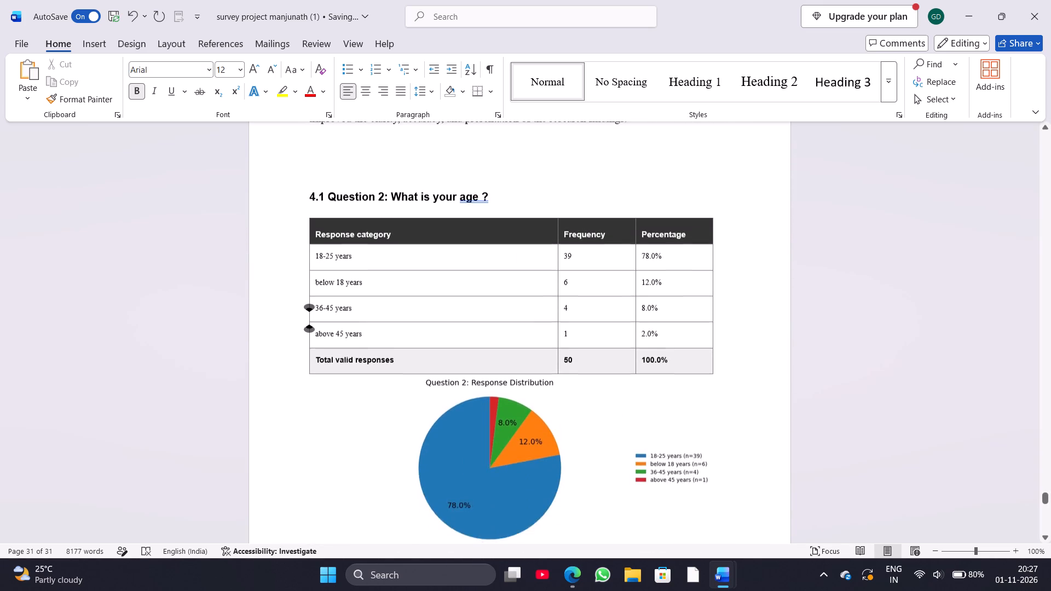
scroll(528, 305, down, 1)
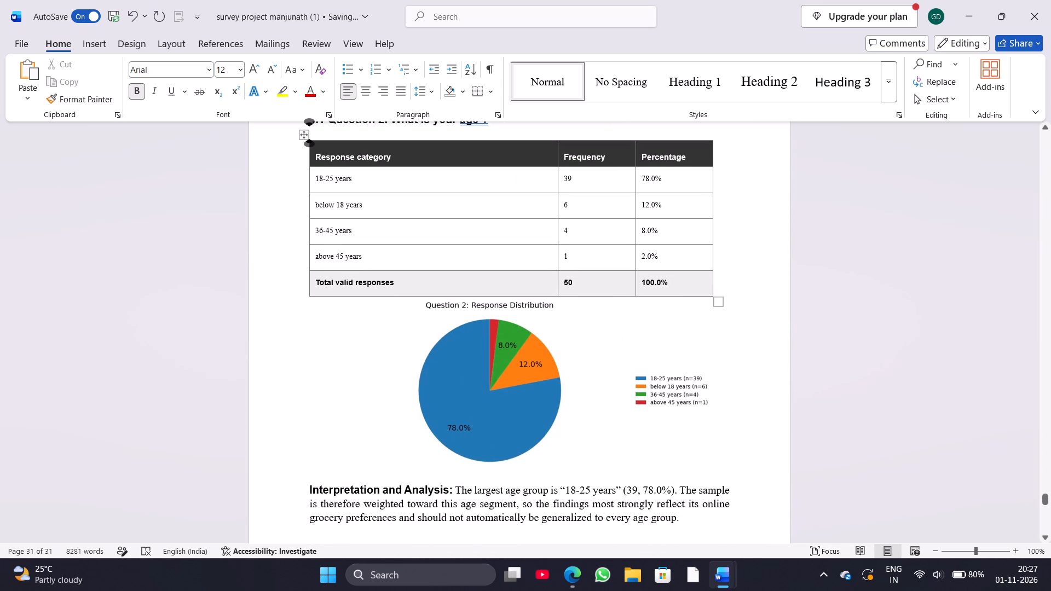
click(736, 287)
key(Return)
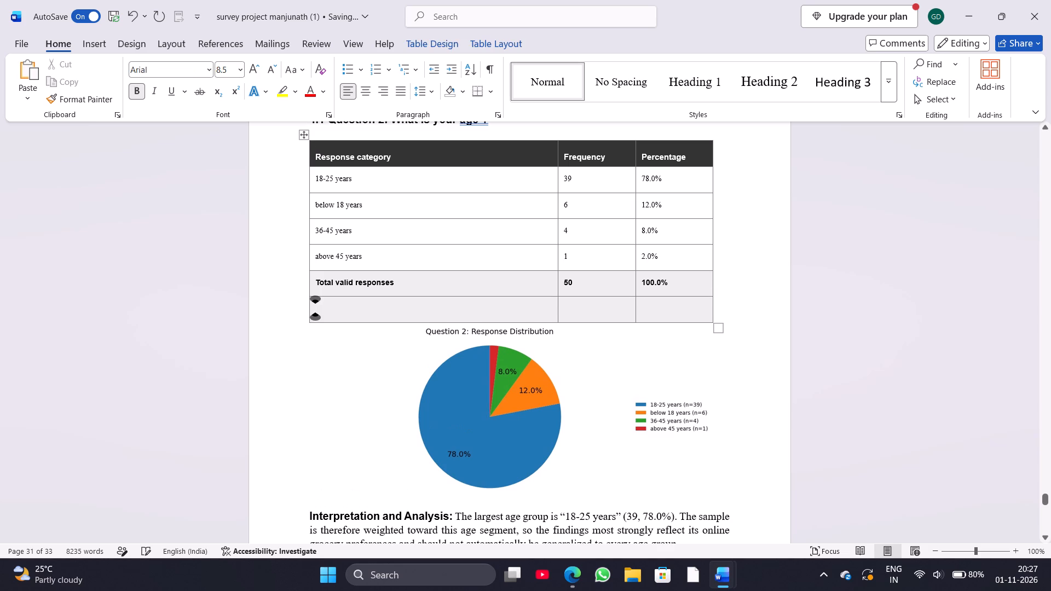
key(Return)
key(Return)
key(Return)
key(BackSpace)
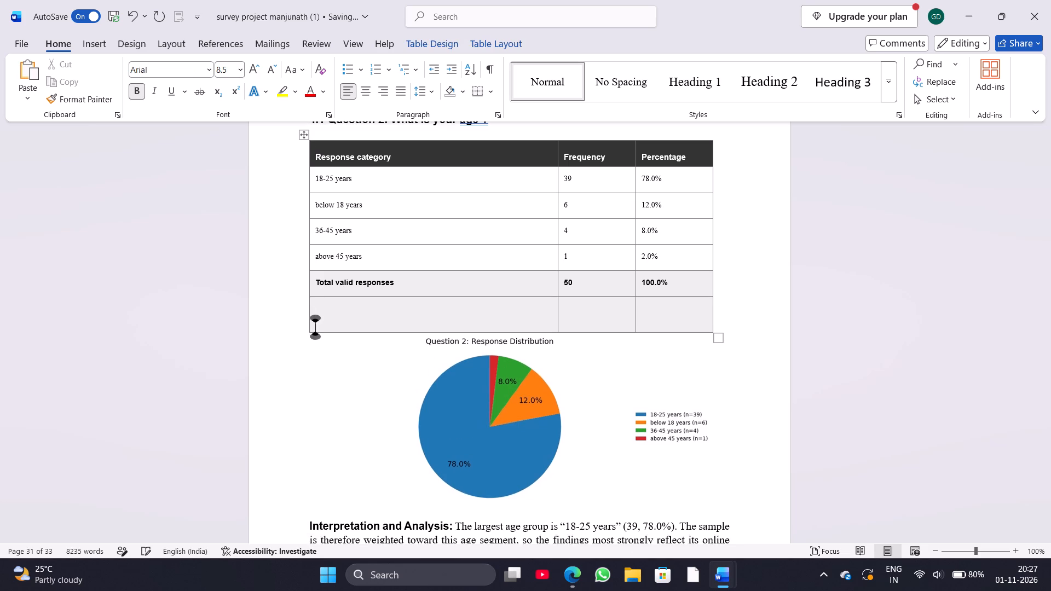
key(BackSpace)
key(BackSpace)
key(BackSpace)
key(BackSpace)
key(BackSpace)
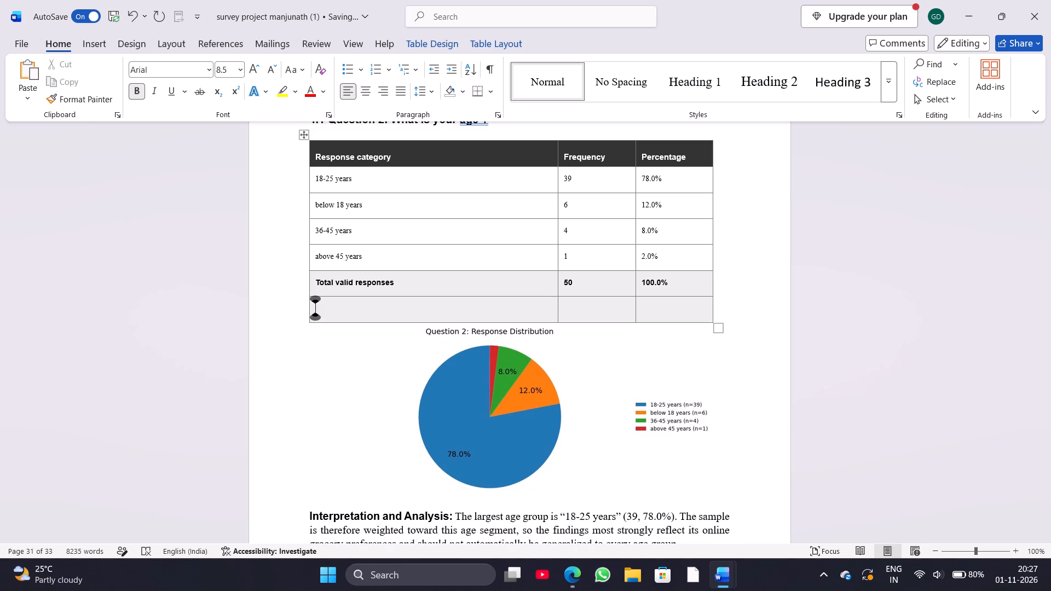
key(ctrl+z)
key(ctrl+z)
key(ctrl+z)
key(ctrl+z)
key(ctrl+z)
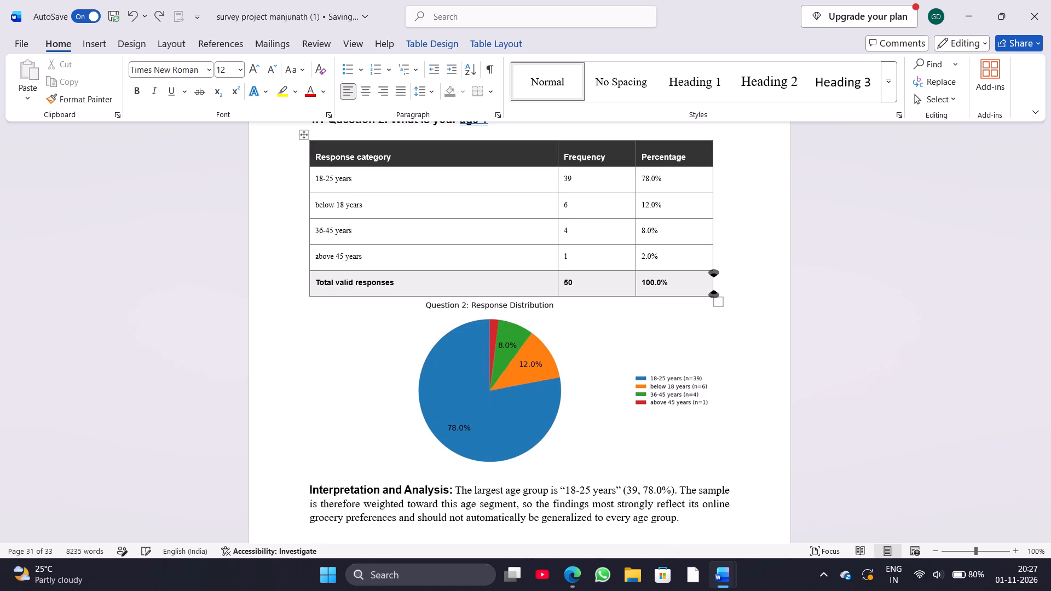
Add another blank line between the 4.1 age question heading and its table.
scroll(736, 287, left, 1)
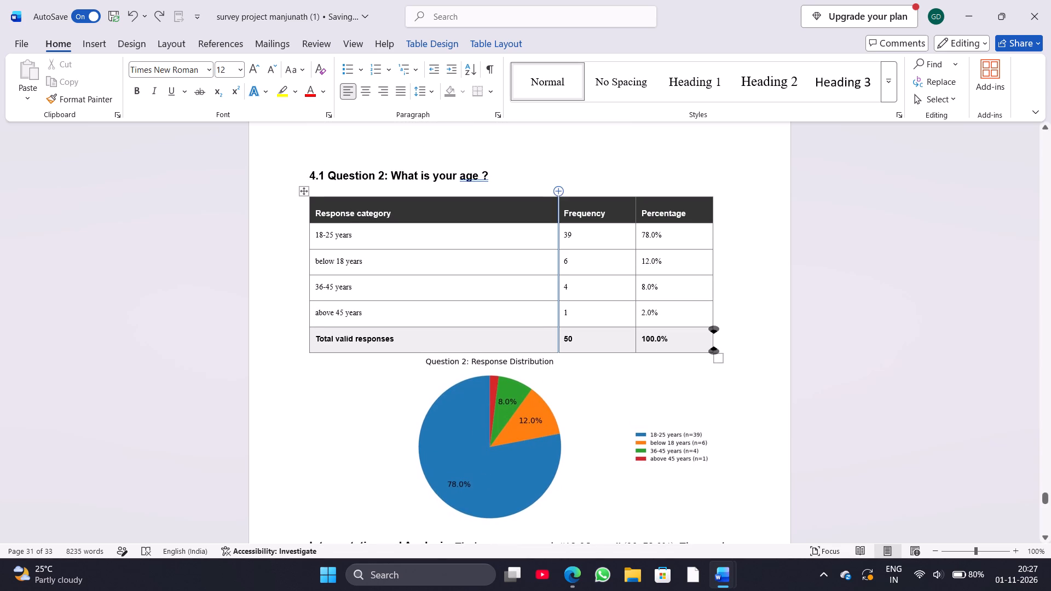
click(544, 185)
click(513, 181)
key(Return)
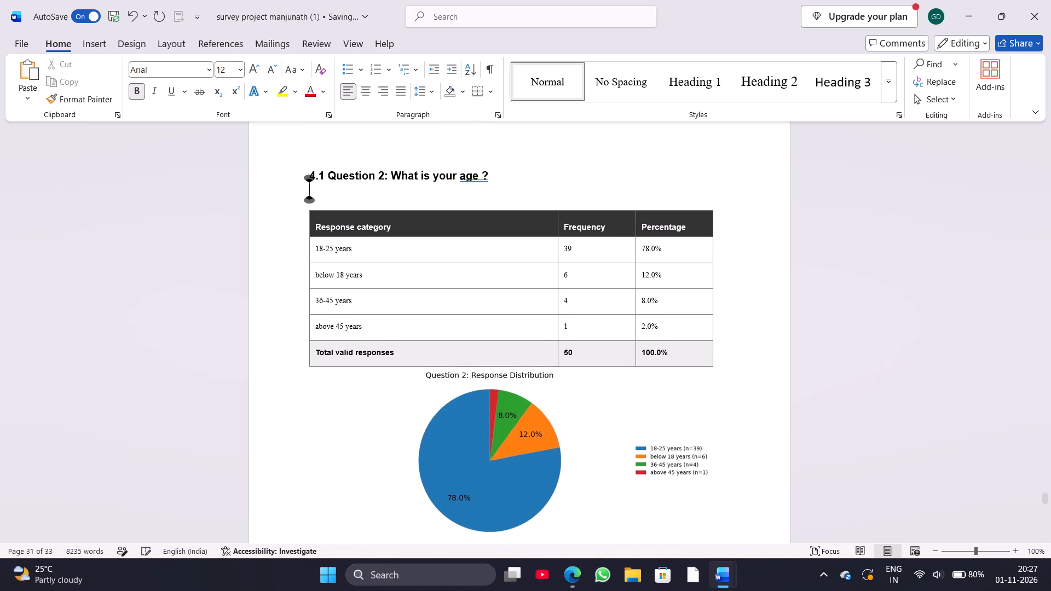
scroll(513, 181, down, 1)
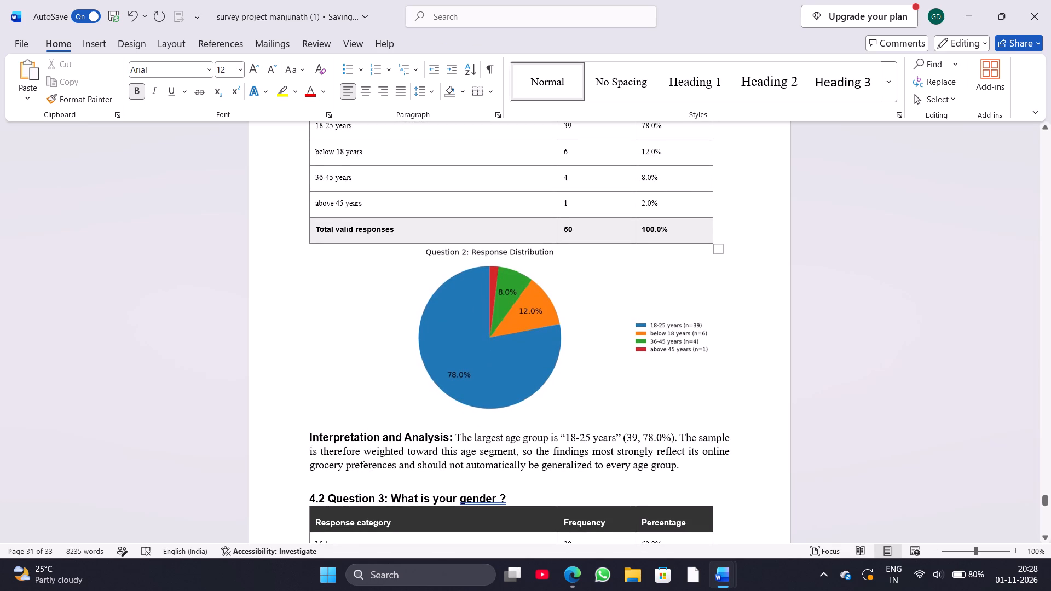
Add two blank lines above the age interpretation and move the Question 2 pie chart down one line, away from its table.
click(309, 434)
key(Return)
key(Return)
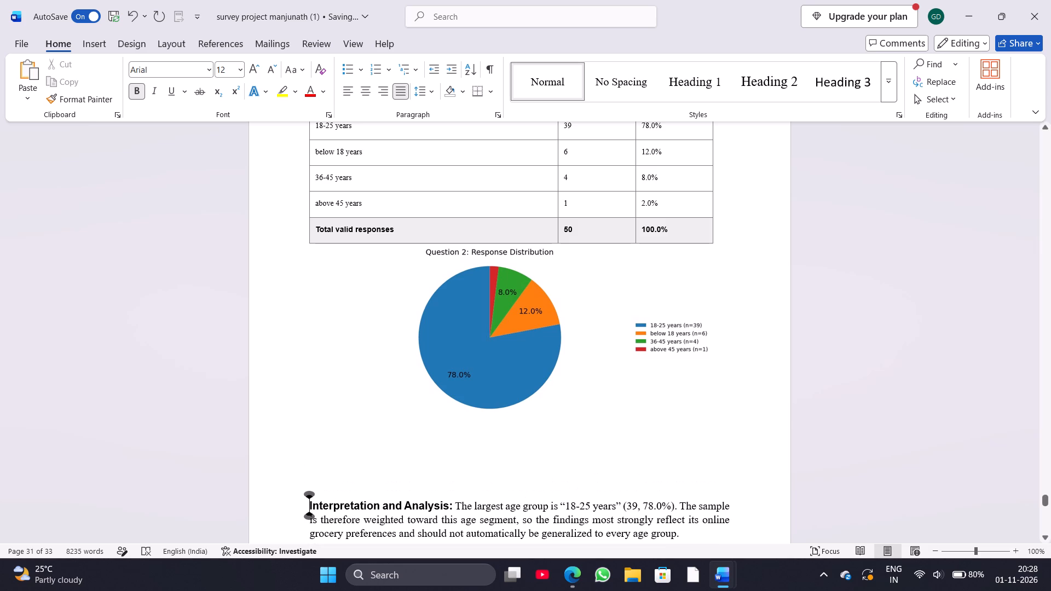
click(434, 363)
click(434, 363)
drag(434, 363, 428, 391)
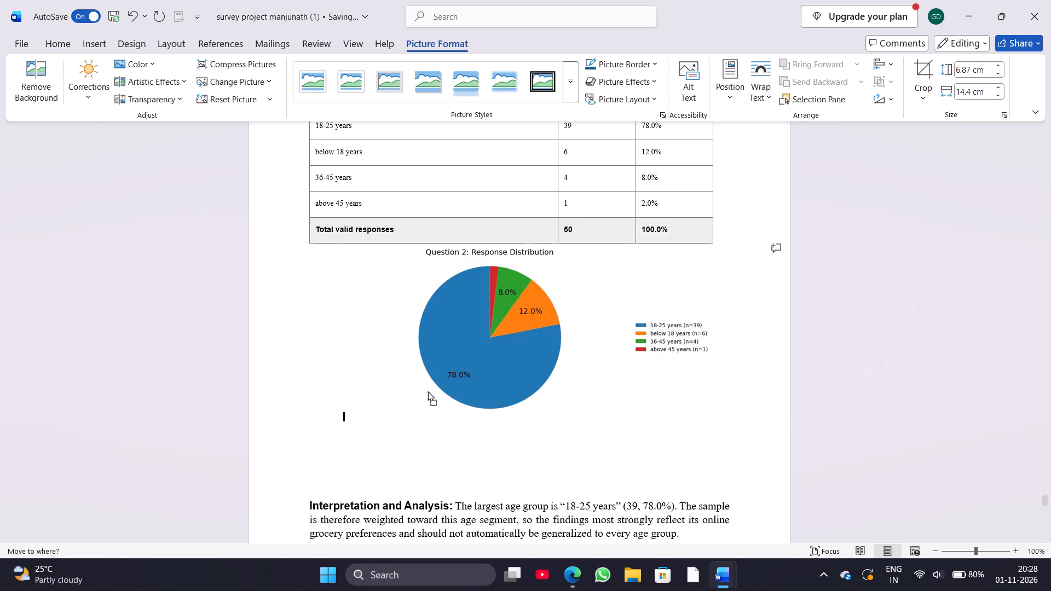
drag(428, 391, 427, 390)
drag(466, 367, 440, 408)
drag(440, 408, 438, 407)
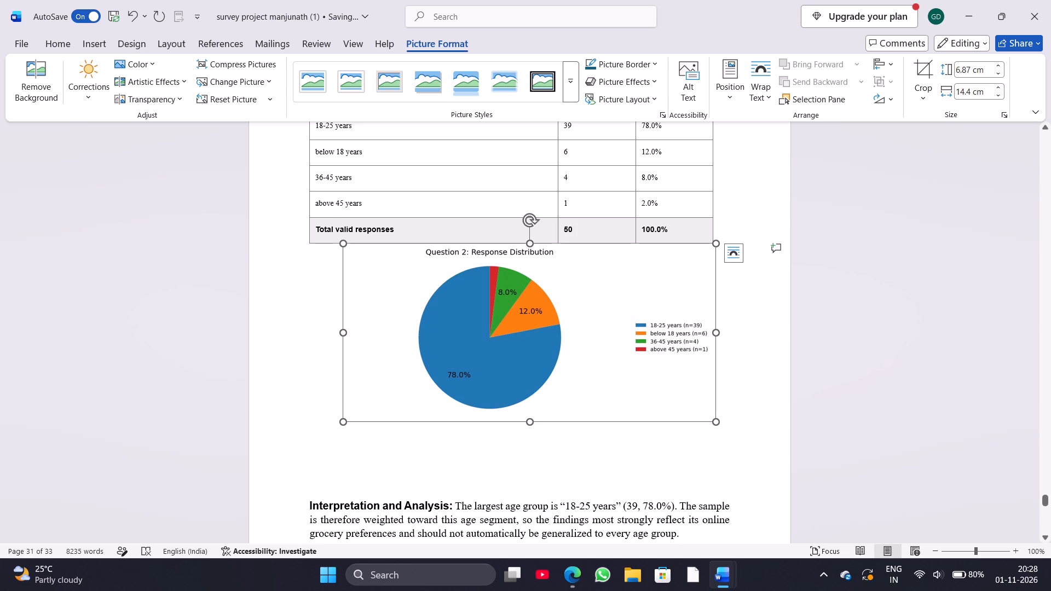
right_drag(534, 300, 476, 350)
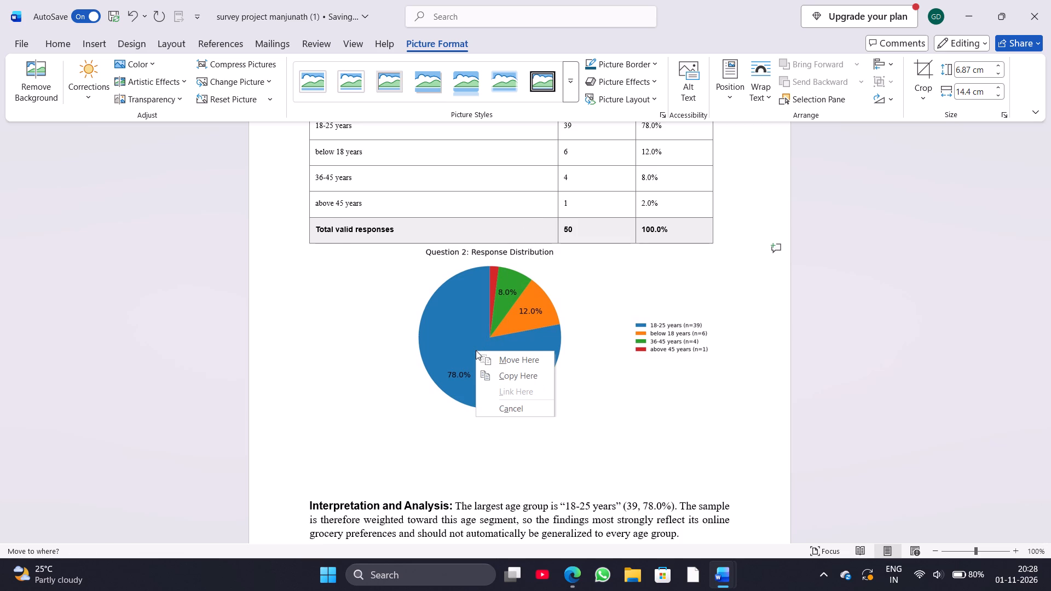
click(483, 356)
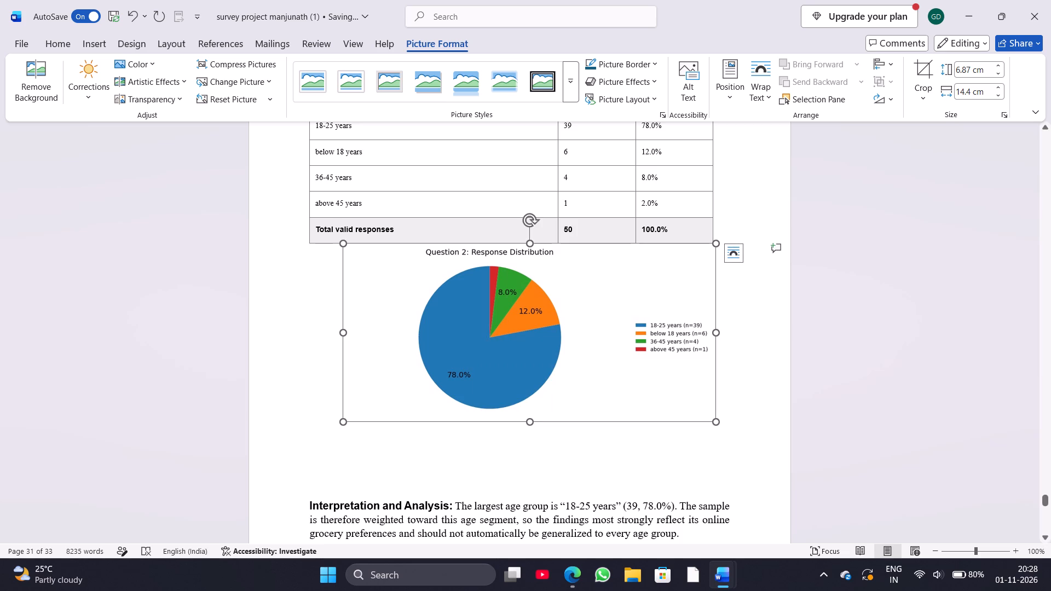
right_drag(483, 356, 454, 438)
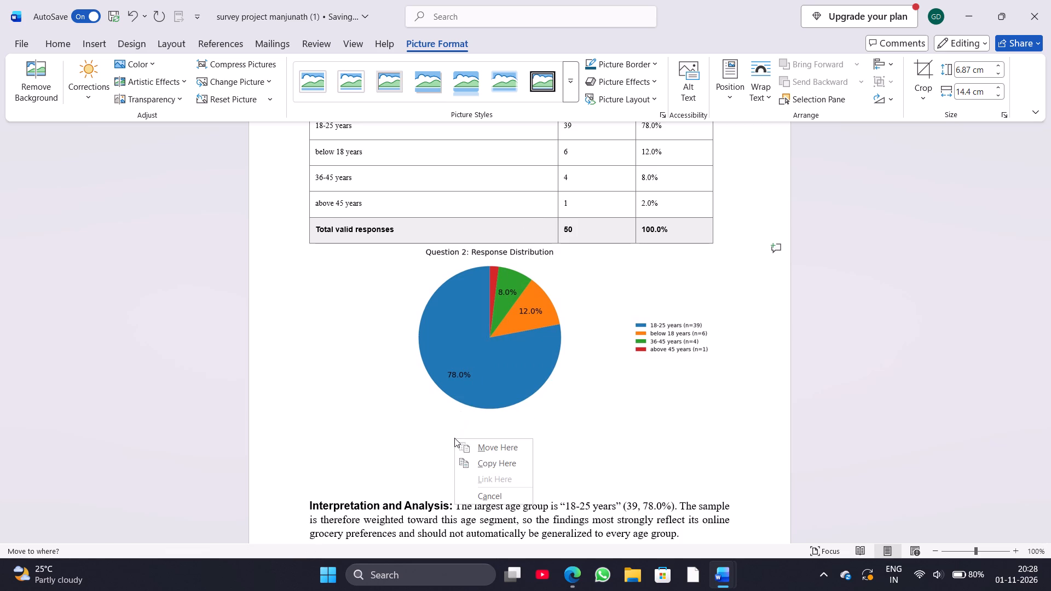
click(463, 451)
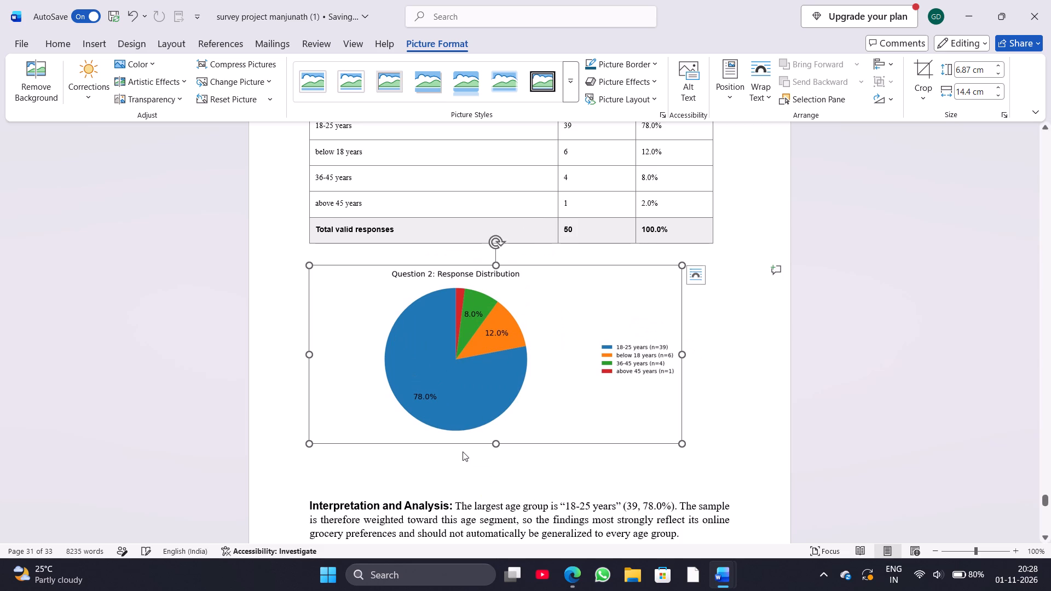
Insert a blank line above the heading "4.2 Question 3: What is your gender ?" so that it starts on the next page.
scroll(463, 451, down, 1)
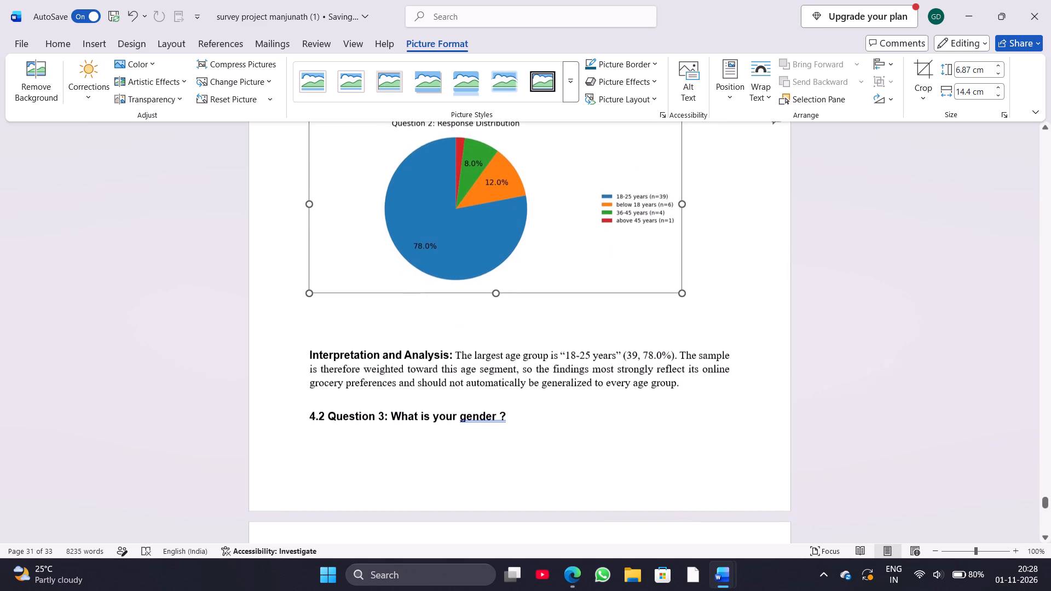
drag(463, 451, 581, 432)
click(581, 432)
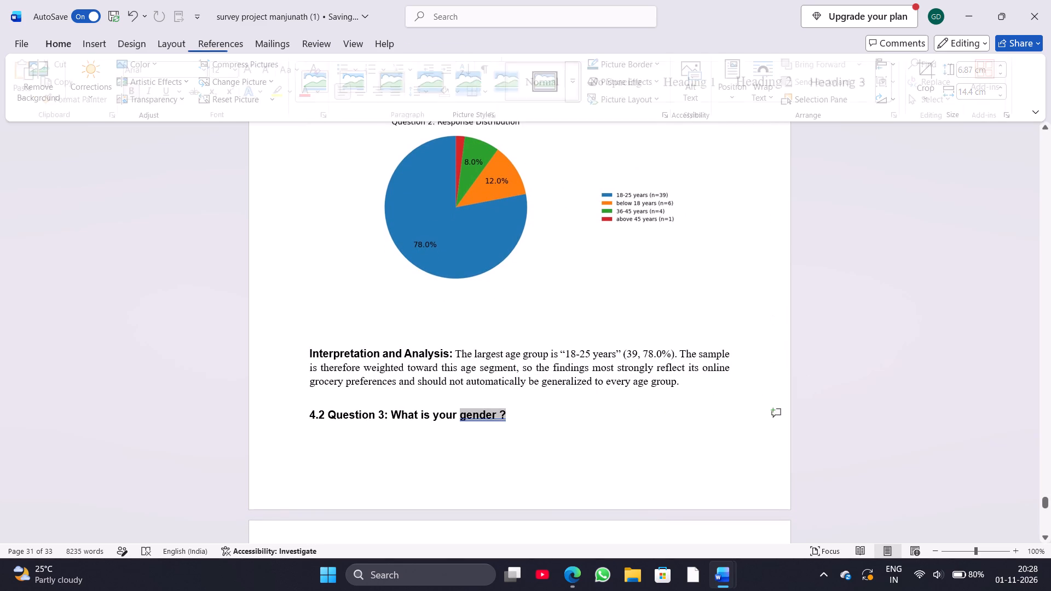
click(312, 420)
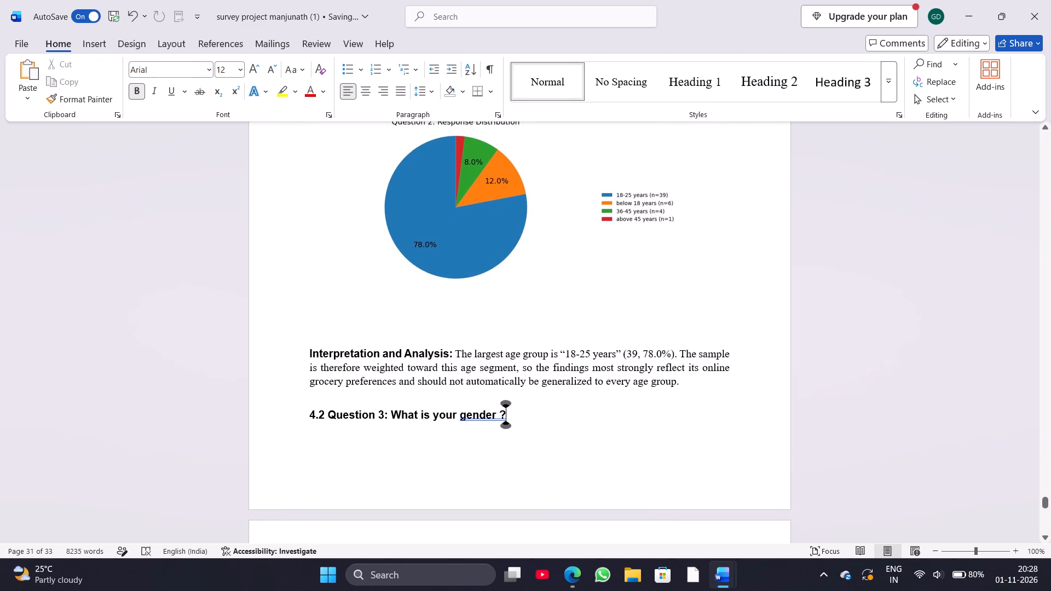
key(Return)
Insert two blank lines between the 4.2 gender question heading and its table.
scroll(312, 420, down, 1)
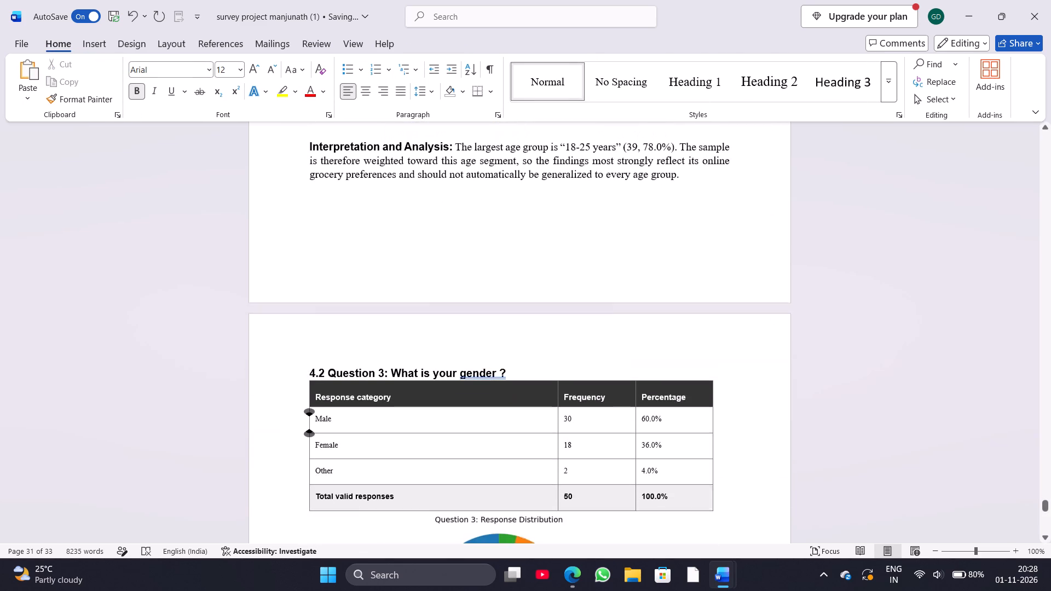
scroll(312, 420, down, 1)
click(521, 350)
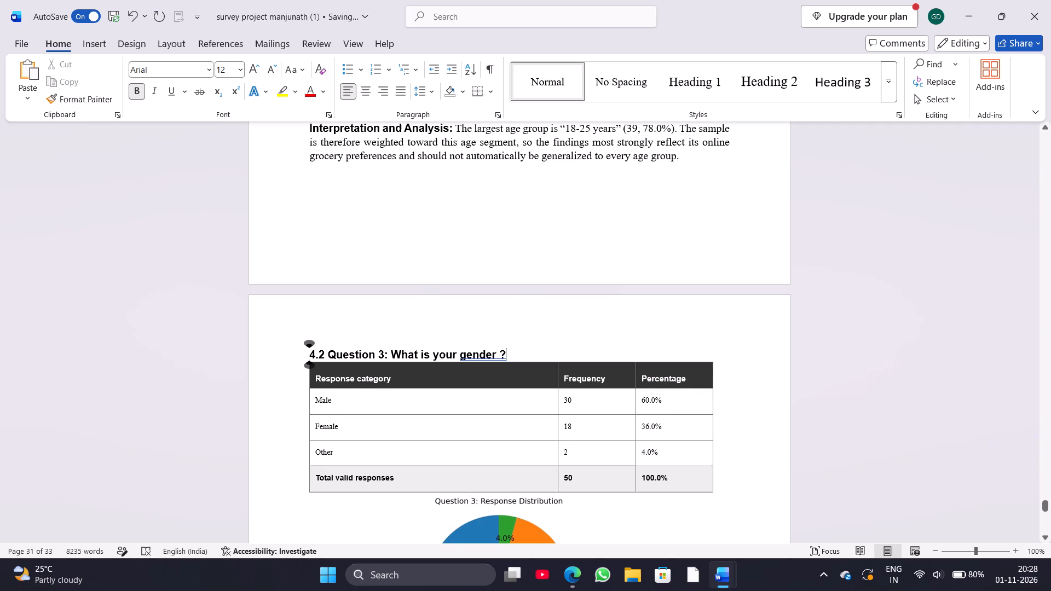
key(Return)
key(Return)
Add three blank lines above the gender interpretation and move the Question 3 pie chart down one line, away from its table.
scroll(521, 350, down, 1)
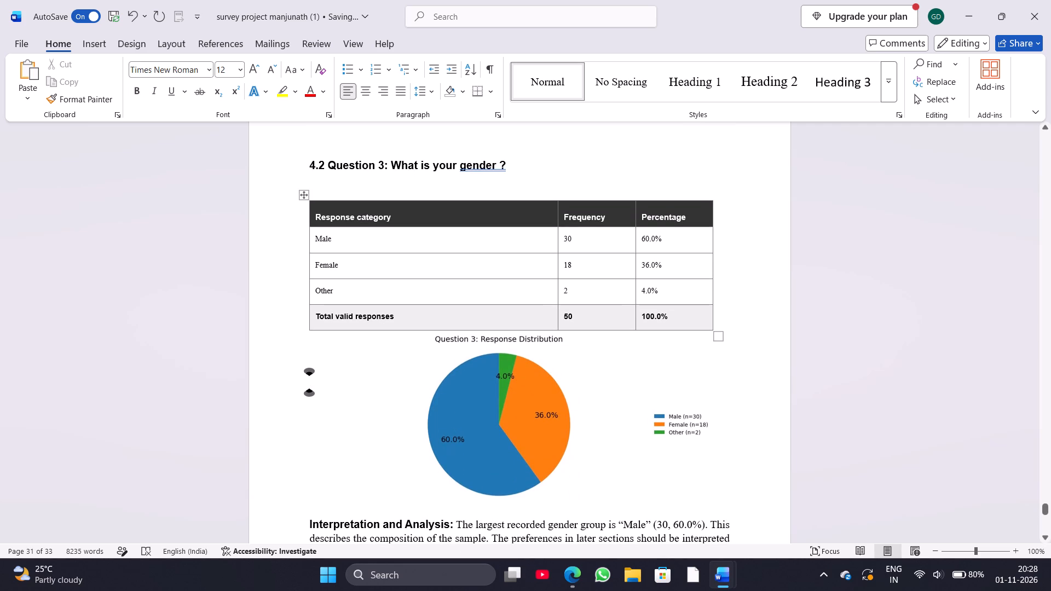
scroll(313, 507, down, 1)
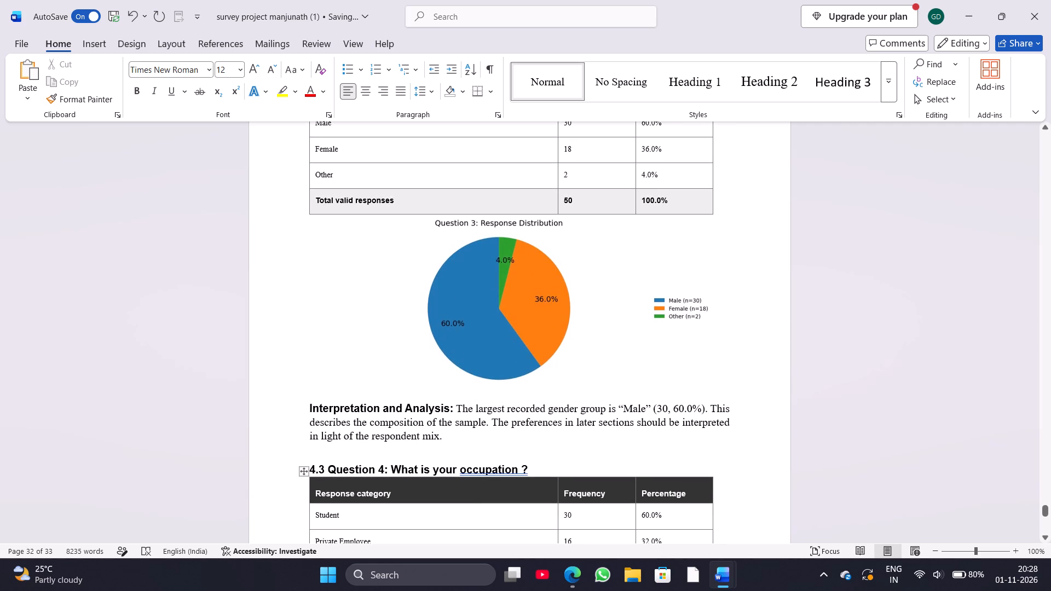
click(305, 404)
key(Return)
key(Return)
key(Return)
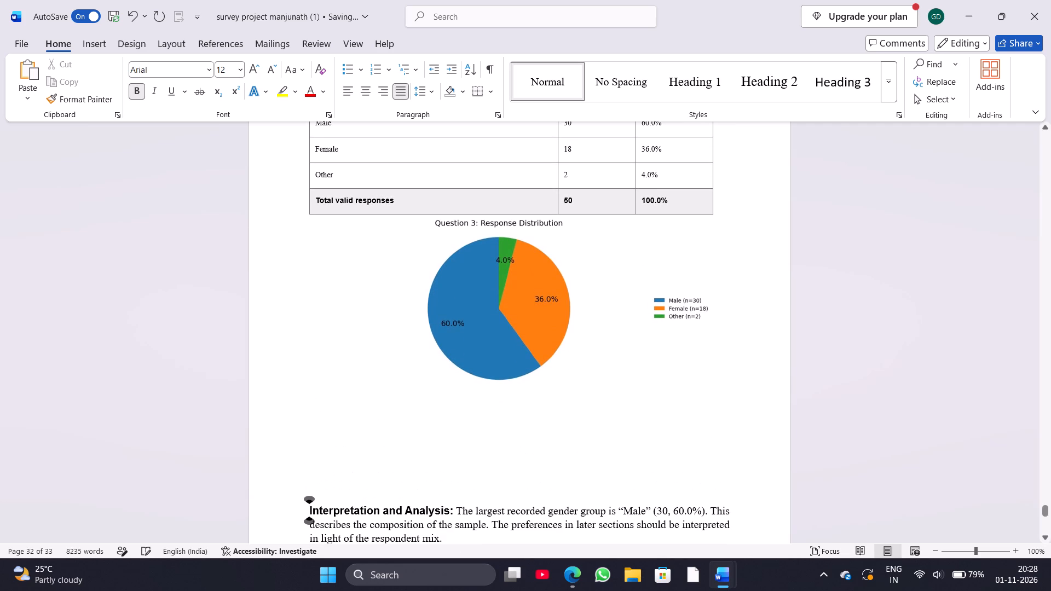
click(455, 308)
drag(455, 308, 432, 337)
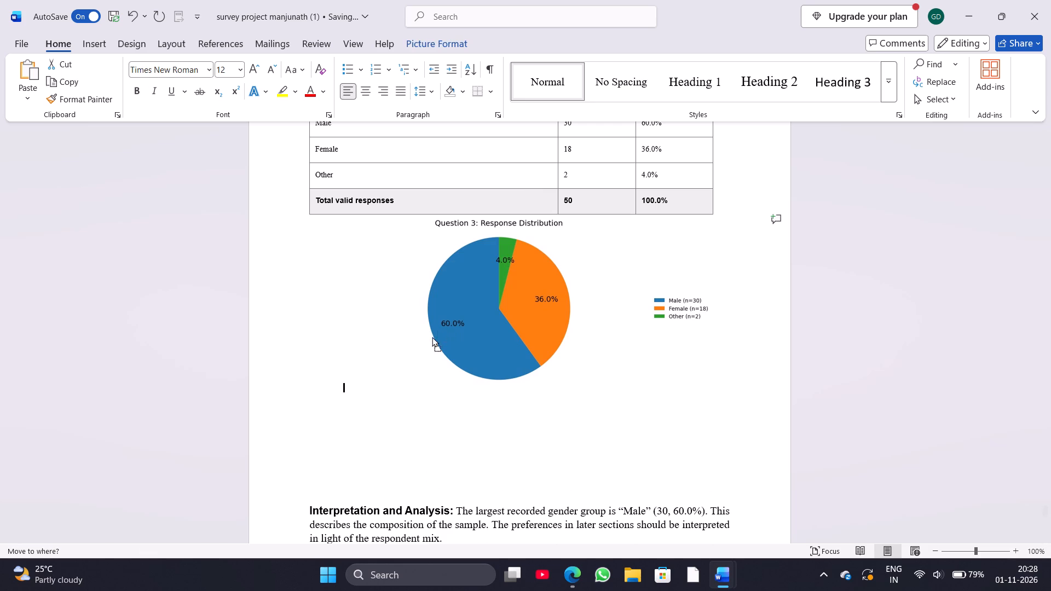
drag(432, 337, 420, 367)
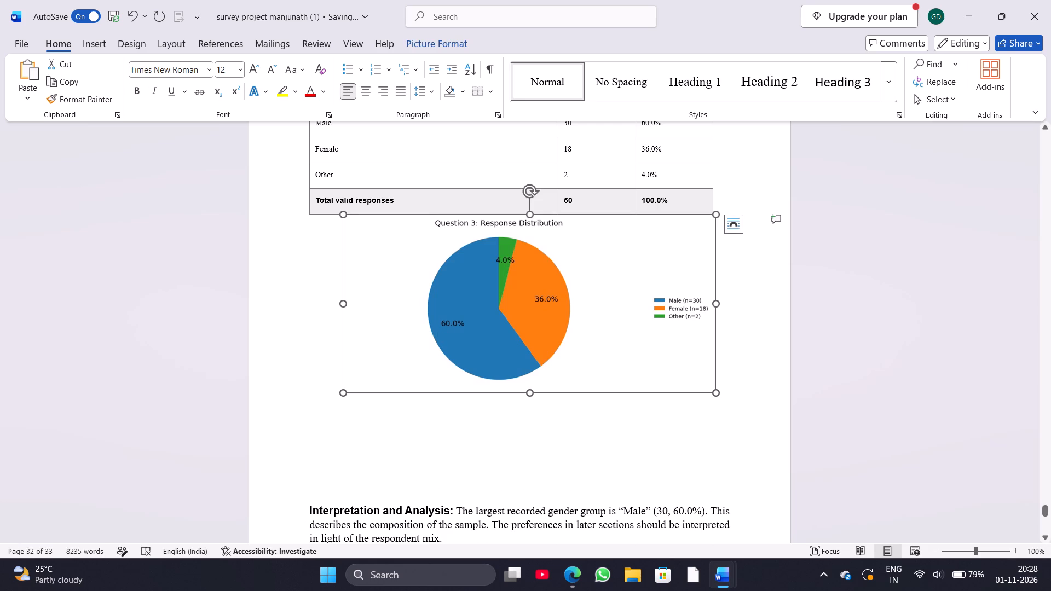
drag(459, 344, 402, 407)
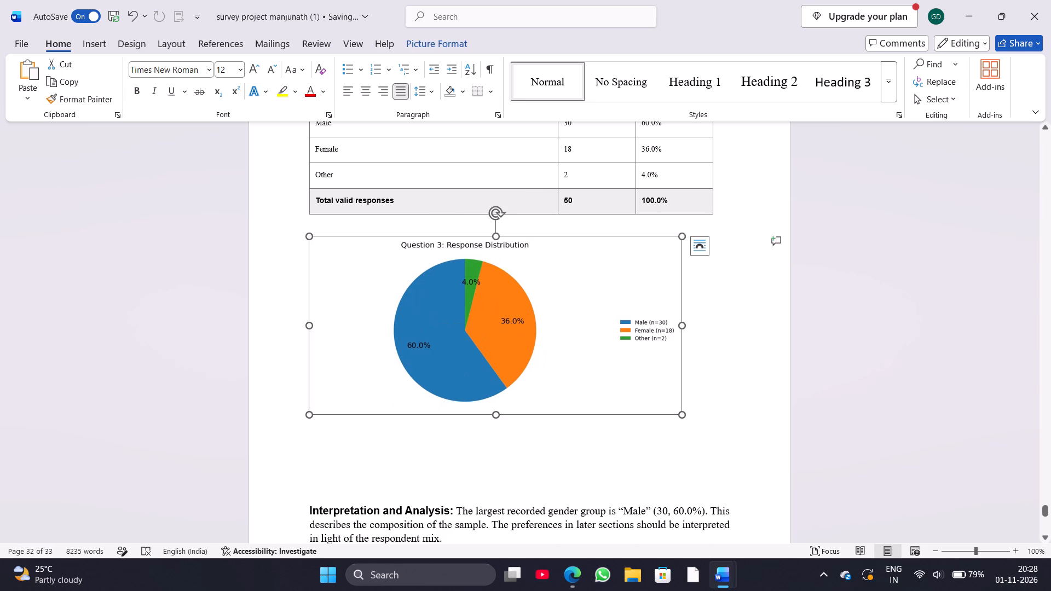
scroll(402, 407, down, 1)
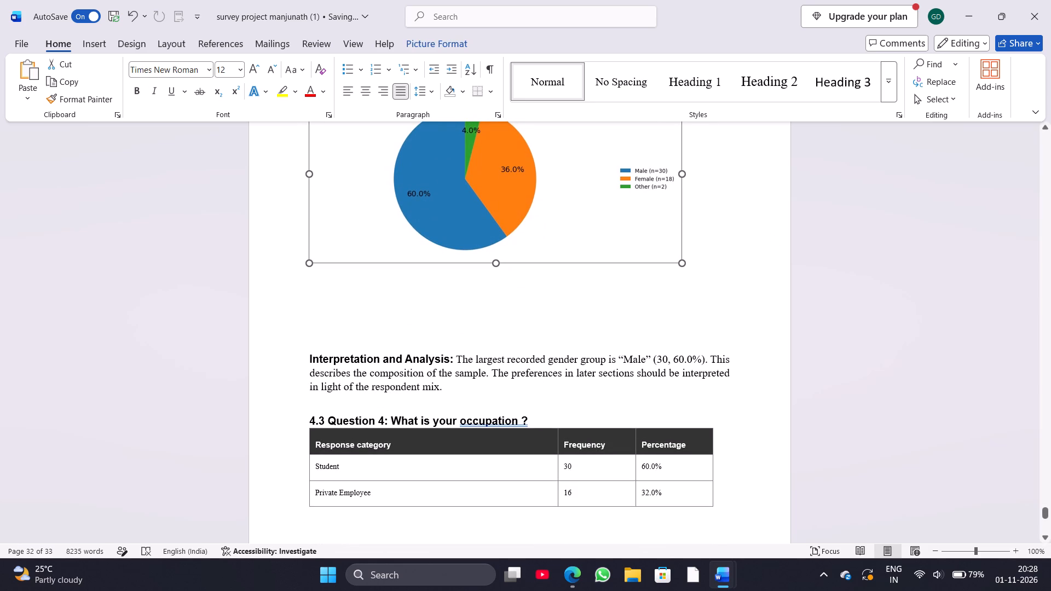
click(310, 361)
key(BackSpace)
Insert three blank lines after the gender interpretation so that the 4.3 occupation question starts on the next page.
scroll(310, 361, down, 1)
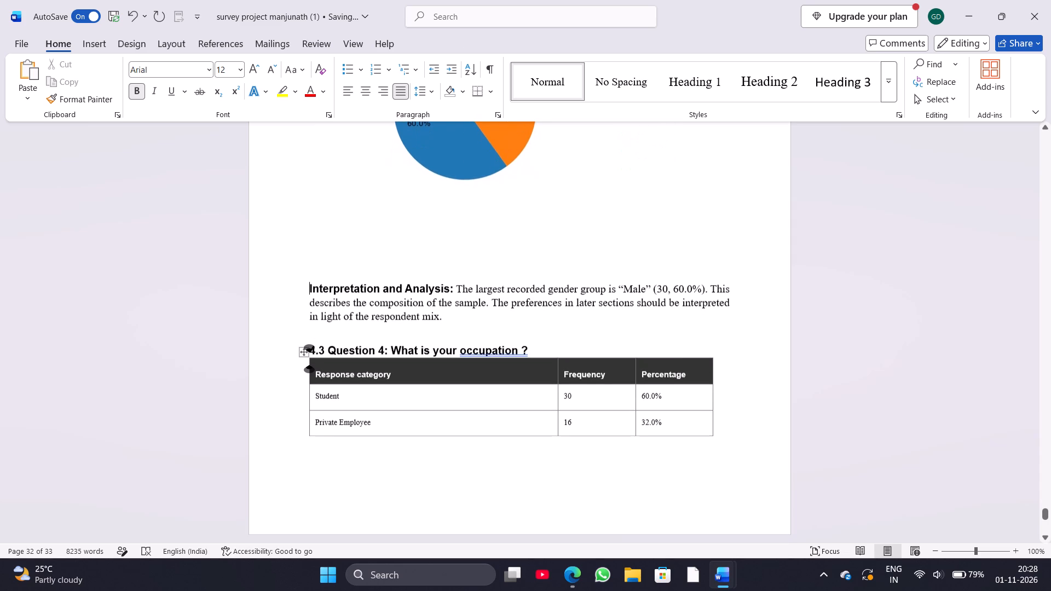
click(446, 326)
key(Return)
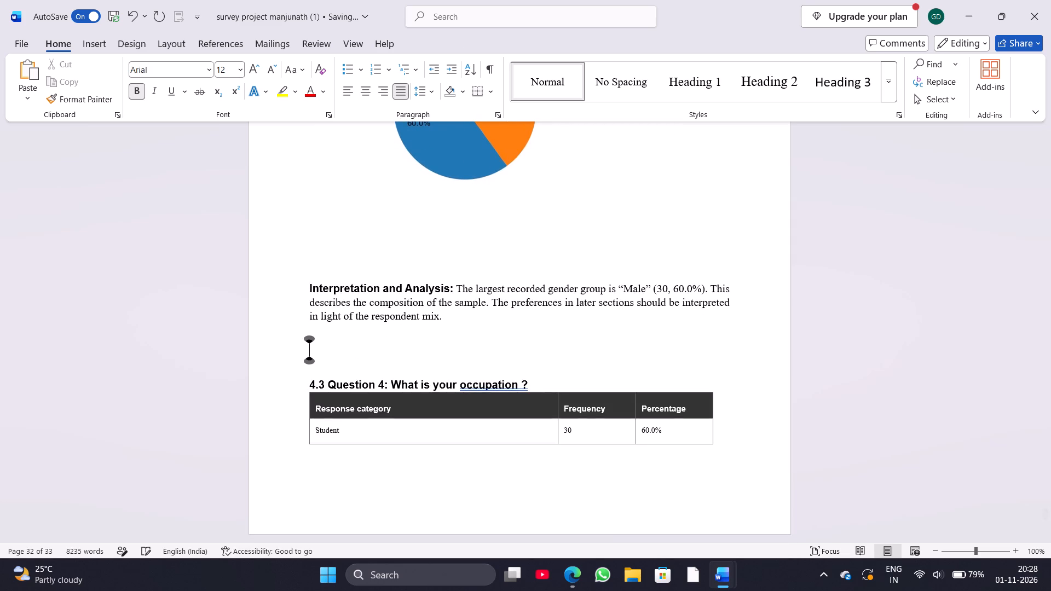
key(Return)
key(Return)
Insert two blank lines between the heading "4.3 Question 4: What is your occupation ?" and its table.
scroll(446, 326, down, 3)
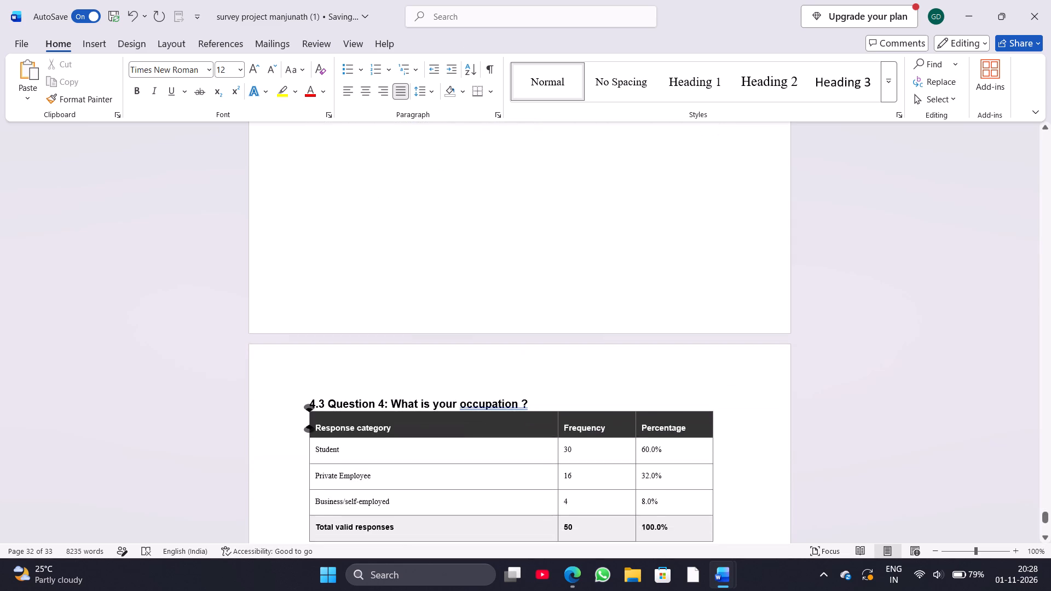
scroll(446, 326, down, 1)
click(534, 313)
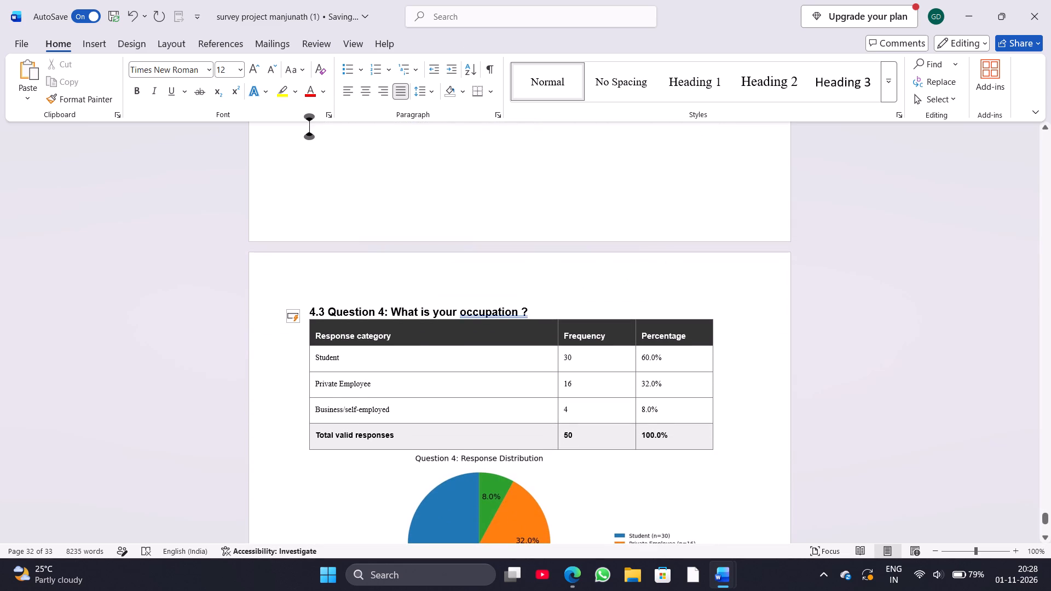
key(Return)
key(Return)
Add three blank lines above the occupation interpretation and move the Question 4 pie chart down one line, away from its table.
scroll(534, 313, down, 2)
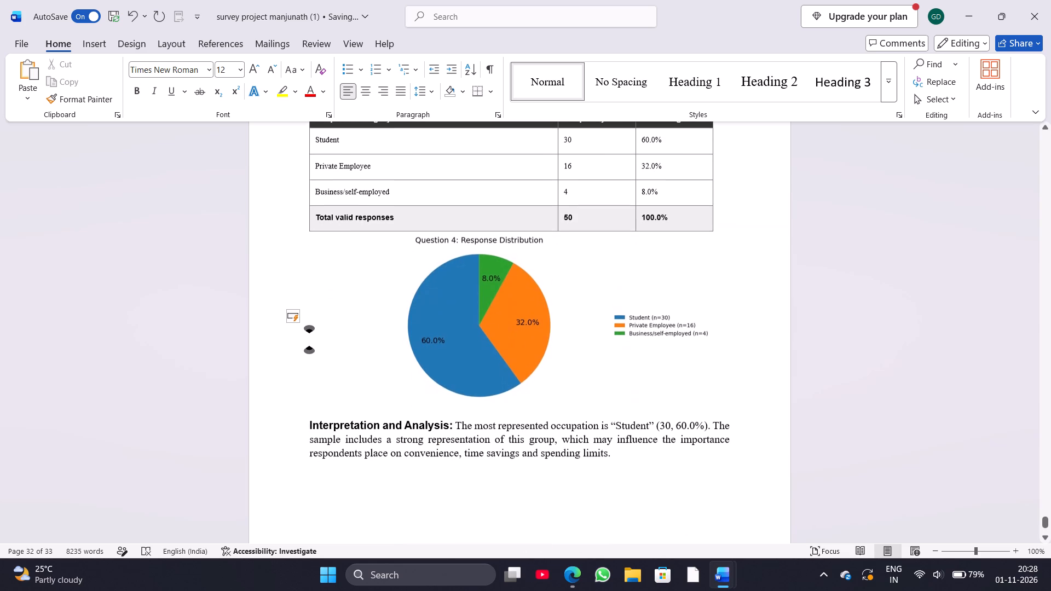
click(304, 419)
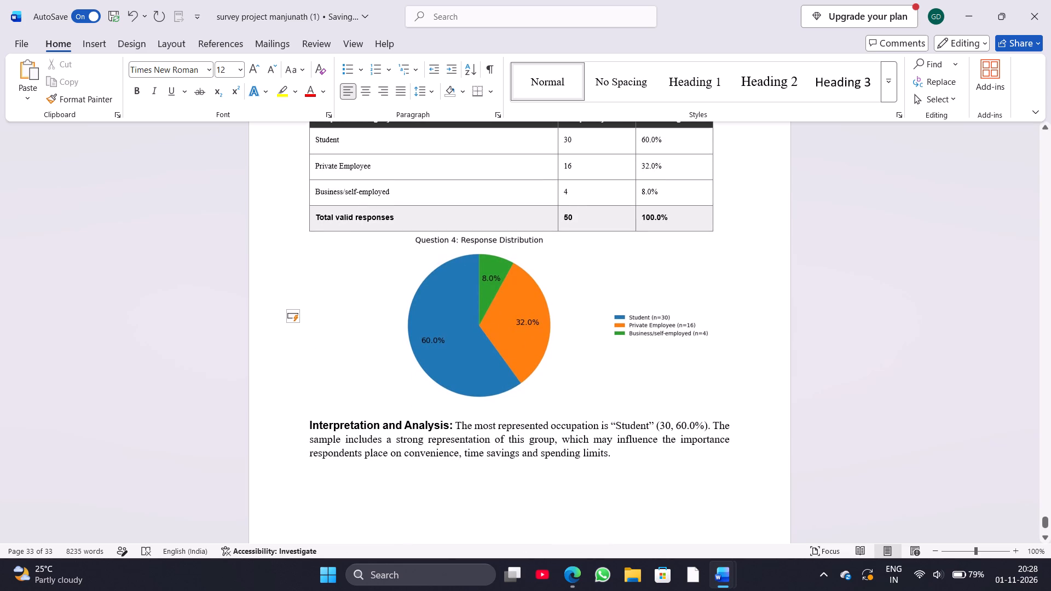
key(Return)
key(Return)
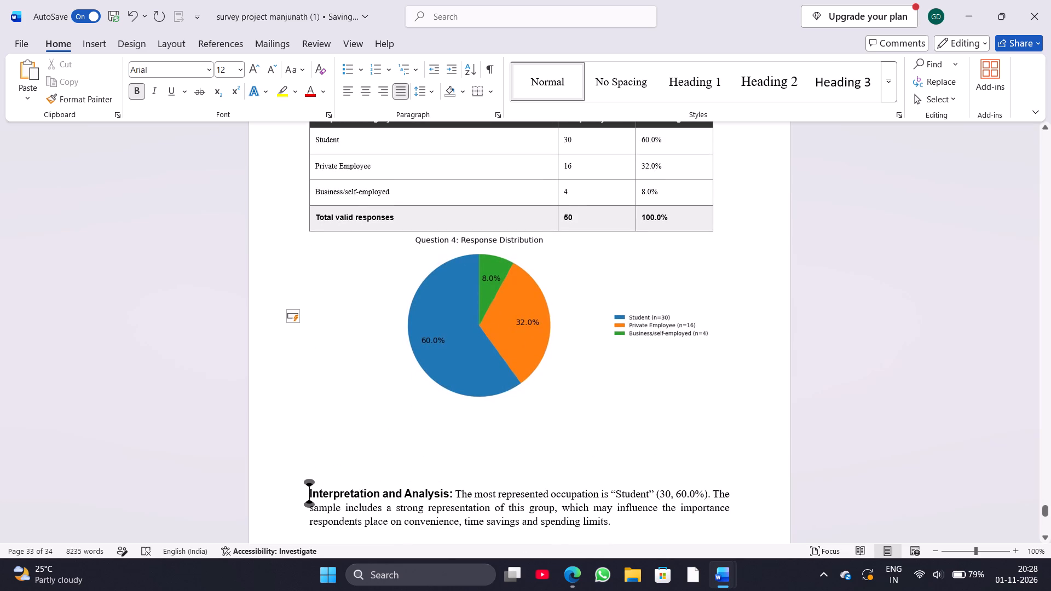
key(Return)
click(501, 305)
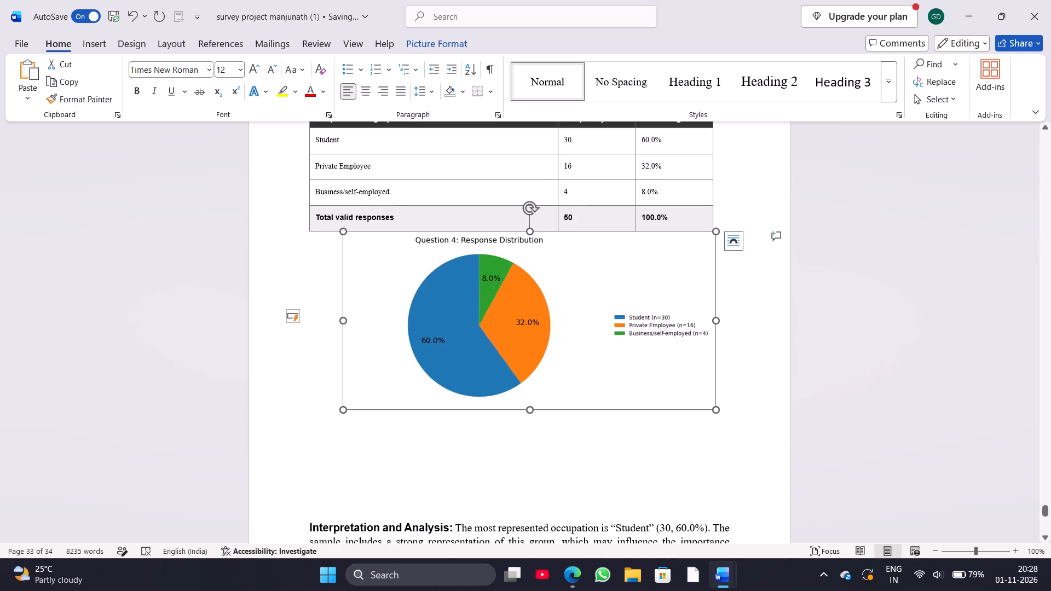
drag(501, 305, 451, 367)
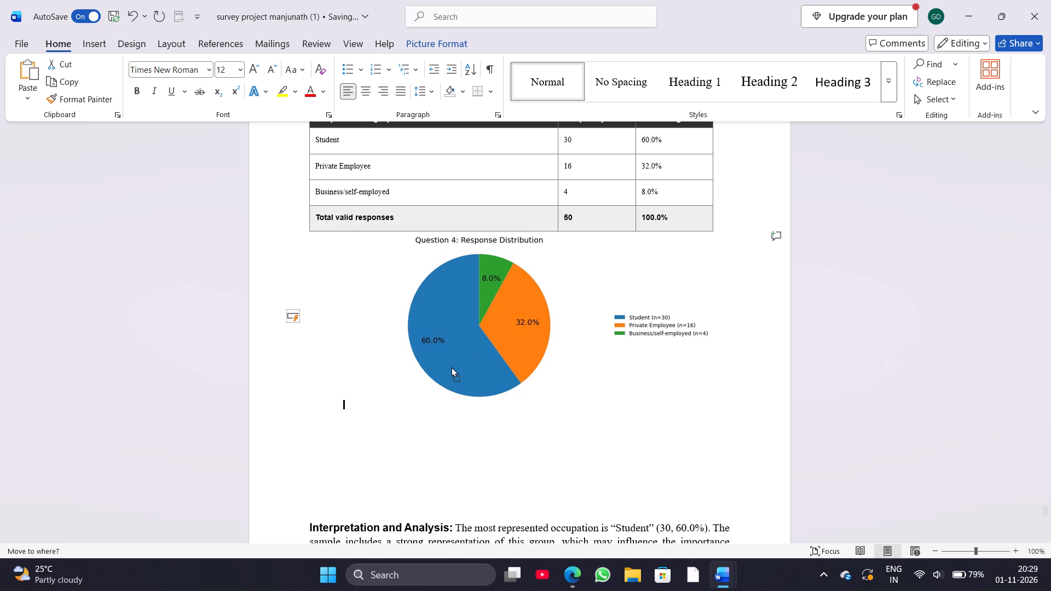
drag(451, 367, 443, 374)
drag(443, 374, 415, 398)
drag(415, 398, 367, 420)
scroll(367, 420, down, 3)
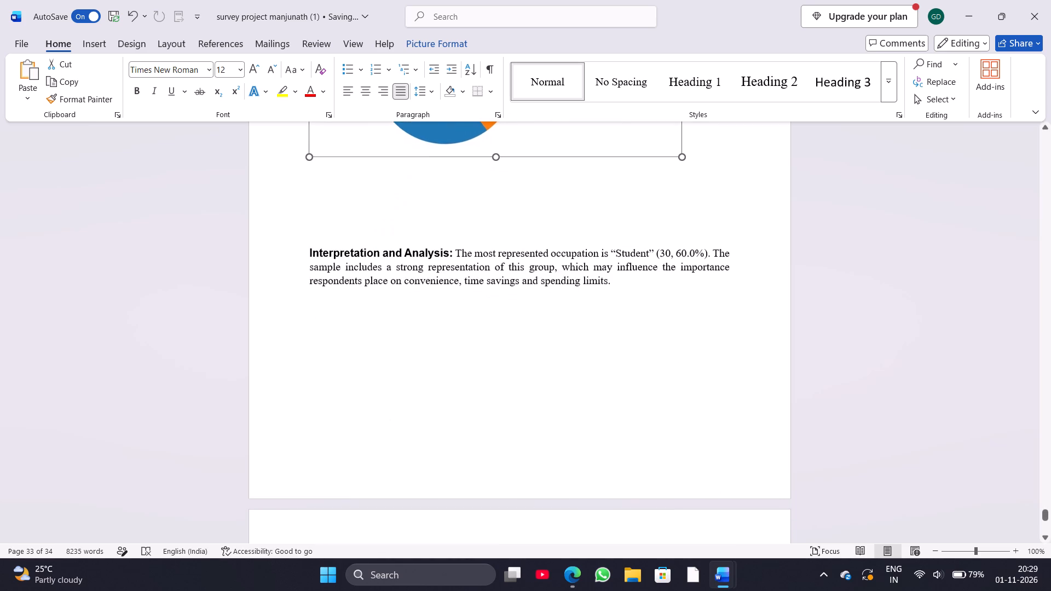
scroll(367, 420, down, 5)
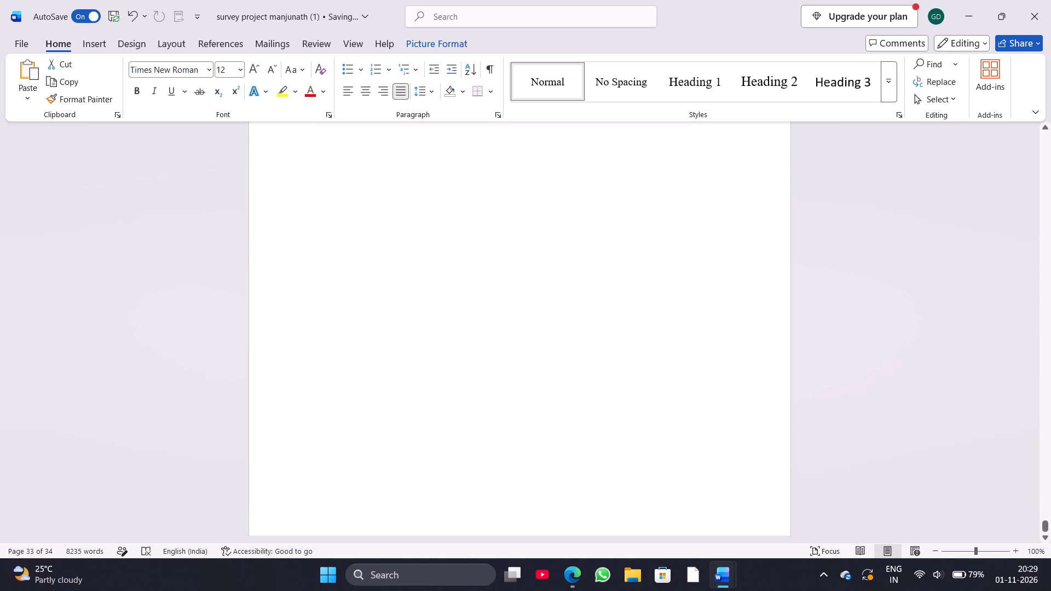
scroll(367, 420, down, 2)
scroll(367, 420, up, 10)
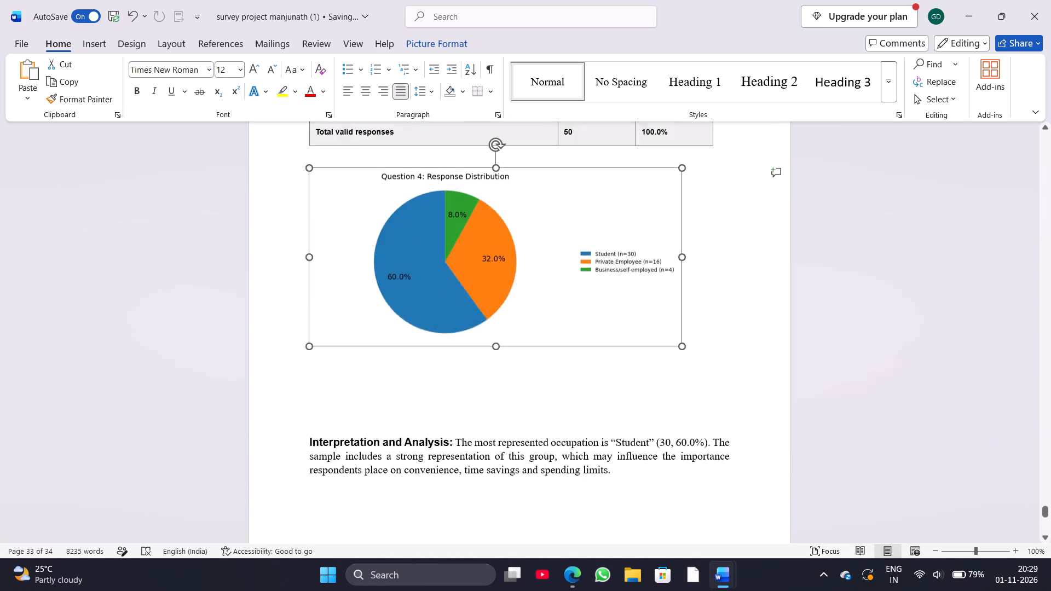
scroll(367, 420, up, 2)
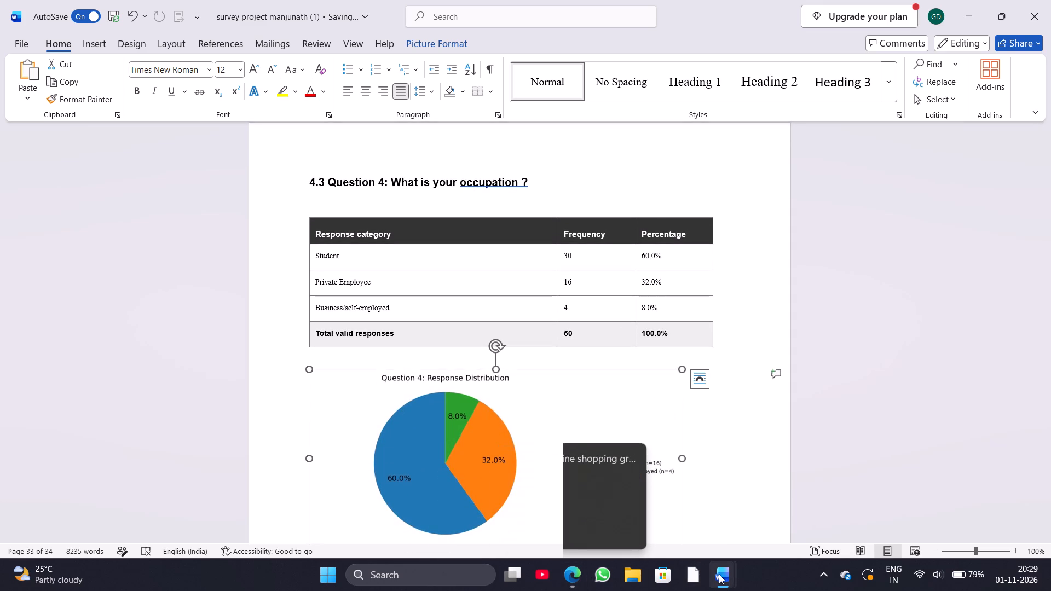
In the source document, copy sections 4.4 Question 5 and 4.5 Question 6 with their headings, tables, pie charts and interpretations.
click(617, 525)
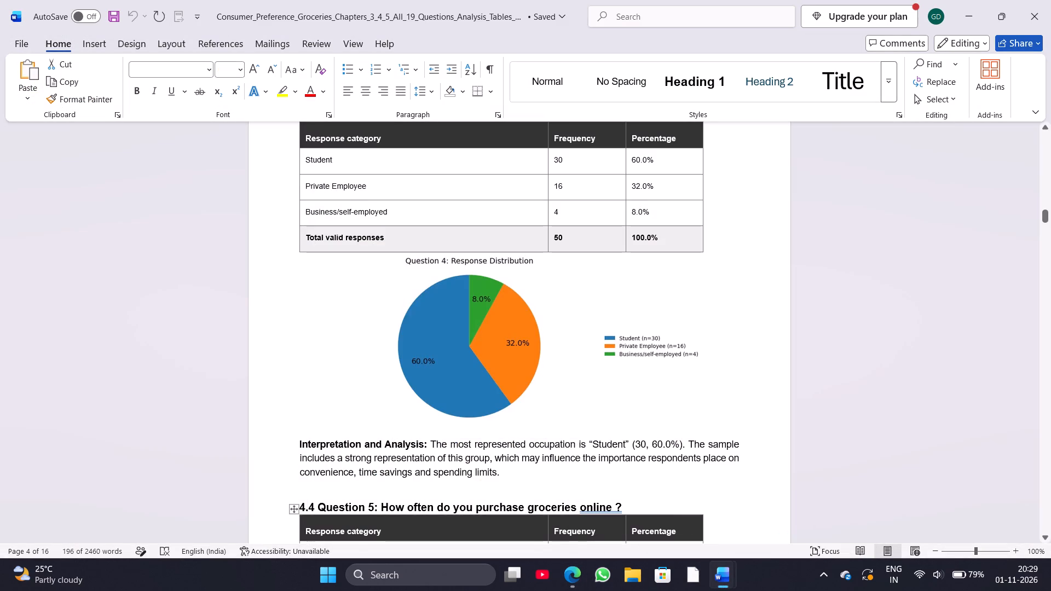
scroll(481, 370, down, 2)
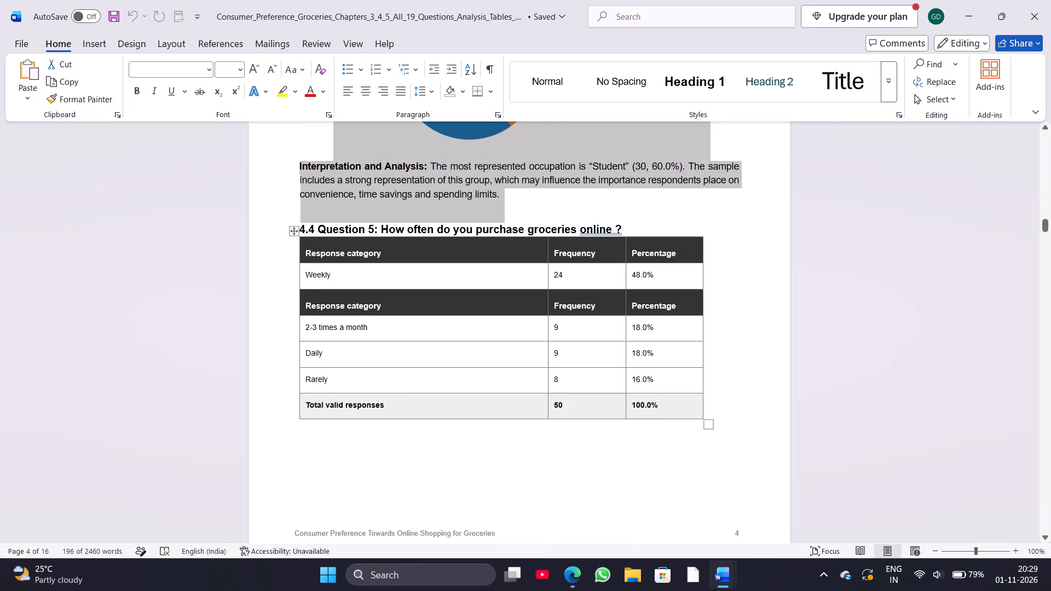
click(275, 207)
click(293, 234)
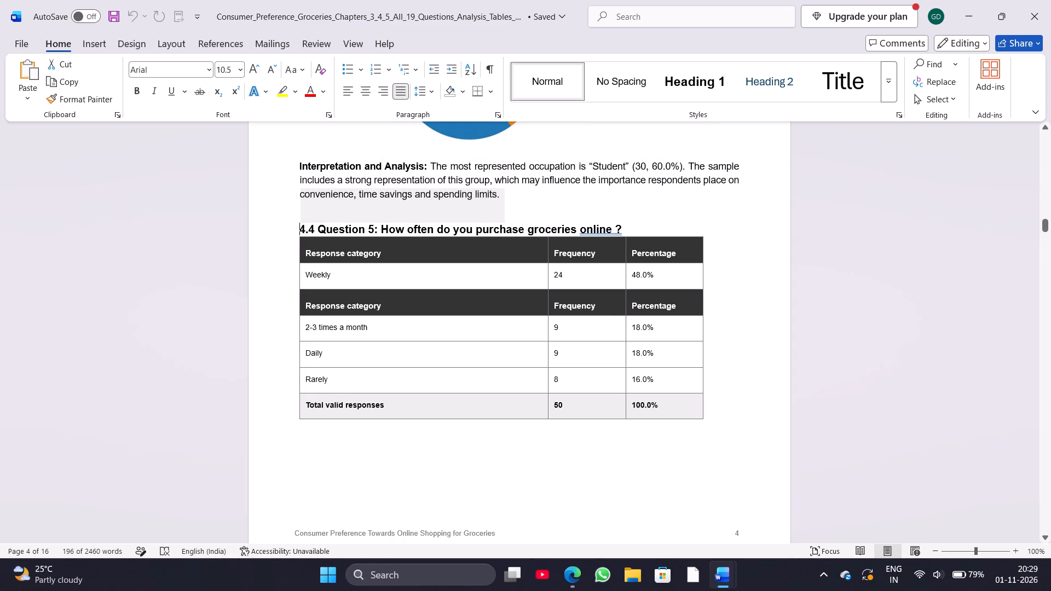
drag(293, 234, 563, 571)
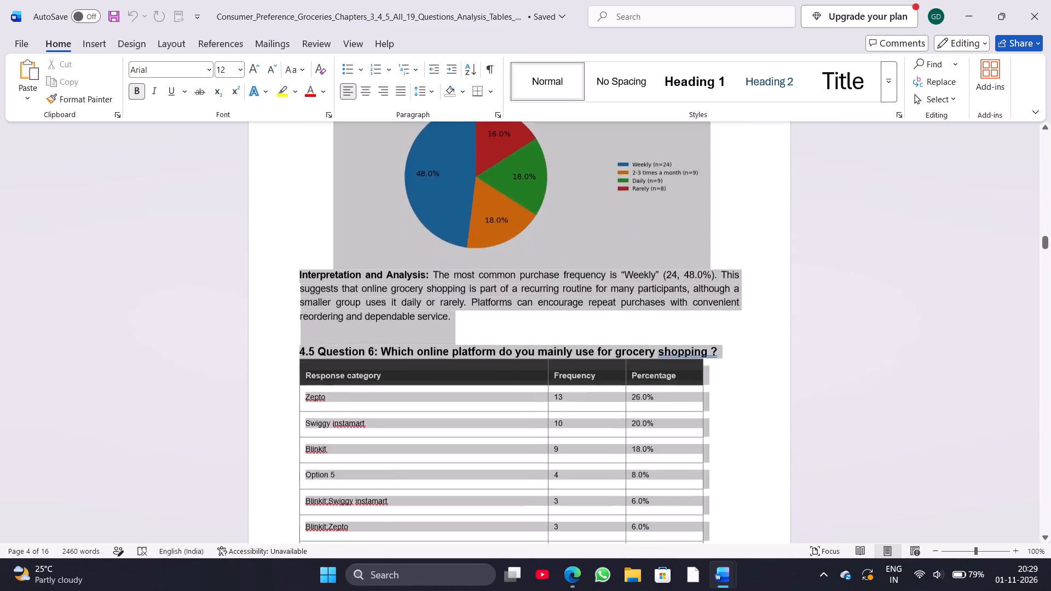
drag(563, 571, 567, 453)
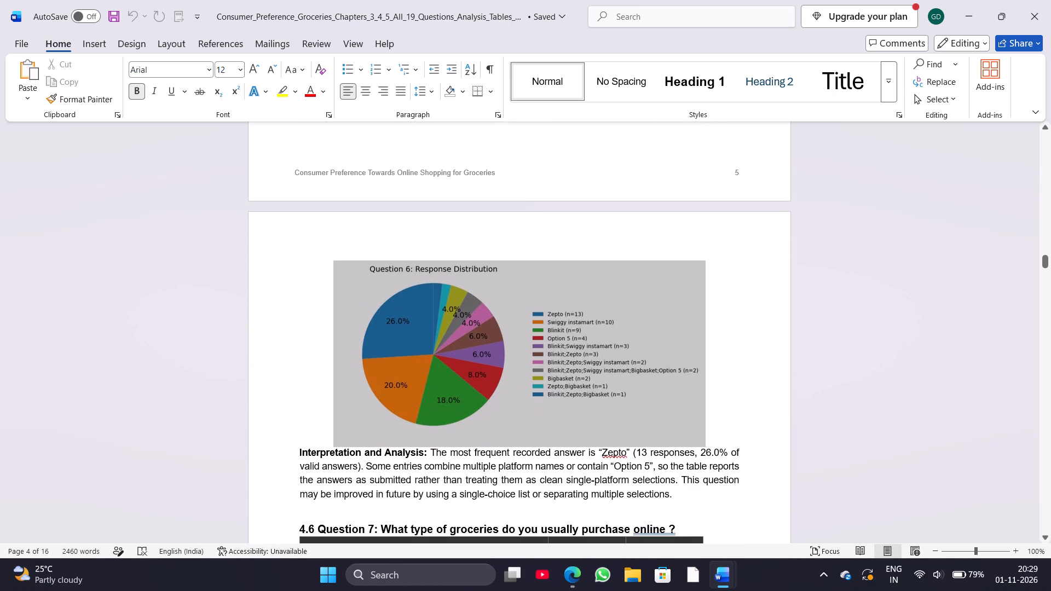
drag(567, 453, 719, 498)
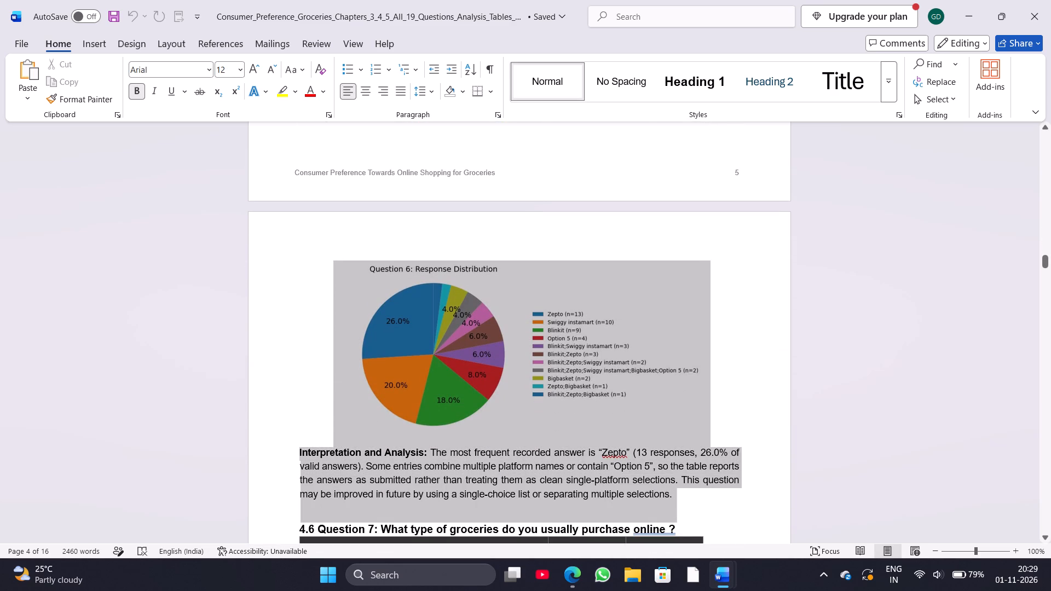
drag(719, 498, 718, 499)
key(ctrl+c)
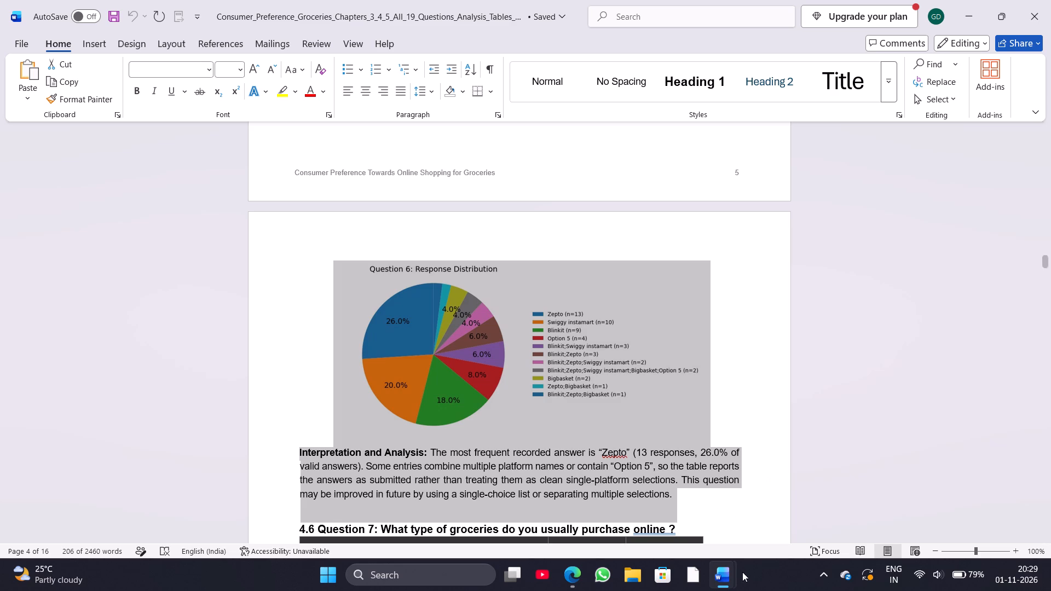
Paste the copied Question 5 and Question 6 sections into the survey report on the blank page after the occupation interpretation.
click(801, 506)
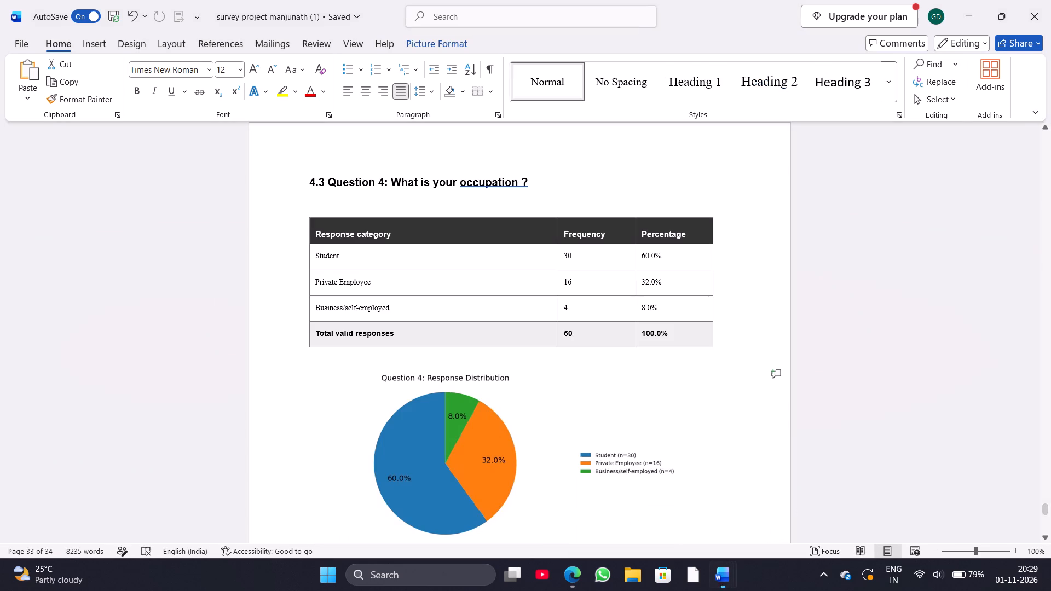
scroll(592, 420, down, 3)
scroll(592, 420, up, 1)
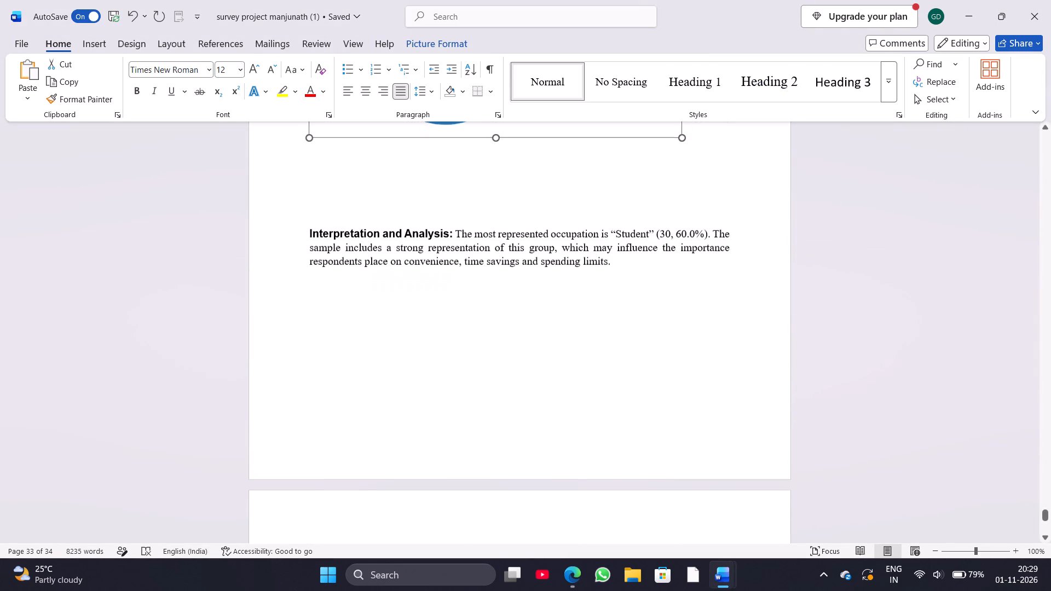
scroll(592, 420, down, 1)
click(305, 354)
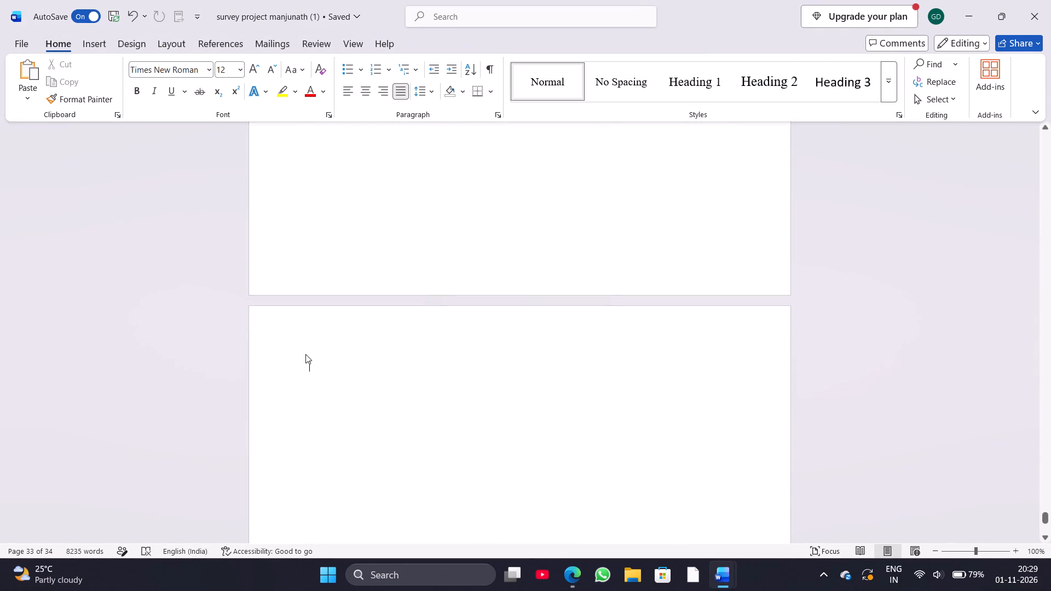
key(ctrl+v)
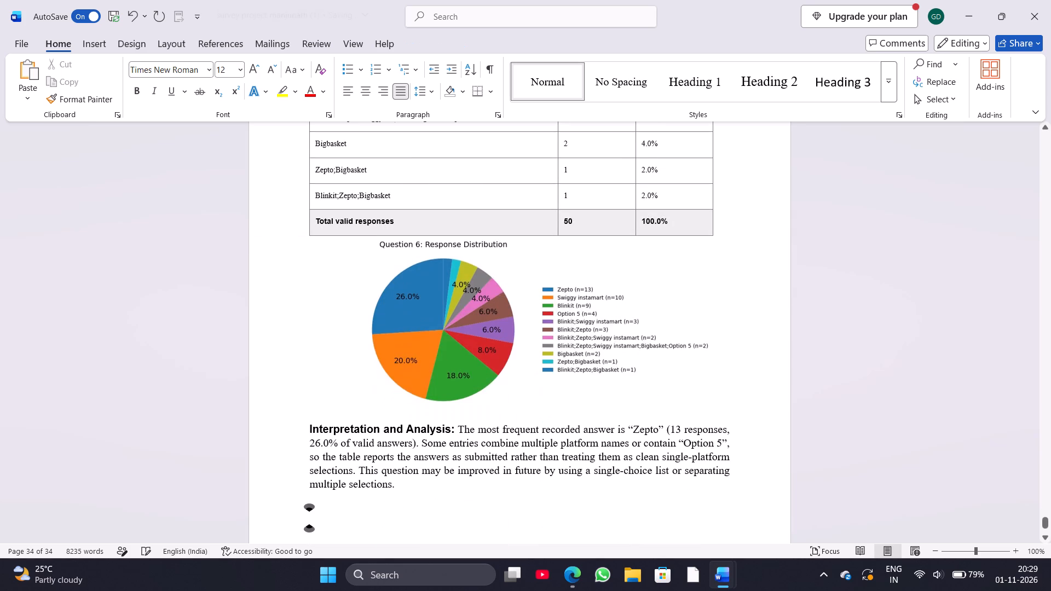
Insert two blank lines between the heading "4.4 Question 5: How often do you purchase groceries online ?" and its table.
scroll(305, 354, up, 8)
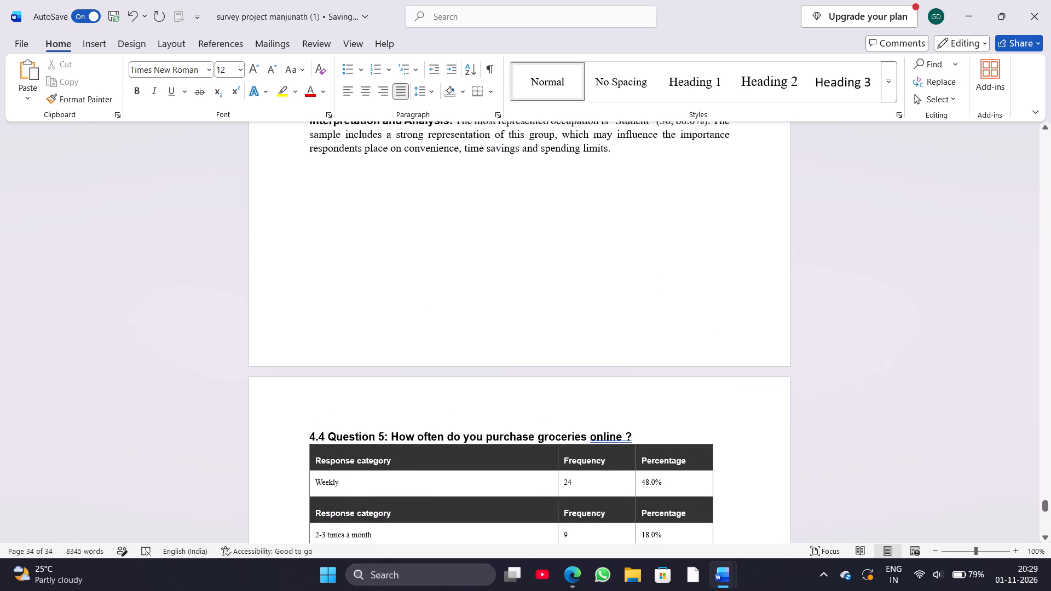
click(636, 439)
key(Return)
key(Return)
Delete the repeated "Response category" header row between "Weekly" and "2-3 times a month" in the Question 5 table.
scroll(636, 439, down, 1)
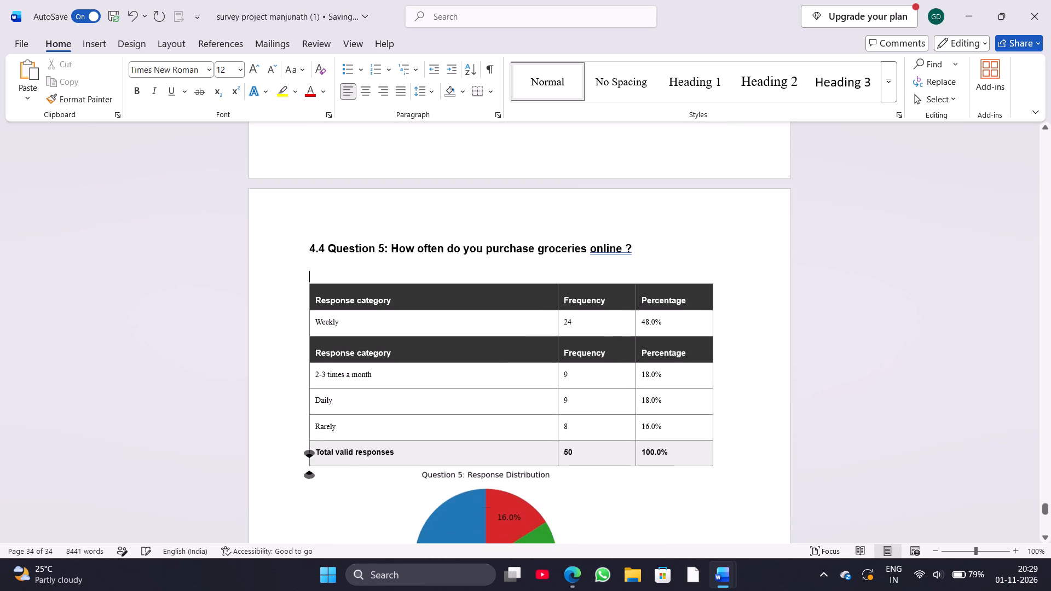
scroll(636, 439, down, 1)
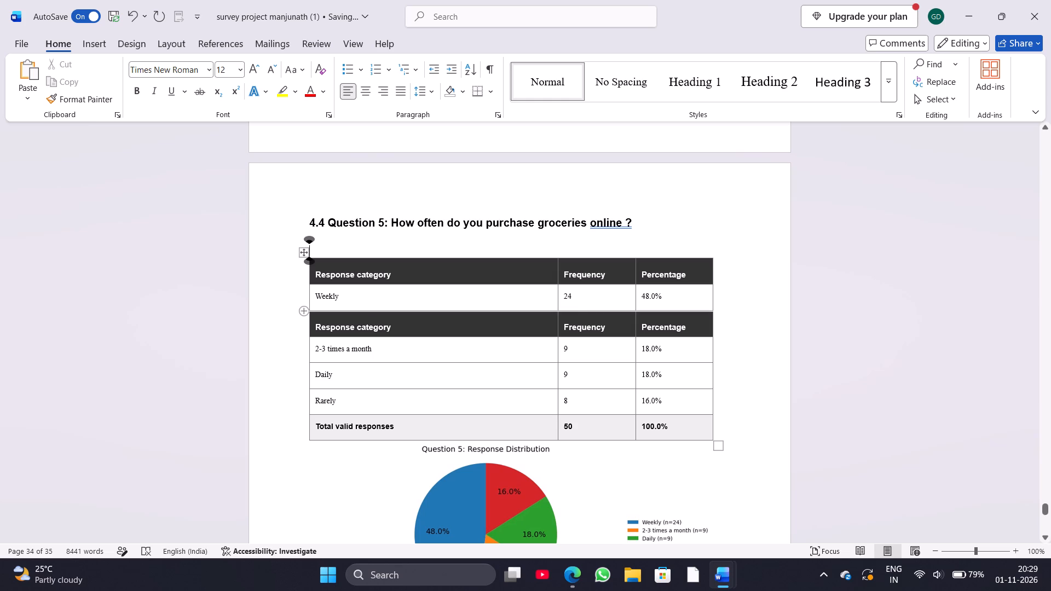
click(296, 323)
click(296, 323)
double_click(296, 323)
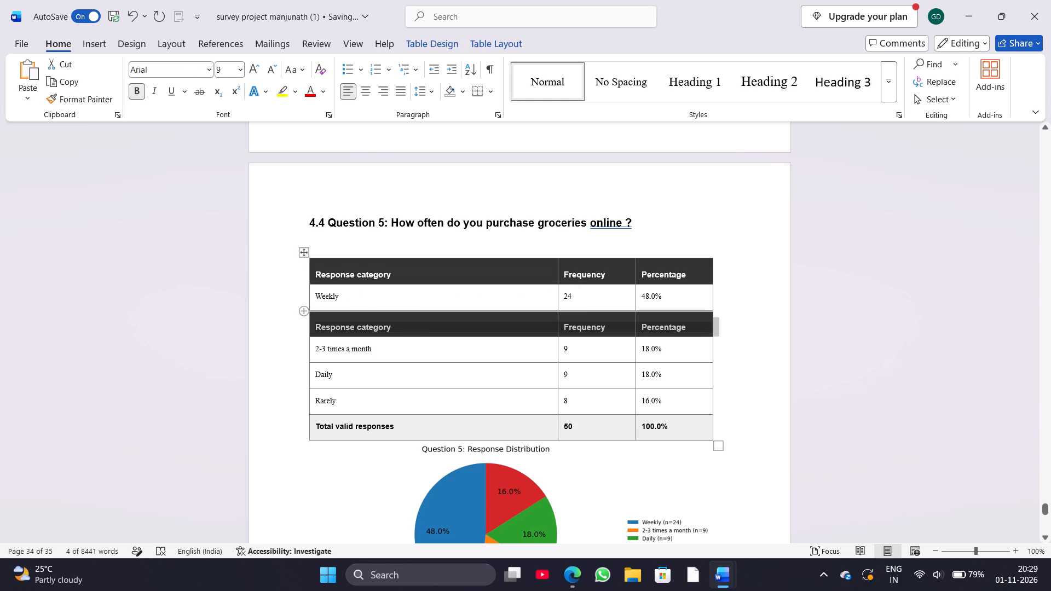
double_click(308, 324)
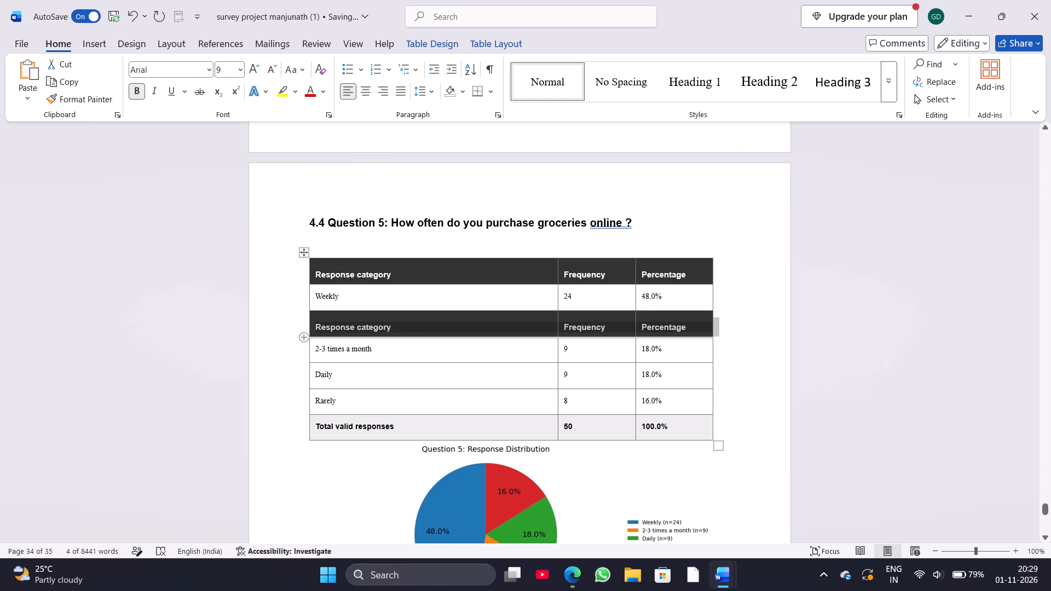
double_click(302, 326)
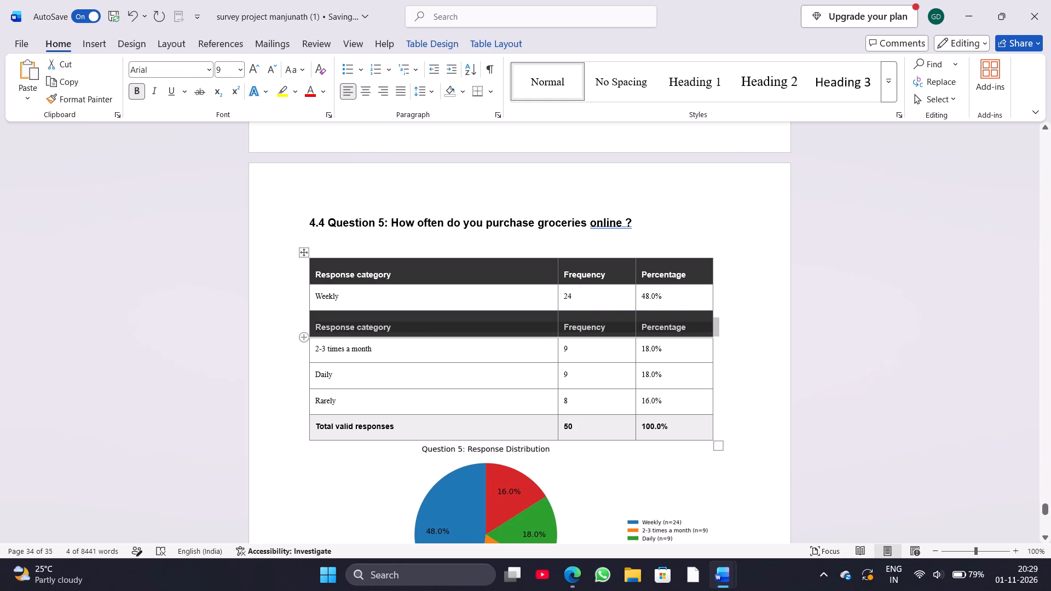
double_click(305, 318)
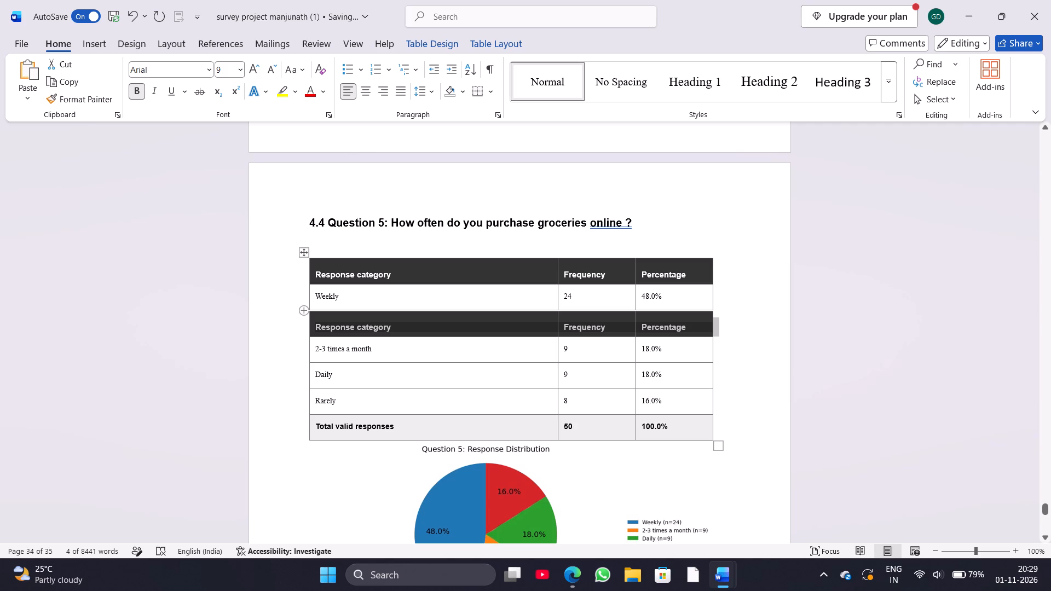
double_click(306, 327)
double_click(312, 327)
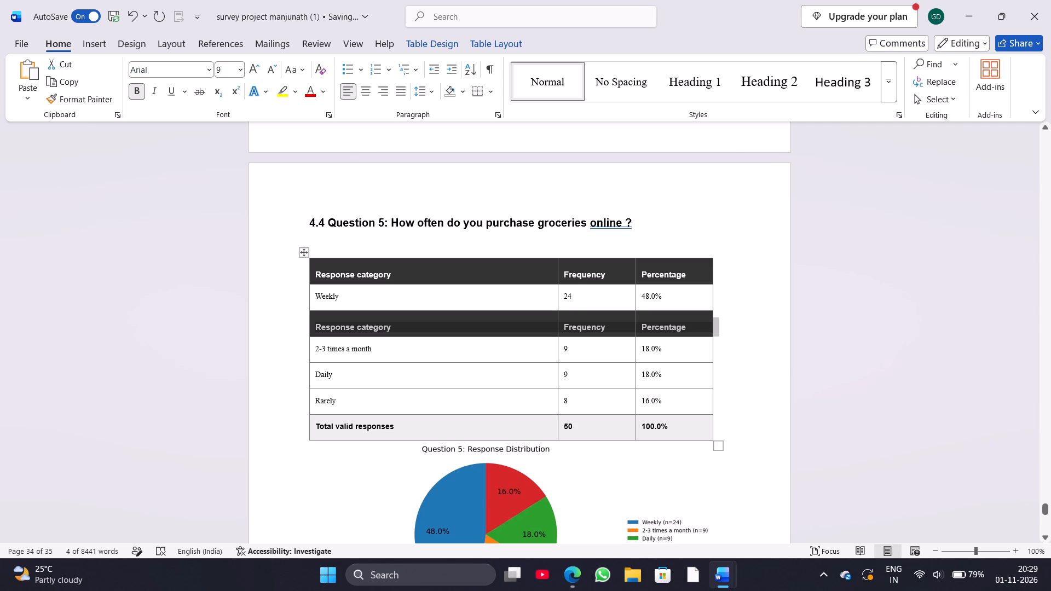
click(535, 298)
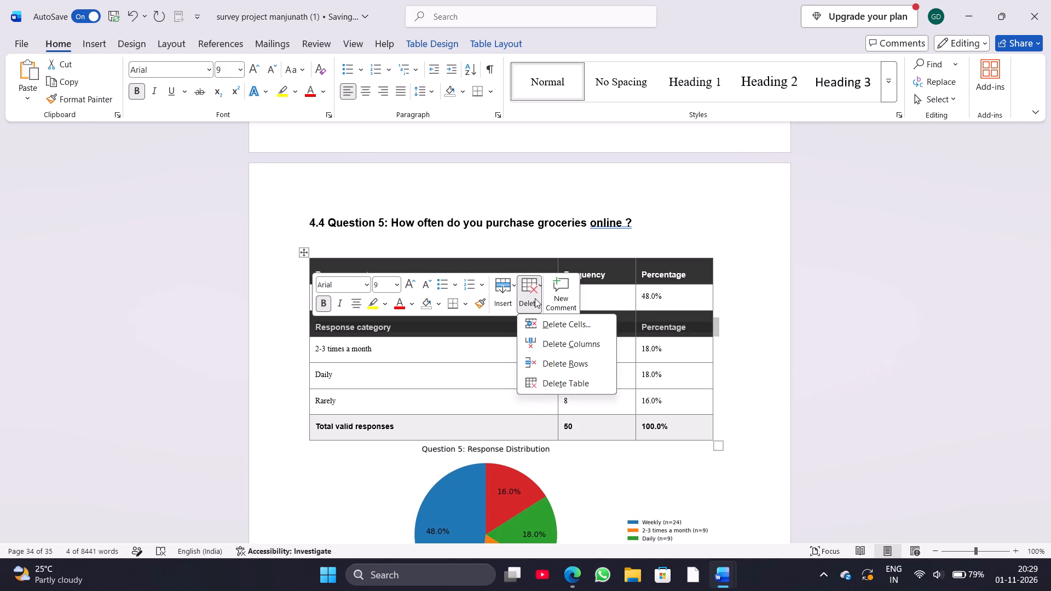
click(568, 366)
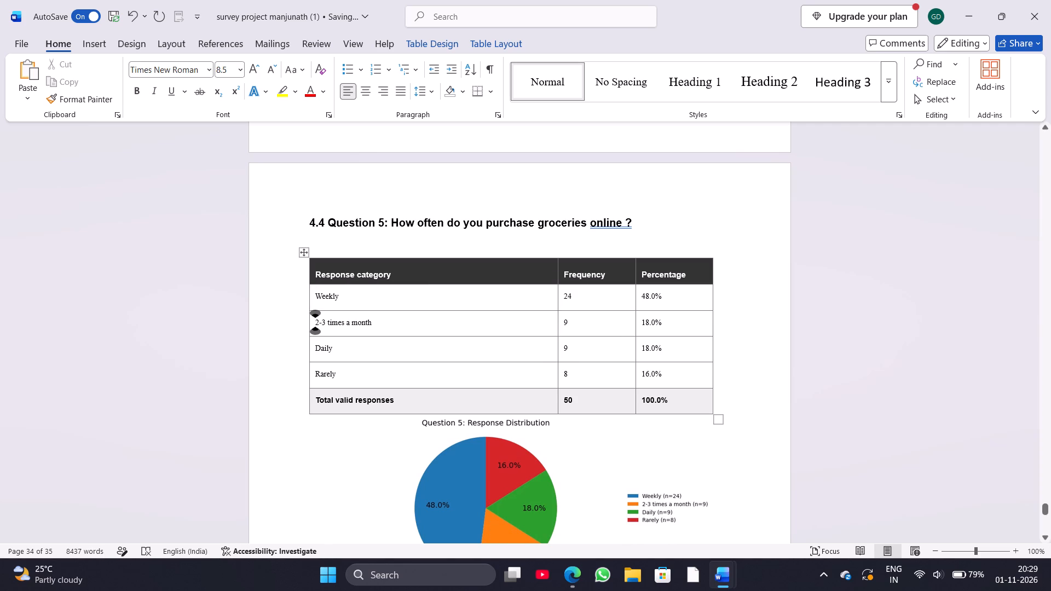
Add three blank lines above the purchase frequency interpretation and move the Question 5 pie chart down one line, away from its table.
scroll(347, 399, down, 1)
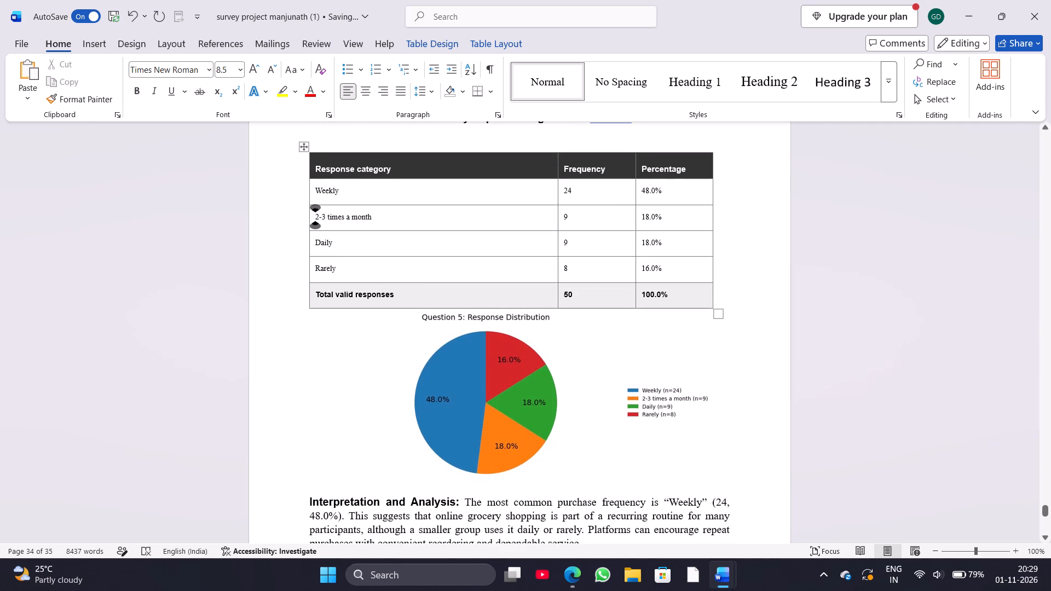
scroll(349, 460, down, 1)
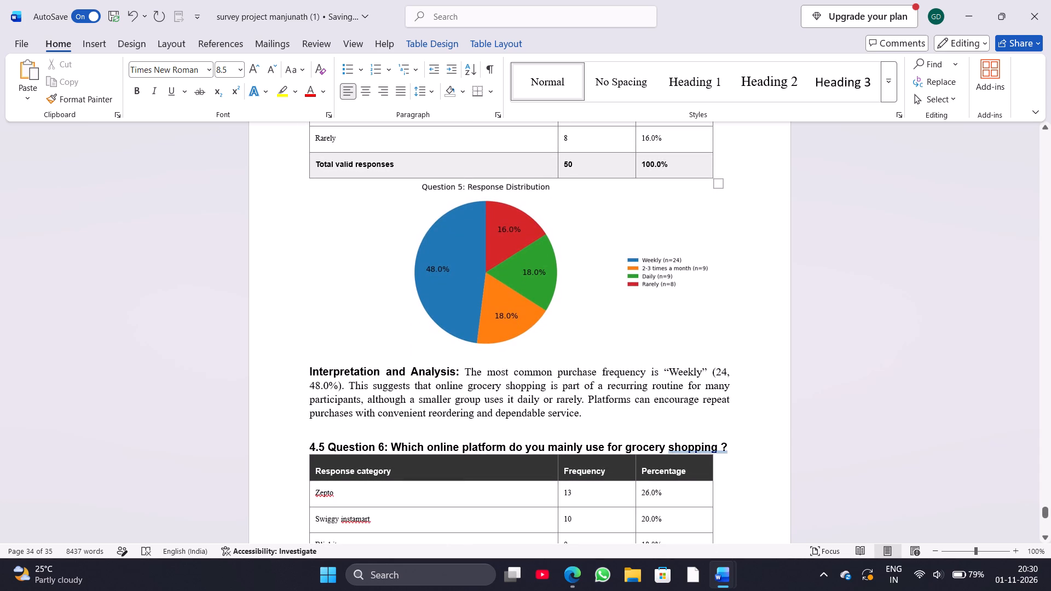
click(306, 376)
key(Return)
key(Return)
key(Return)
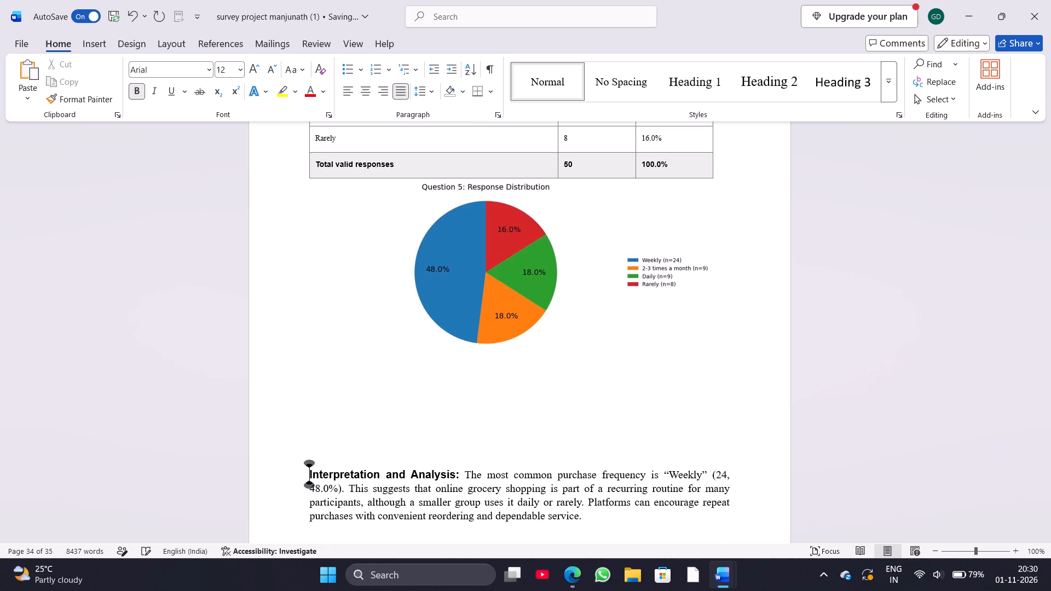
click(451, 300)
right_drag(451, 300, 368, 356)
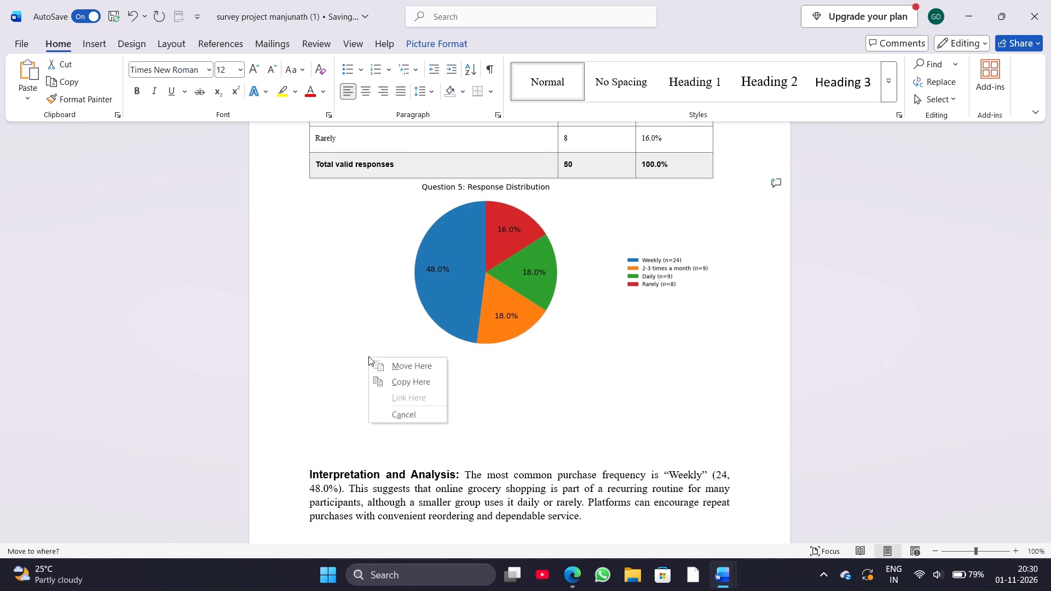
click(376, 363)
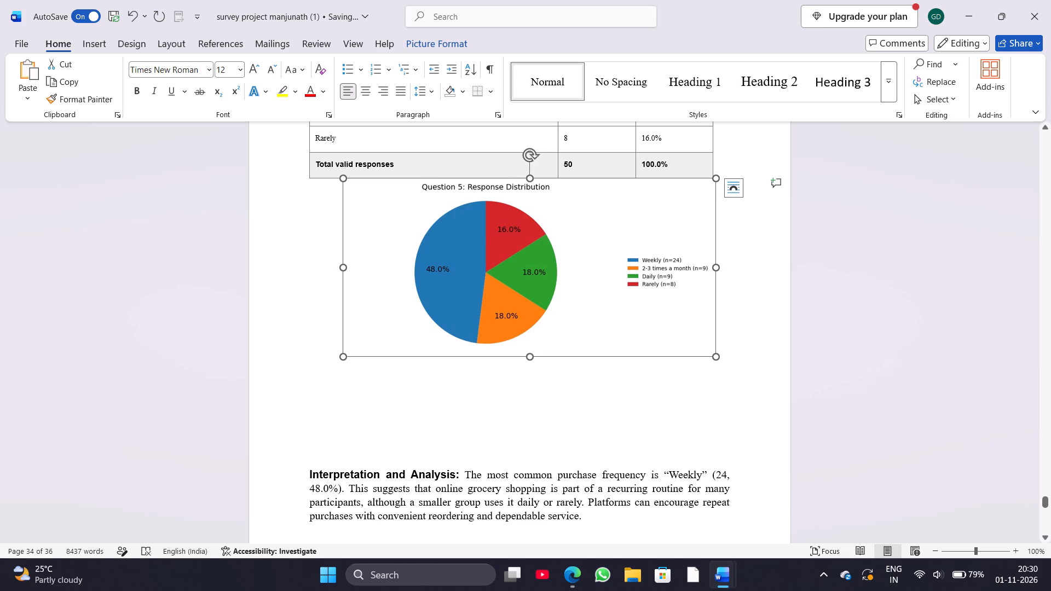
drag(449, 319, 376, 370)
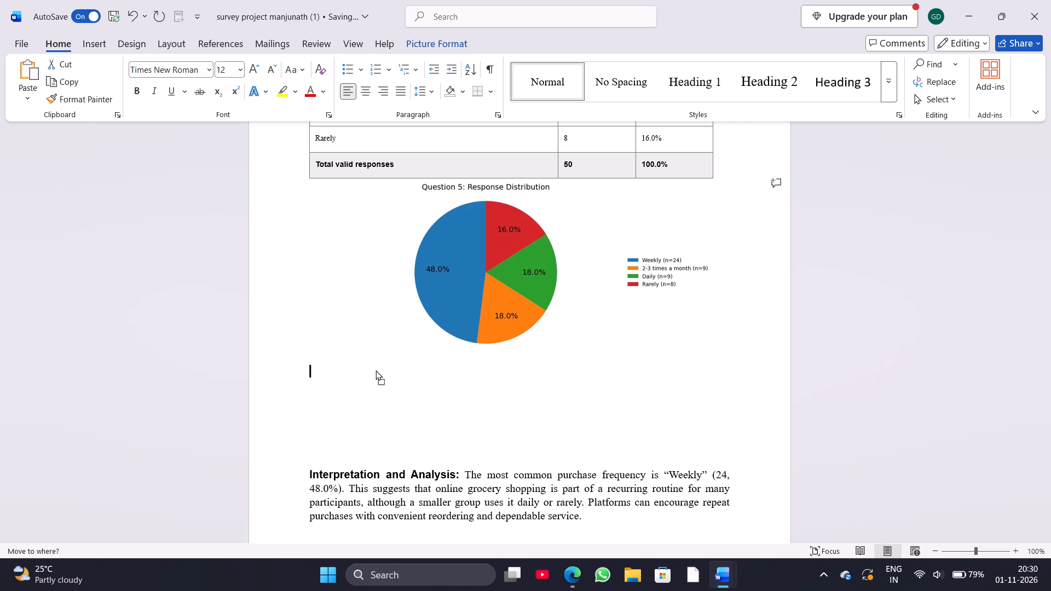
drag(376, 370, 366, 379)
Insert five blank lines after the purchase frequency interpretation so that the 4.5 platform question starts on the next page.
scroll(366, 379, down, 1)
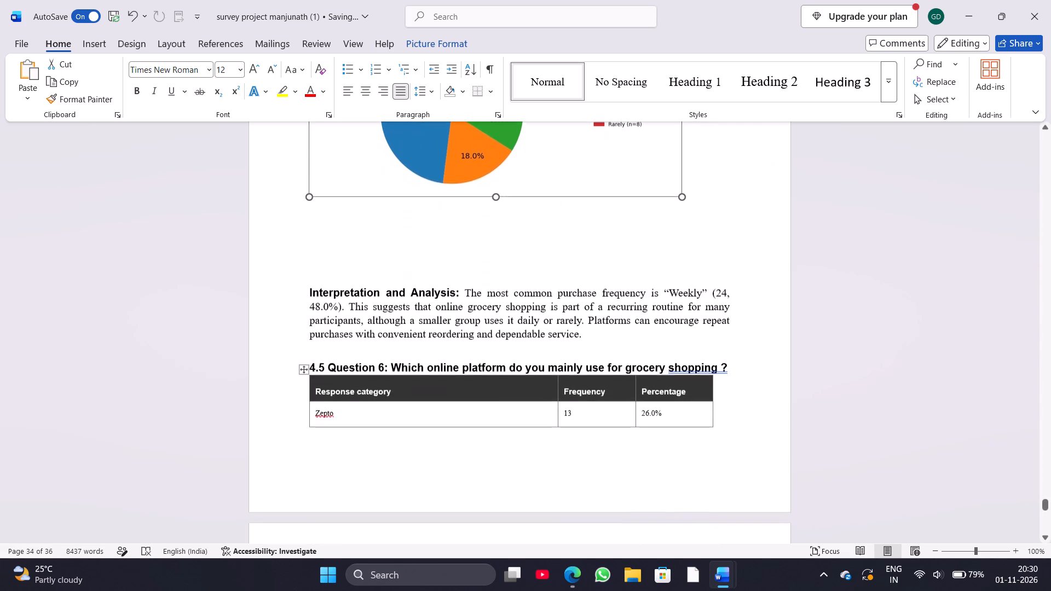
scroll(366, 379, down, 1)
click(311, 301)
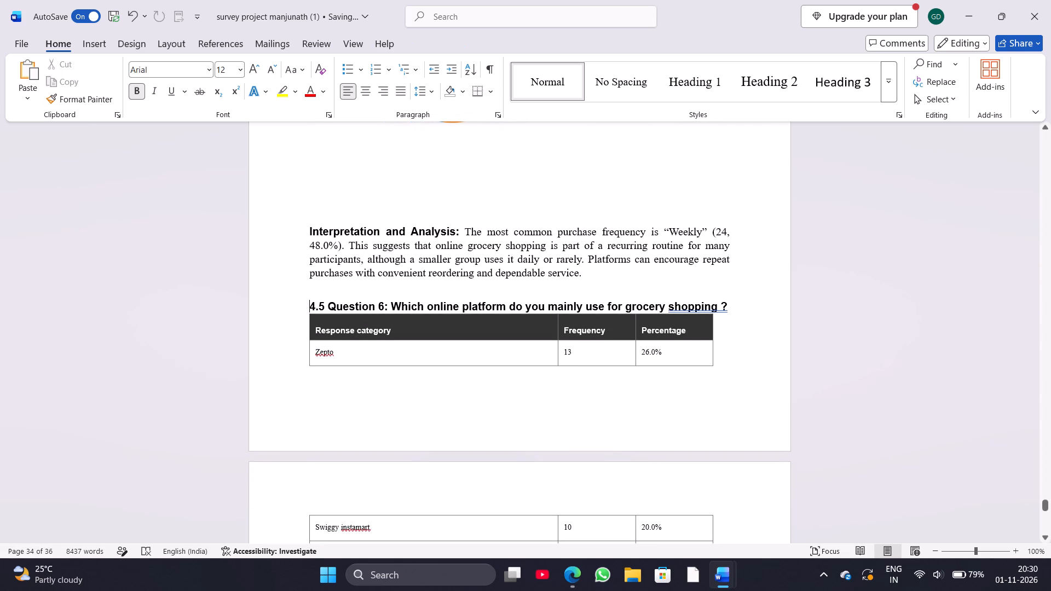
key(Return)
key(Return)
key(Return)
key(Return)
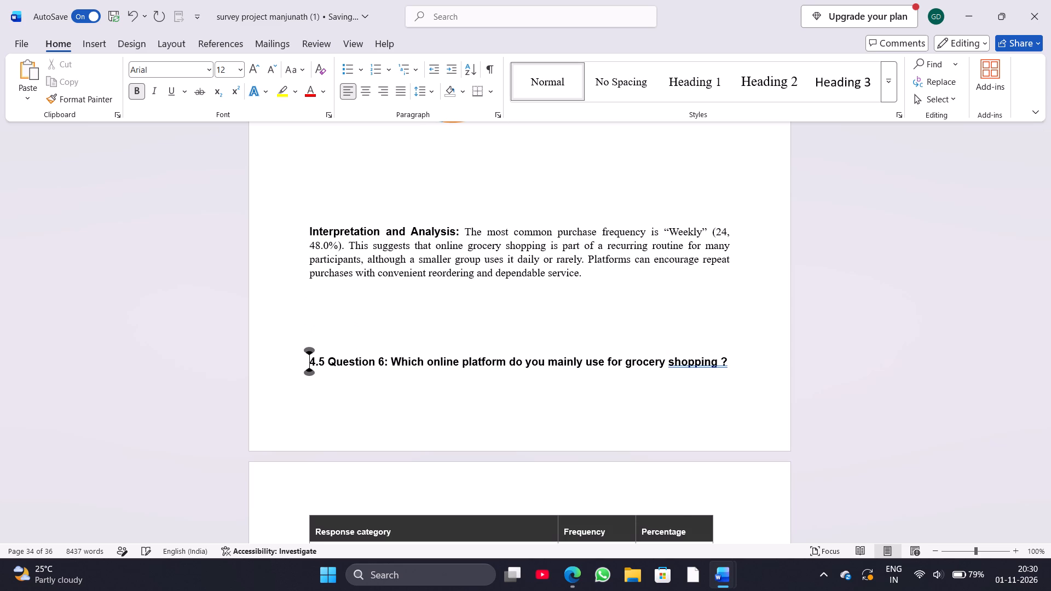
key(Return)
Insert two blank lines between the heading "4.5 Question 6: Which online platform do you mainly use for grocery shopping ?" and its table.
scroll(311, 301, down, 2)
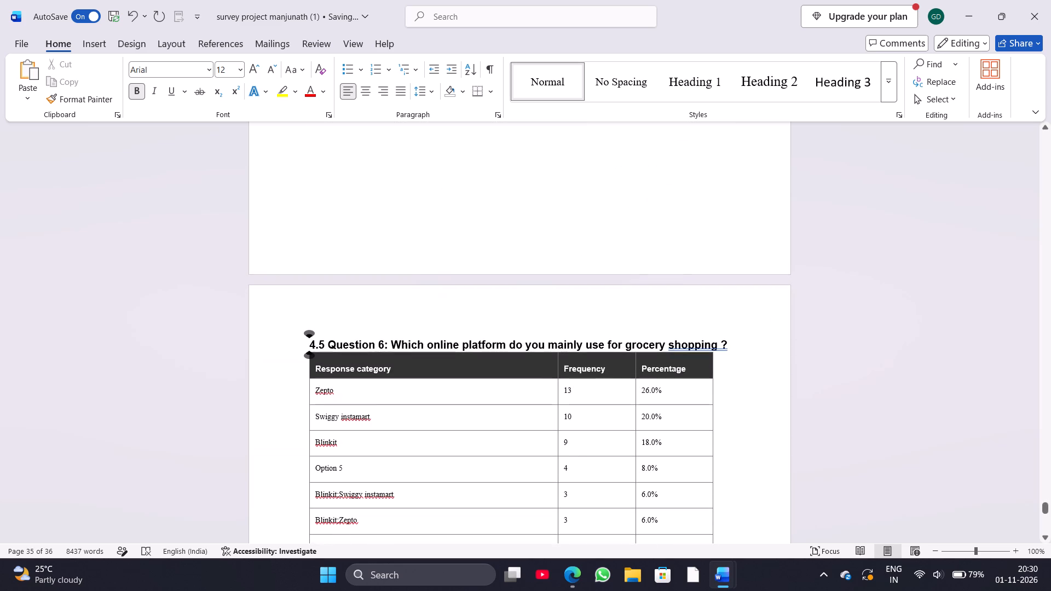
click(743, 346)
key(Return)
key(Return)
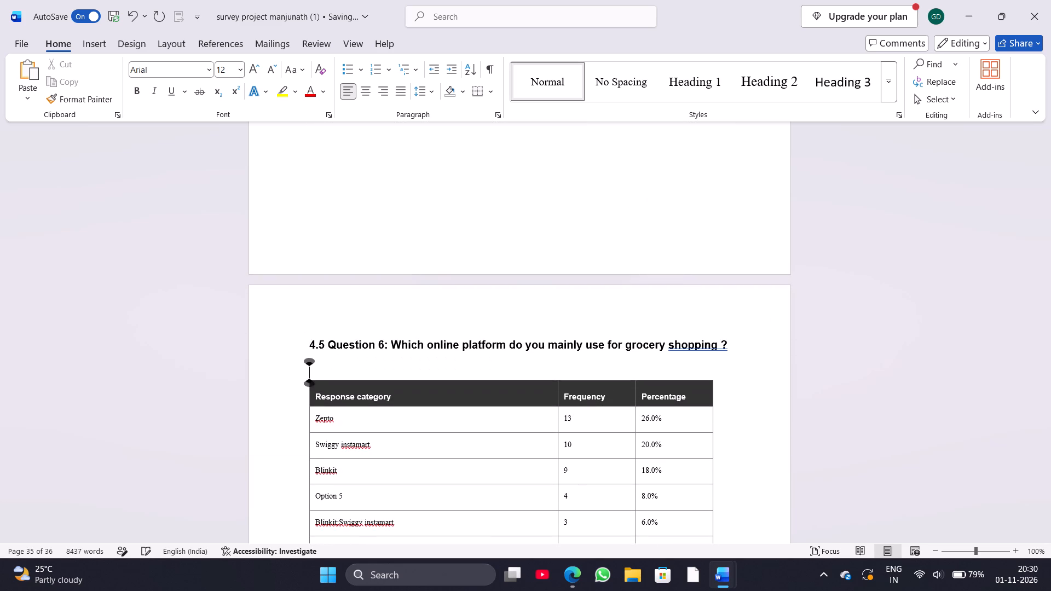
Delete the "Option 5" row from the Question 6 platform table.
scroll(743, 346, down, 1)
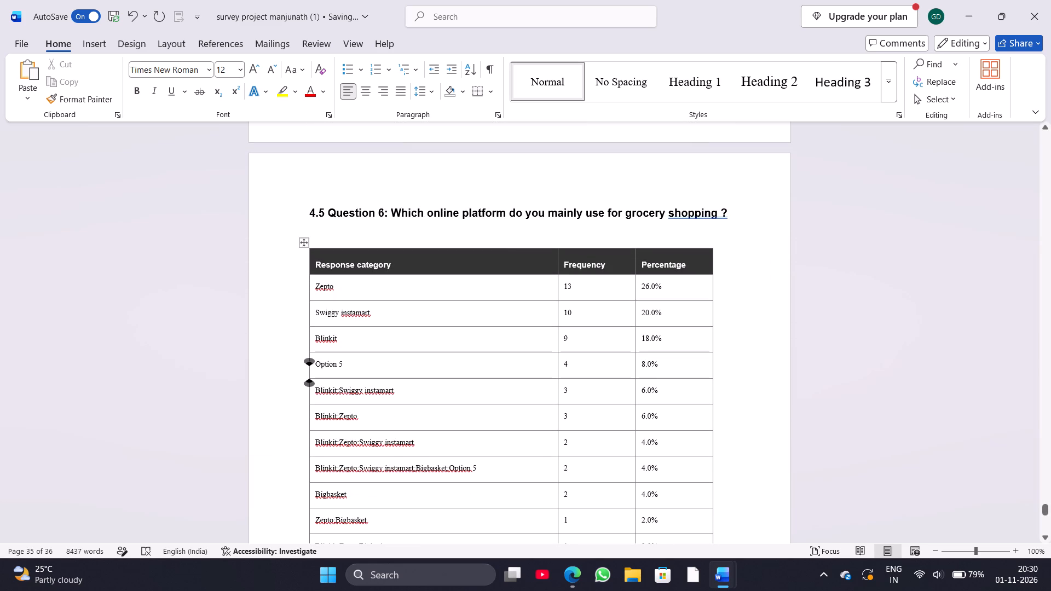
drag(298, 365, 442, 519)
click(258, 401)
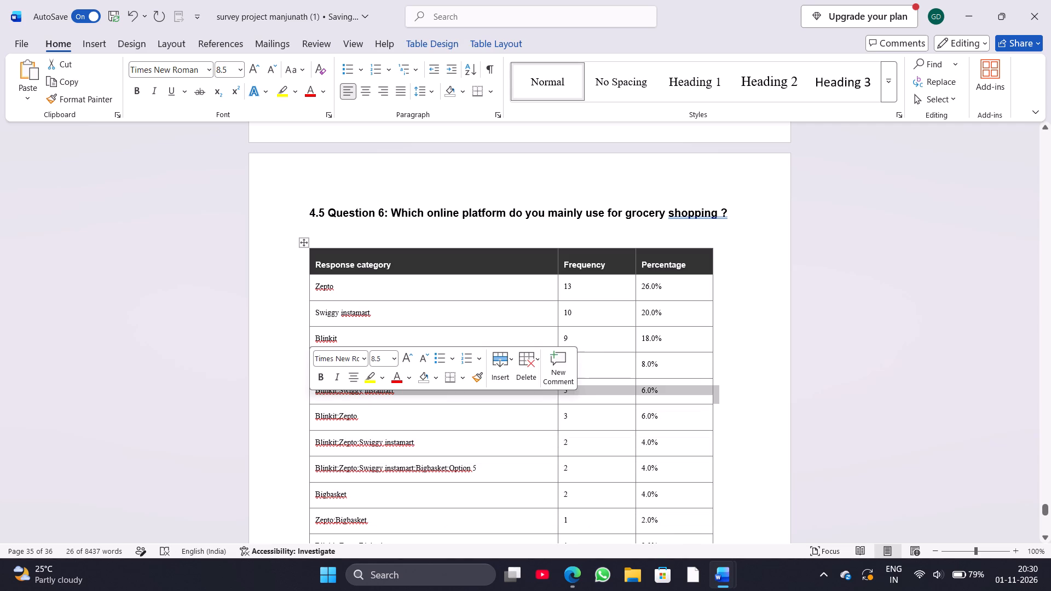
double_click(292, 363)
click(534, 332)
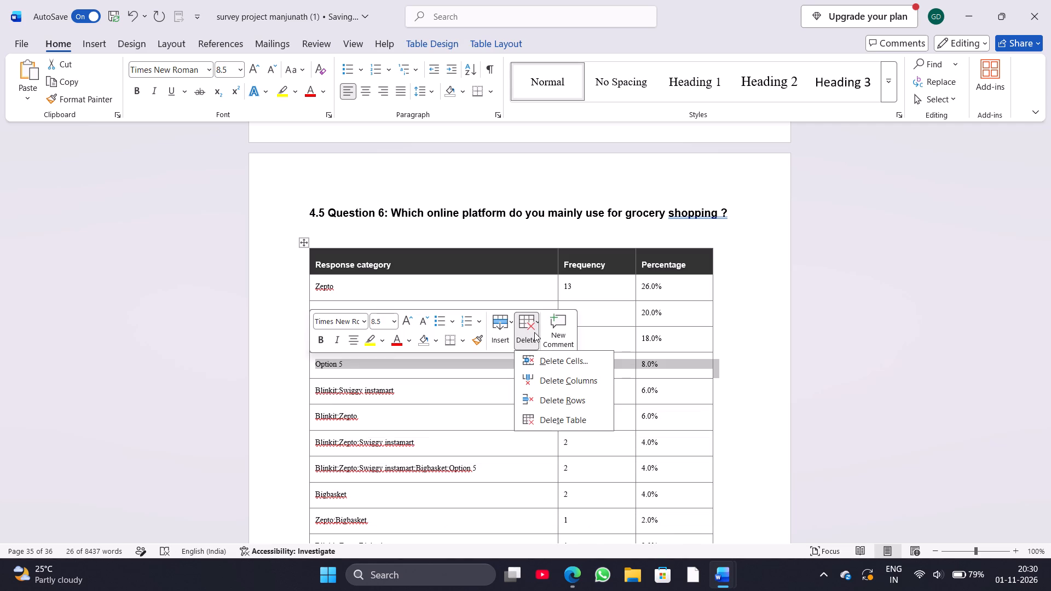
click(549, 396)
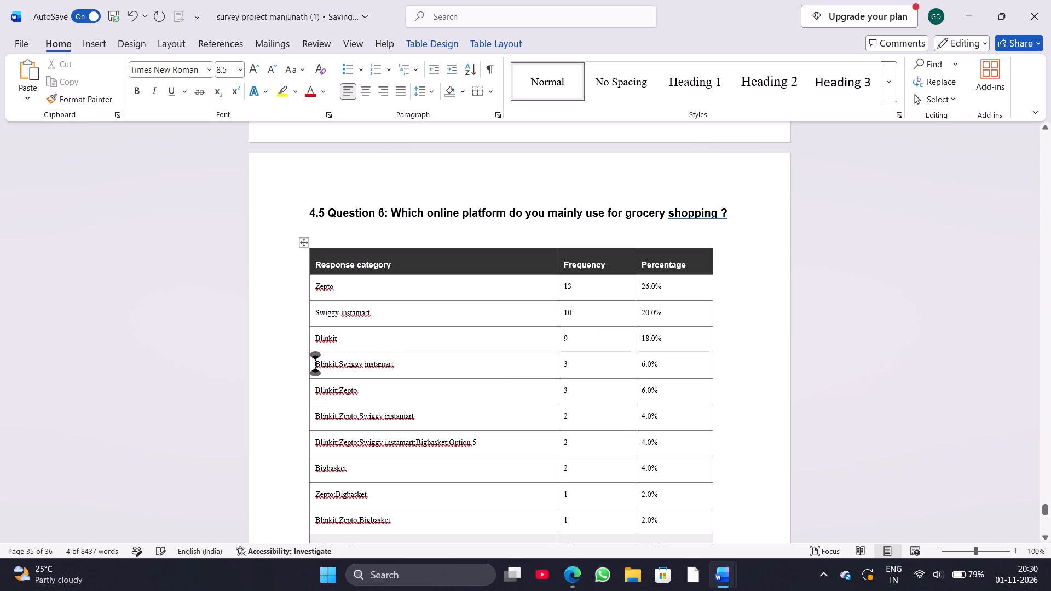
Shorten the "Blinkit;Swiggy instamart" category in the Question 6 table to "instamart".
click(365, 361)
key(BackSpace)
key(BackSpace)
key(BackSpace)
key(BackSpace)
key(BackSpace)
key(BackSpace)
key(BackSpace)
key(BackSpace)
key(BackSpace)
key(BackSpace)
key(BackSpace)
key(BackSpace)
key(BackSpace)
key(BackSpace)
key(BackSpace)
key(BackSpace)
key(BackSpace)
key(BackSpace)
key(BackSpace)
key(BackSpace)
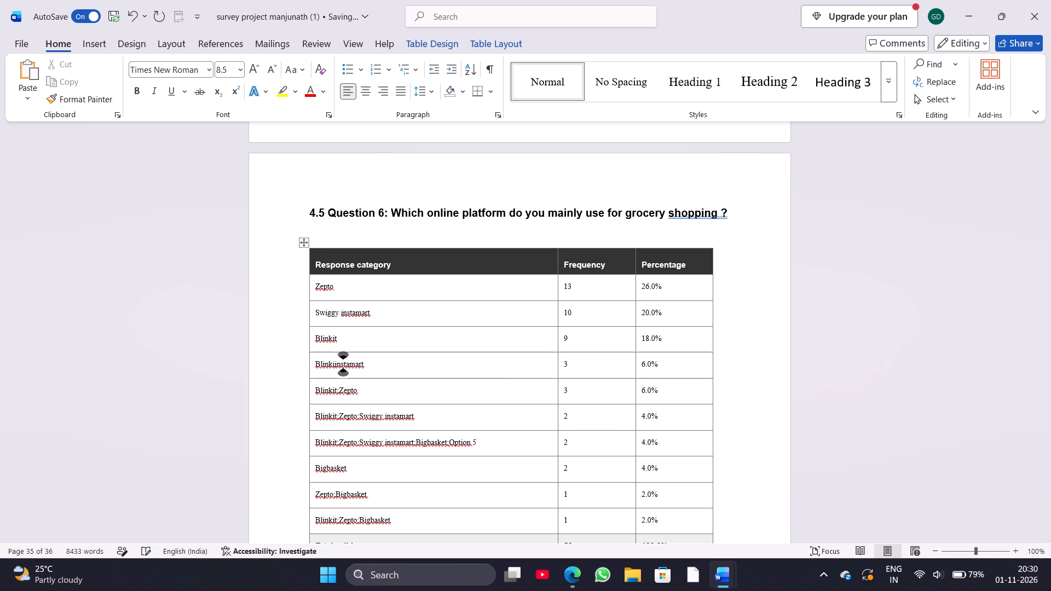
Delete the six Question 6 table rows from "Blinkit;Zepto" through "Blinkit;Zepto;Bigbasket", keeping the total row.
scroll(365, 361, down, 1)
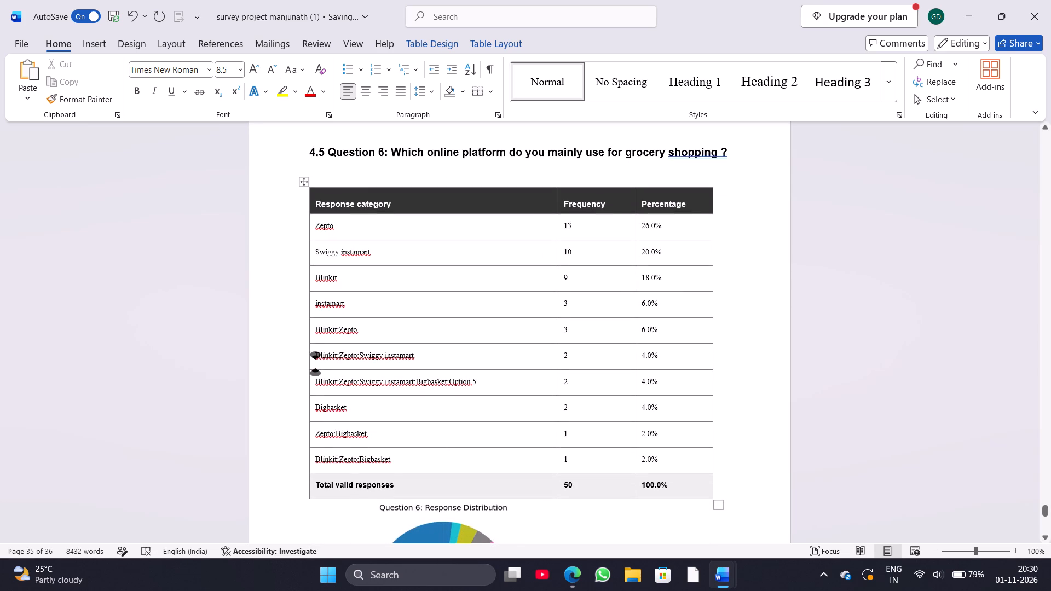
drag(307, 328, 480, 462)
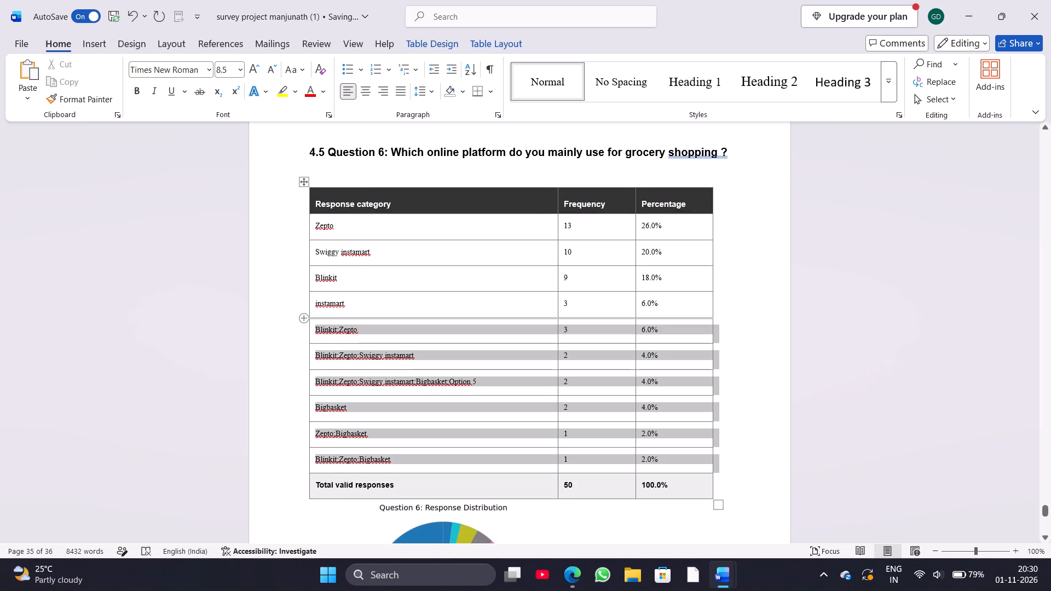
drag(480, 462, 683, 444)
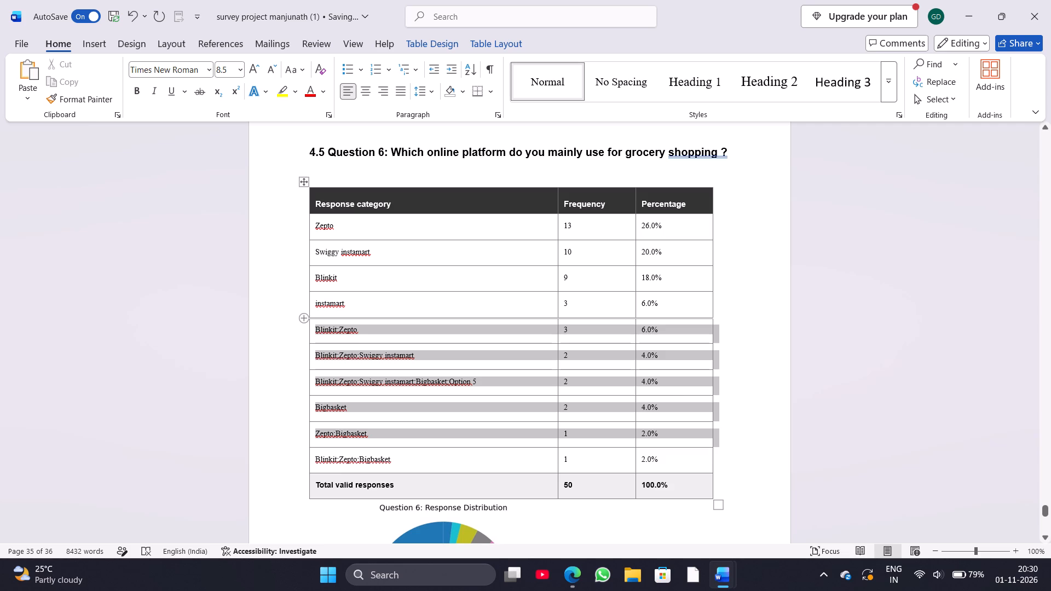
drag(683, 444, 683, 451)
click(899, 424)
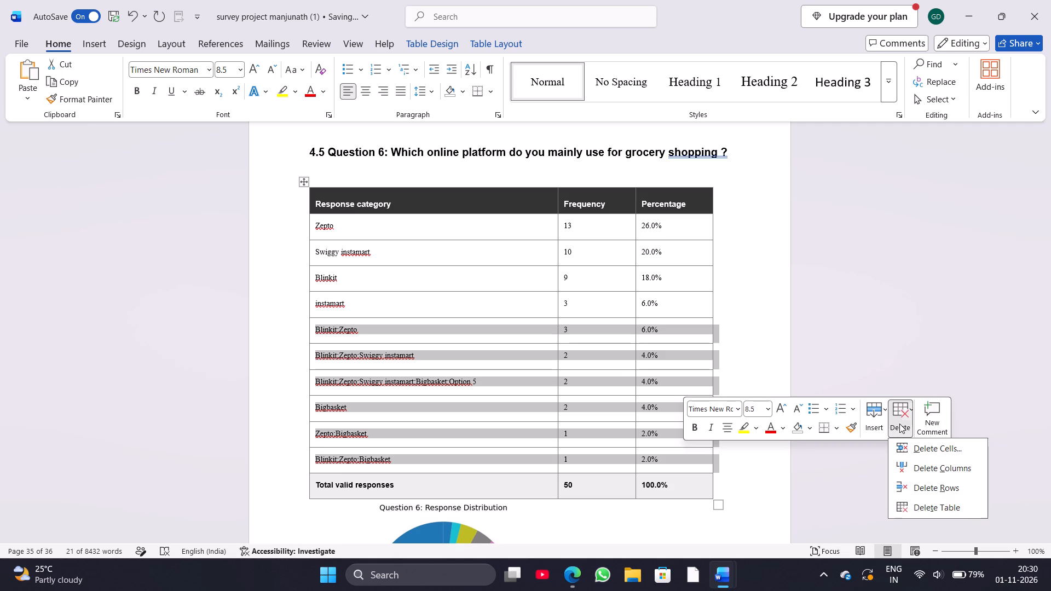
click(916, 487)
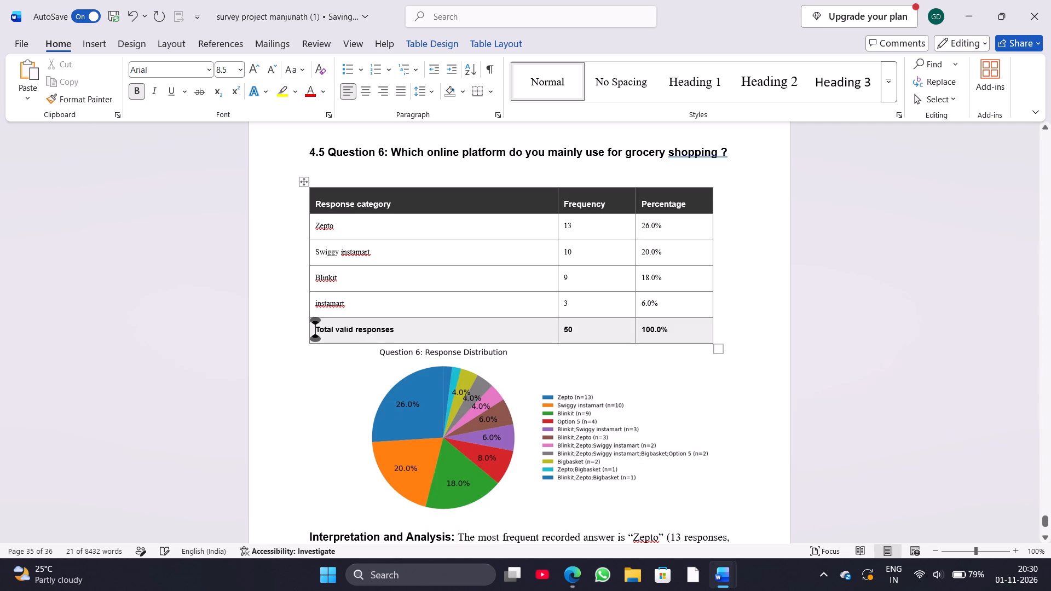
Shorten the "Swiggy instamart" category in the Question 6 table to "Swiggy".
click(380, 250)
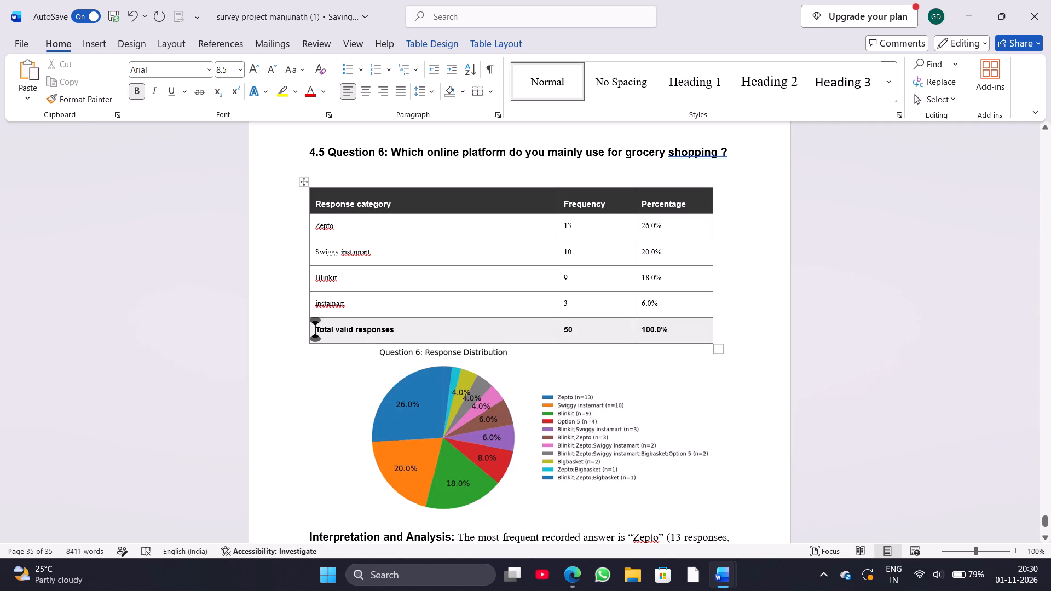
key(BackSpace)
key(BackSpace)
key(BackSpace)
key(BackSpace)
key(BackSpace)
key(BackSpace)
key(BackSpace)
key(BackSpace)
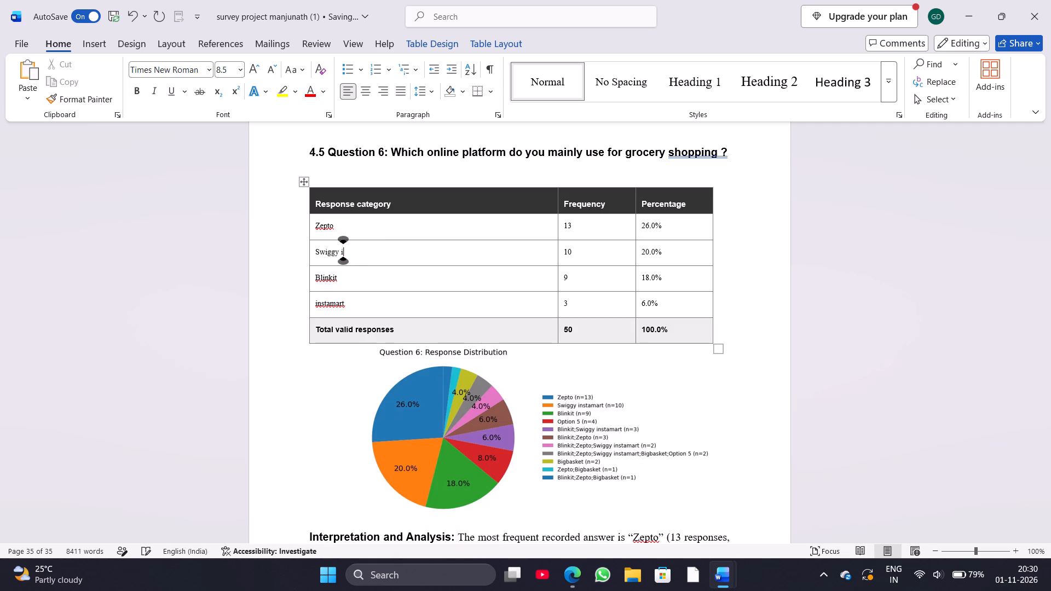
key(BackSpace)
Set the Question 6 table percentages to 40.0% for Blinkit and 4.0% for instamart.
click(648, 277)
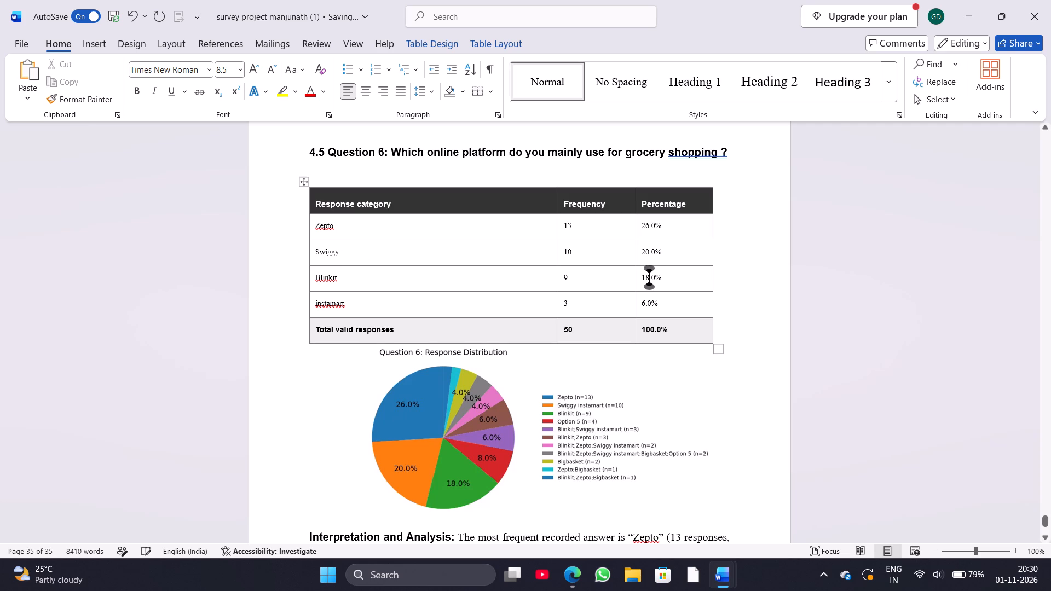
key(BackSpace)
key(BackSpace)
text(40)
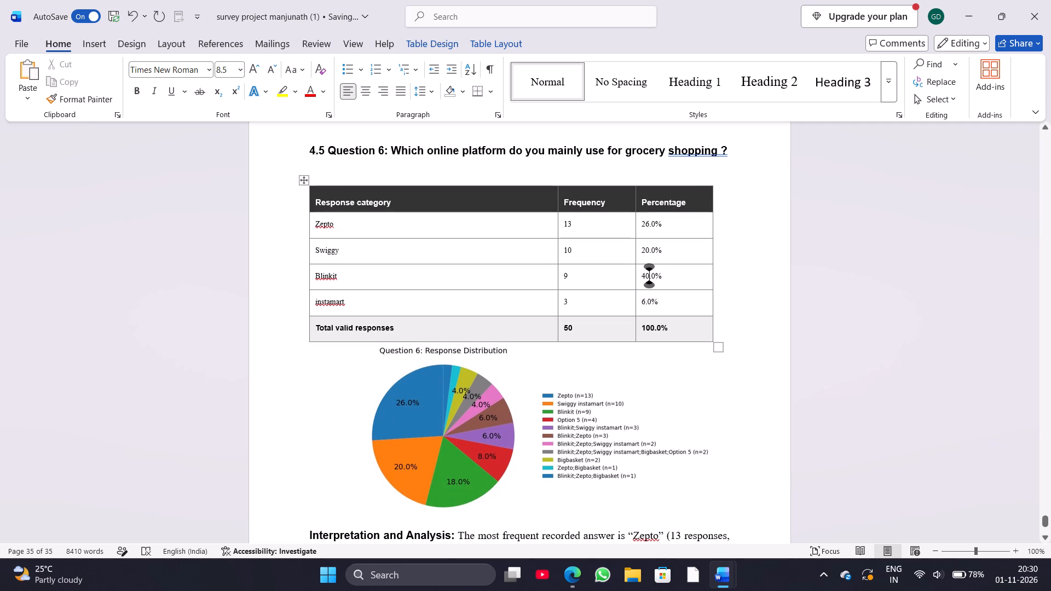
click(645, 303)
key(BackSpace)
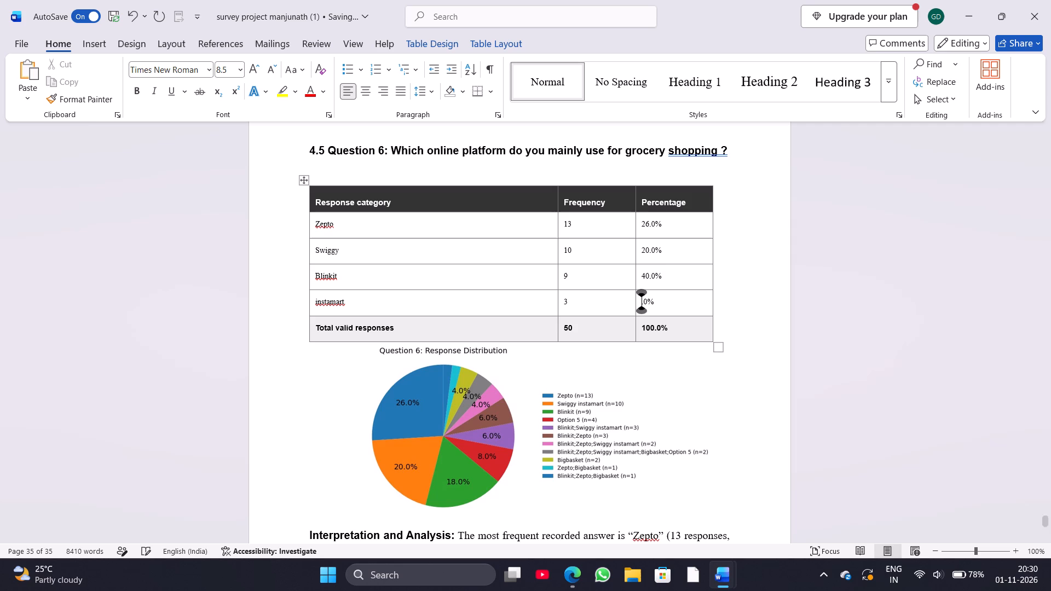
key(4)
Insert three blank lines between the Question 6 pie chart and its Interpretation and Analysis paragraph.
scroll(645, 303, down, 1)
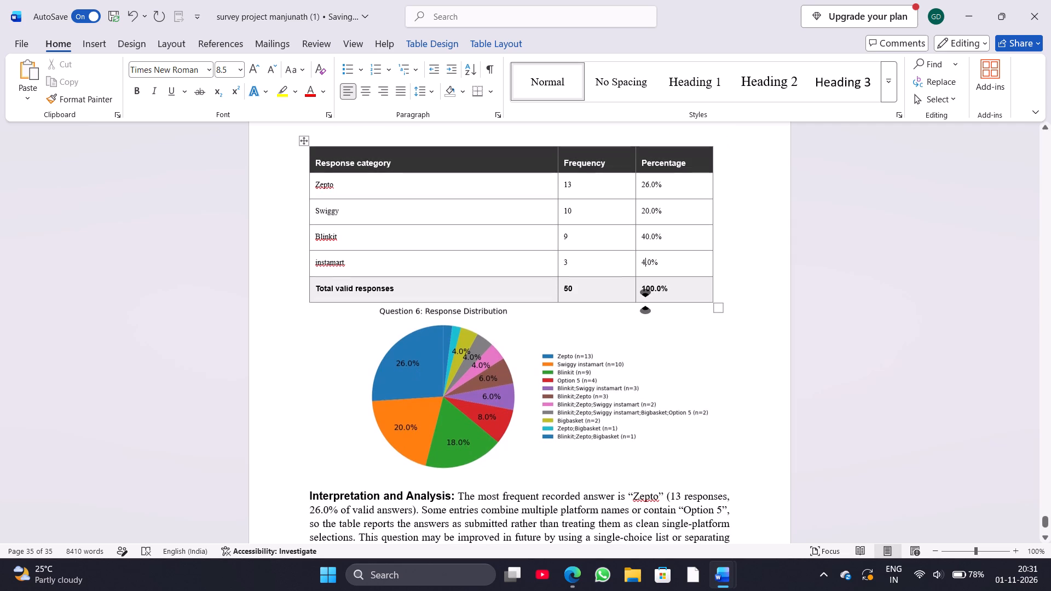
scroll(513, 227, down, 1)
scroll(561, 216, up, 1)
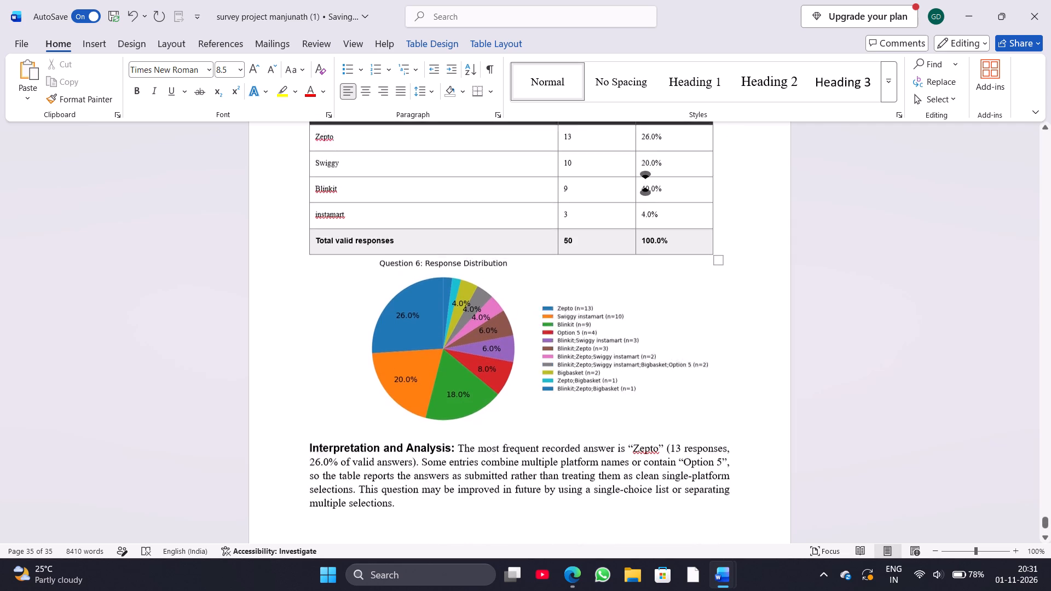
scroll(561, 216, up, 1)
scroll(504, 140, down, 1)
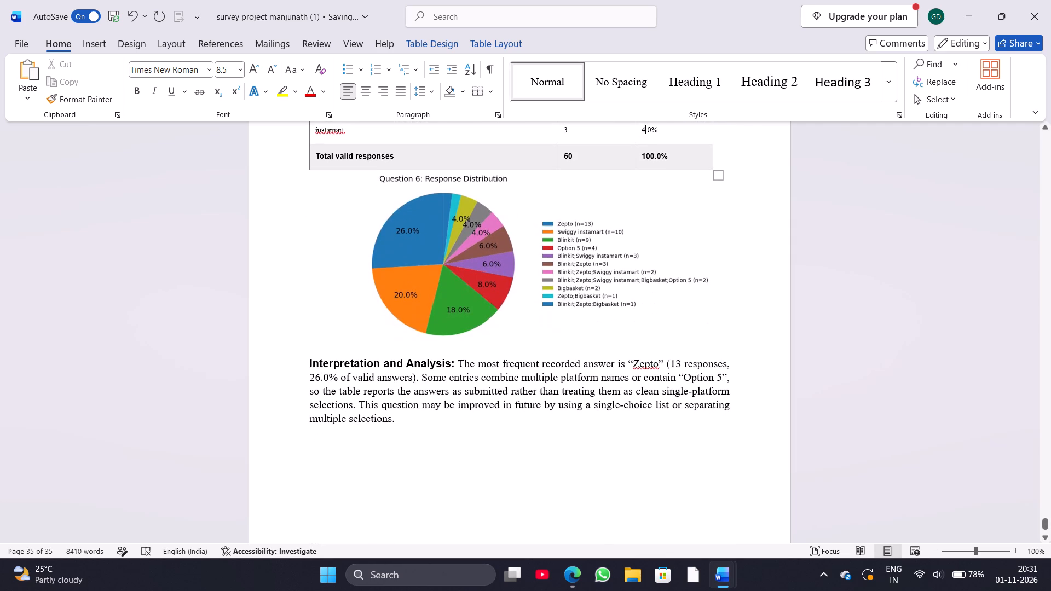
click(305, 369)
key(Return)
key(Return)
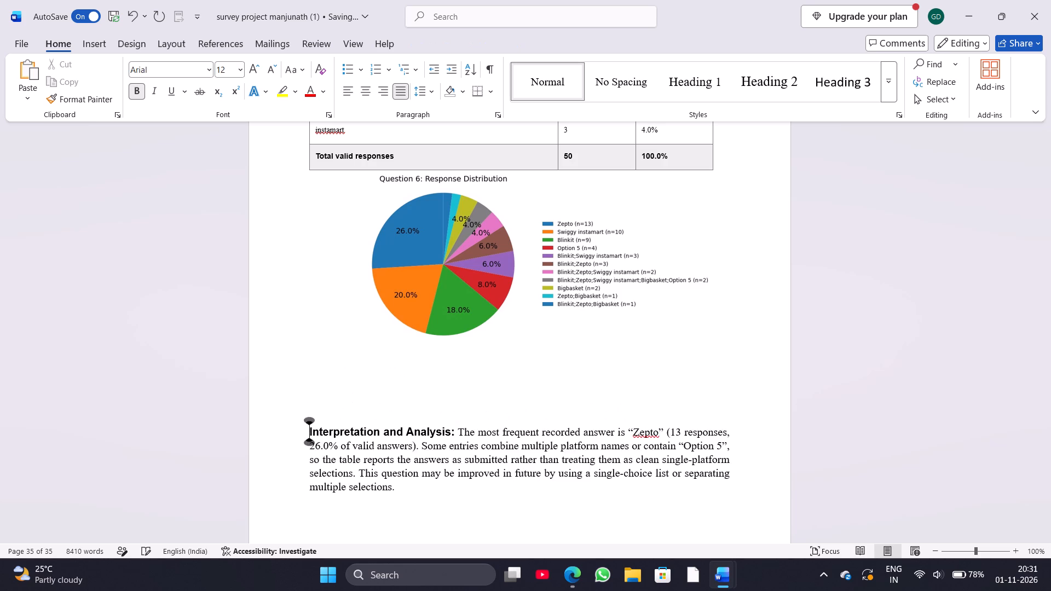
key(Return)
Move the Question 6 pie chart down into the blank space below it, away from its table.
click(366, 314)
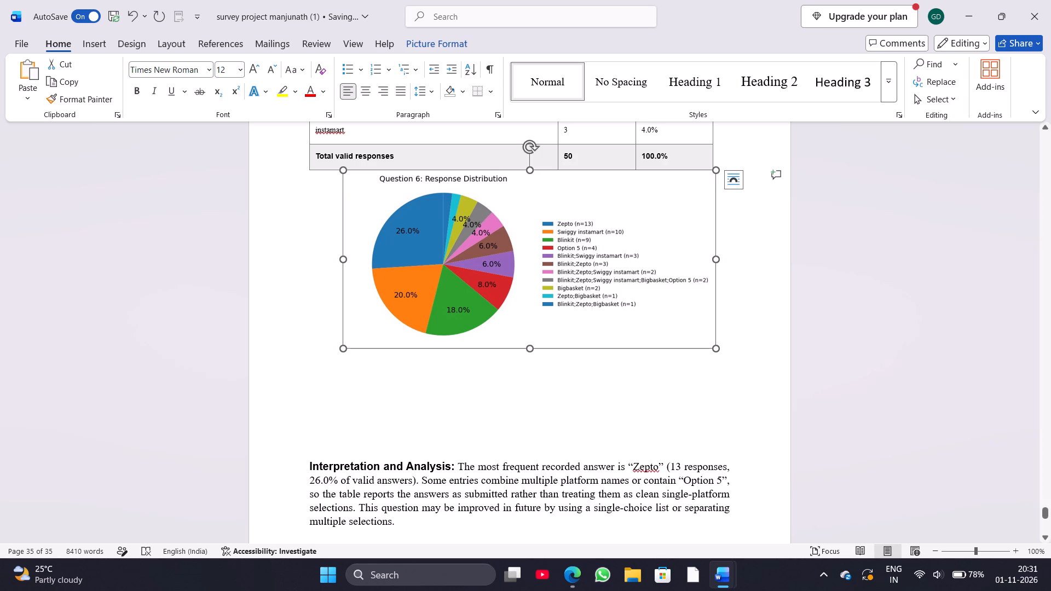
drag(397, 300, 345, 352)
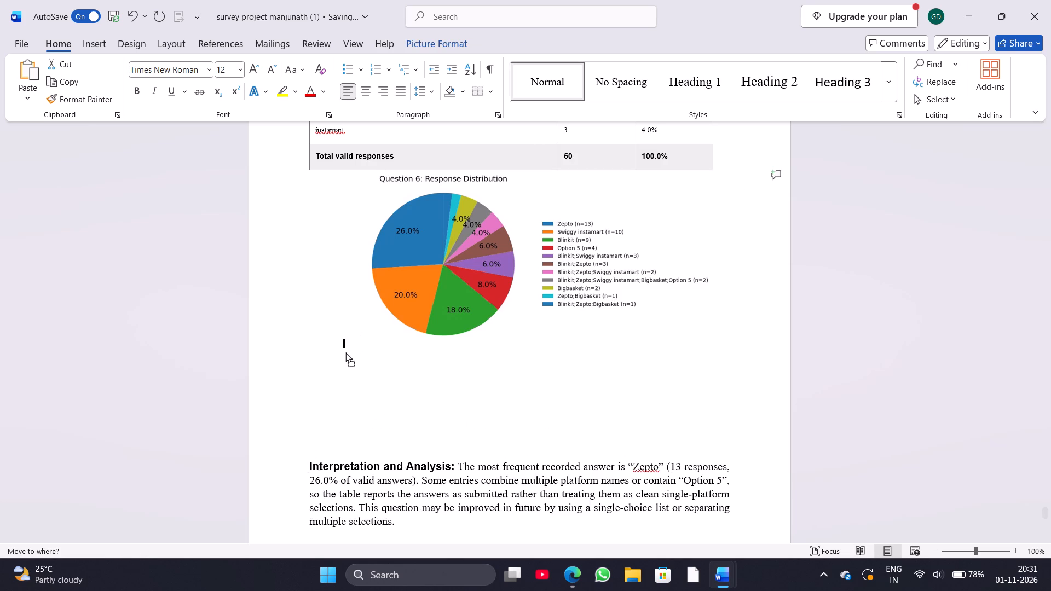
drag(345, 352, 334, 370)
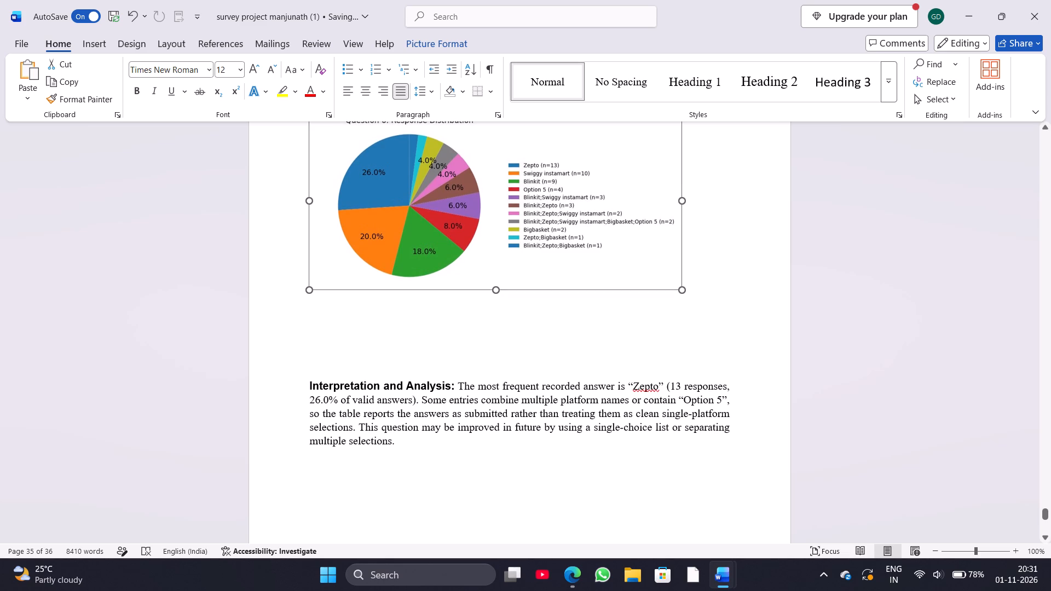
Switch to the Consumer_Preference_Groceries source document and copy sections 4.6 Question 7 and 4.7 Question 8 with their tables, pie charts and interpretations.
scroll(334, 370, down, 3)
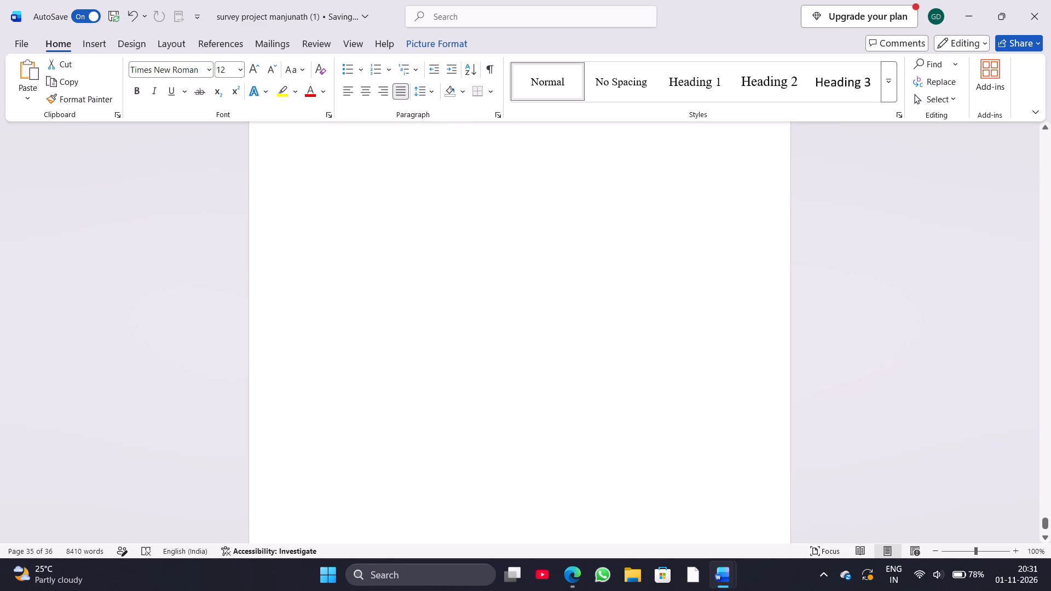
scroll(334, 370, down, 2)
scroll(334, 370, up, 5)
scroll(334, 370, down, 1)
scroll(334, 370, up, 1)
scroll(334, 370, down, 1)
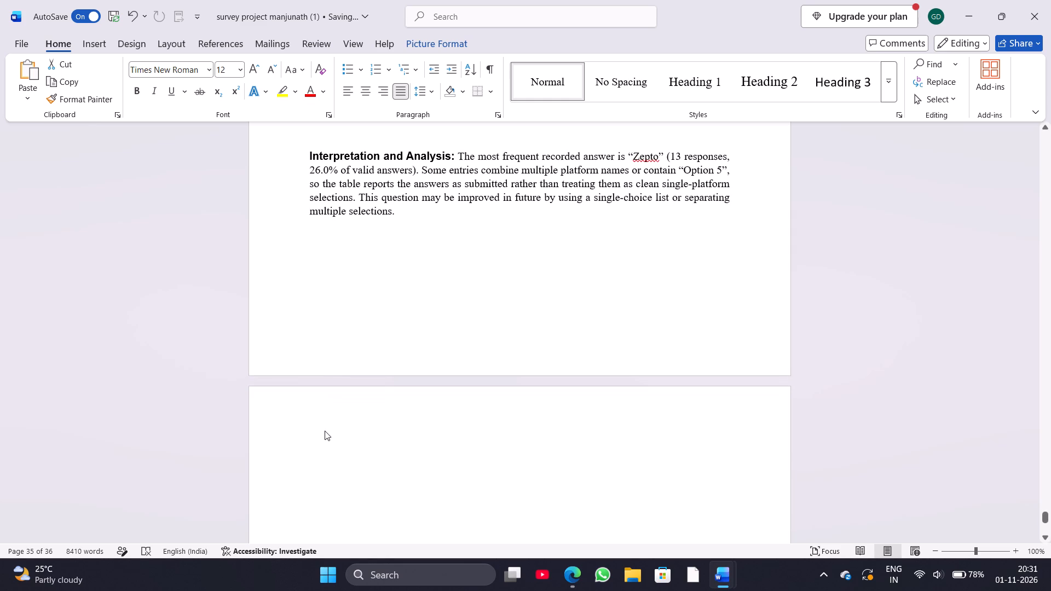
click(325, 431)
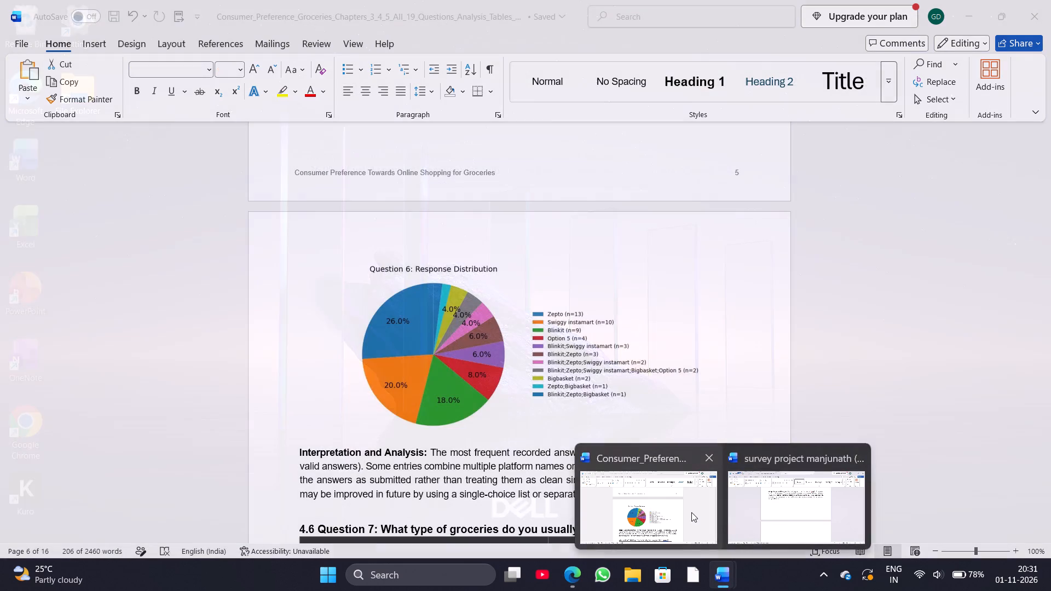
click(691, 512)
scroll(597, 353, down, 2)
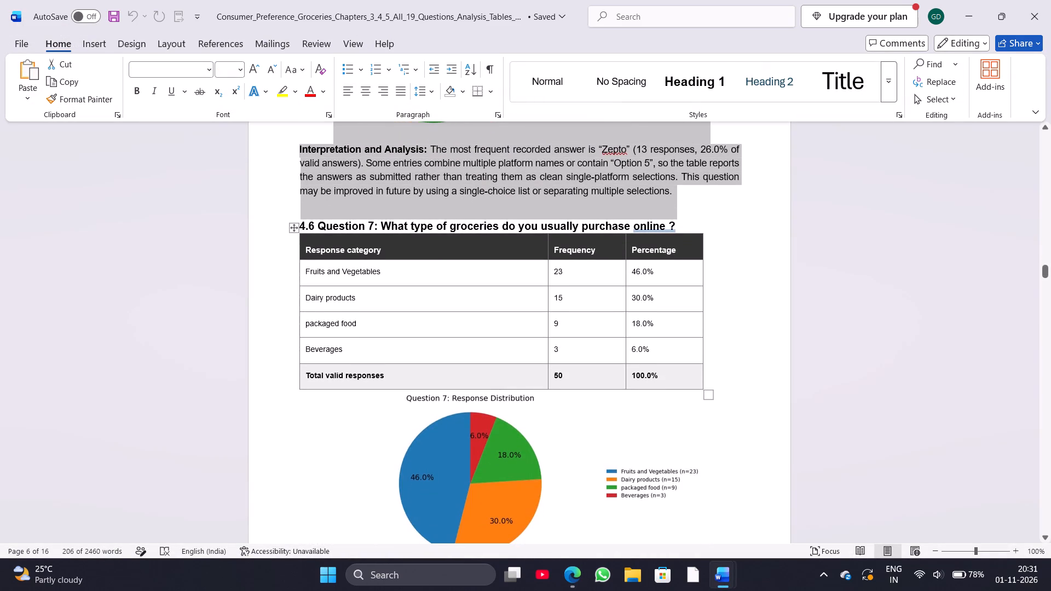
click(274, 199)
click(287, 232)
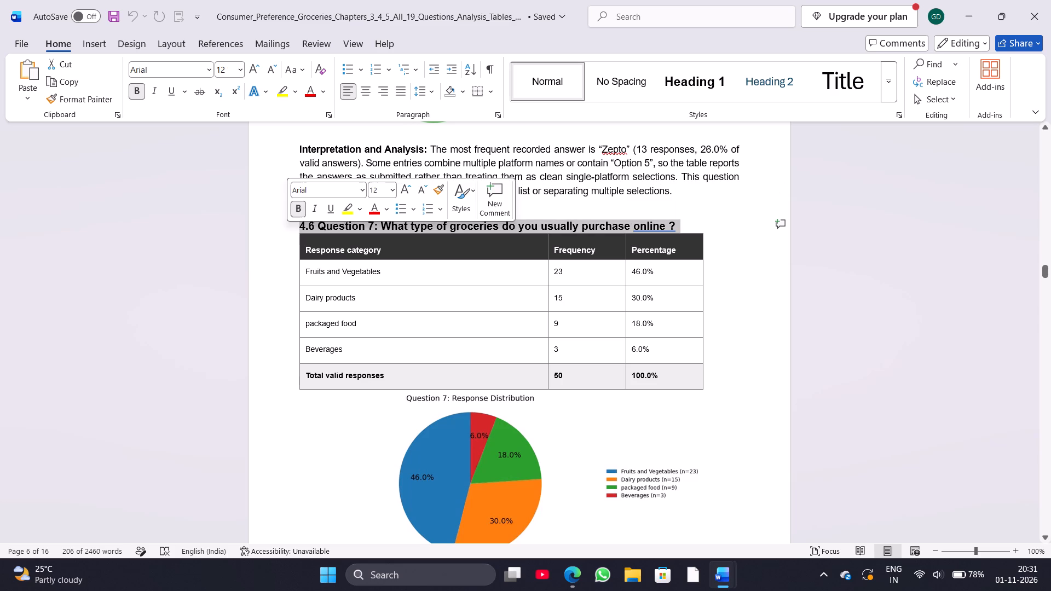
click(287, 233)
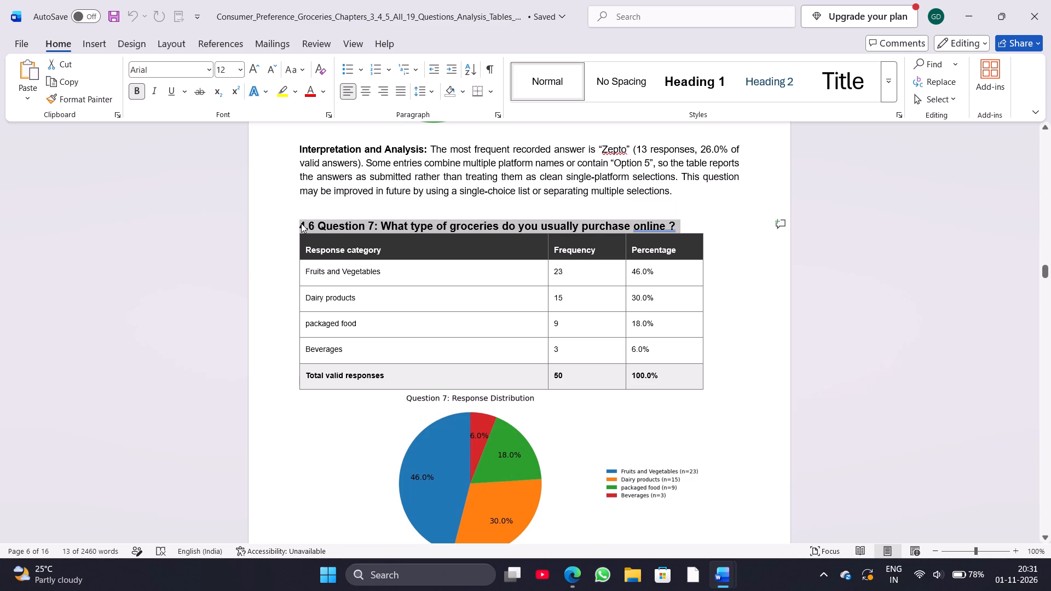
click(294, 229)
drag(294, 229, 412, 399)
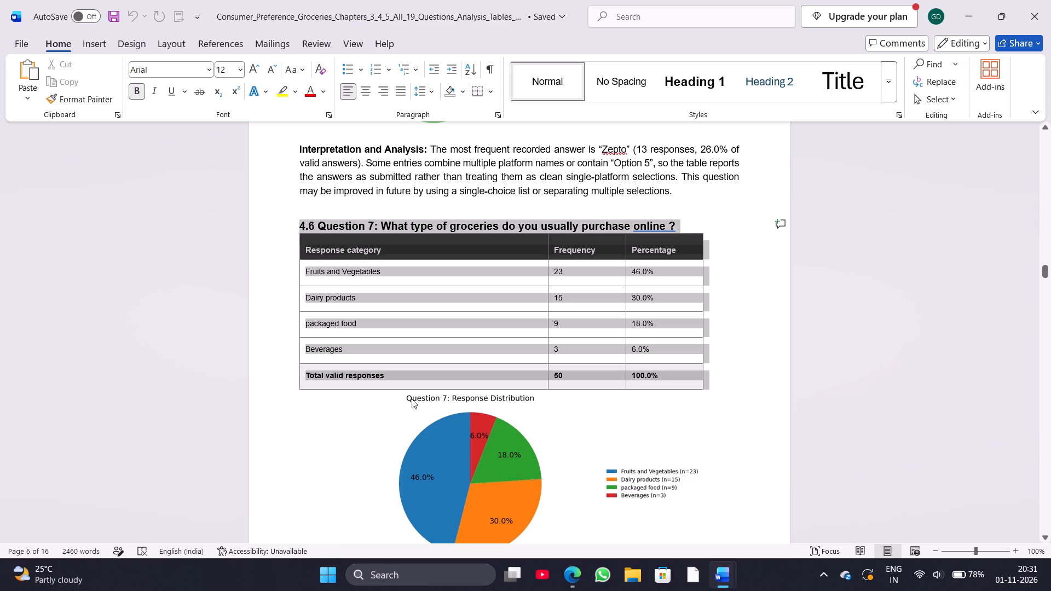
drag(412, 399, 503, 540)
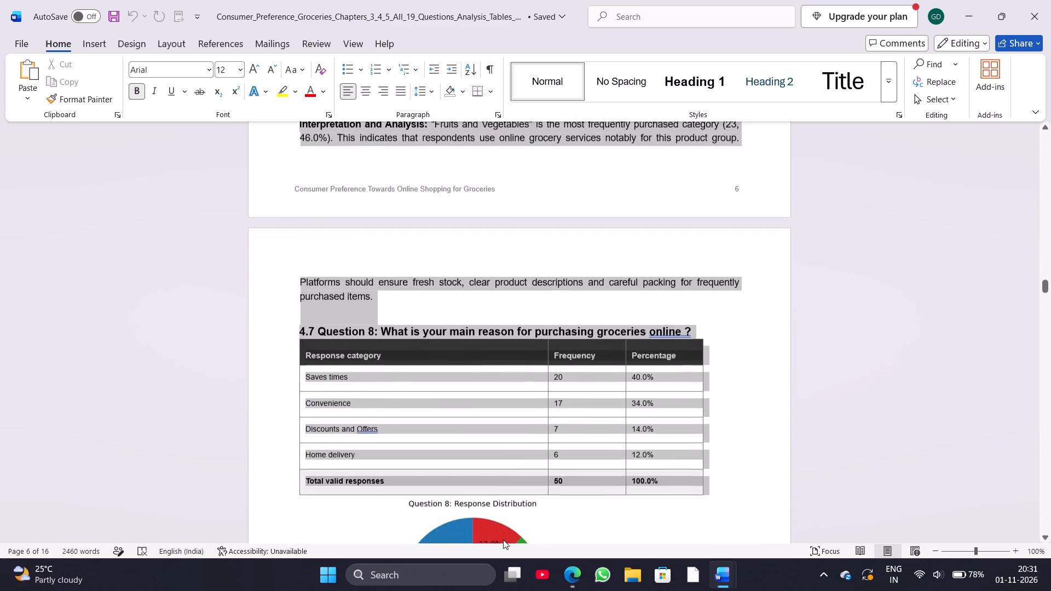
drag(503, 540, 554, 448)
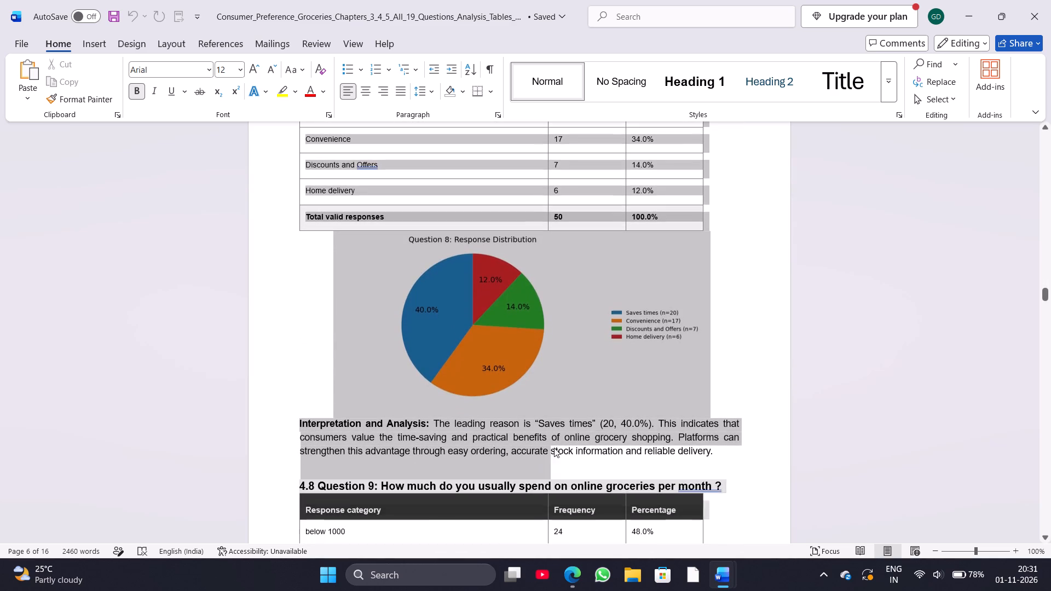
drag(554, 448, 806, 455)
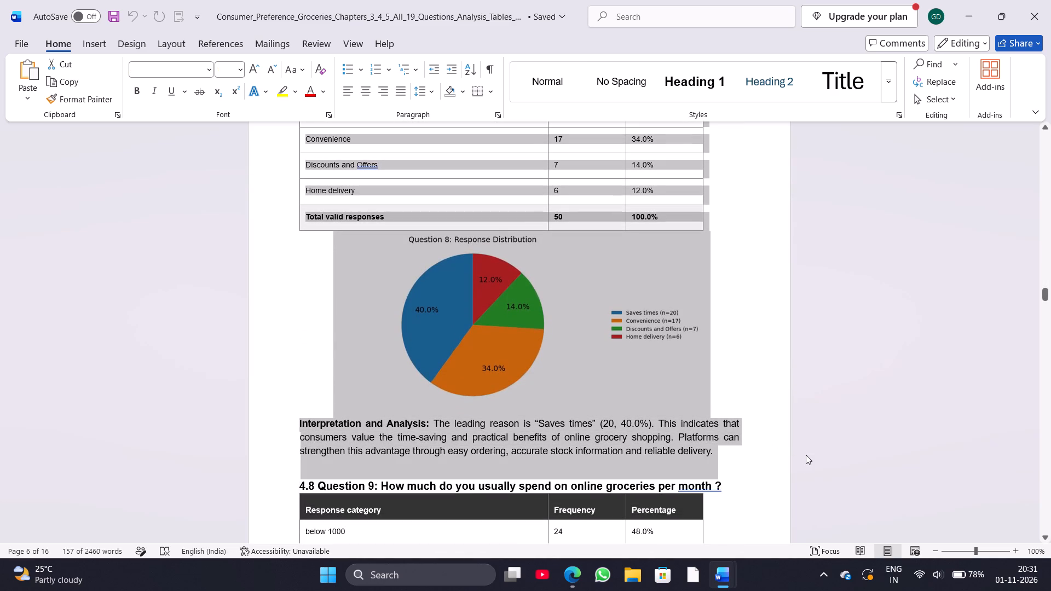
key(ctrl+c)
Switch to the survey project document and paste the copied Question 7 and Question 8 sections on the blank page after Question 6.
click(750, 528)
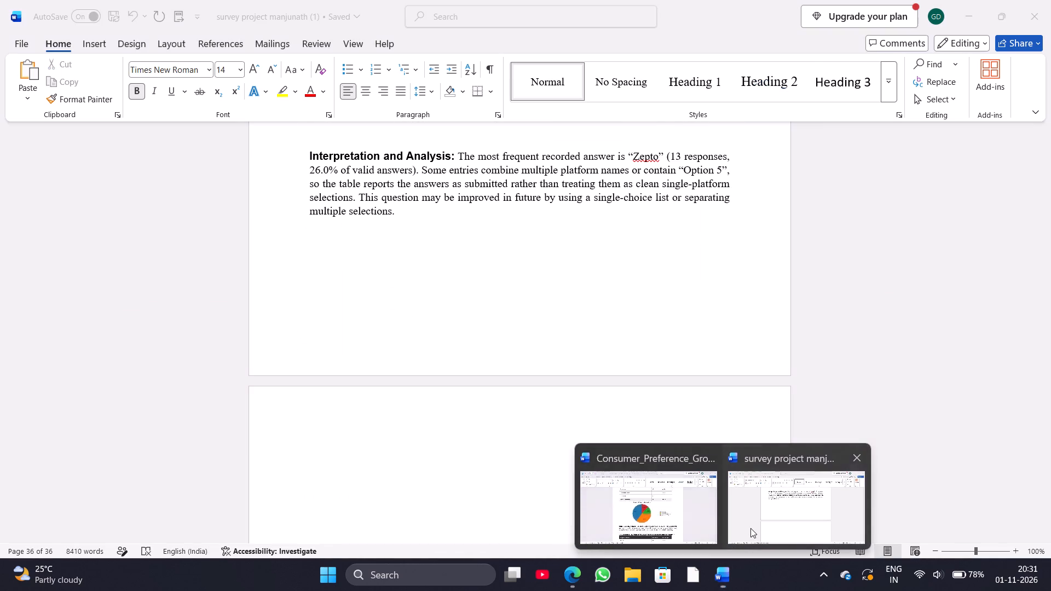
key(ctrl+v)
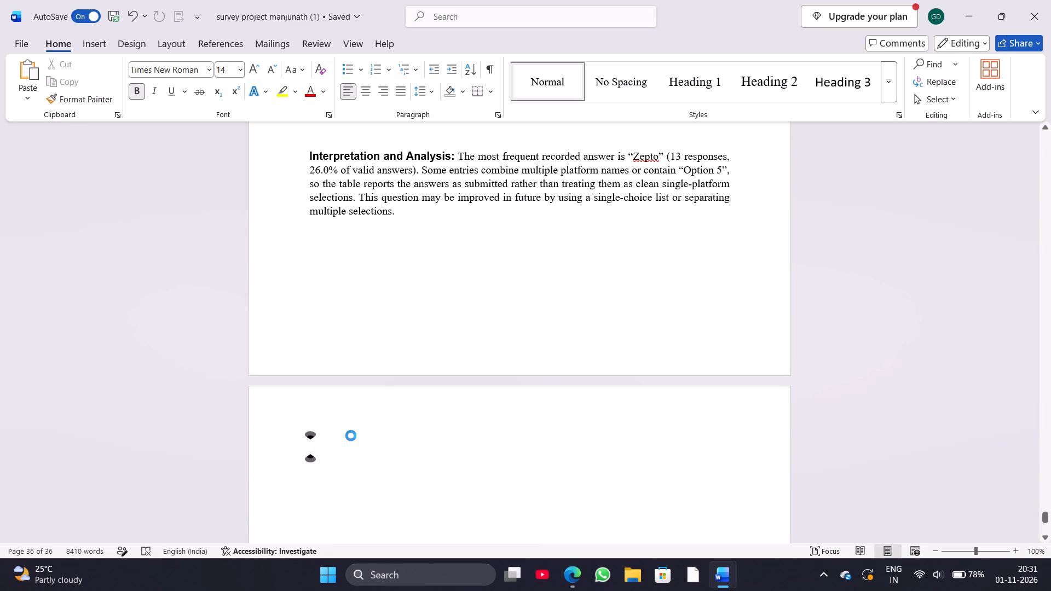
Insert two blank lines between the 4.6 Question 7 heading and its response table.
scroll(351, 436, up, 7)
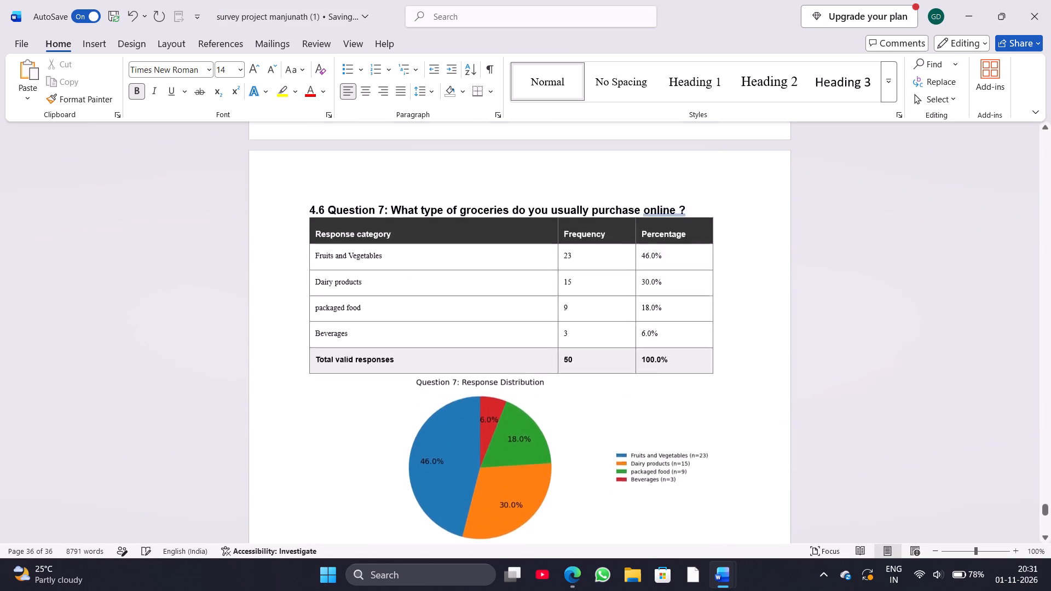
scroll(351, 436, up, 2)
click(691, 350)
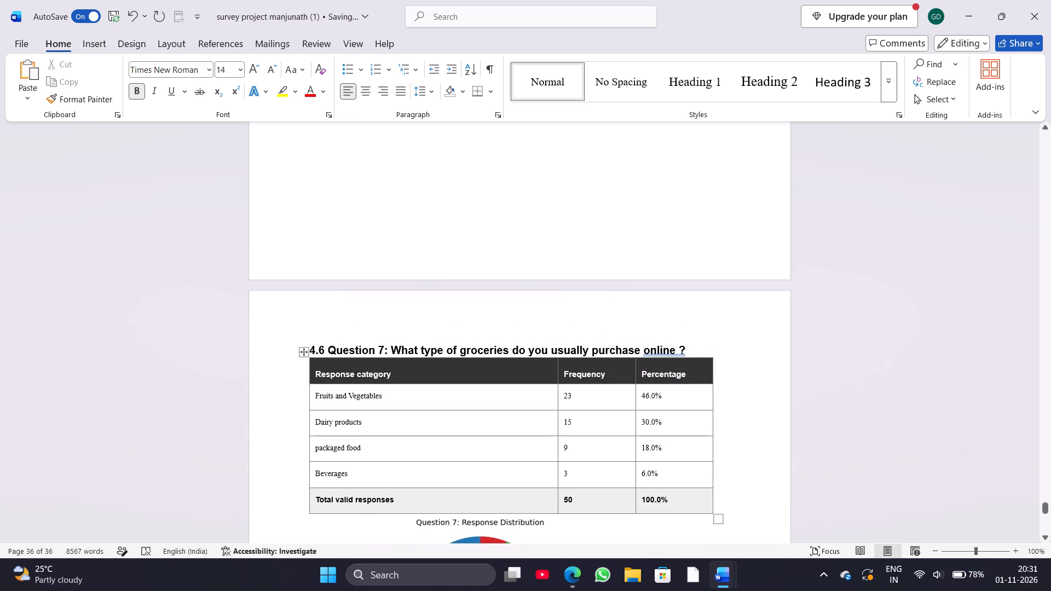
key(Return)
key(Return)
Insert two blank lines between the Question 7 pie chart and its Interpretation and Analysis paragraph.
scroll(691, 350, down, 1)
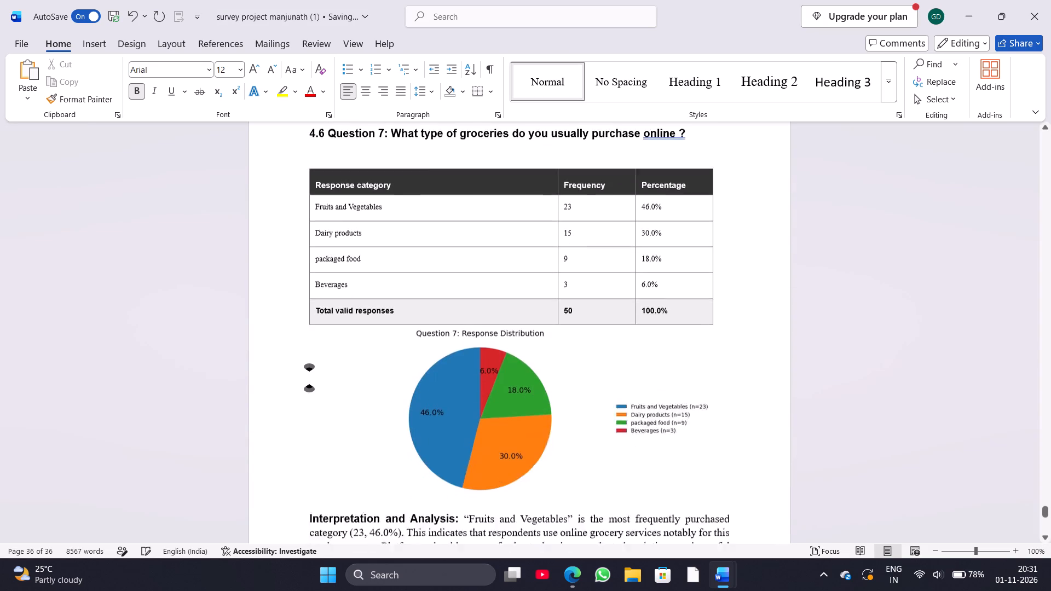
scroll(691, 350, down, 1)
click(302, 453)
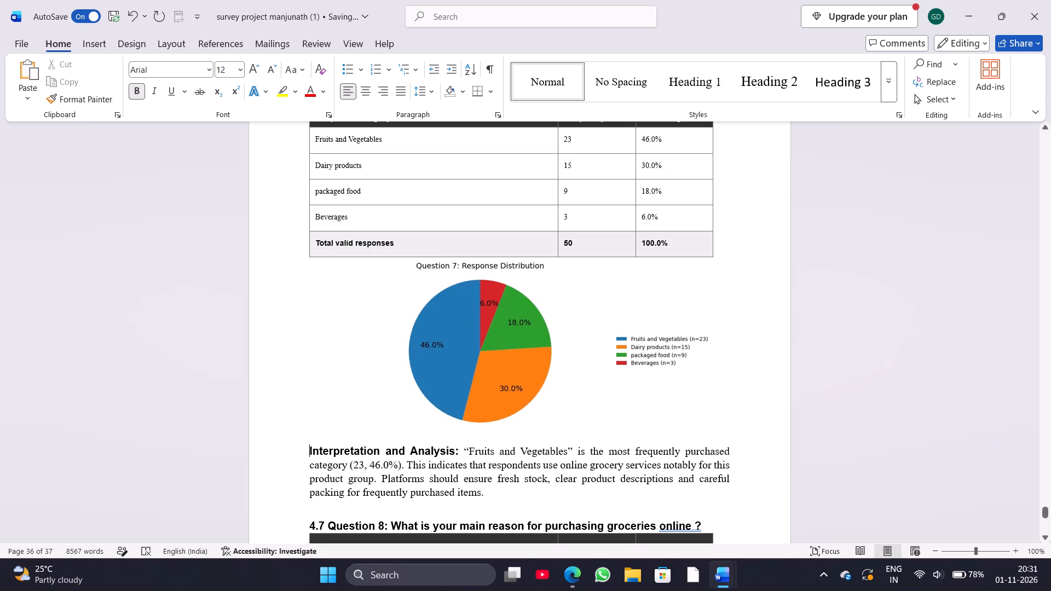
key(Return)
key(Return)
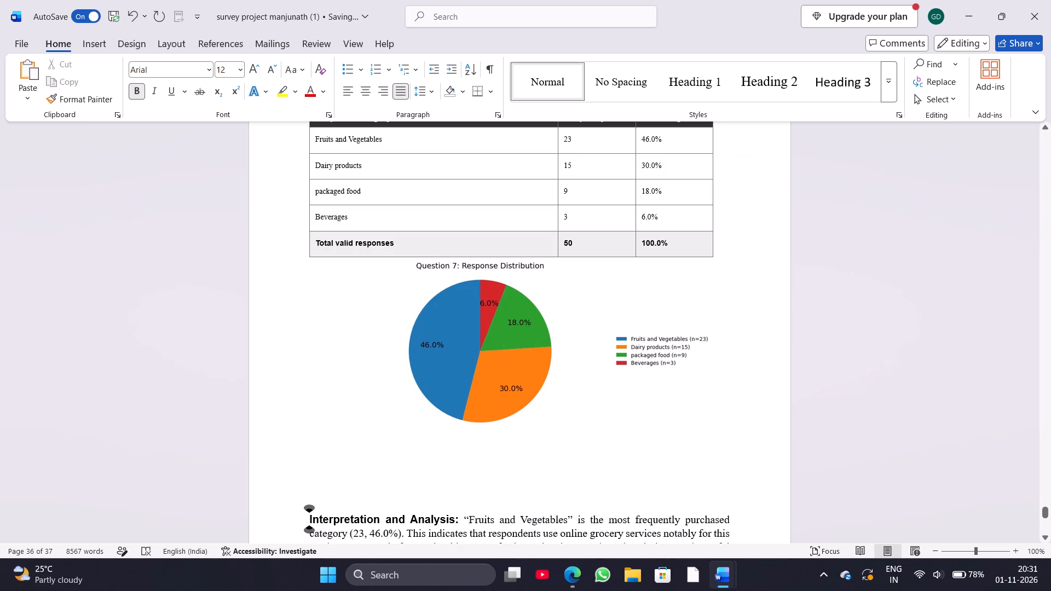
Try to move the Question 7 pie chart down into the blank space below it, away from its table.
click(448, 355)
drag(448, 355, 385, 411)
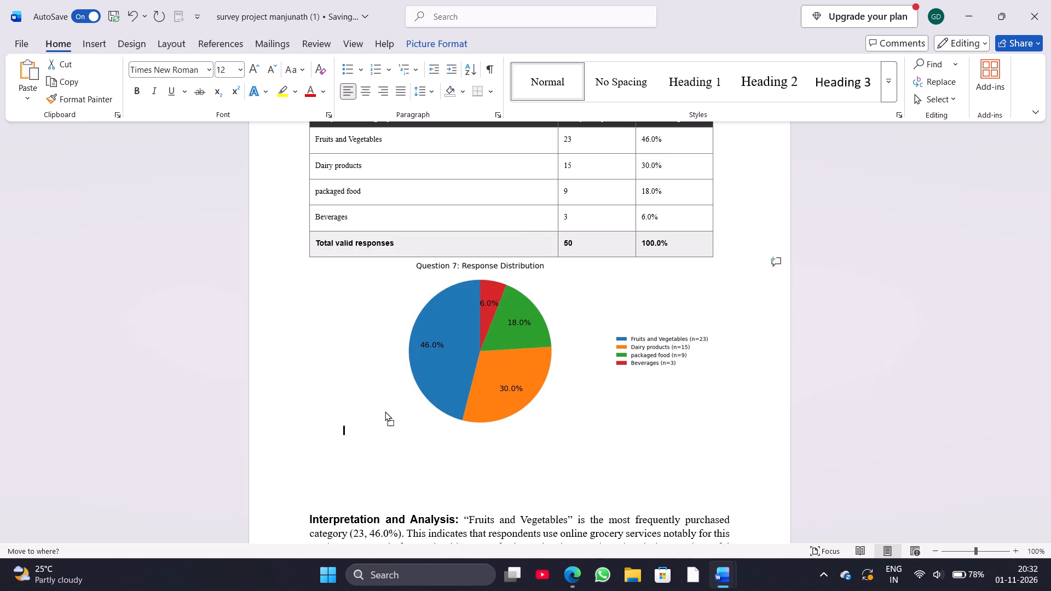
drag(385, 411, 379, 442)
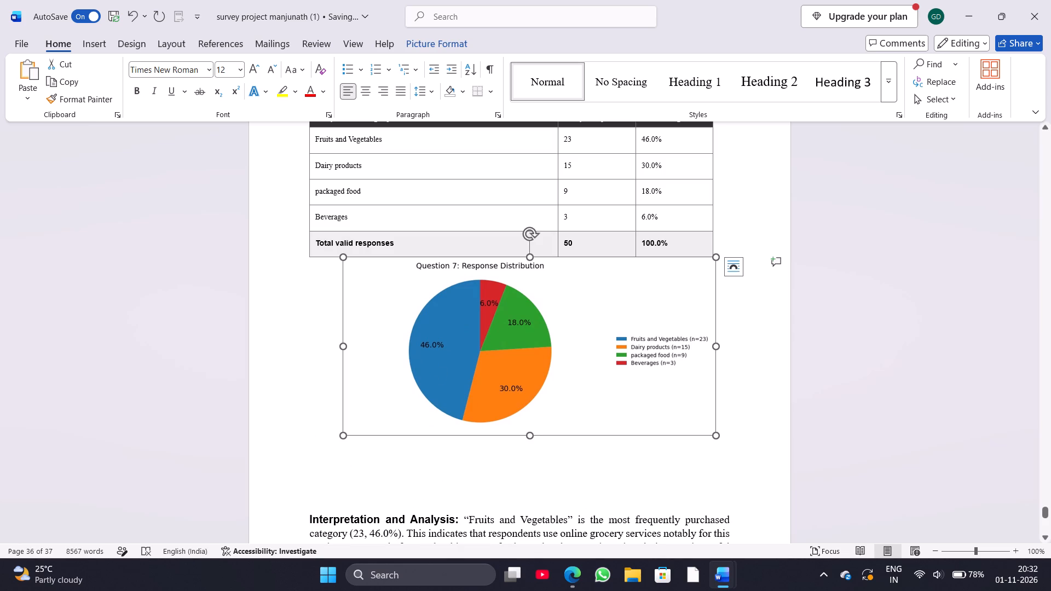
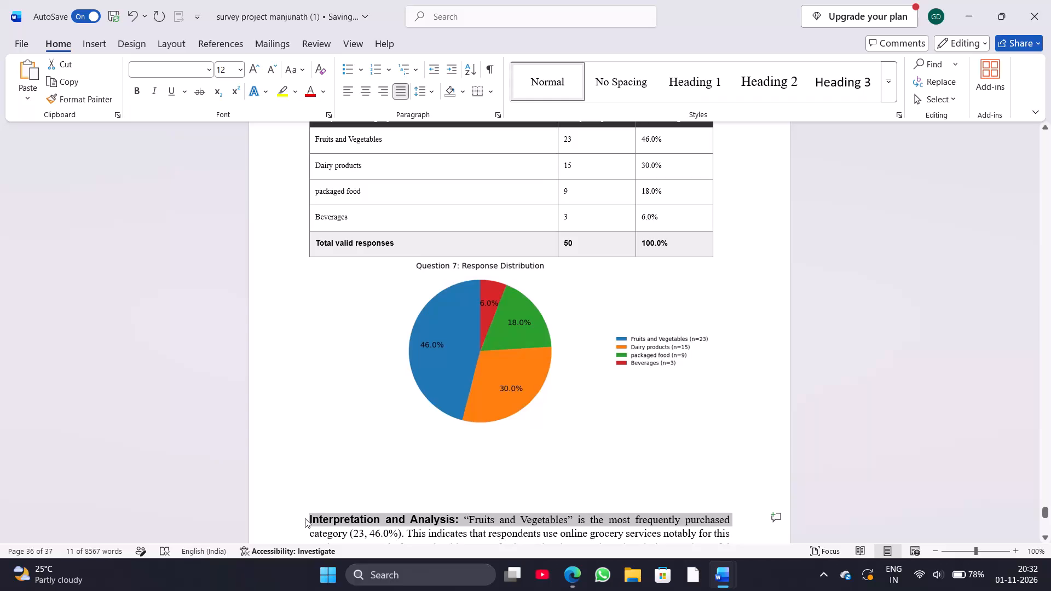
Add a blank line above the Question 7 Interpretation and Analysis paragraph and move the Question 7 pie chart down, clear of its table.
click(307, 518)
key(Return)
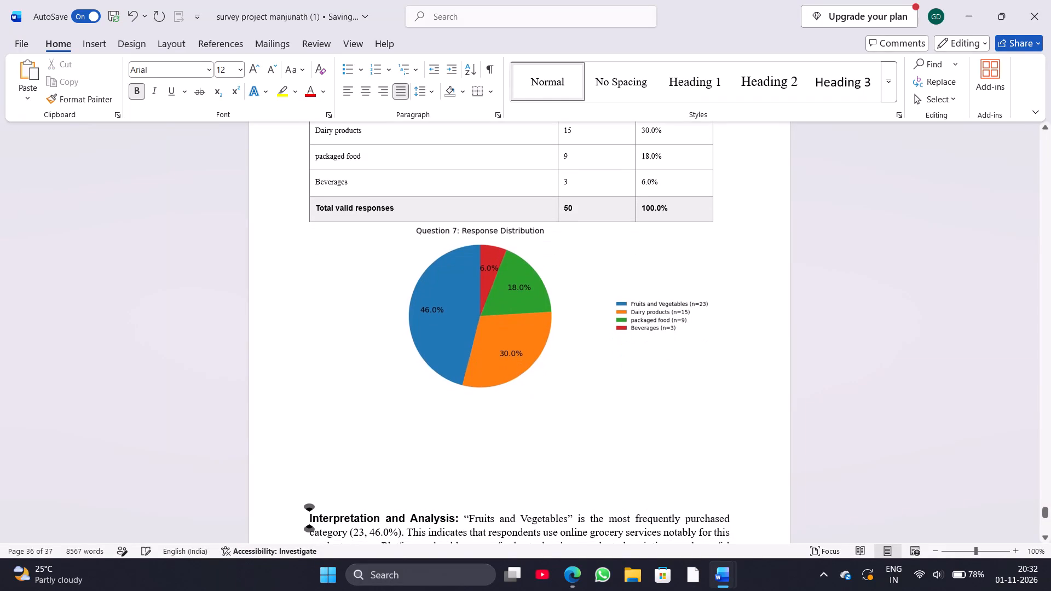
click(463, 375)
drag(463, 375, 427, 388)
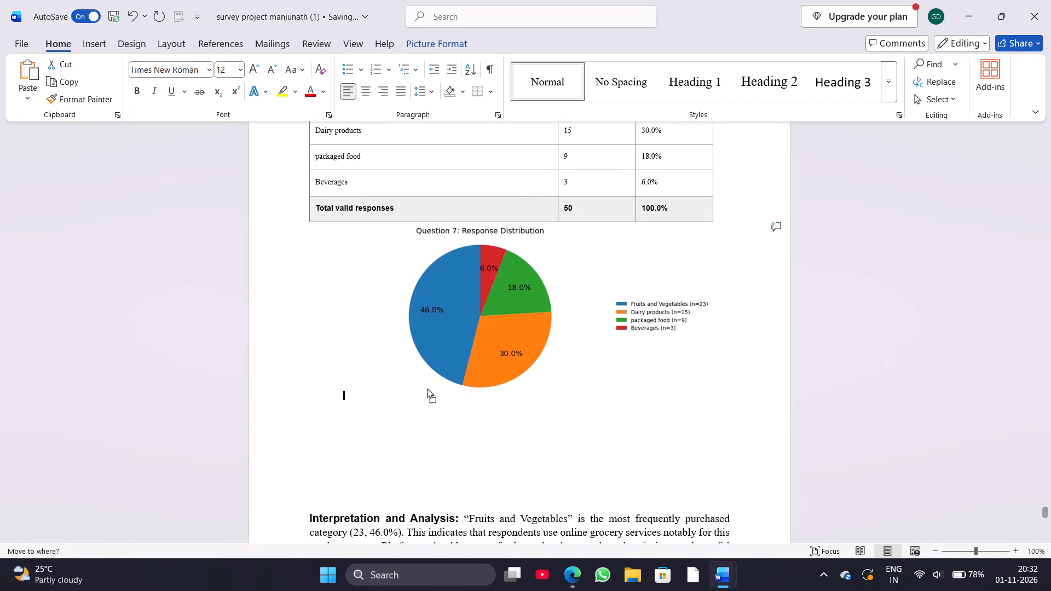
drag(427, 388, 402, 427)
Insert five blank lines before the 4.7 Question 8 heading to push its section onto a new page.
scroll(402, 427, down, 1)
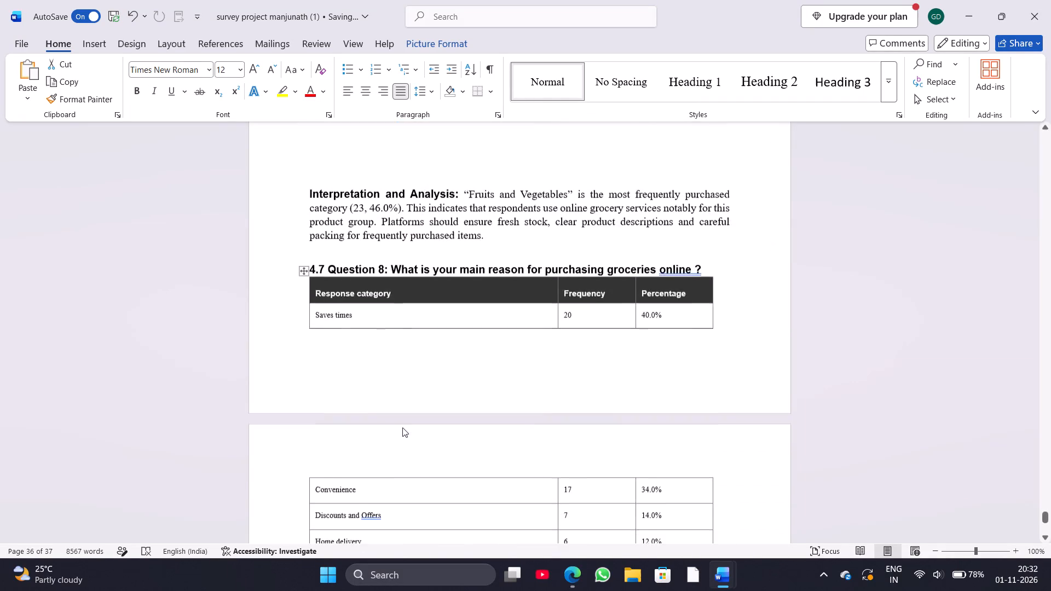
scroll(402, 427, down, 1)
scroll(402, 427, up, 1)
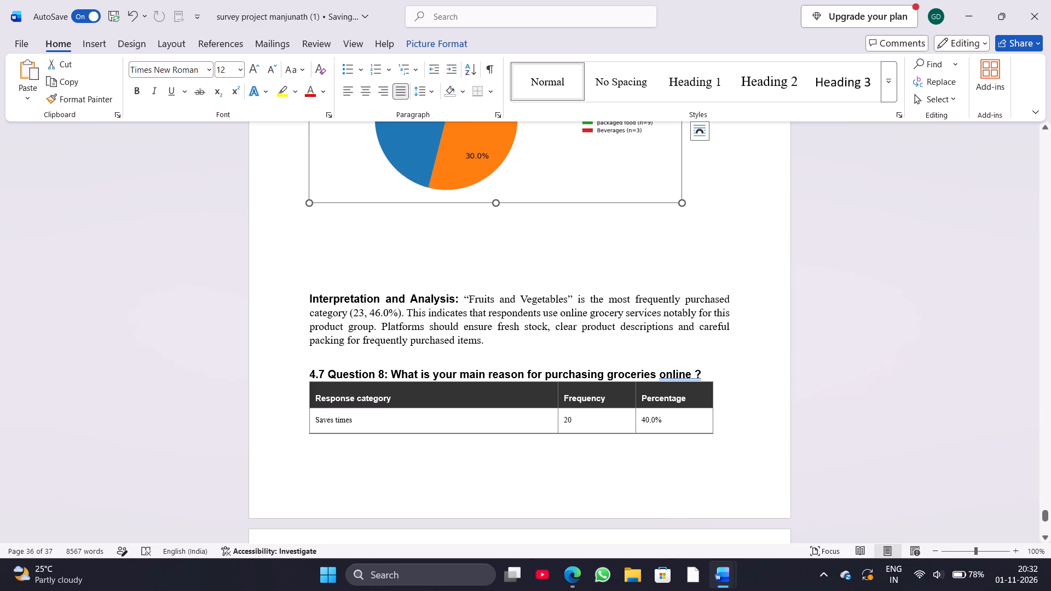
click(305, 384)
click(305, 384)
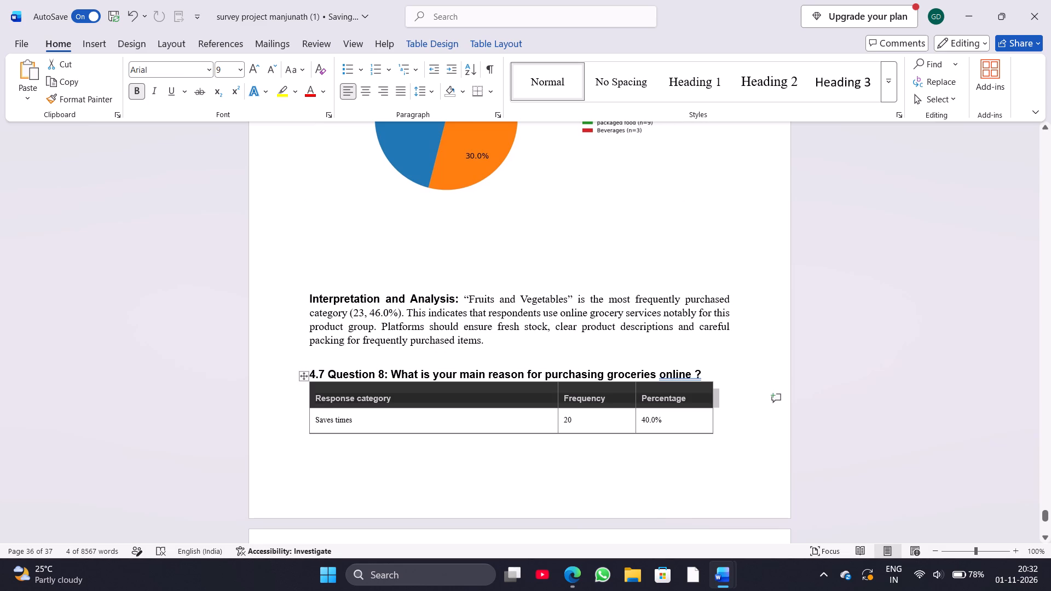
click(310, 370)
key(Return)
key(Return)
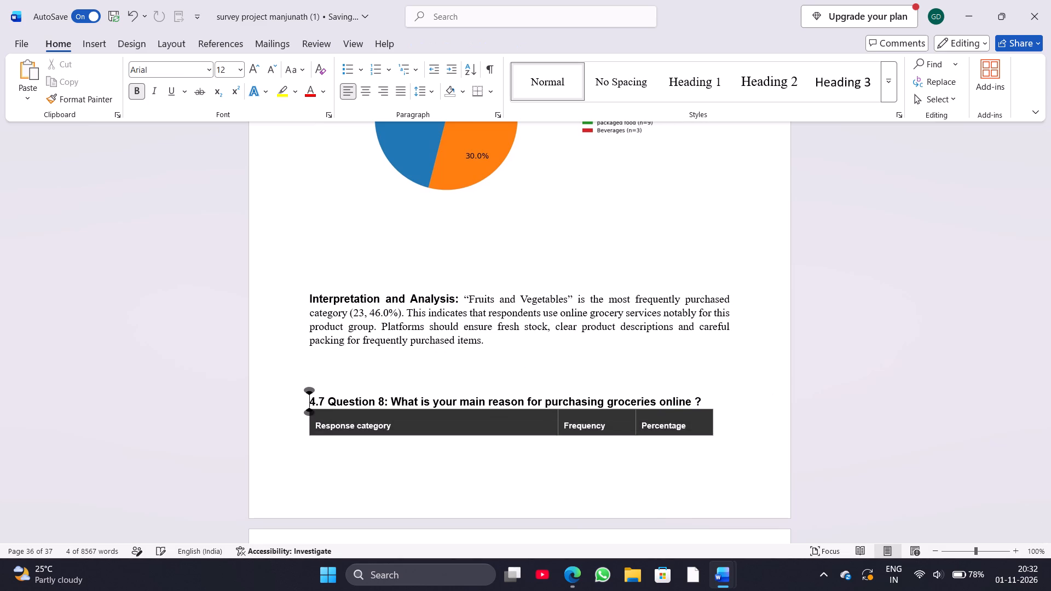
key(Return)
key(Return)
key(Return)
Insert two blank lines between the 4.7 Question 8 heading and its response table.
scroll(310, 370, down, 1)
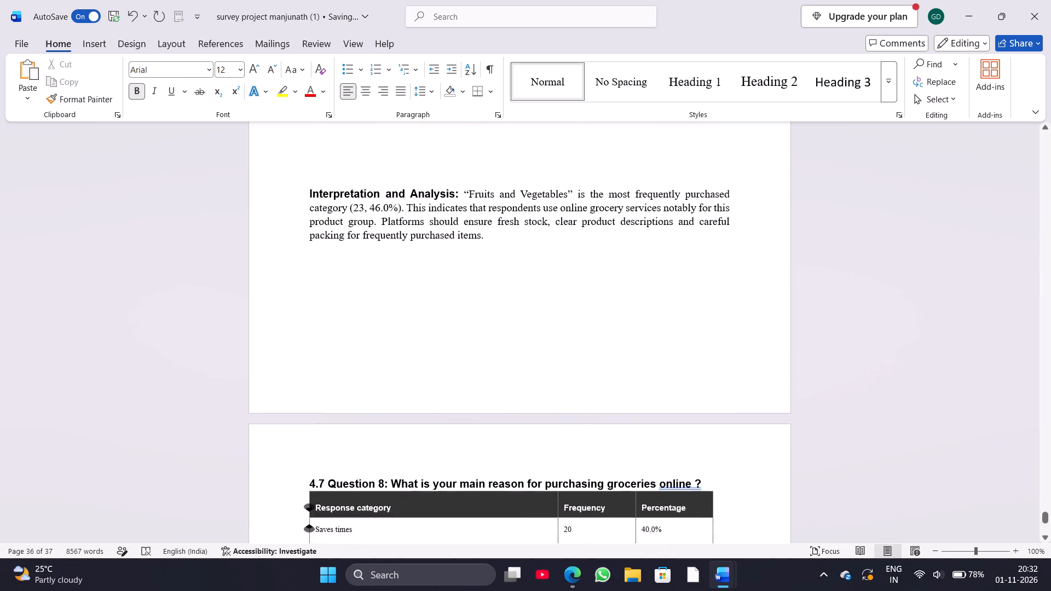
scroll(310, 370, down, 1)
click(700, 329)
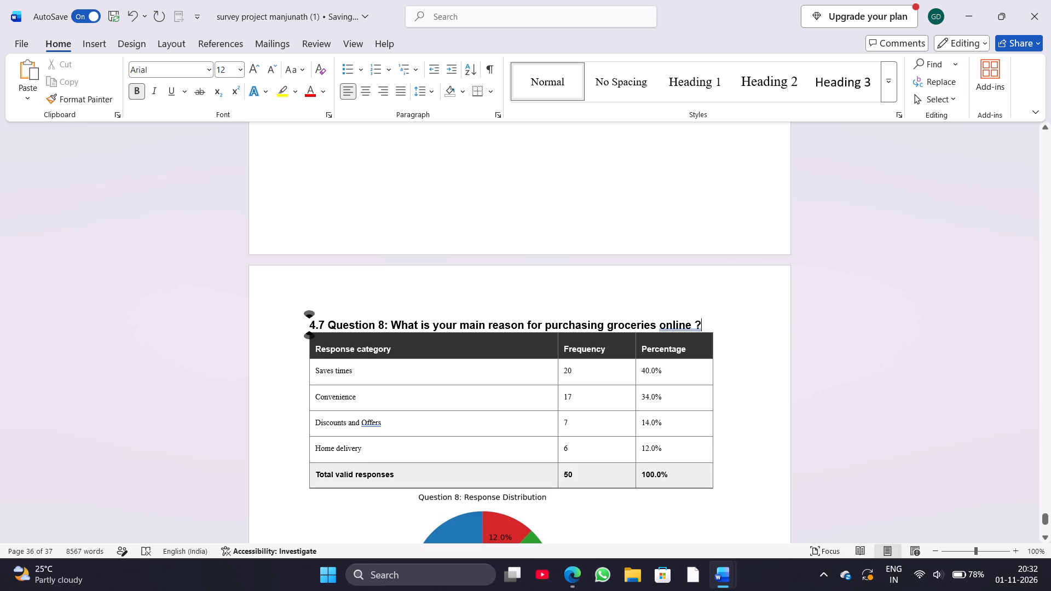
key(Return)
key(Return)
Insert four blank lines between the Question 8 pie chart and its Interpretation and Analysis paragraph.
scroll(700, 329, down, 2)
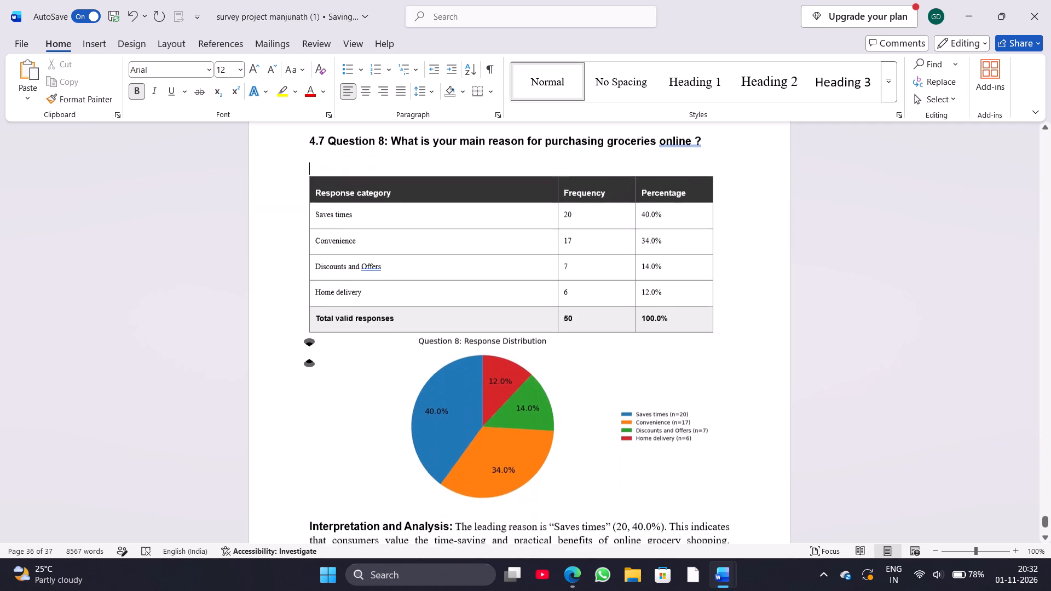
scroll(711, 412, down, 2)
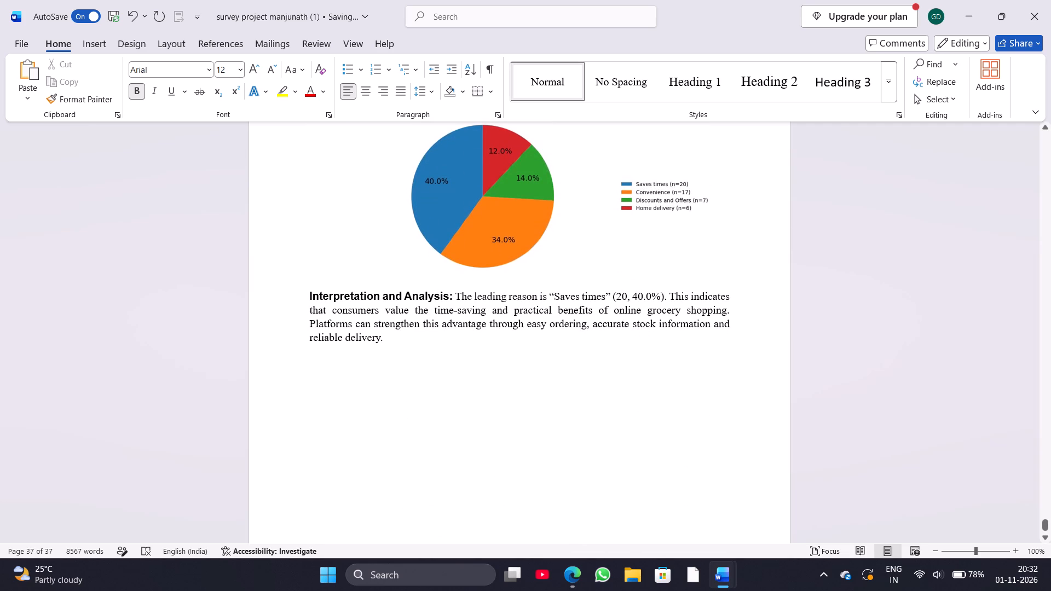
click(304, 291)
key(Return)
key(Return)
key(Return)
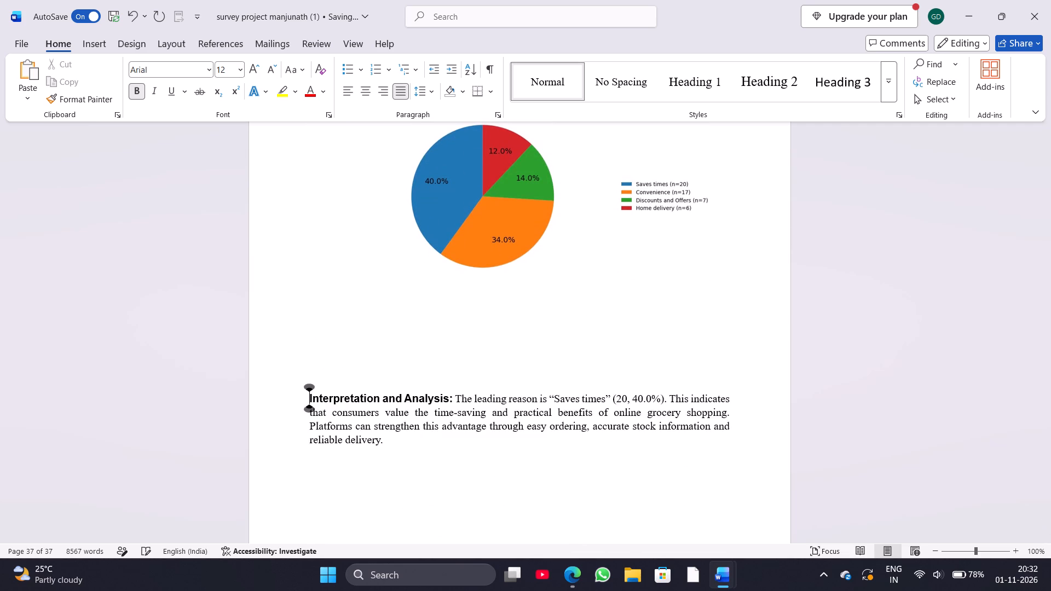
key(Return)
Move the Question 8 pie chart down into the blank space below it, away from its table.
scroll(304, 291, up, 1)
click(478, 307)
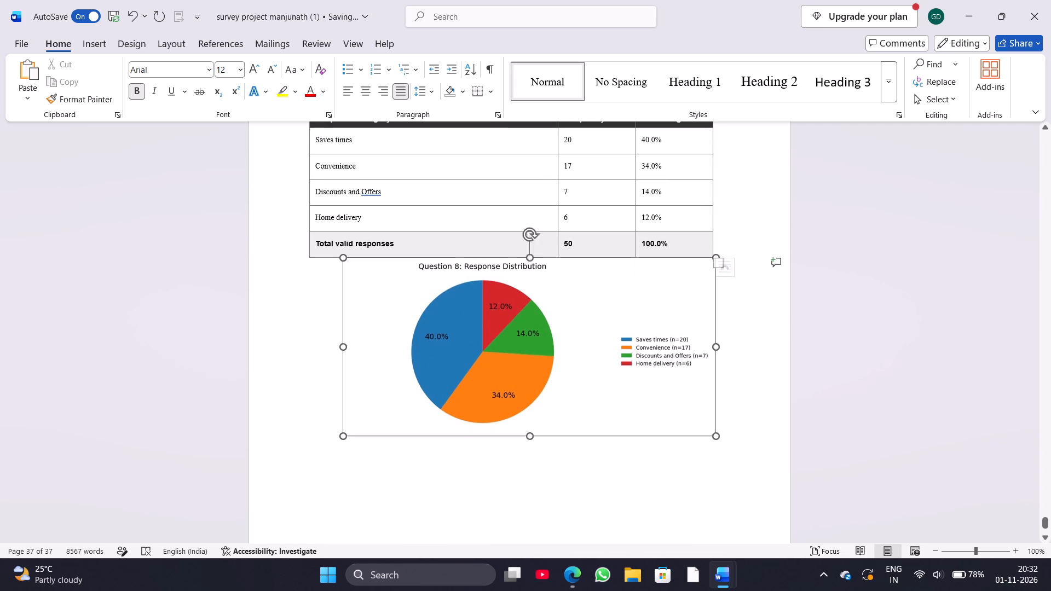
drag(478, 307, 396, 401)
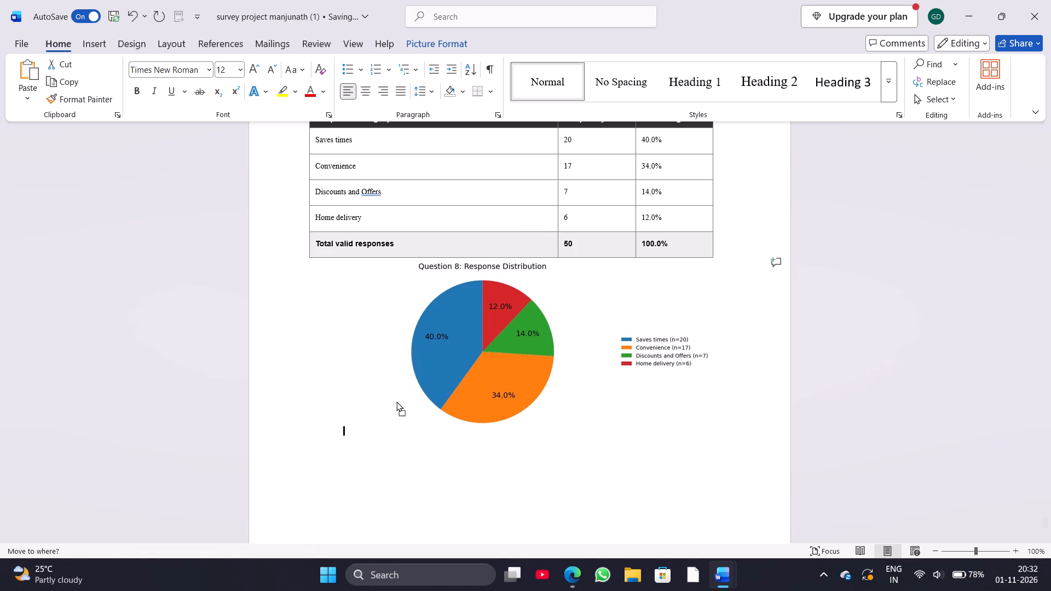
drag(396, 401, 402, 448)
Delete the surplus blank lines between the Question 8 pie chart and its Interpretation and Analysis paragraph.
scroll(402, 448, down, 1)
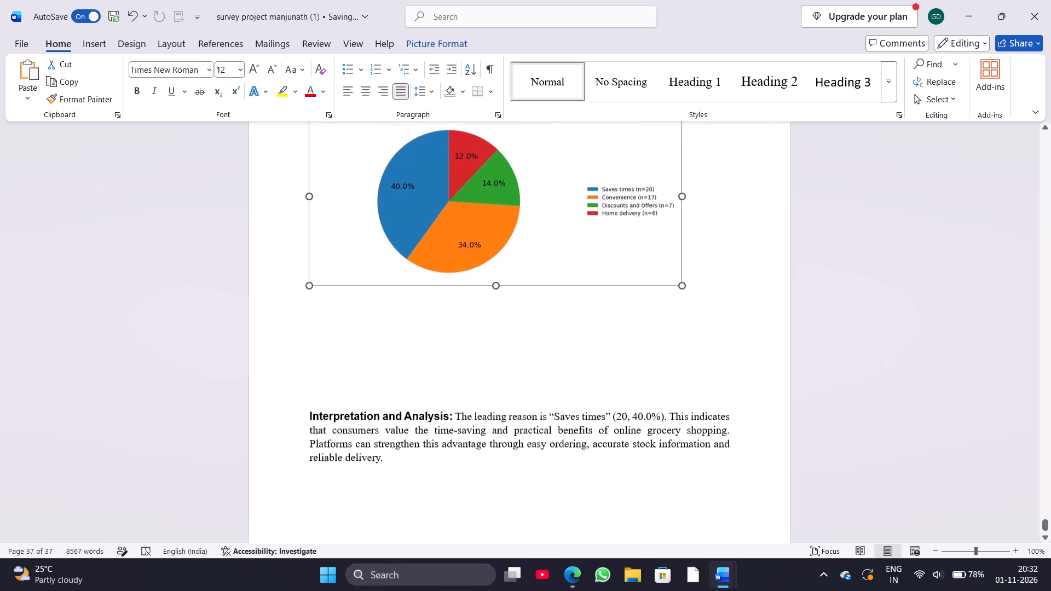
click(307, 409)
key(BackSpace)
key(BackSpace)
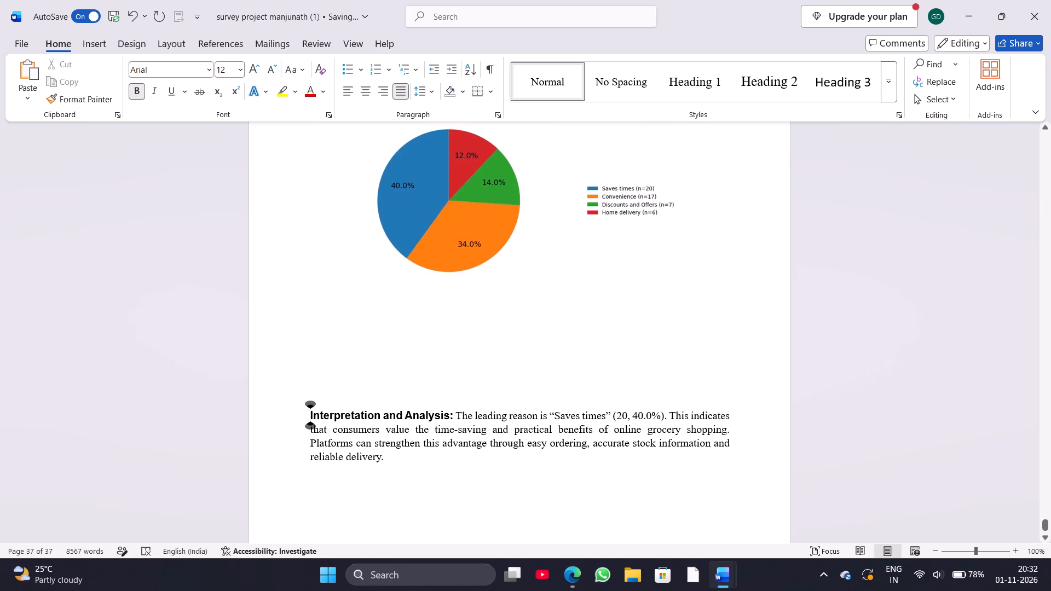
key(BackSpace)
key(BackSpace)
key(BackSpace)
key(BackSpace)
key(BackSpace)
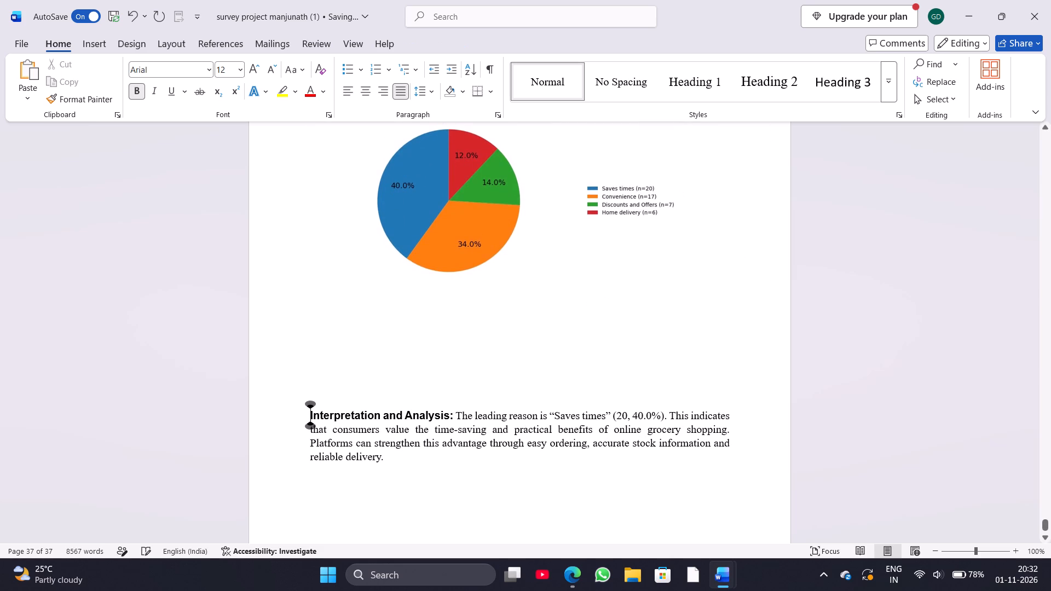
key(BackSpace)
key(BackSpace)
key(BackSpace)
key(BackSpace)
key(BackSpace)
key(BackSpace)
click(324, 393)
key(BackSpace)
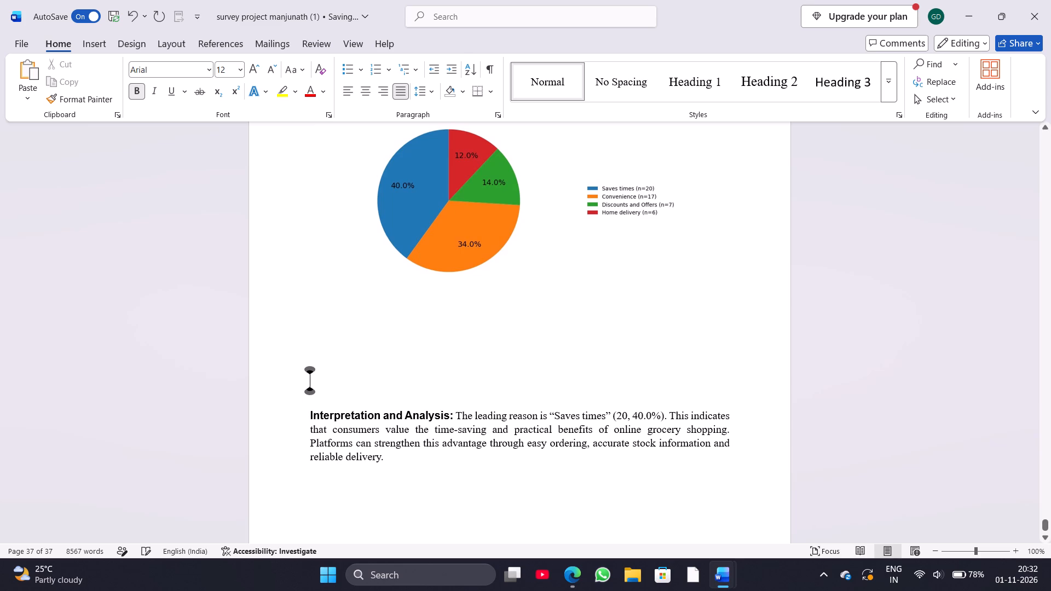
key(BackSpace)
key(BackSpace)
Insert a blank page after the Question 8 Interpretation and Analysis paragraph.
scroll(324, 393, down, 3)
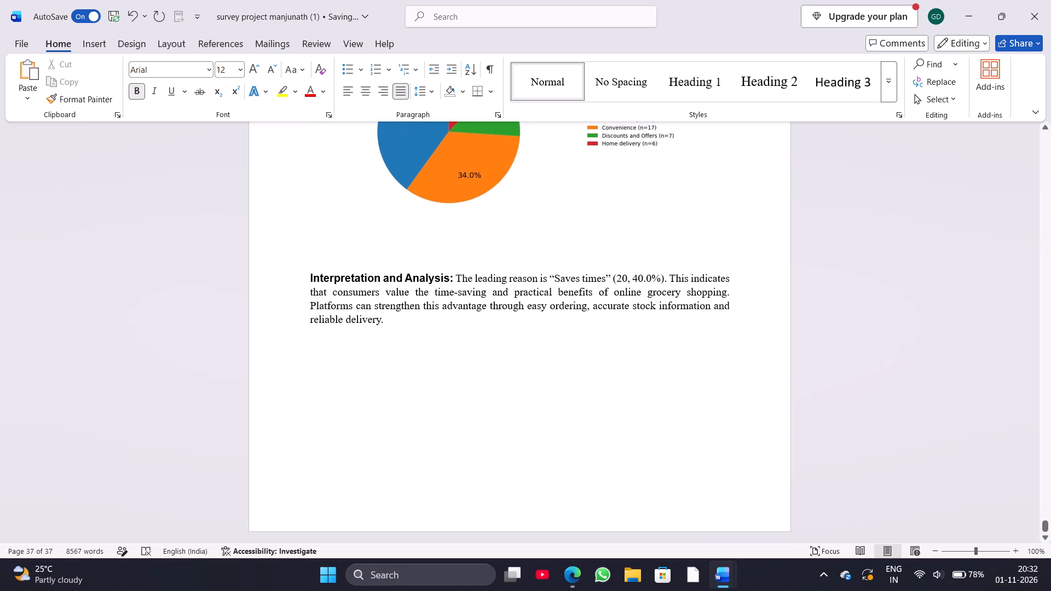
double_click(325, 487)
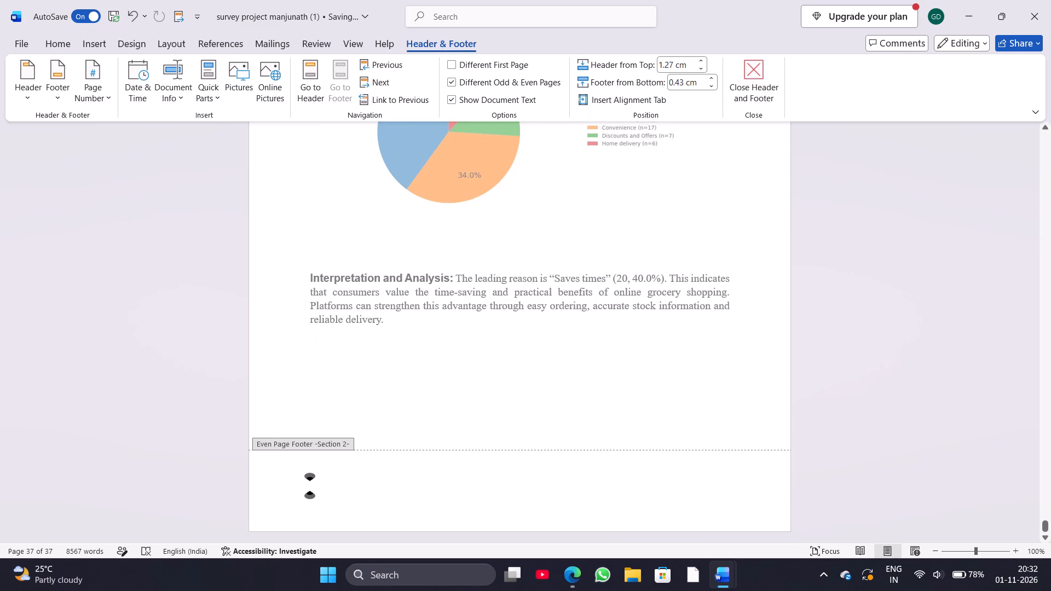
click(322, 412)
double_click(322, 412)
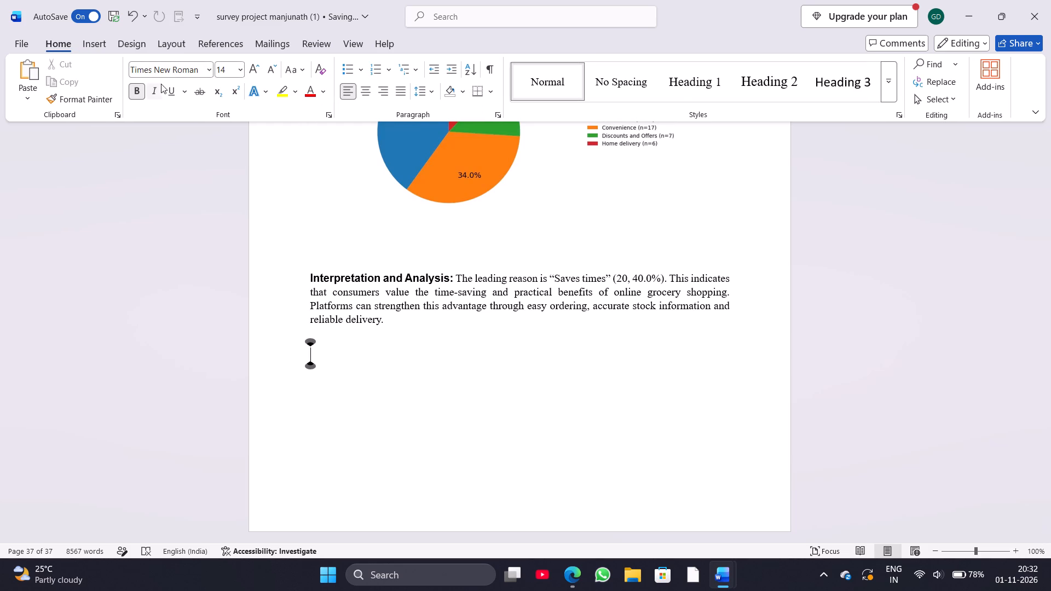
click(106, 39)
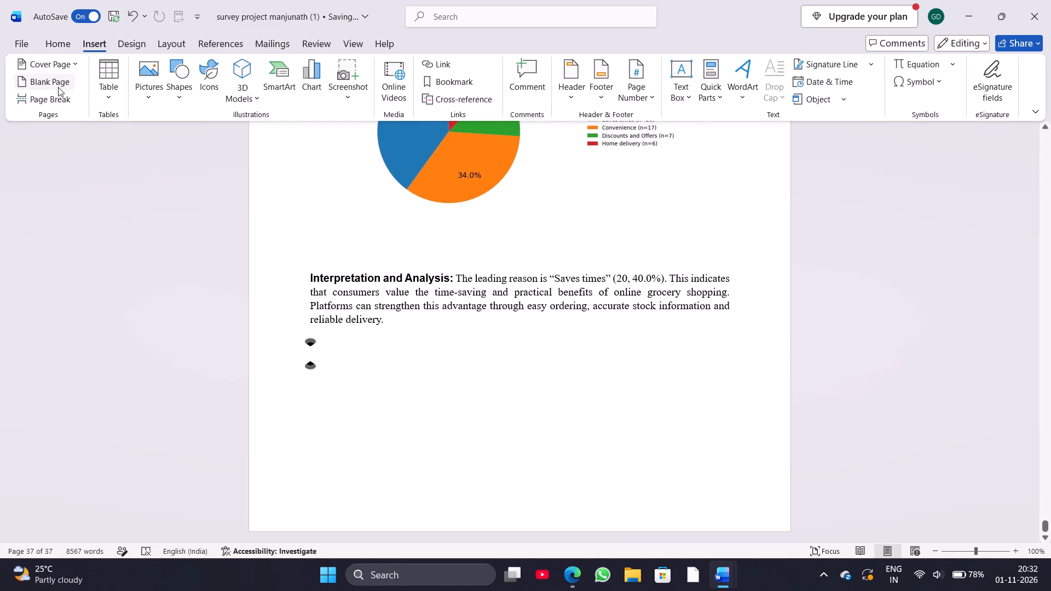
click(58, 87)
scroll(153, 239, down, 2)
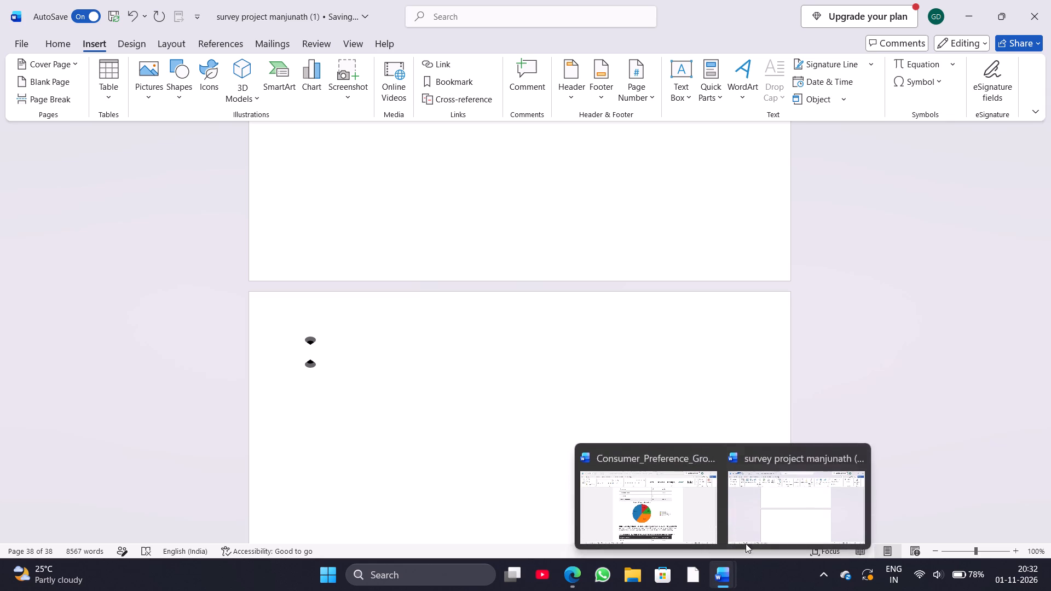
Switch to the Consumer Preference source document and copy the Question 9, 10 and 11 sections, from heading 4.8 through the Question 11 interpretation.
click(692, 512)
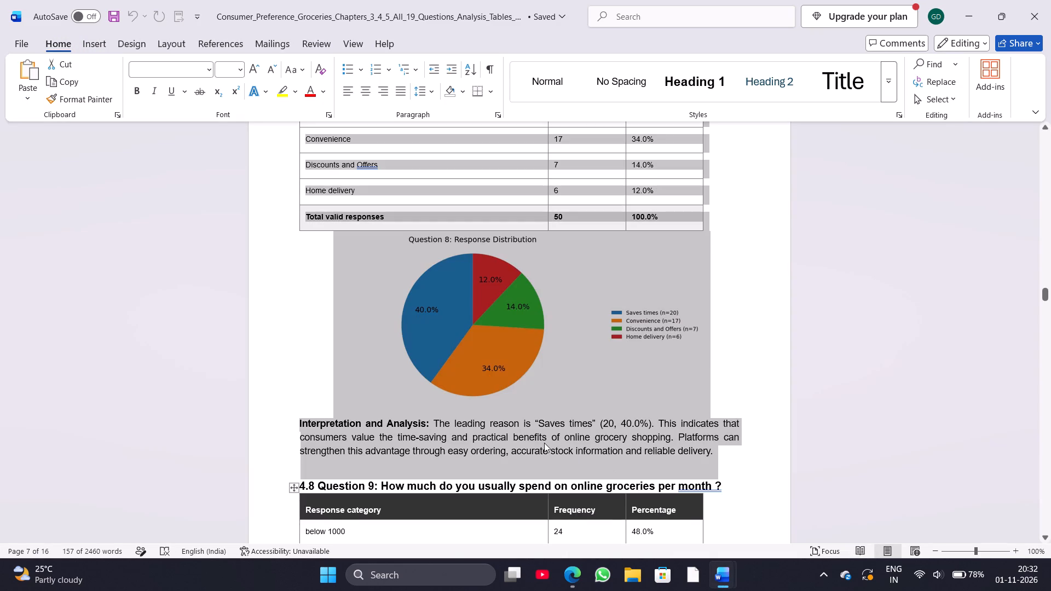
scroll(544, 443, down, 1)
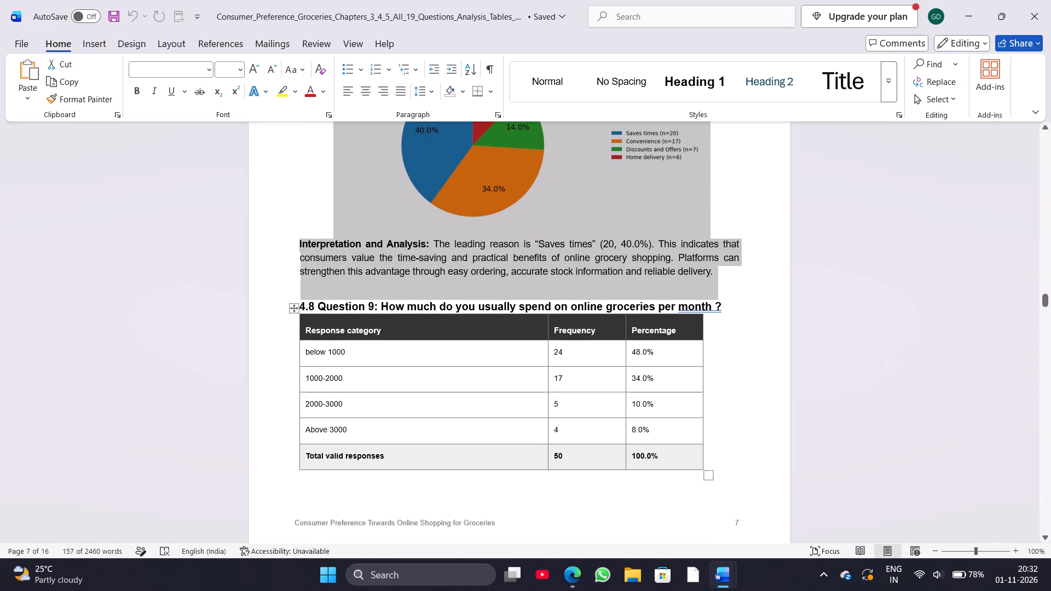
click(291, 295)
click(297, 306)
drag(297, 306, 326, 337)
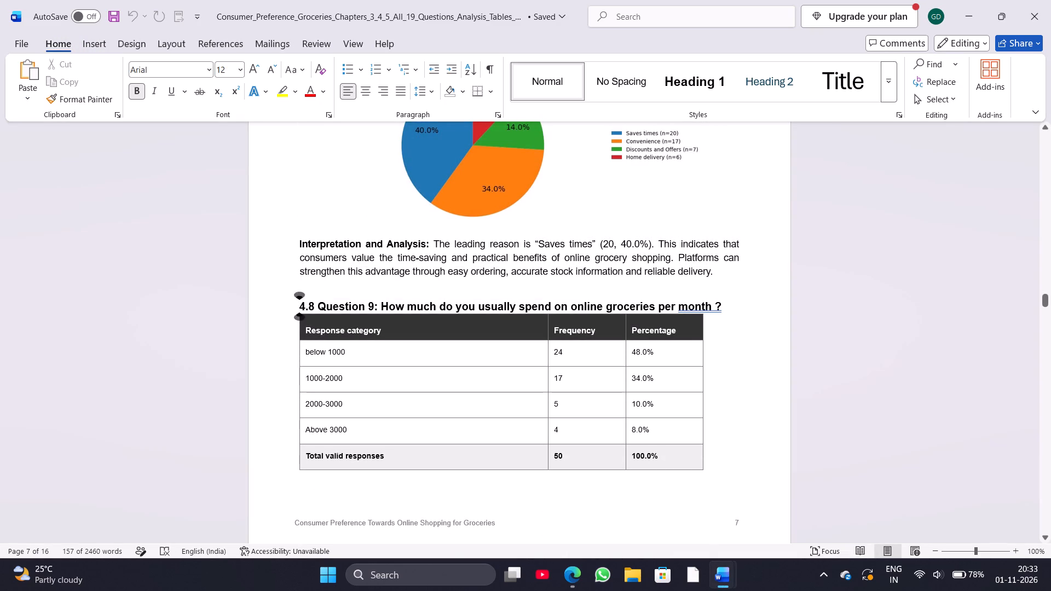
drag(326, 337, 523, 561)
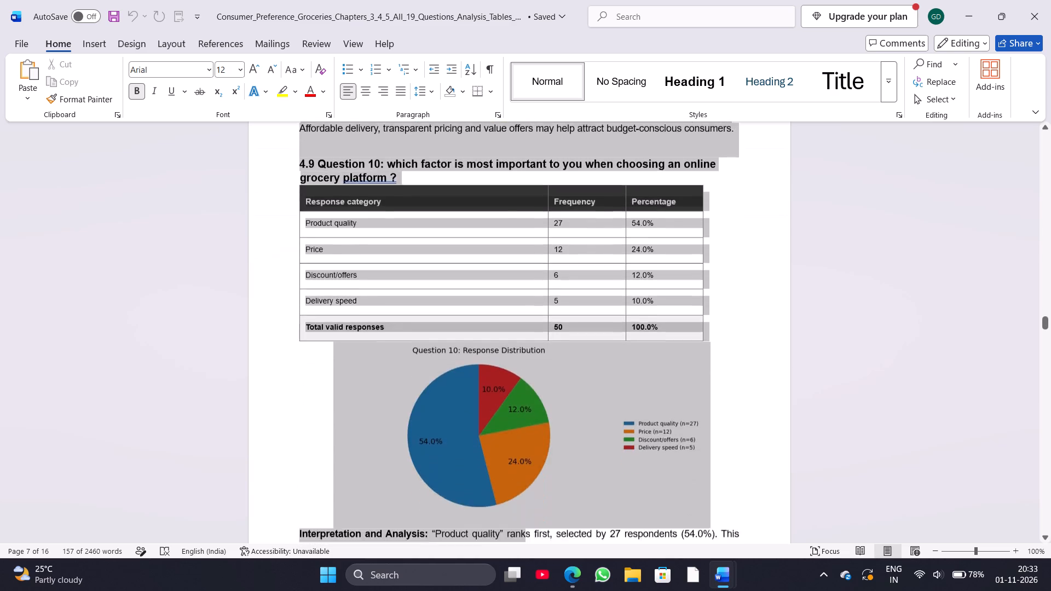
drag(523, 561, 523, 547)
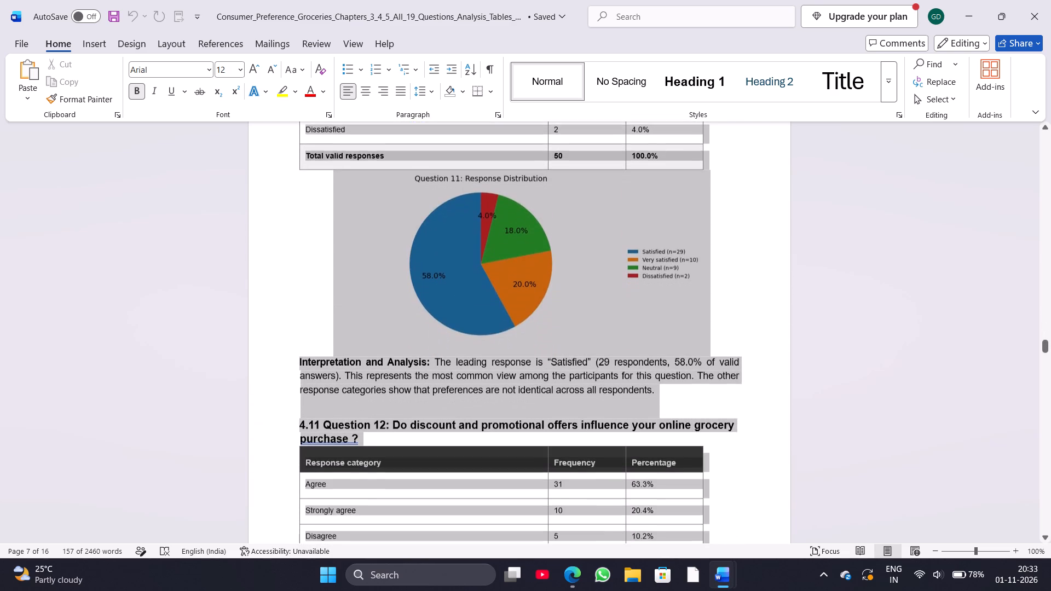
drag(523, 547, 629, 389)
key(ctrl+c)
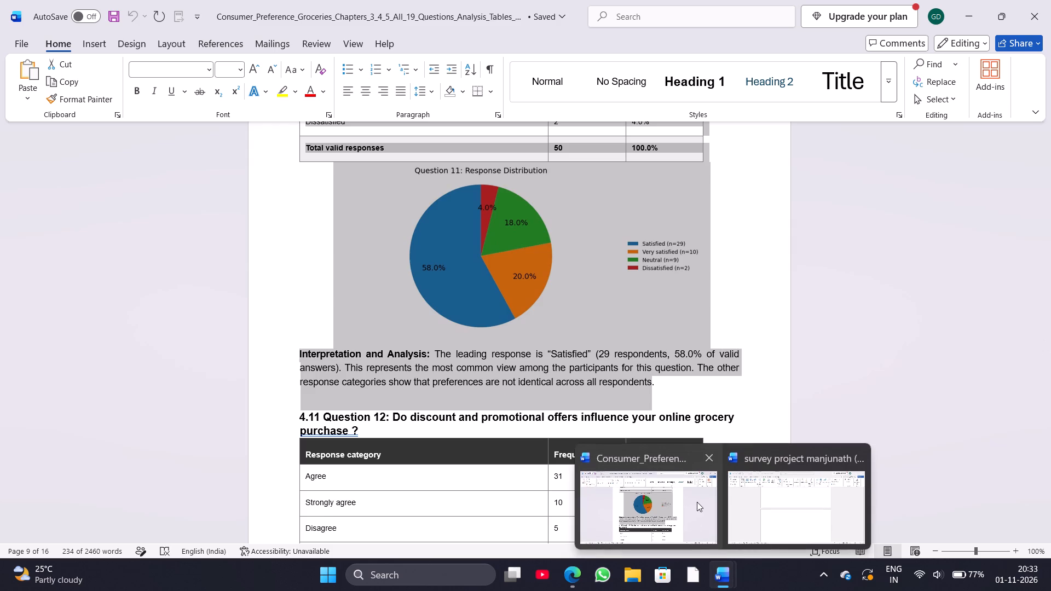
Switch back to the survey project document and paste the copied Question 9 to 11 sections on the new blank page.
click(760, 506)
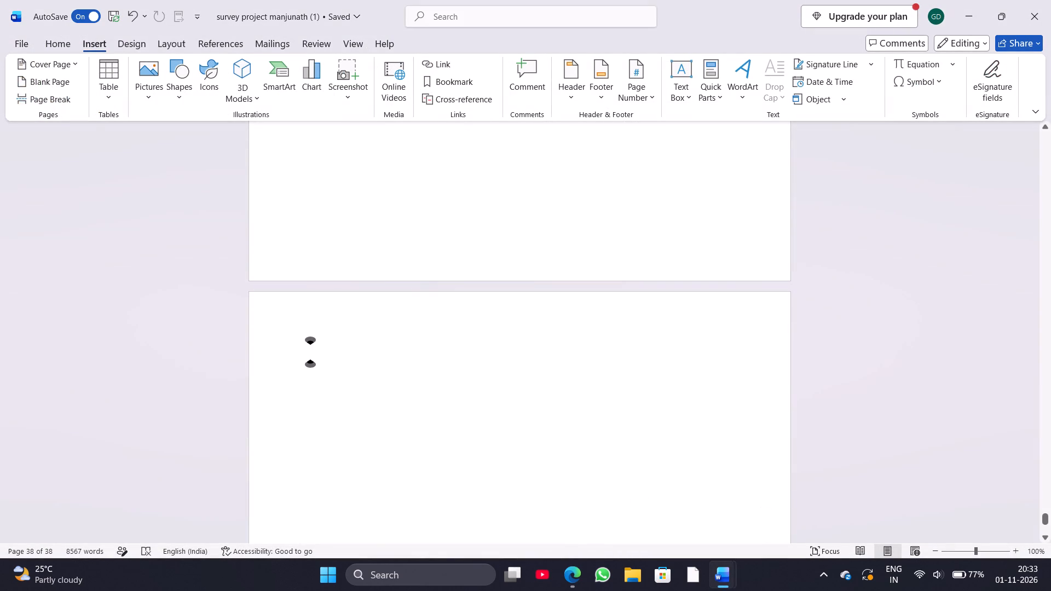
key(ctrl+v)
Remove the space before the question mark in the 4.8 Question 9 heading so the heading fits on one line.
scroll(543, 419, up, 5)
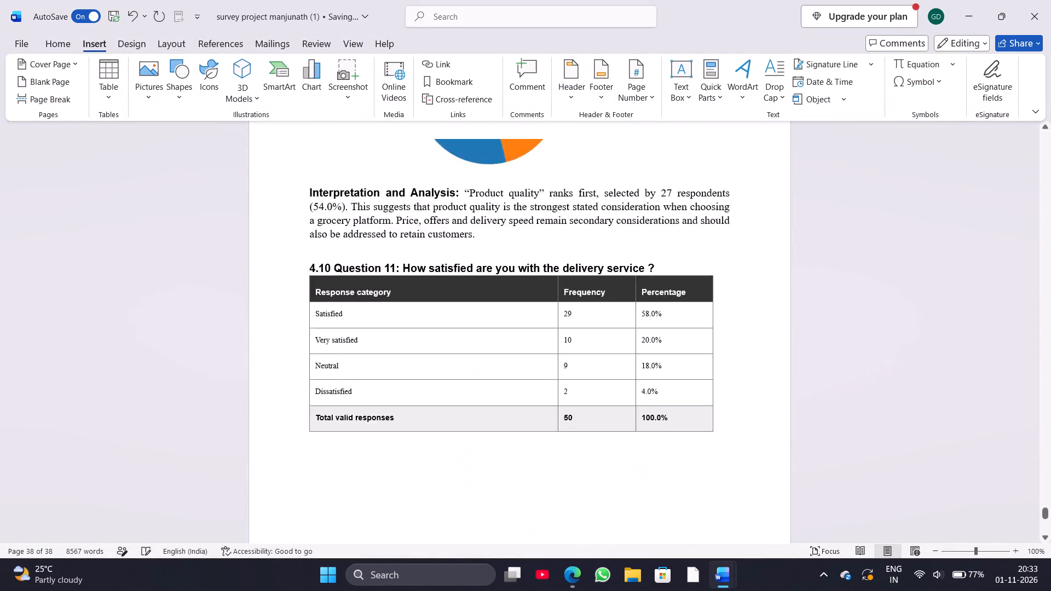
scroll(543, 419, up, 9)
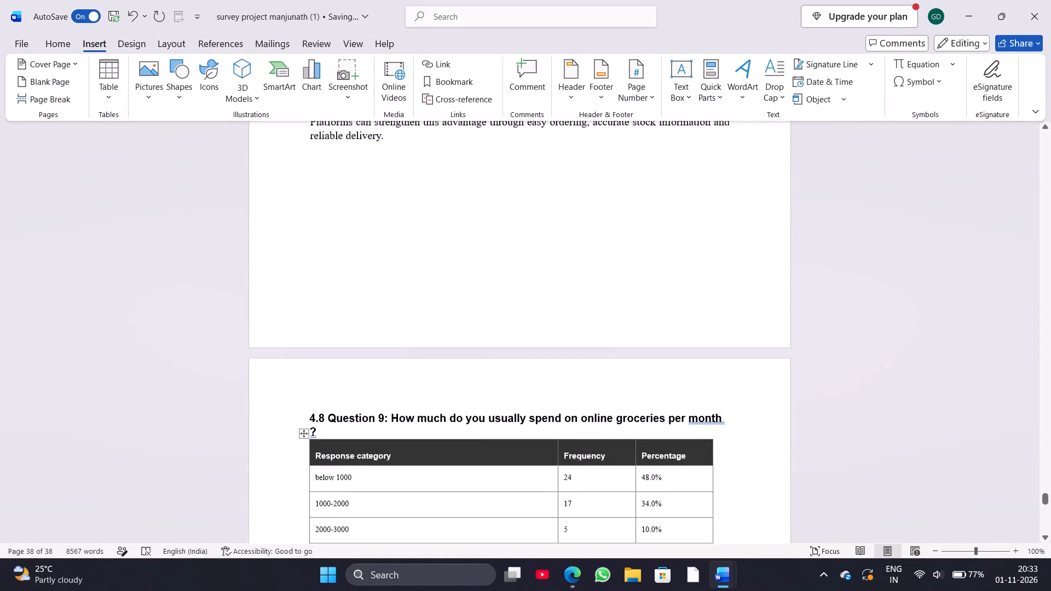
scroll(543, 419, left, 1)
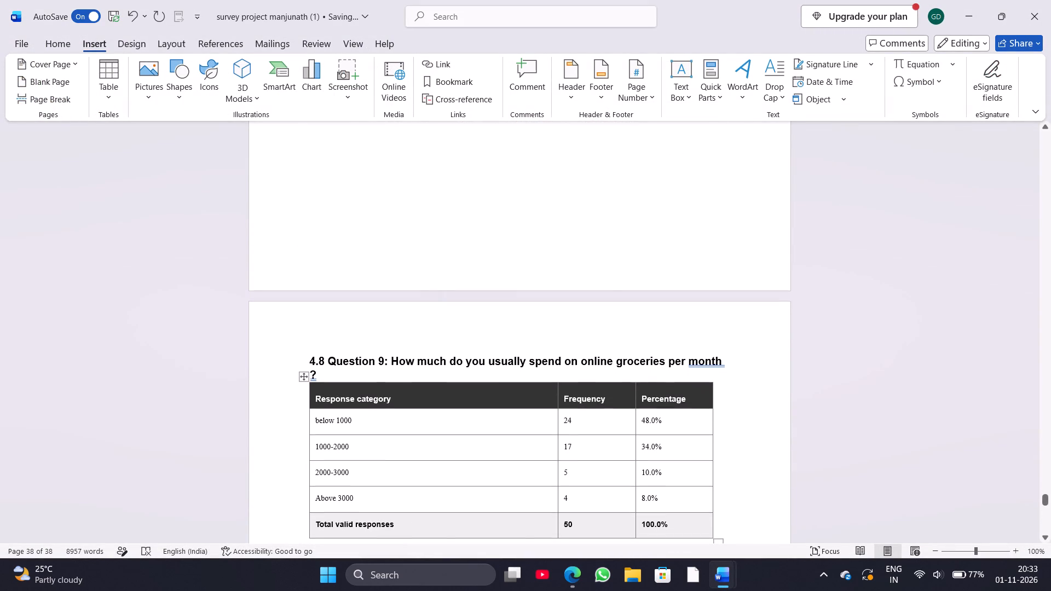
click(395, 376)
key(BackSpace)
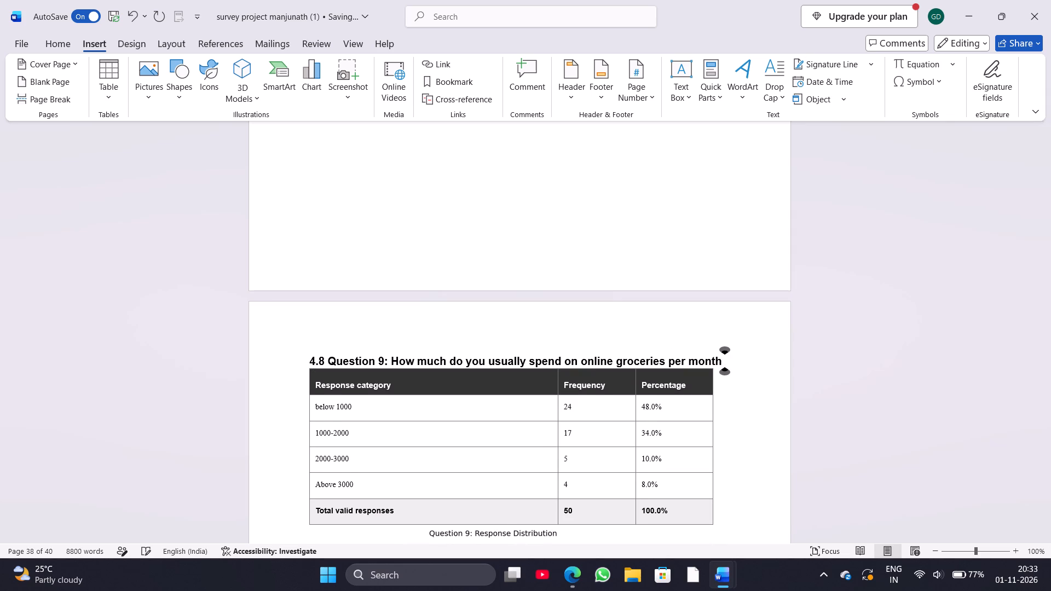
key(BackSpace)
key(shift+question)
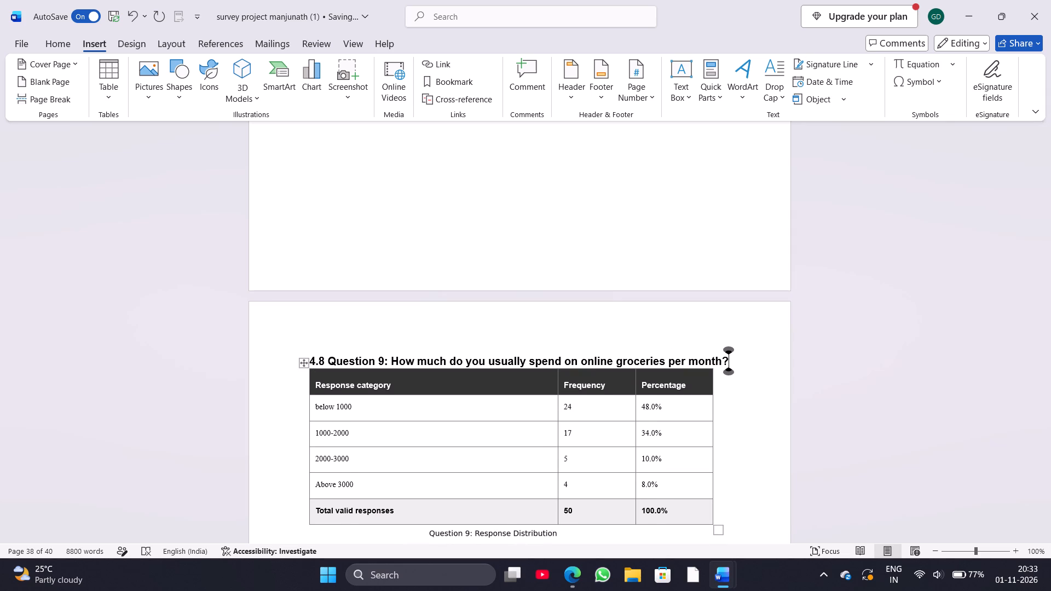
Add two blank lines below the 4.8 Question 9 heading and eight blank lines above its Interpretation and Analysis paragraph.
key(Return)
key(Return)
scroll(395, 376, down, 2)
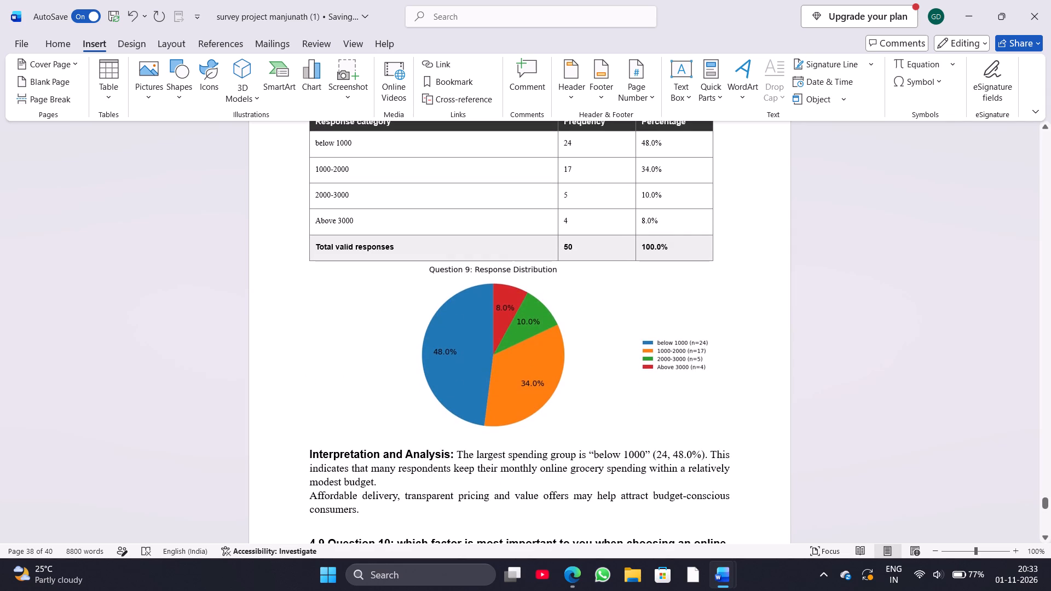
click(307, 454)
key(Return)
key(Return)
key(Return)
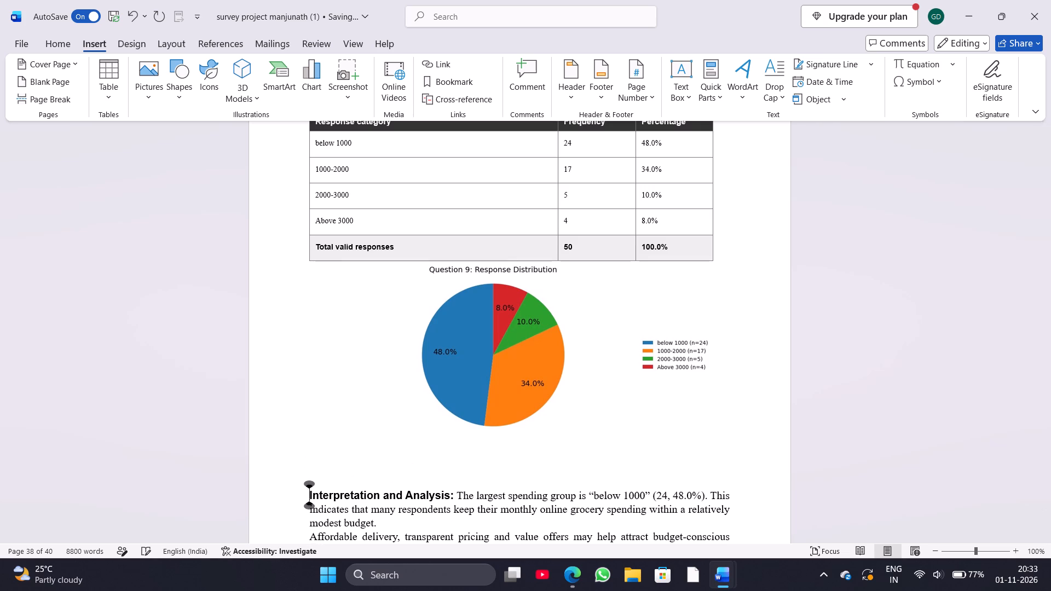
key(Return)
key(Return)
key(Return)
key(Return)
key(Return)
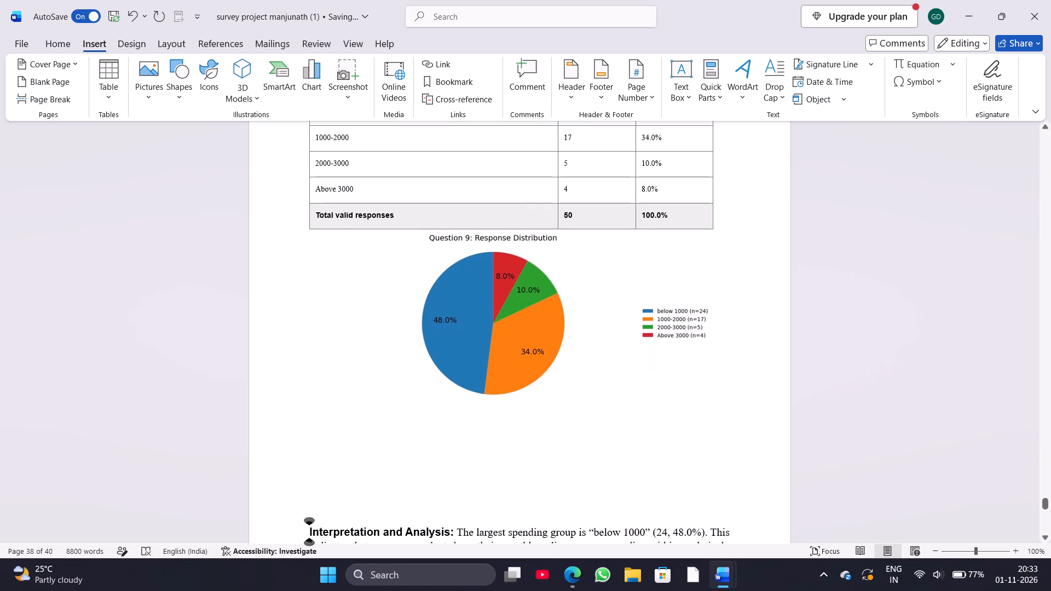
Move the Question 9 pie chart down from its table into the blank lines above the interpretation.
click(484, 312)
drag(484, 312, 400, 380)
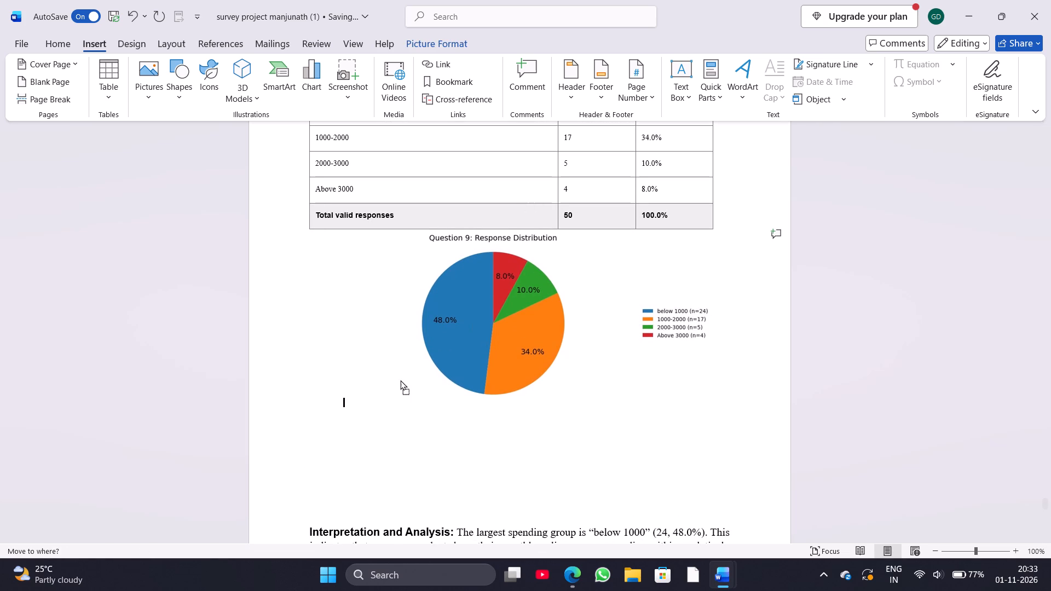
drag(400, 380, 395, 422)
Insert blank lines before the 4.9 Question 10 heading to push it onto the next page with its table.
scroll(395, 422, down, 2)
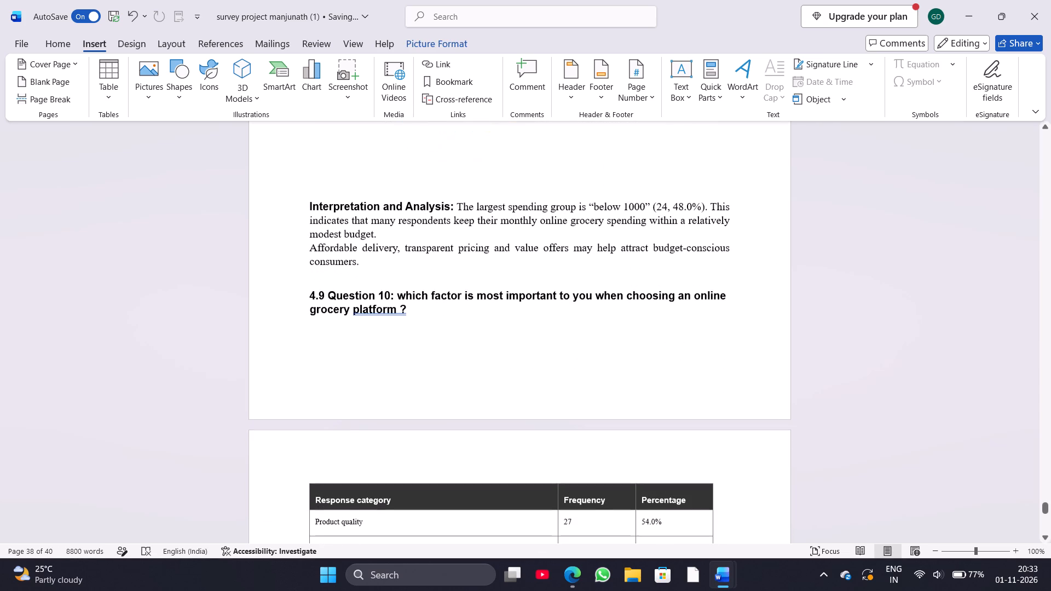
click(306, 294)
key(Return)
key(Return)
key(Return)
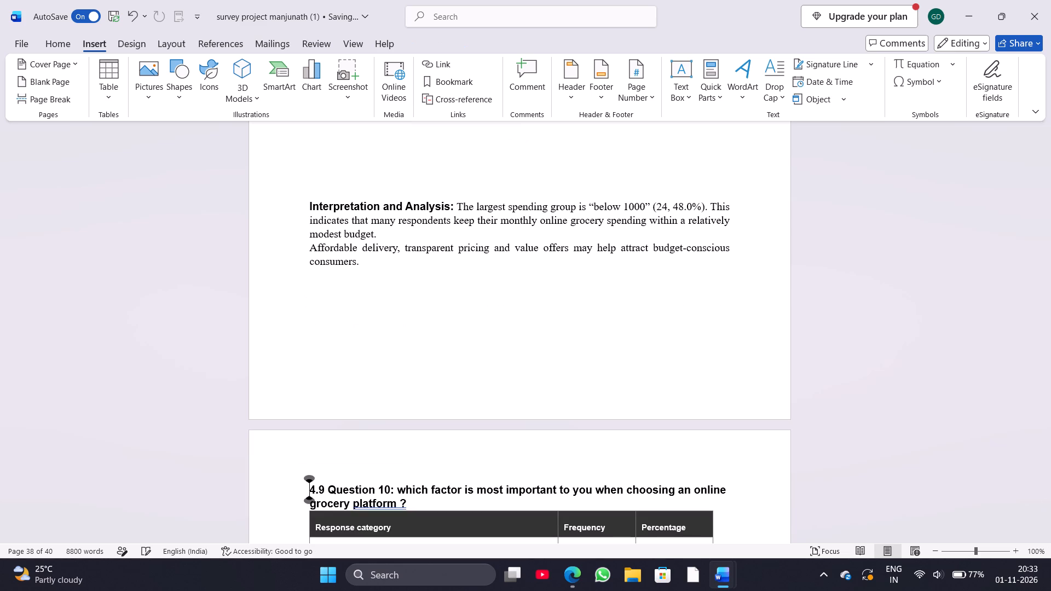
Add two blank lines between the 4.9 Question 10 heading and its response table.
scroll(306, 294, down, 1)
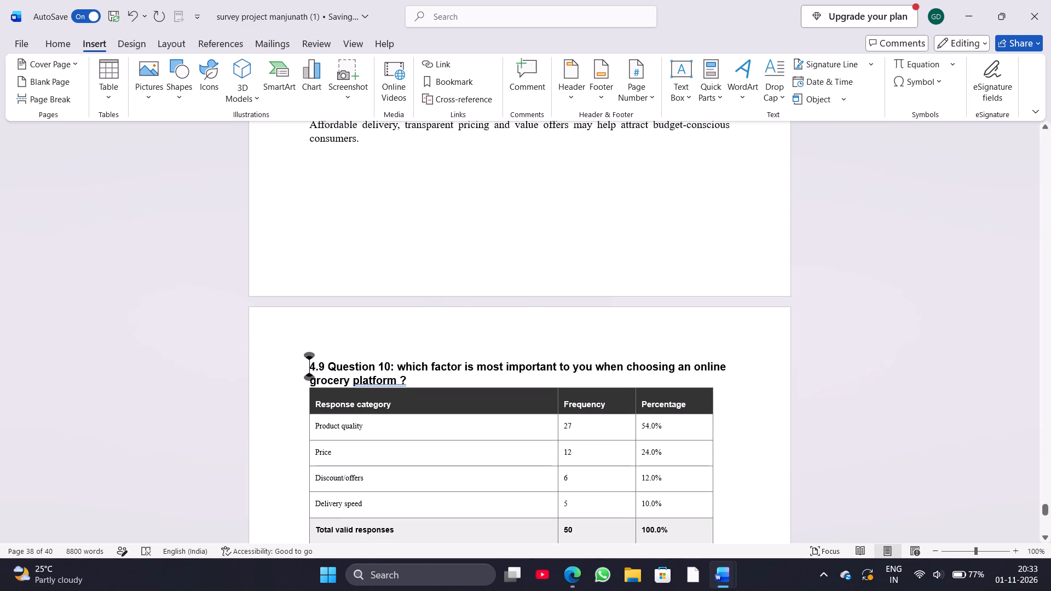
click(415, 389)
click(415, 381)
key(Return)
key(Return)
Leave one blank line between the Question 10 table and its pie chart.
scroll(415, 381, down, 3)
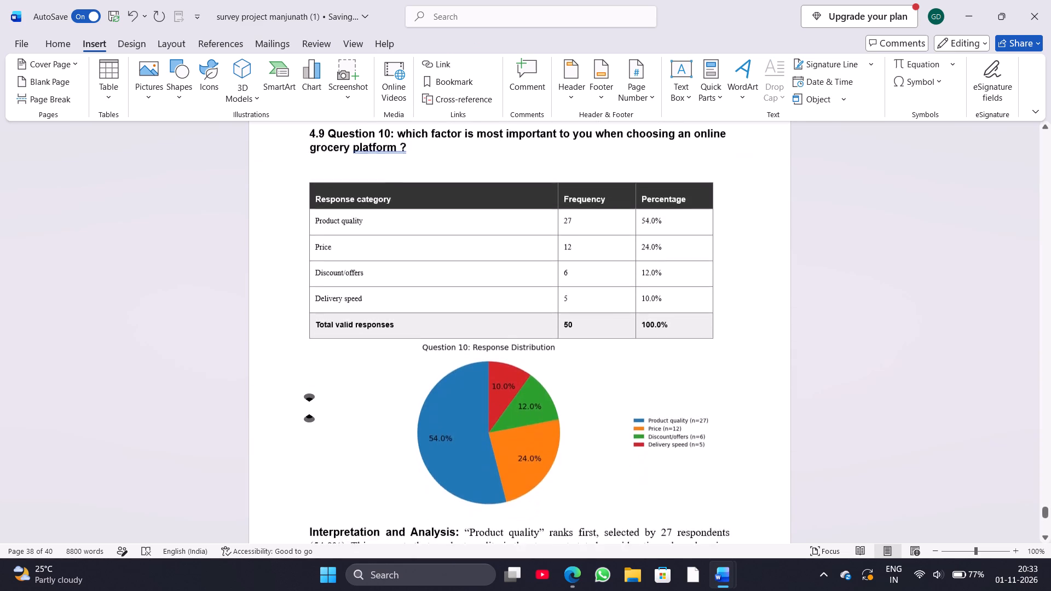
scroll(415, 381, down, 2)
scroll(415, 381, up, 4)
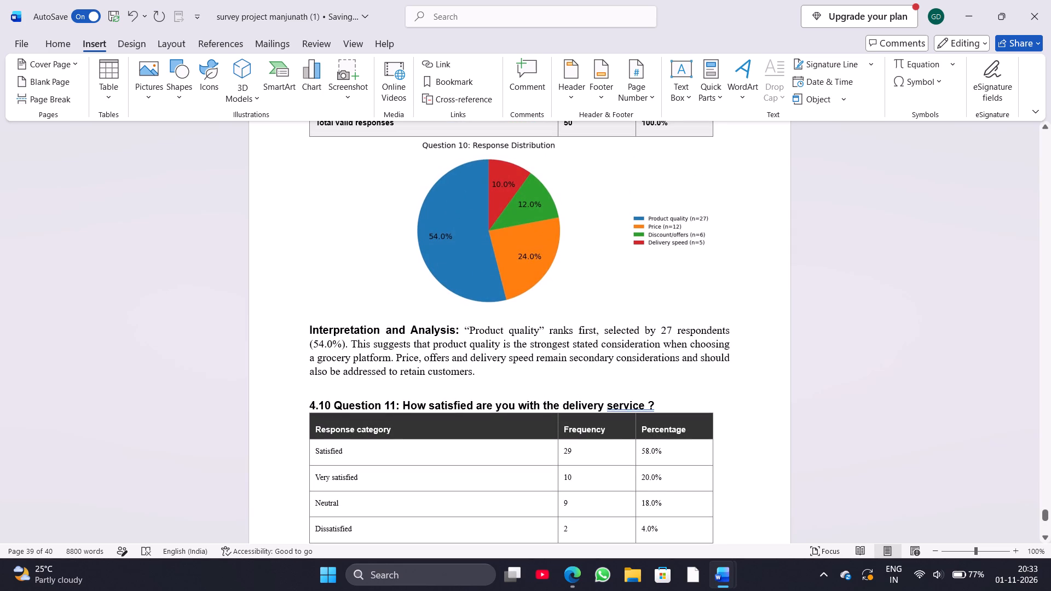
click(307, 322)
key(Return)
key(Return)
key(Return)
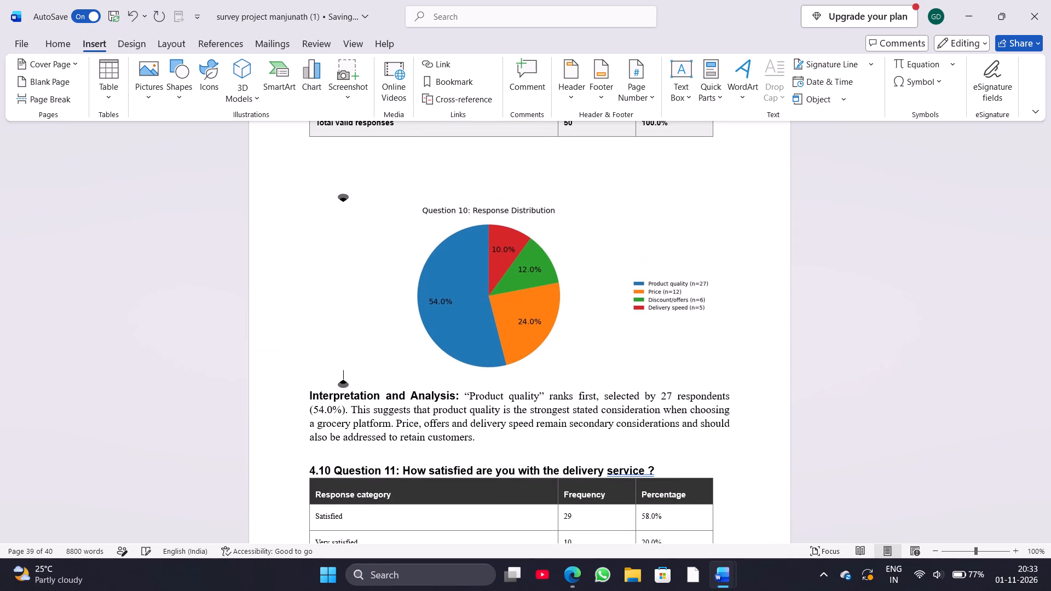
key(BackSpace)
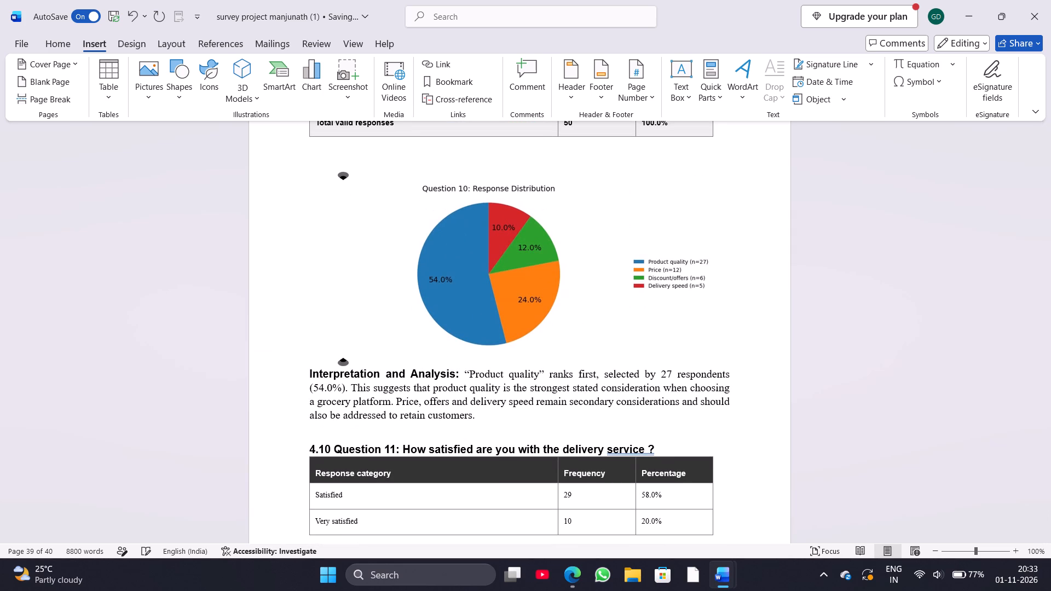
key(BackSpace)
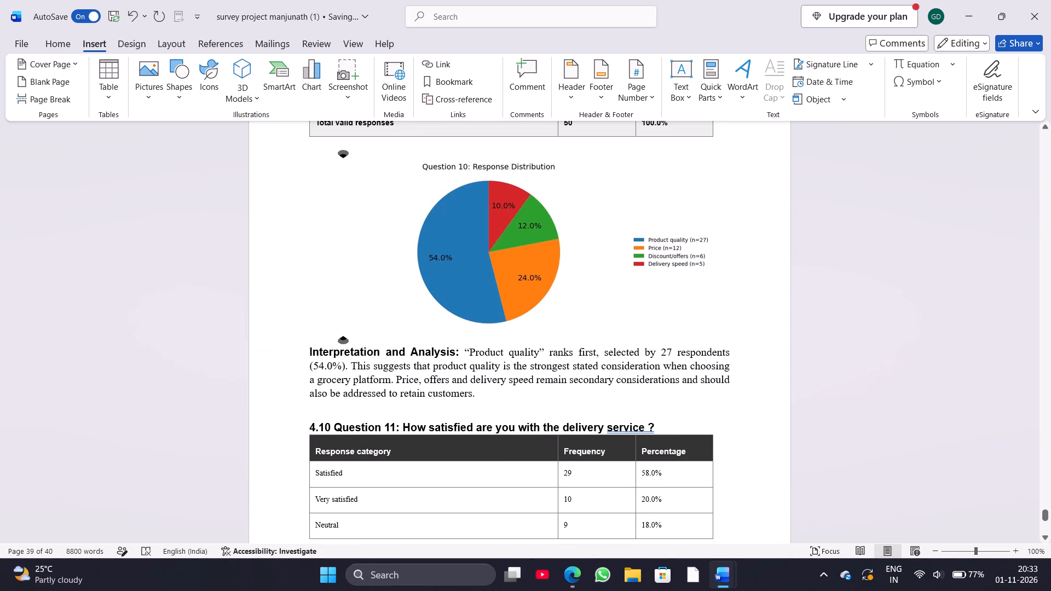
Add two blank lines above the Question 10 Interpretation and Analysis paragraph and one more above its pie chart.
click(305, 352)
key(Return)
key(Return)
key(Return)
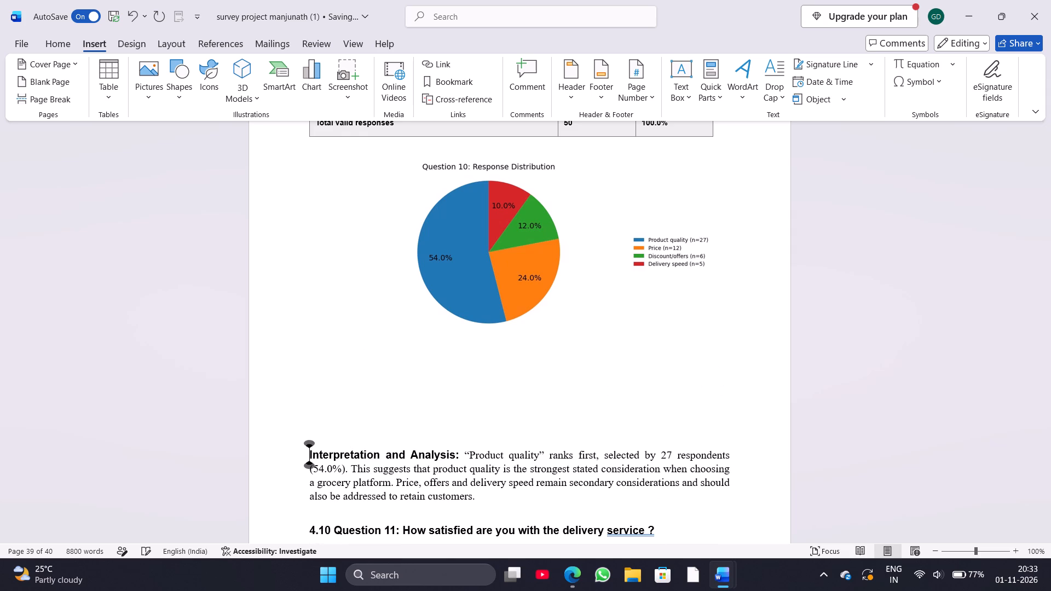
key(BackSpace)
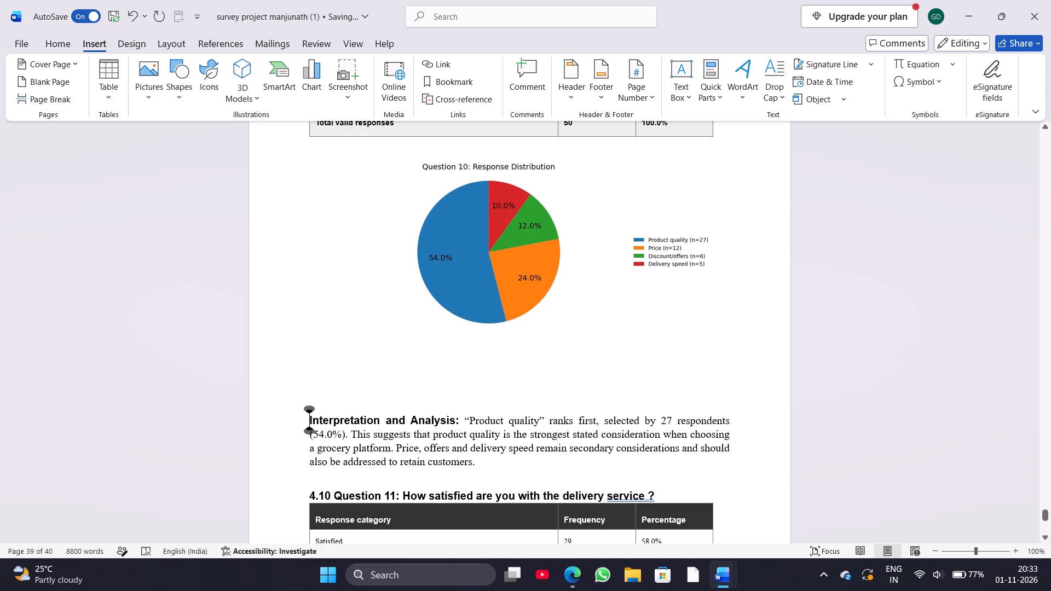
click(320, 268)
key(Return)
Insert blank lines before the 4.10 Question 11 heading to push it onto the next page with its table.
scroll(320, 268, down, 1)
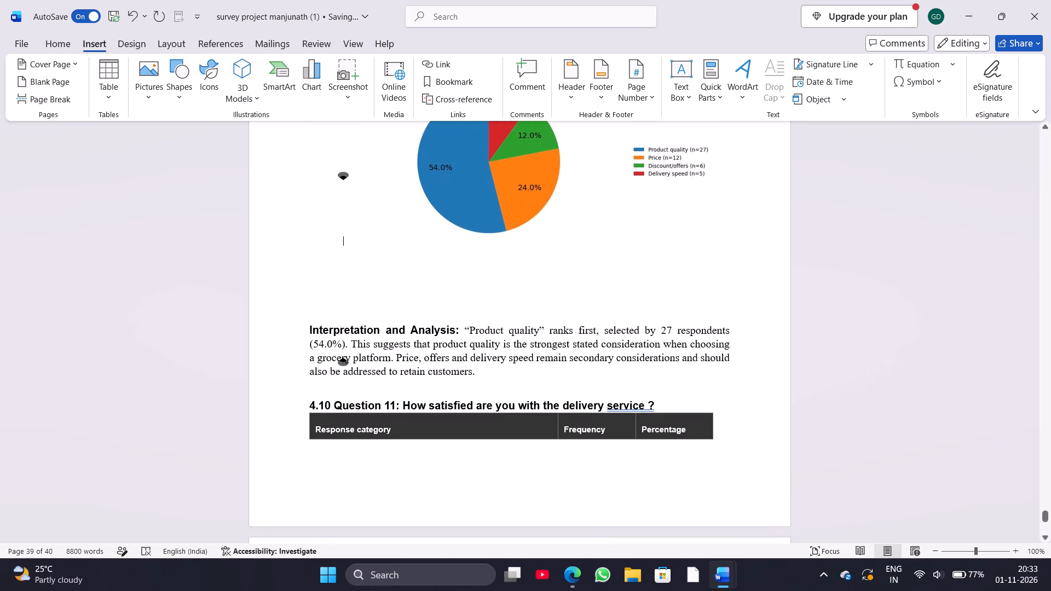
click(307, 410)
key(Return)
key(Return)
key(Return)
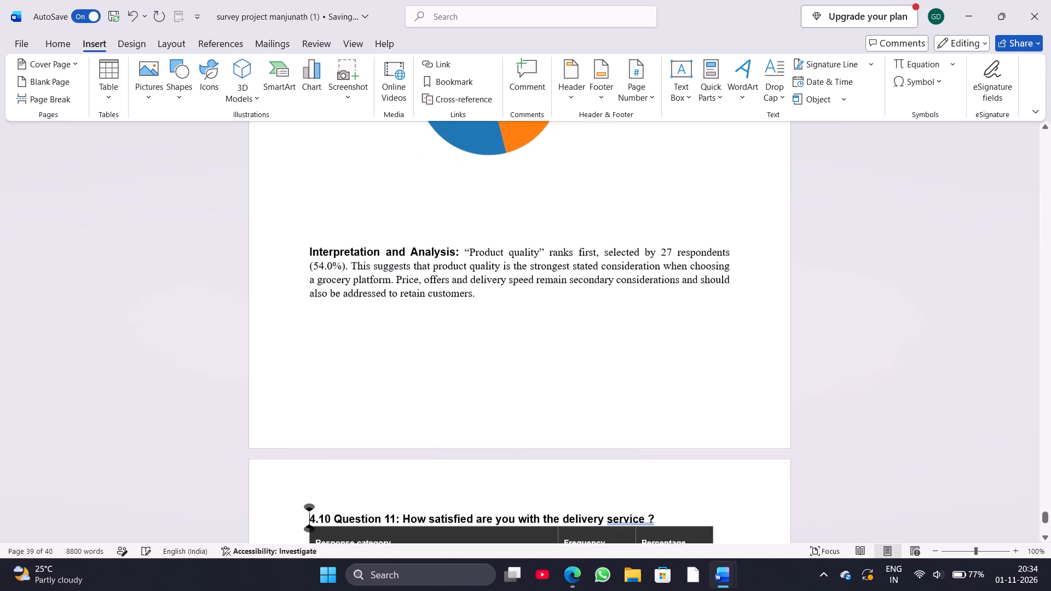
Add two blank lines between the 4.10 Question 11 heading and its response table.
scroll(307, 410, down, 1)
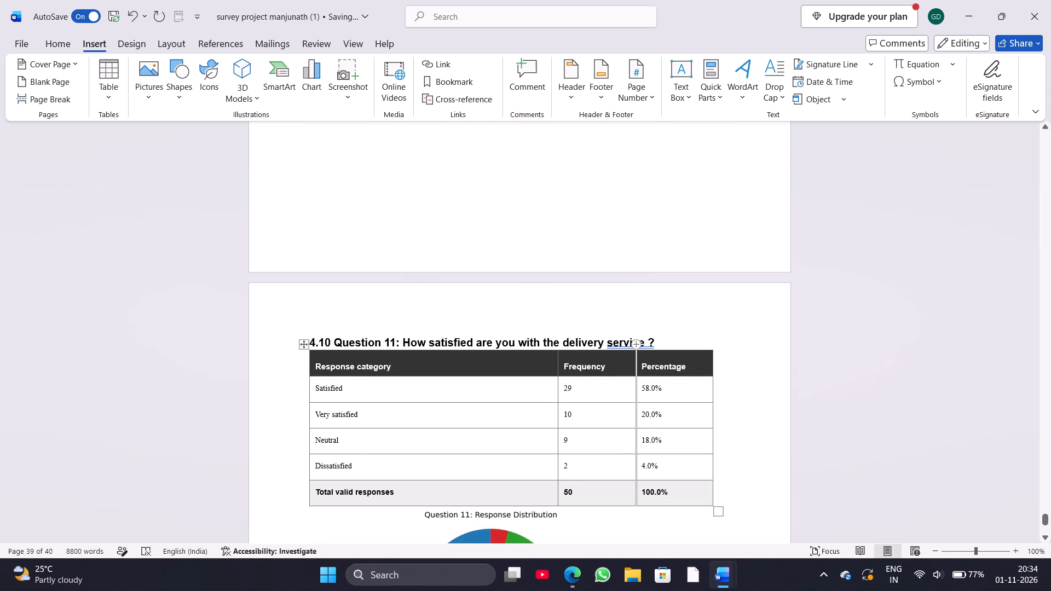
click(660, 346)
key(Return)
key(Return)
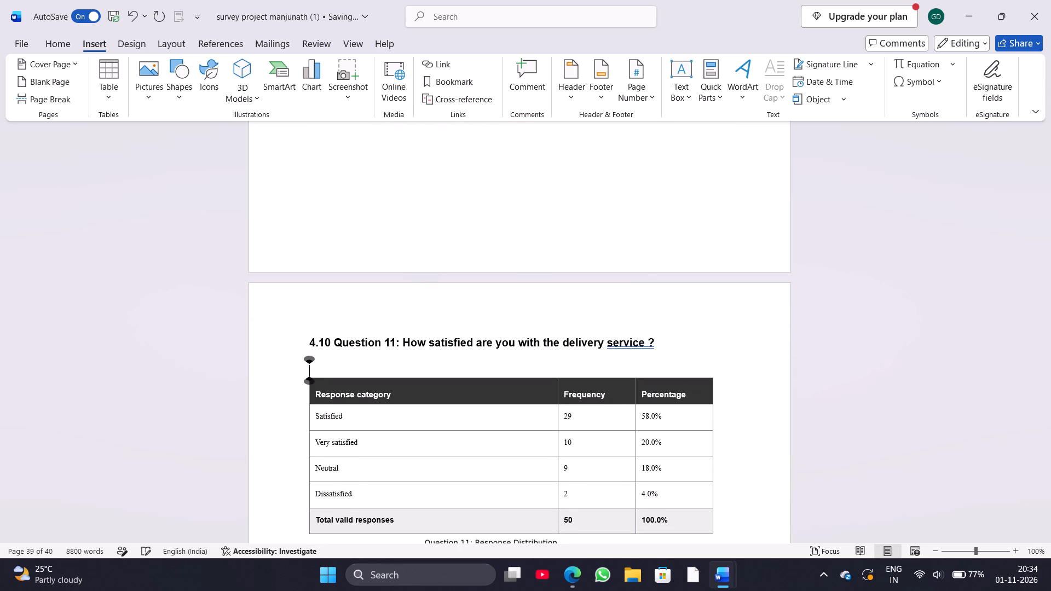
Add three blank lines above the Question 11 pie chart and two above its Interpretation and Analysis paragraph.
scroll(660, 346, down, 2)
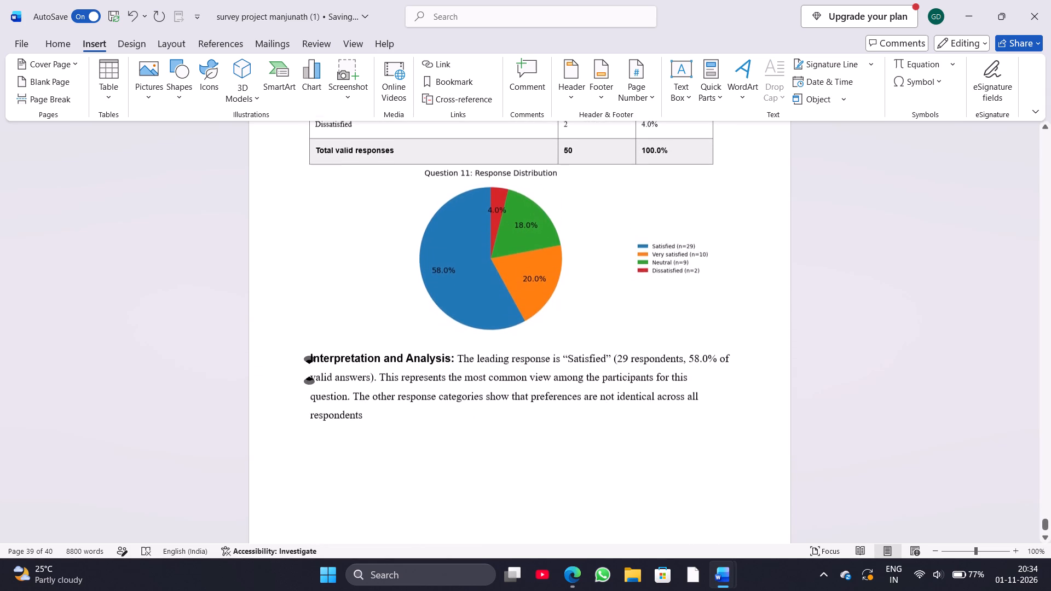
scroll(660, 346, down, 1)
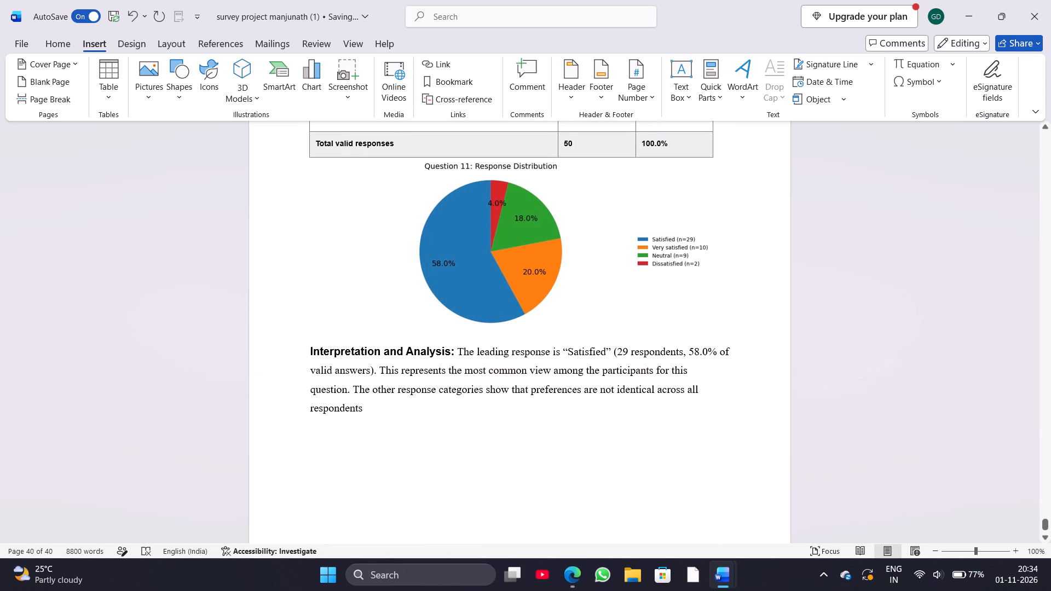
click(334, 286)
key(Return)
key(Return)
key(Return)
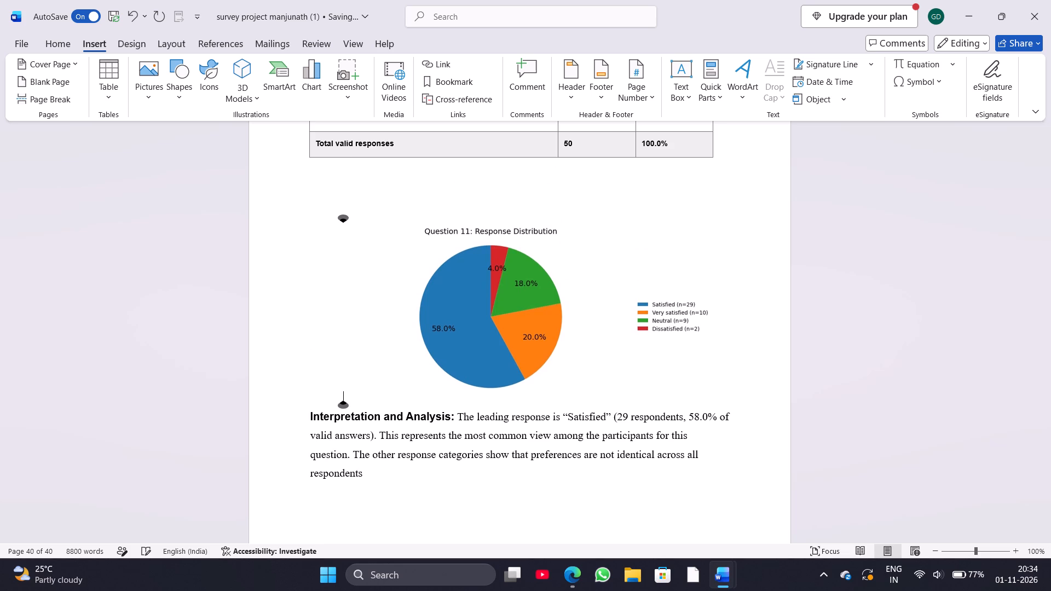
click(307, 417)
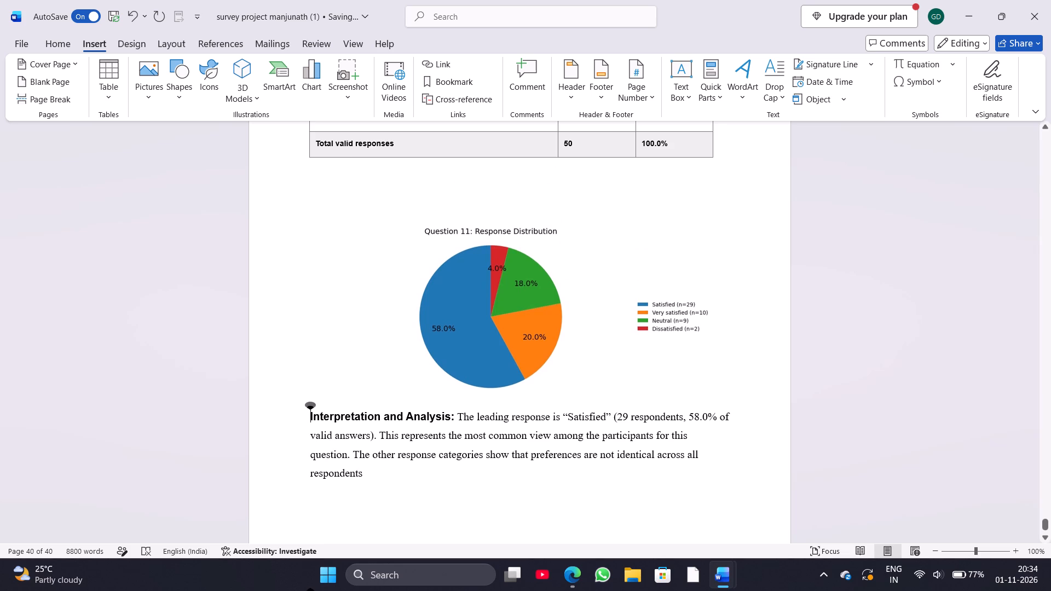
key(Return)
key(Return)
Add blank lines after the Question 11 interpretation until the insertion point reaches the first line of a new page.
scroll(307, 417, down, 4)
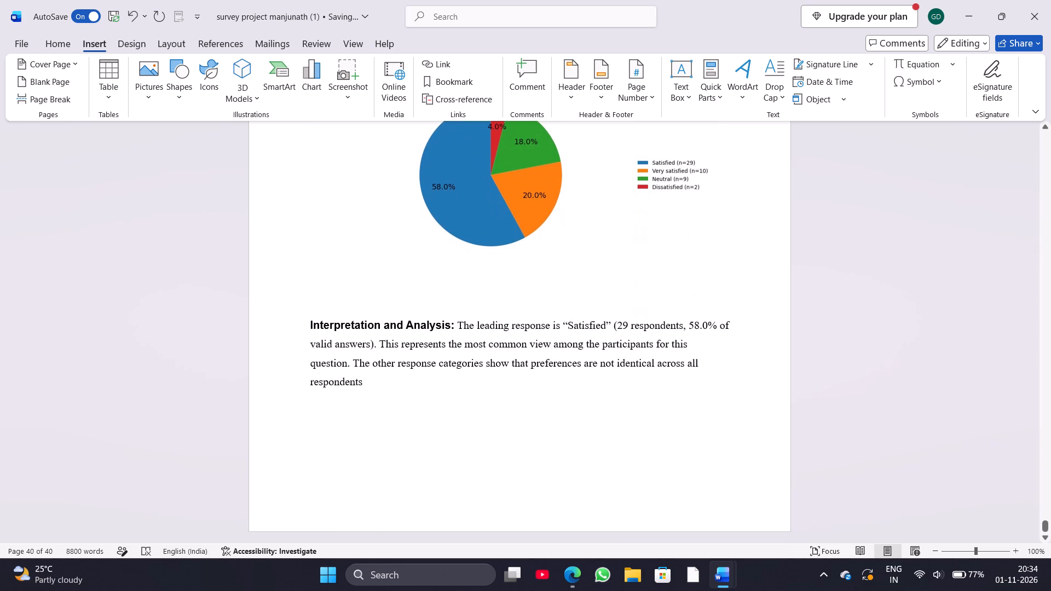
scroll(307, 417, down, 1)
click(371, 386)
key(Return)
key(Return)
key(Return)
key(Return)
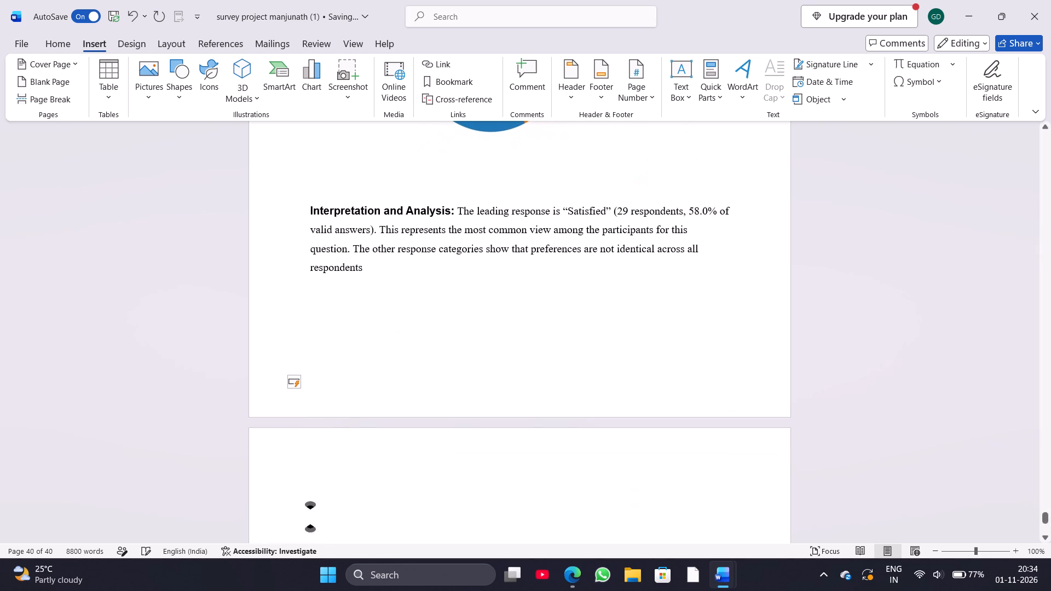
key(BackSpace)
scroll(371, 386, down, 1)
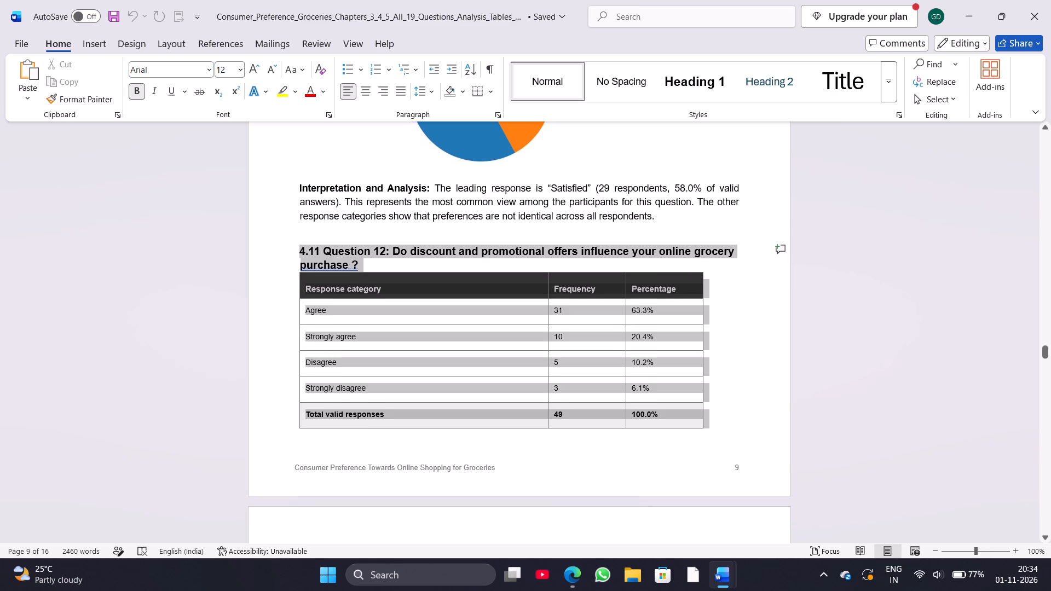
drag(461, 540, 475, 540)
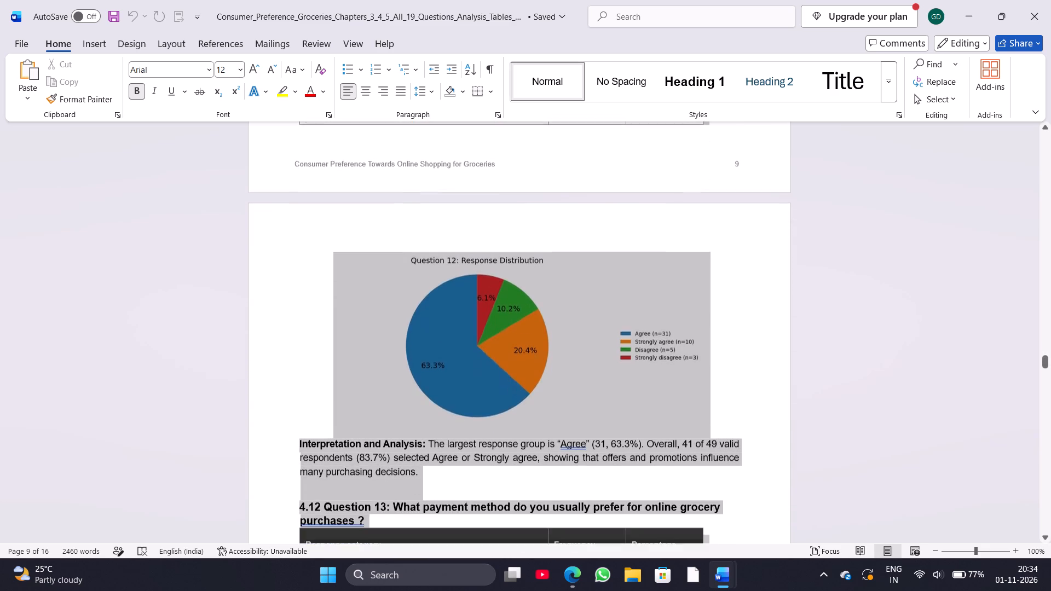
drag(475, 540, 496, 542)
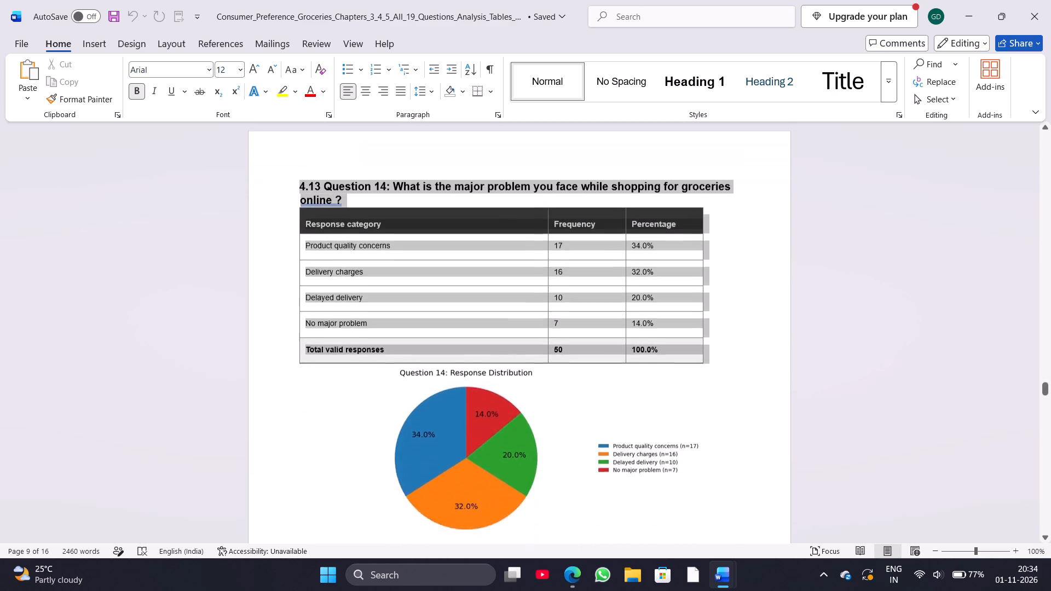
drag(496, 542, 597, 486)
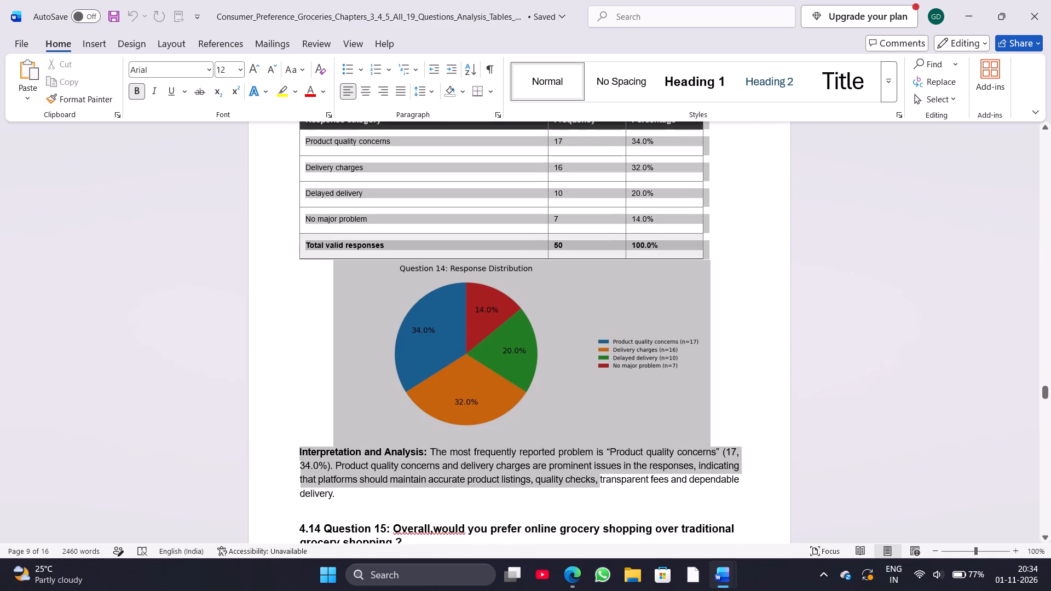
drag(597, 486, 600, 499)
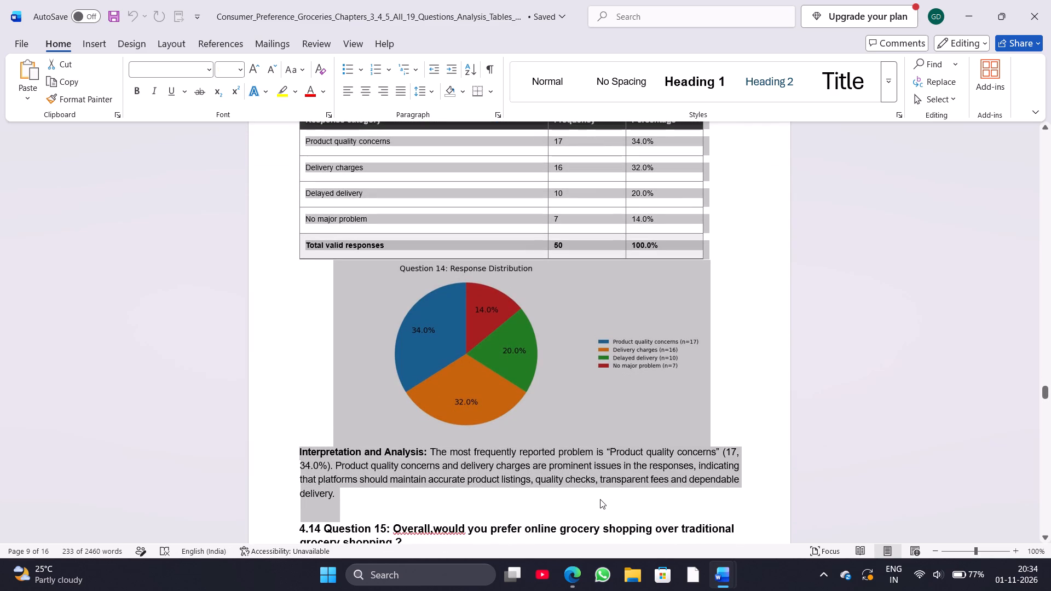
key(ctrl+c)
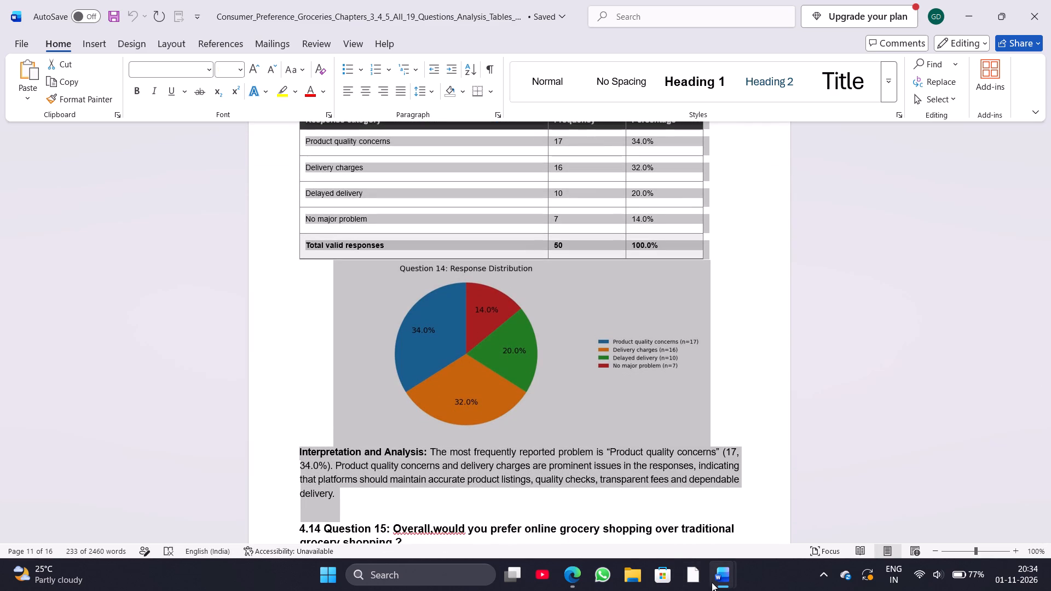
click(783, 509)
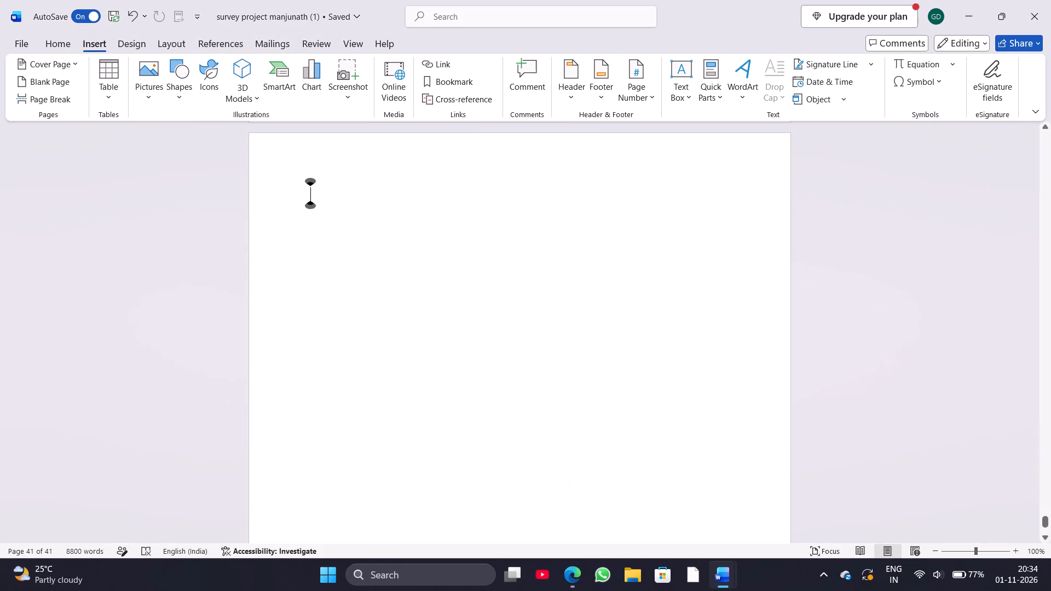
key(ctrl+v)
key(ctrl+c)
Add two blank lines between the 4.11 Question 12 heading and its response table.
scroll(507, 296, up, 6)
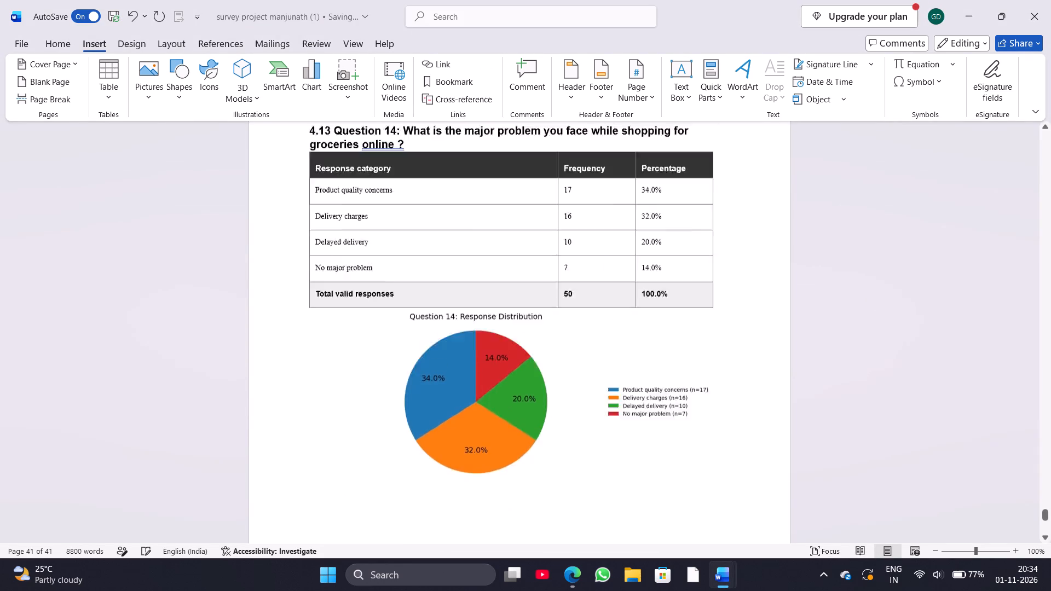
scroll(507, 296, up, 6)
scroll(507, 296, left, 1)
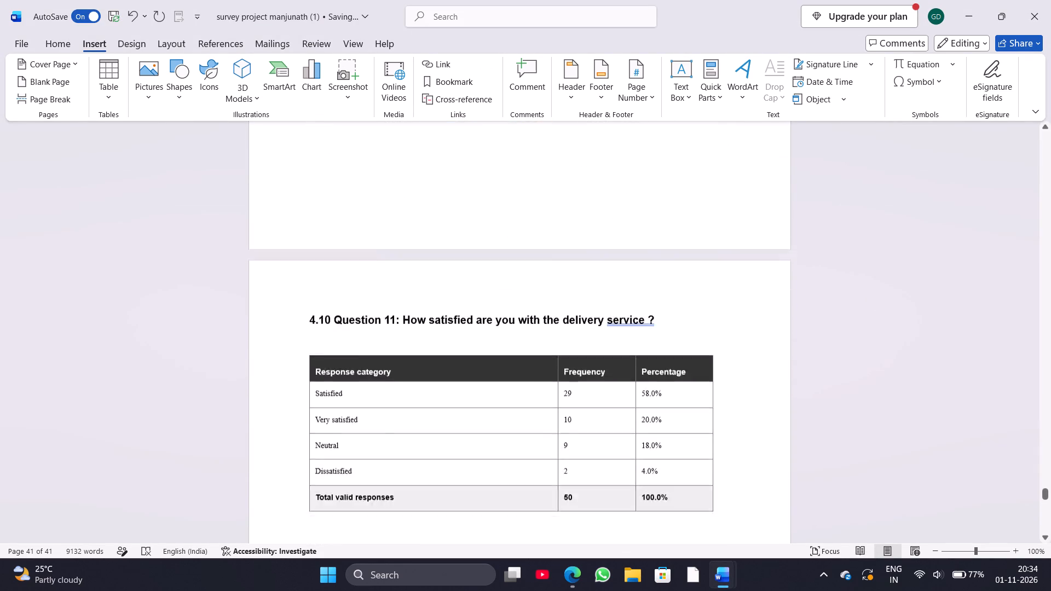
scroll(507, 296, left, 1)
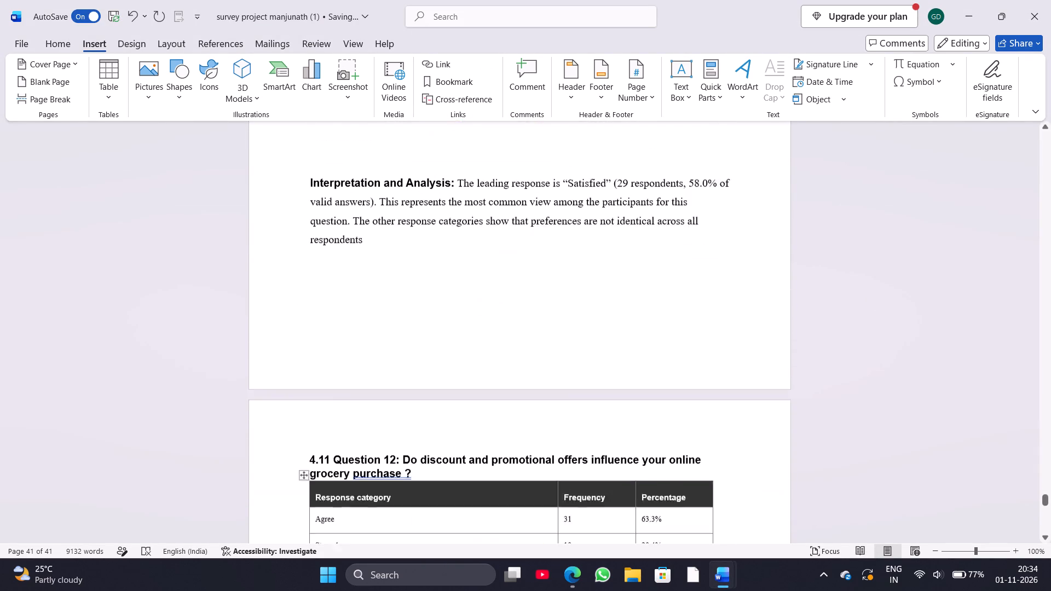
scroll(507, 296, left, 1)
scroll(611, 470, down, 1)
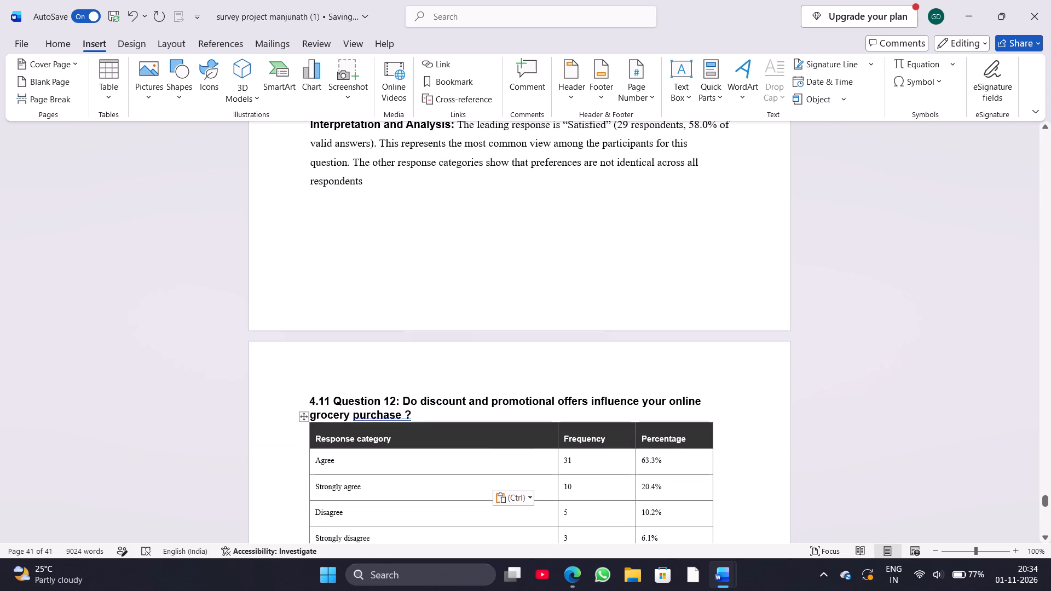
click(436, 419)
key(Return)
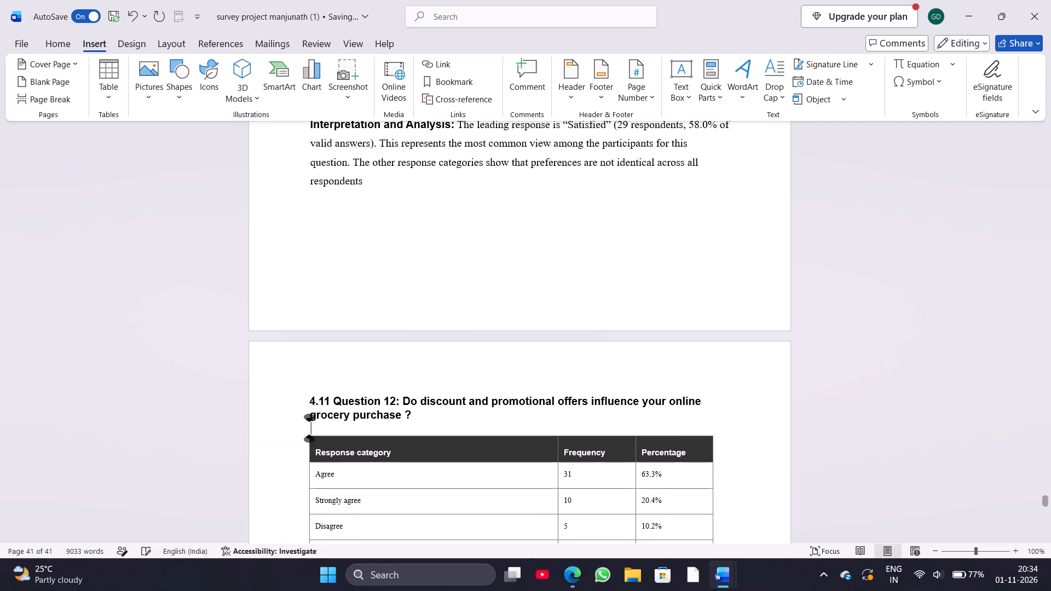
key(Return)
Add two blank lines above the Question 12 pie chart and two above its Interpretation and Analysis paragraph.
scroll(436, 419, down, 3)
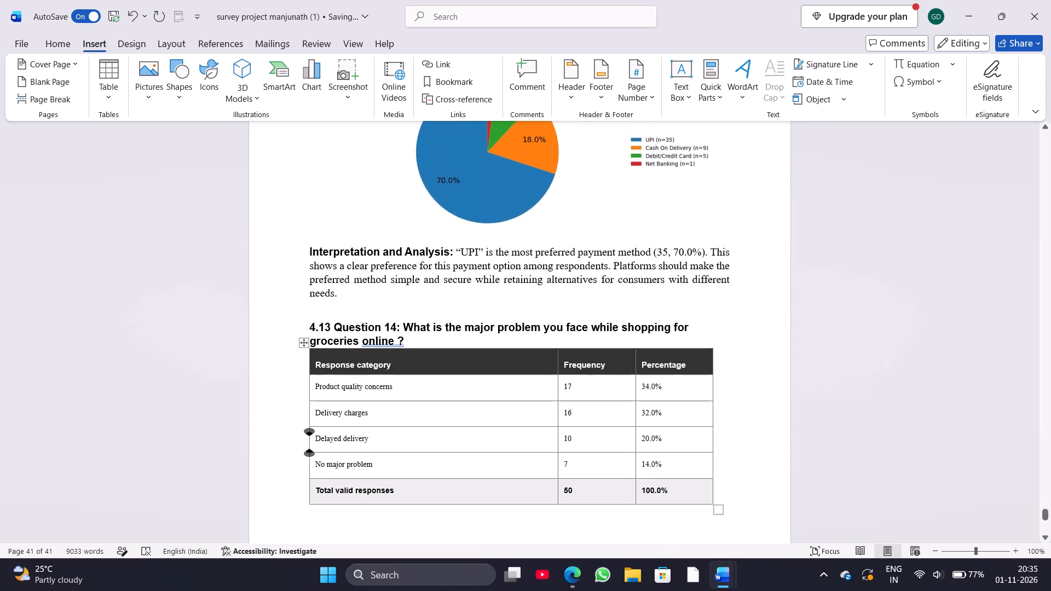
scroll(425, 484, up, 8)
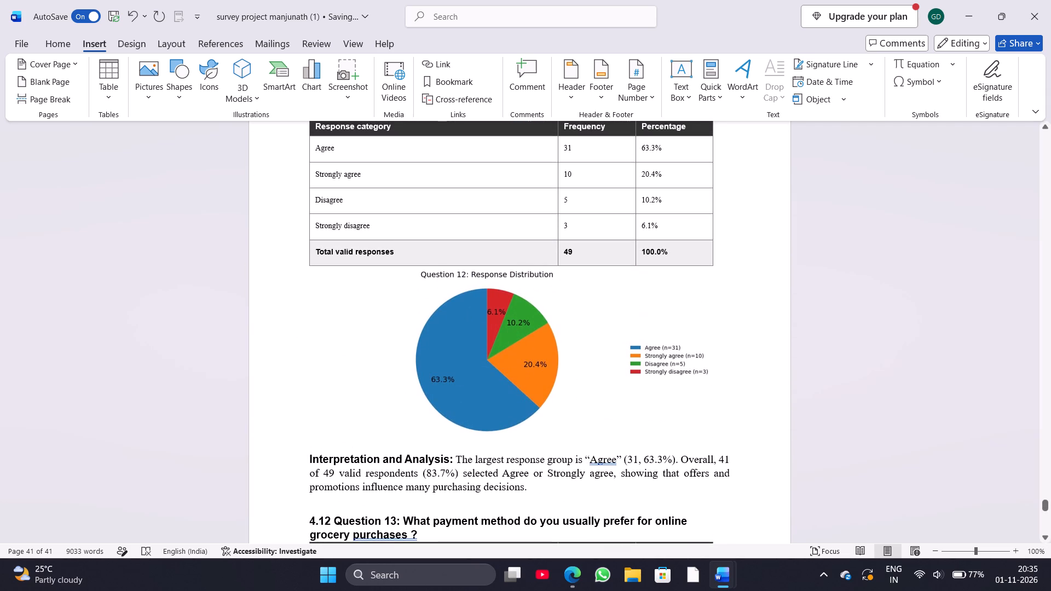
click(319, 375)
key(Return)
key(Return)
key(Return)
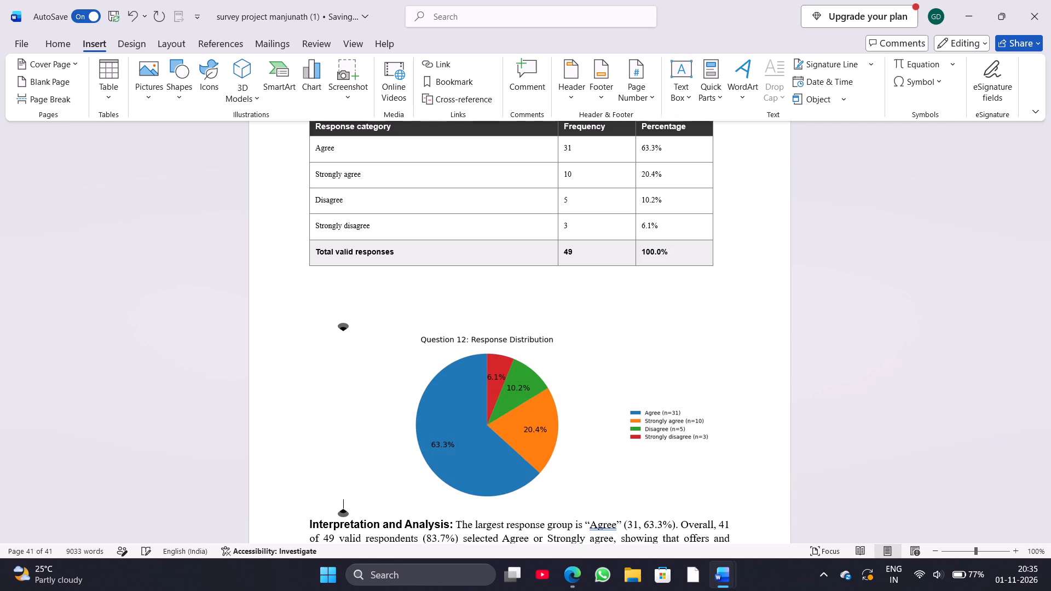
key(BackSpace)
scroll(319, 375, down, 1)
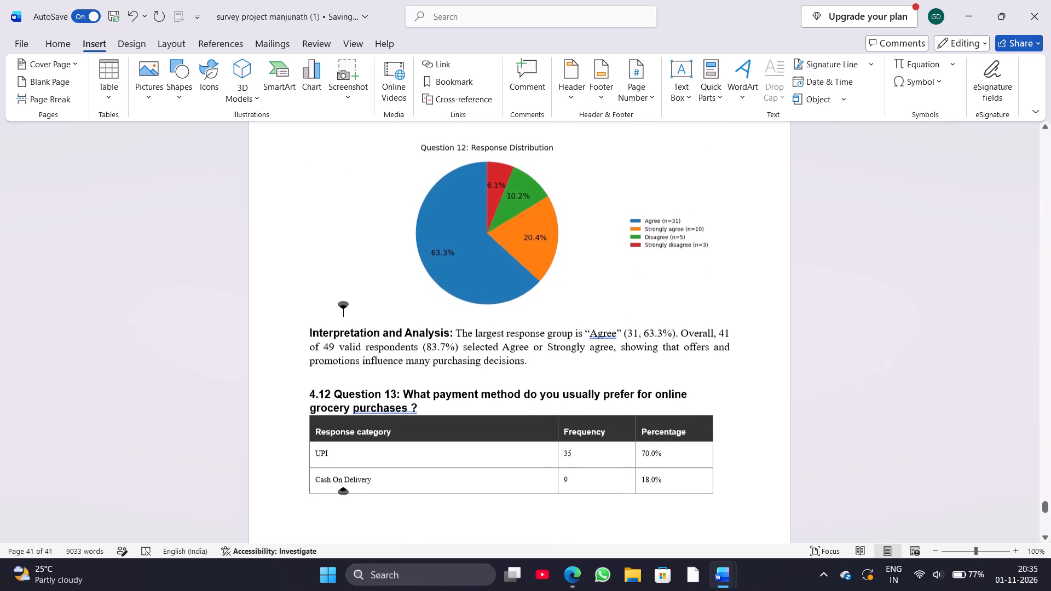
click(303, 336)
key(Return)
key(Return)
Insert three blank lines before the 4.12 Question 13 heading to push it onto the next page with its table.
scroll(303, 336, down, 1)
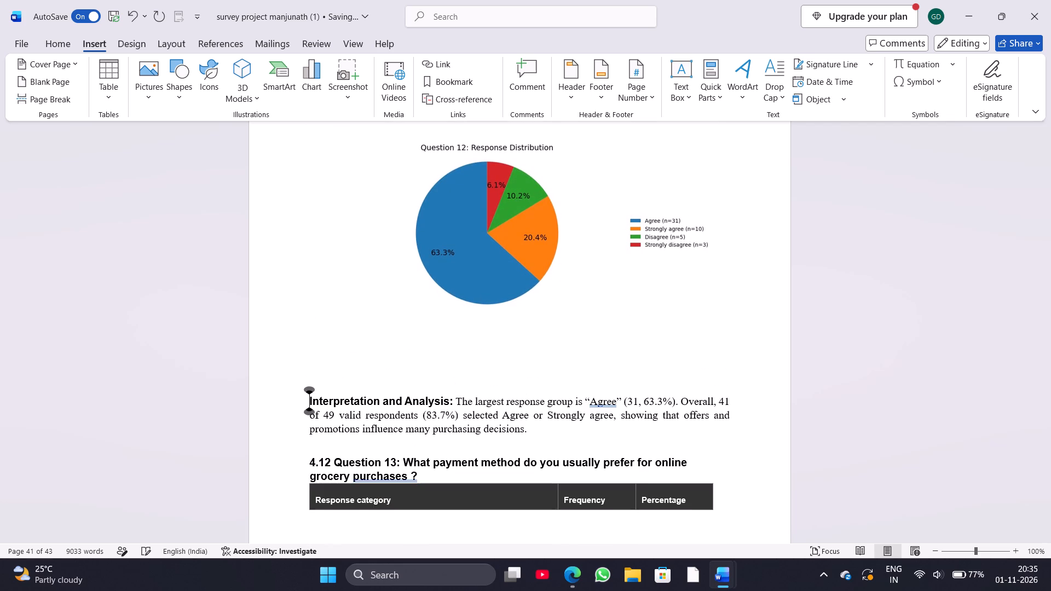
scroll(303, 336, down, 1)
click(308, 393)
key(Return)
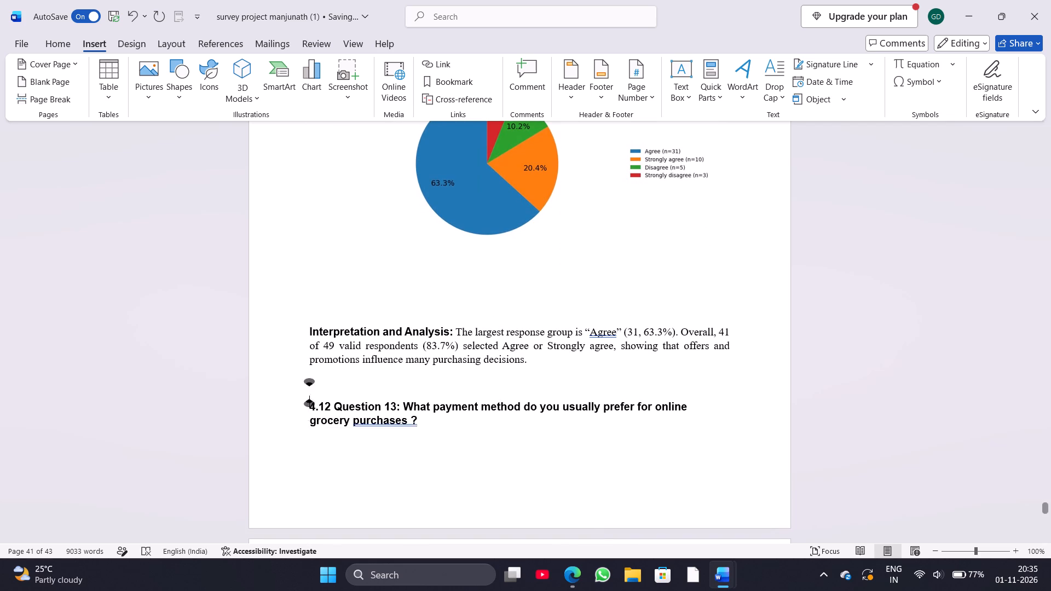
key(Return)
key(Return)
Add two blank lines between the 4.12 Question 13 heading and its response table.
scroll(308, 393, down, 2)
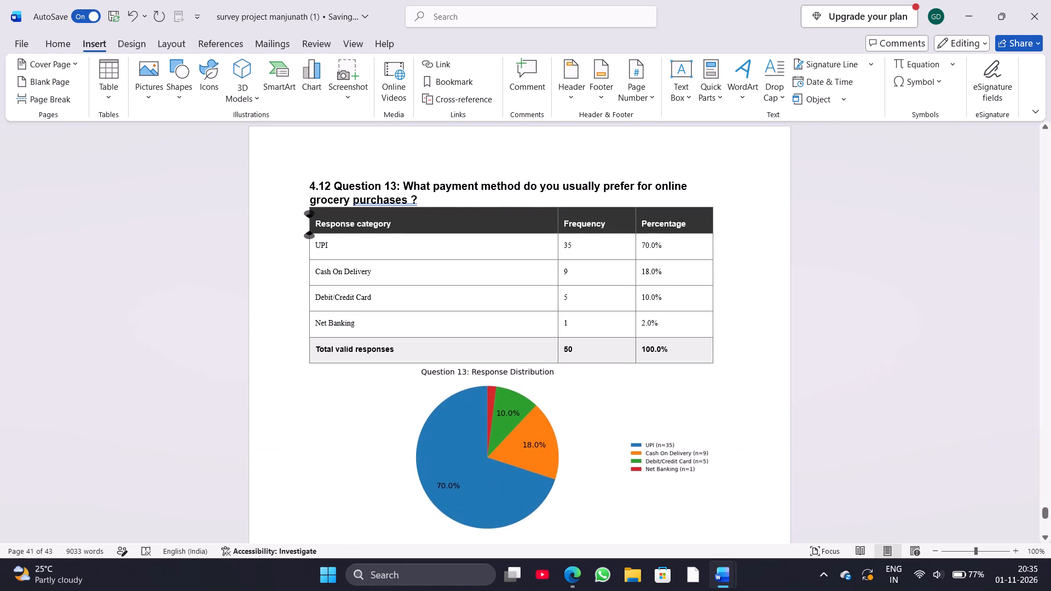
click(429, 195)
key(Return)
key(Return)
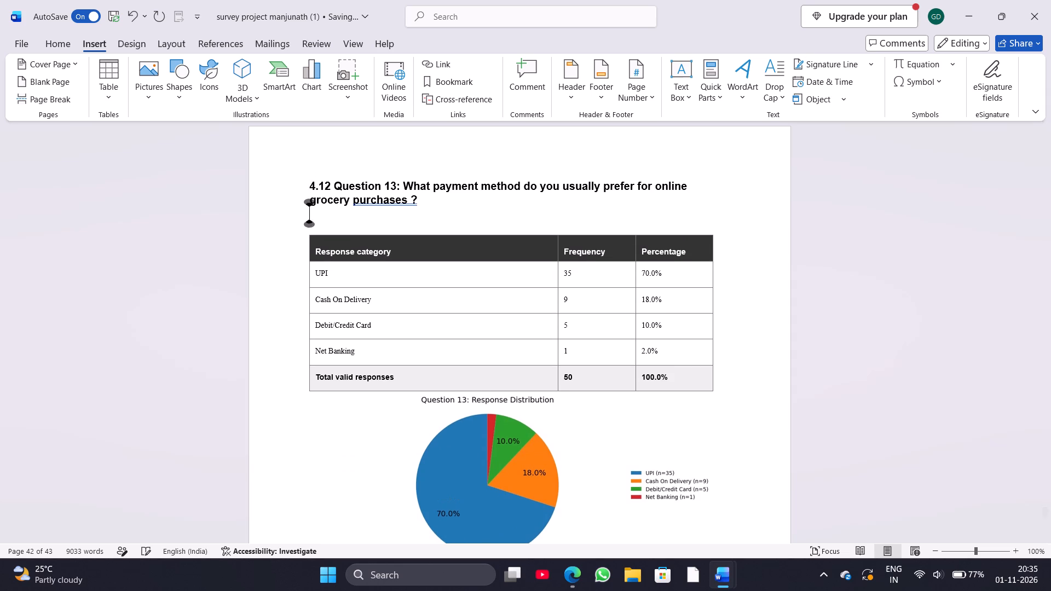
Add two blank lines above the Question 13 pie chart and two above its Interpretation and Analysis paragraph.
scroll(400, 326, down, 1)
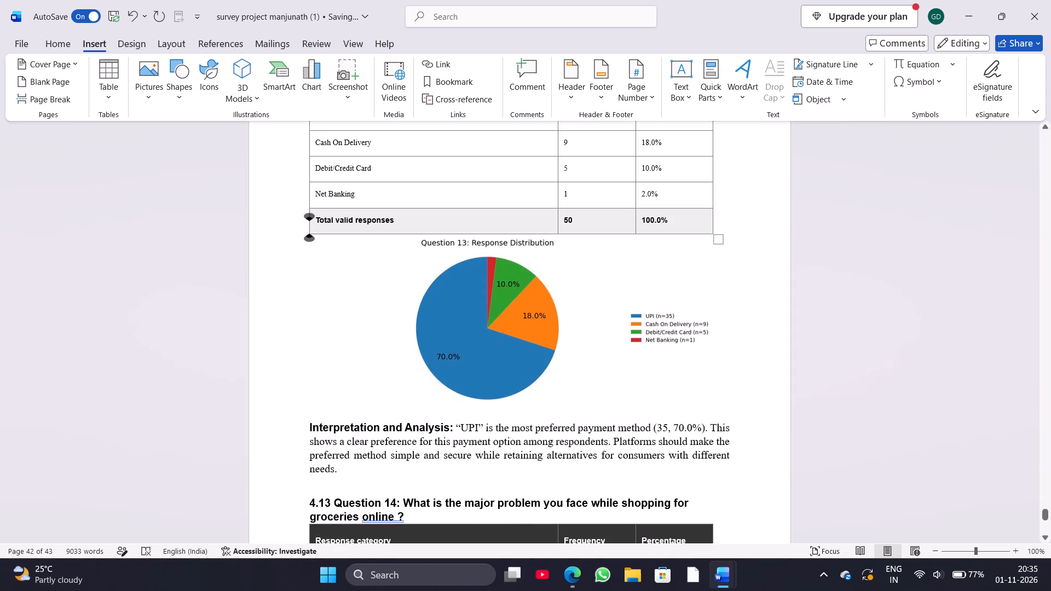
click(294, 314)
click(298, 316)
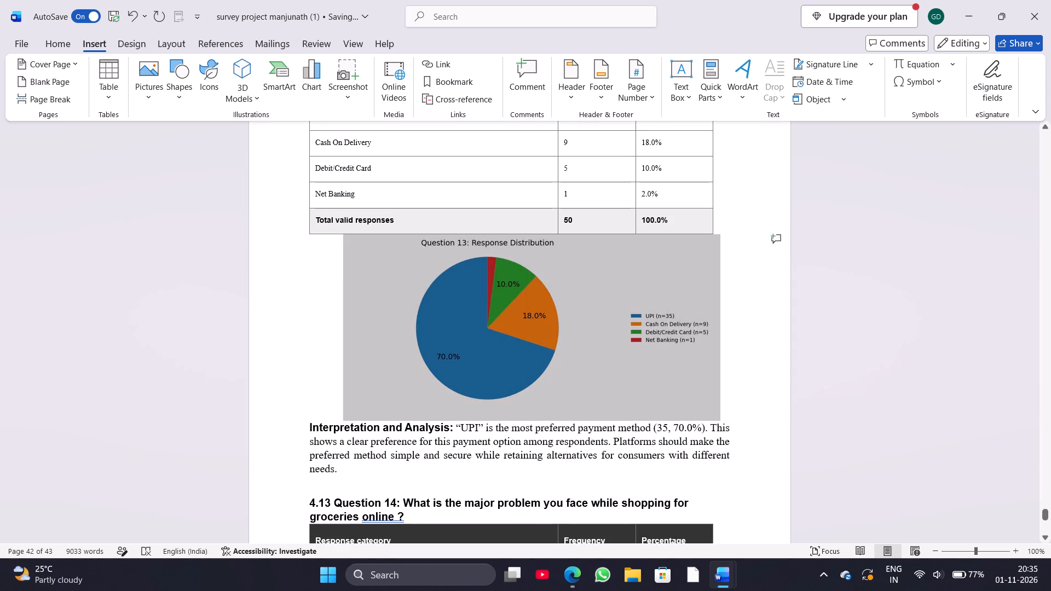
click(318, 314)
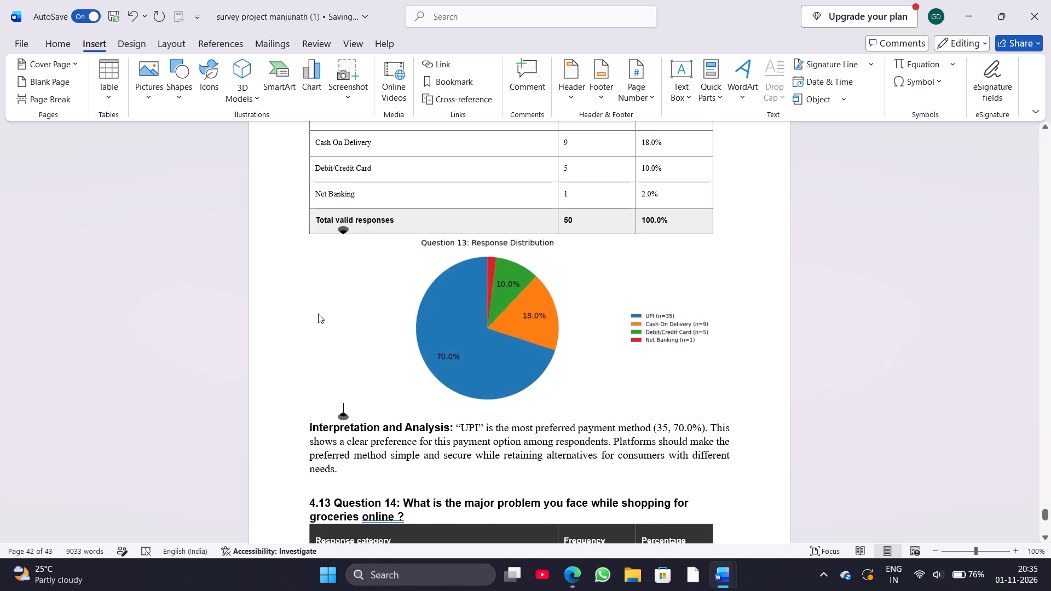
key(Return)
key(Return)
scroll(318, 314, down, 1)
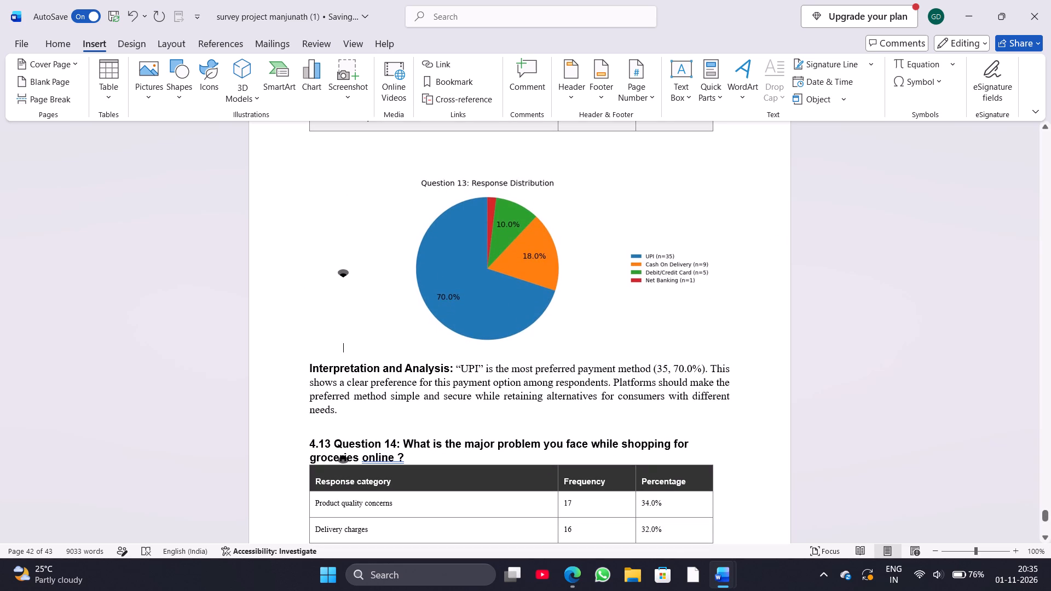
click(303, 370)
key(Return)
key(Return)
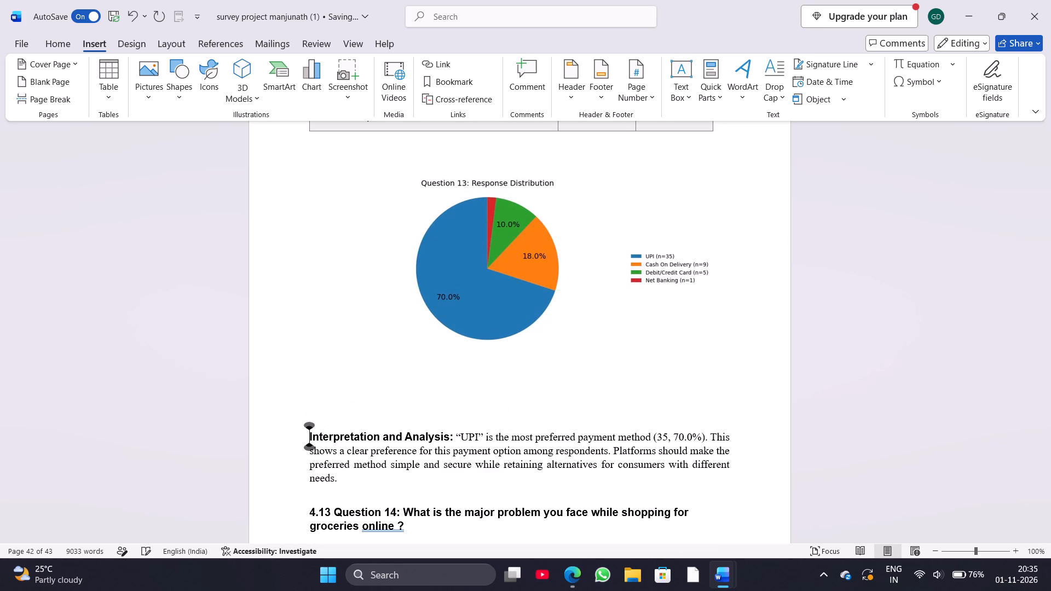
Insert two blank lines before the 4.13 Question 14 heading to push it onto the next page with its table.
scroll(303, 370, down, 2)
click(308, 379)
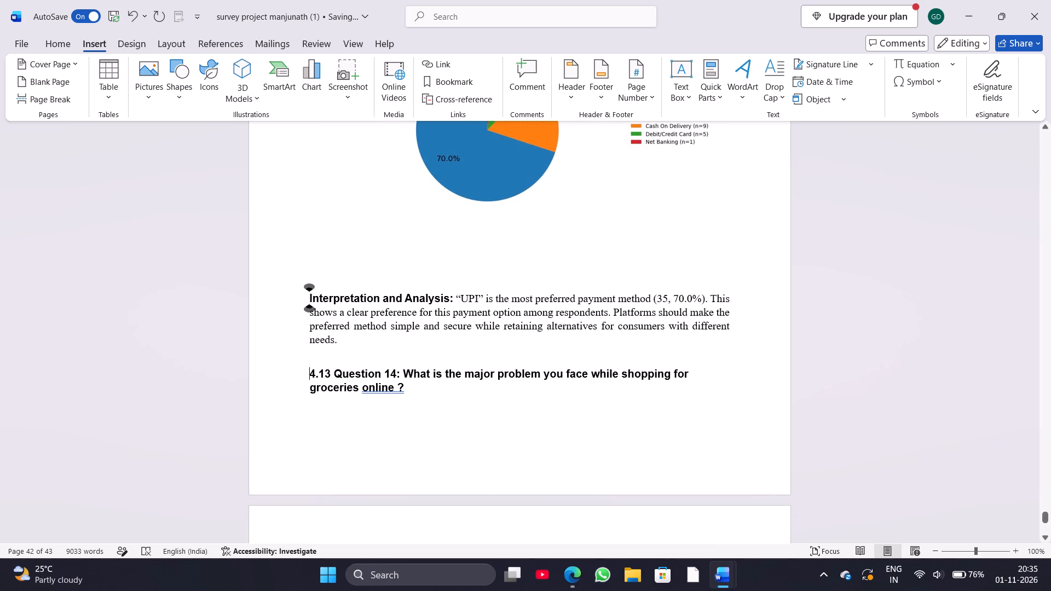
key(Return)
key(Return)
Add two blank lines between the 4.13 Question 14 heading and its response table.
scroll(308, 379, down, 1)
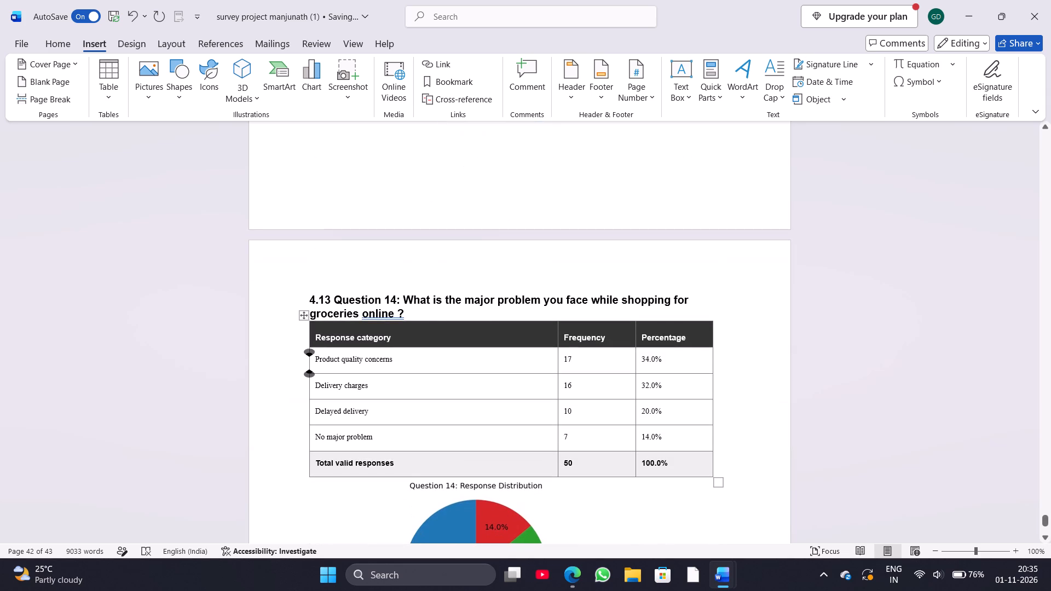
click(415, 316)
key(Return)
key(Return)
Add two blank lines between the Question 14 response table and its pie chart.
scroll(415, 316, down, 1)
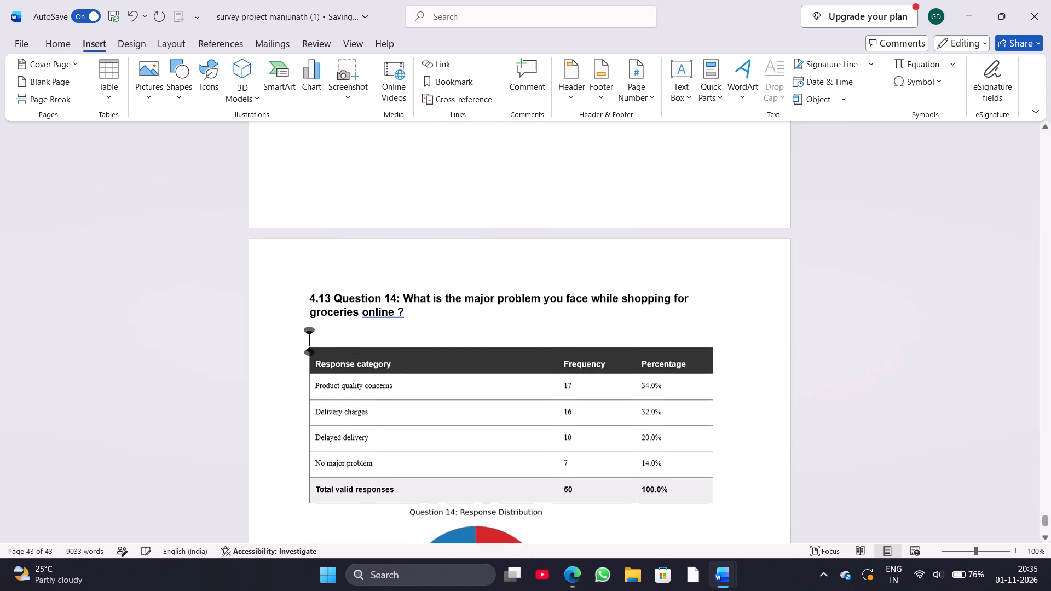
scroll(415, 316, down, 1)
scroll(383, 376, down, 1)
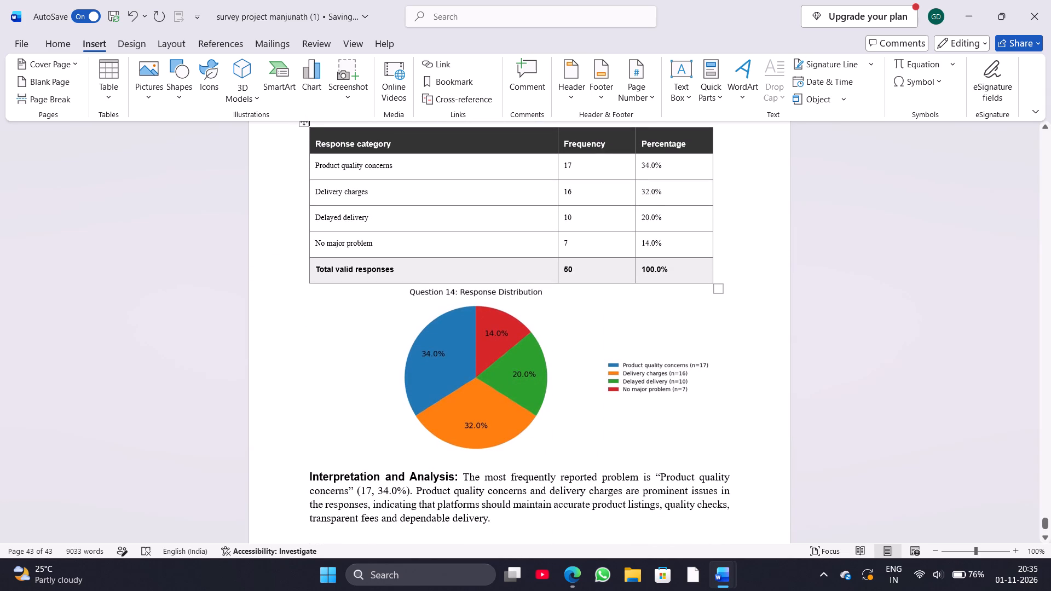
click(327, 369)
key(Return)
key(Return)
scroll(327, 369, down, 1)
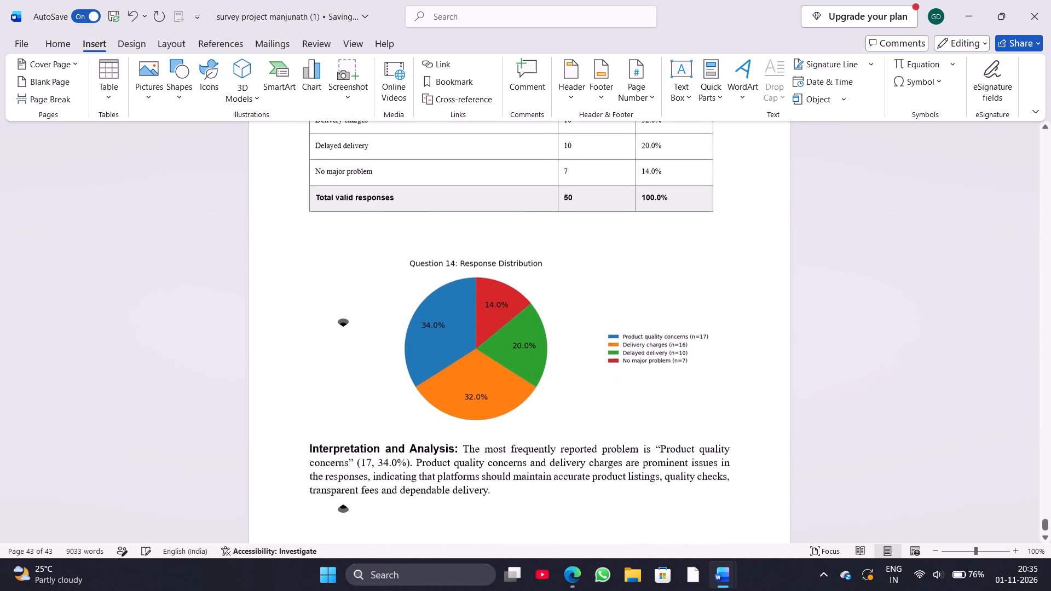
Add two blank lines between the Question 14 pie chart and its Interpretation and Analysis paragraph.
scroll(327, 369, down, 1)
click(308, 307)
key(Return)
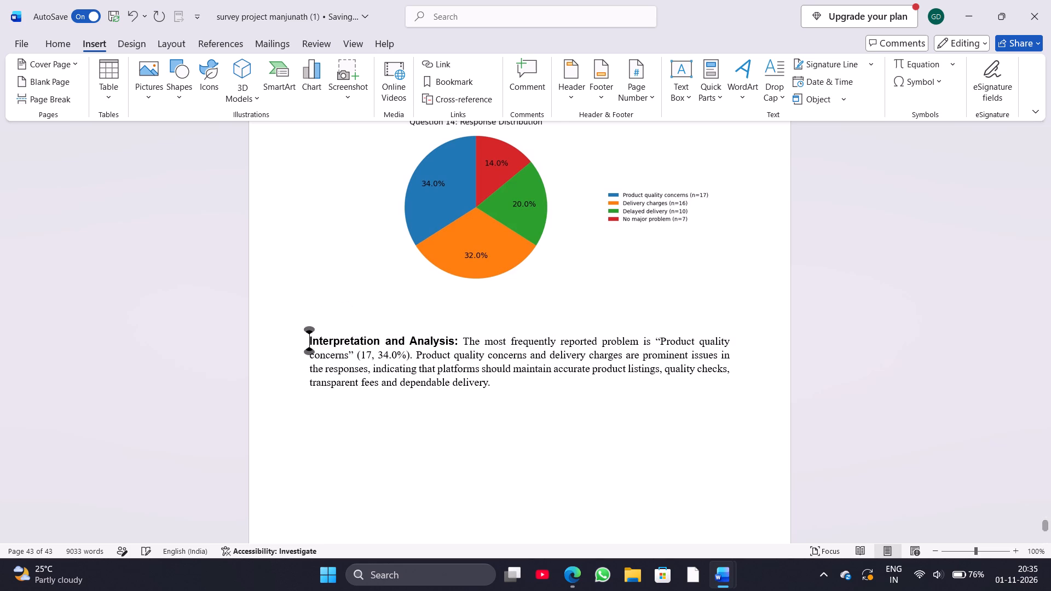
key(Return)
Add two blank lines below the Question 14 Interpretation and Analysis paragraph to move the insertion point onto a new page.
scroll(308, 307, down, 2)
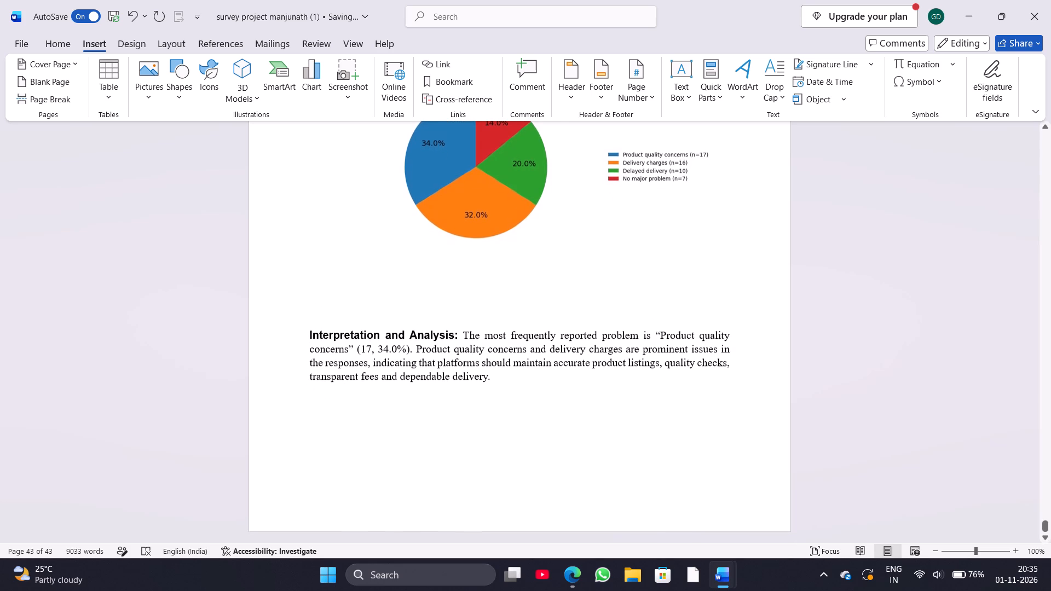
scroll(308, 307, down, 1)
click(322, 421)
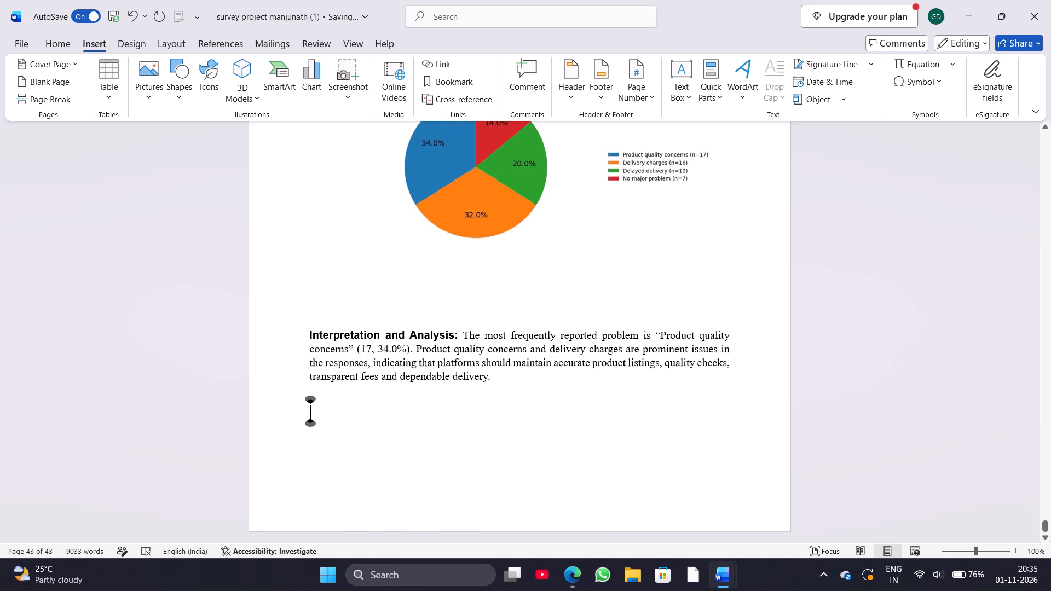
key(Return)
key(Return)
key(Return)
key(BackSpace)
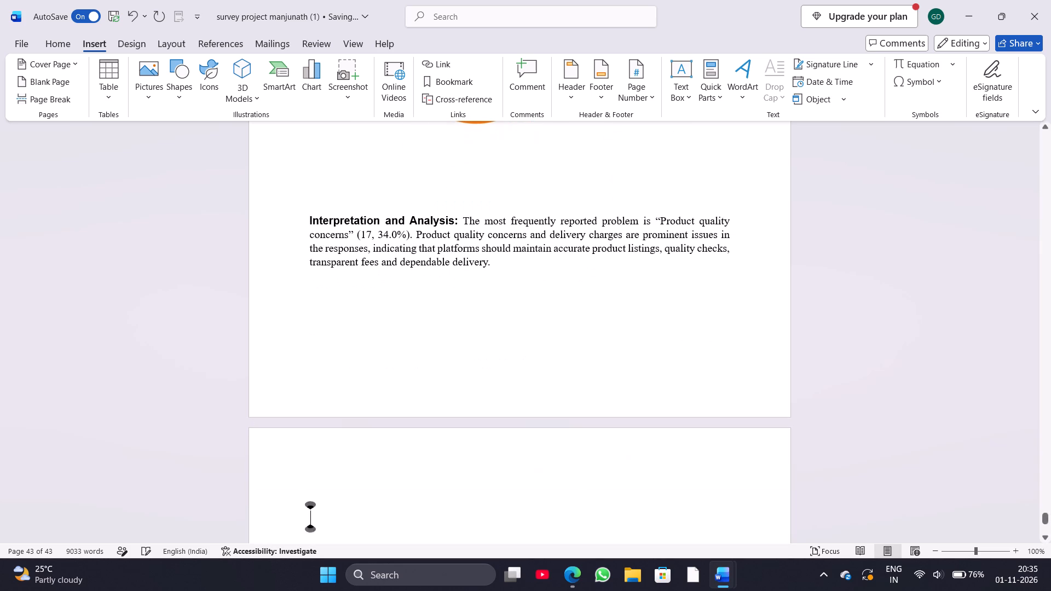
Copy the source document from the 4.14 Question 15 heading into section 5.4's first sentence and paste it on the survey report's new page.
scroll(307, 471, down, 1)
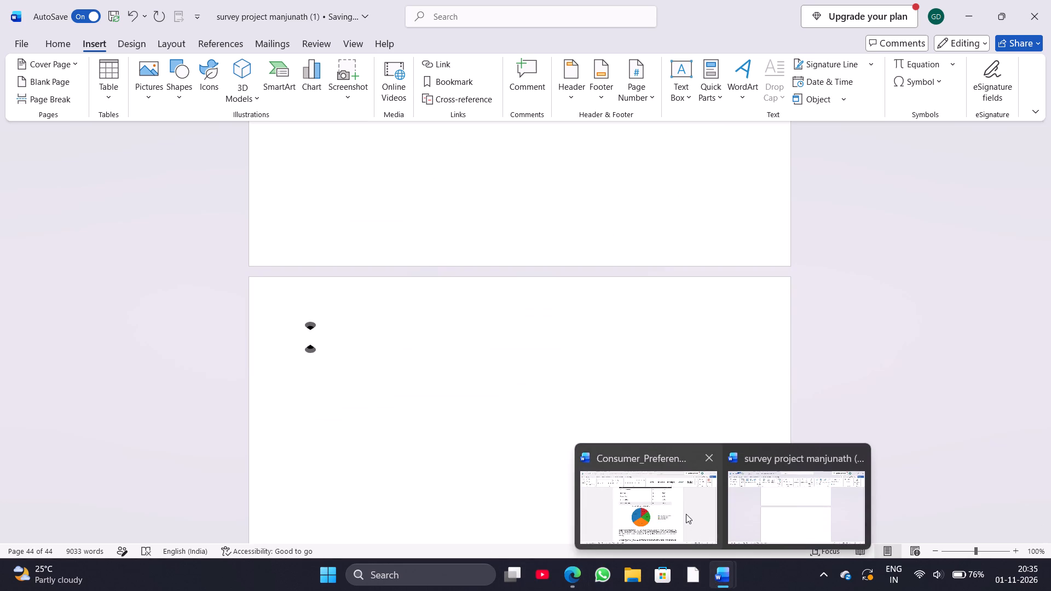
click(686, 514)
scroll(481, 469, down, 1)
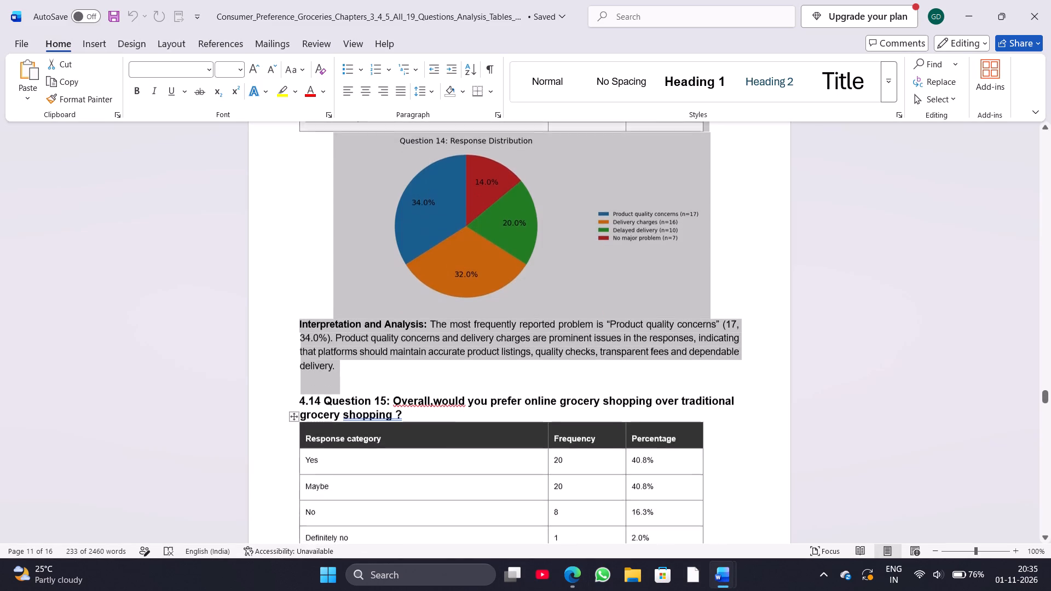
scroll(481, 469, down, 1)
click(299, 323)
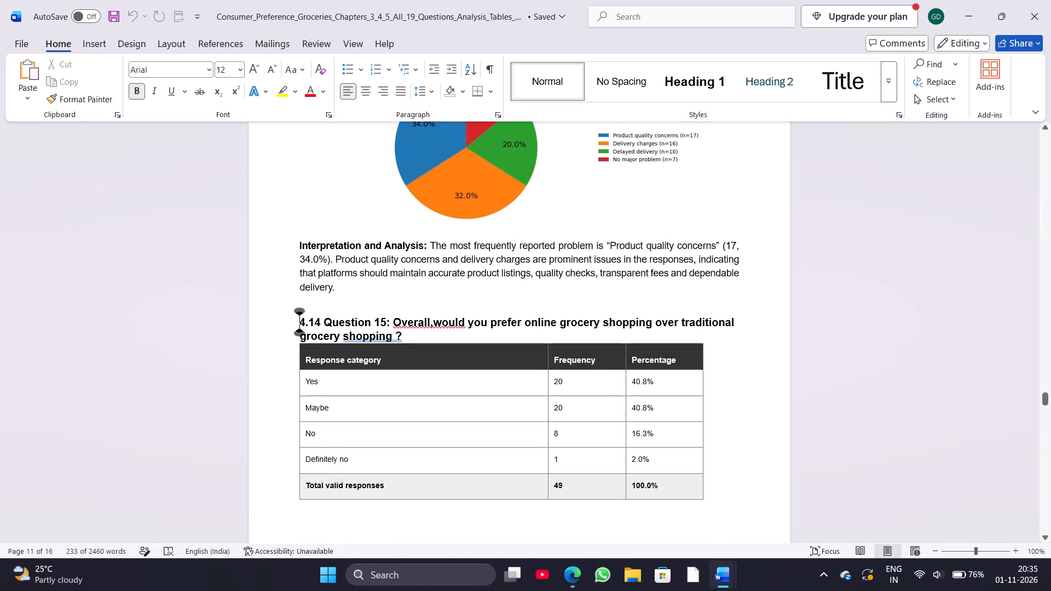
drag(299, 323, 632, 590)
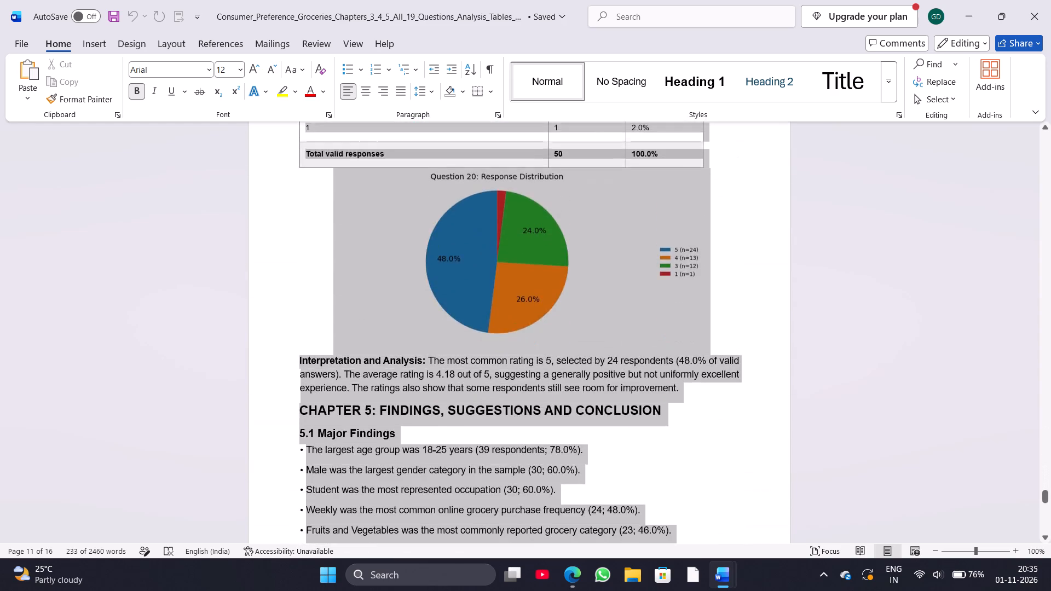
drag(632, 590, 446, 38)
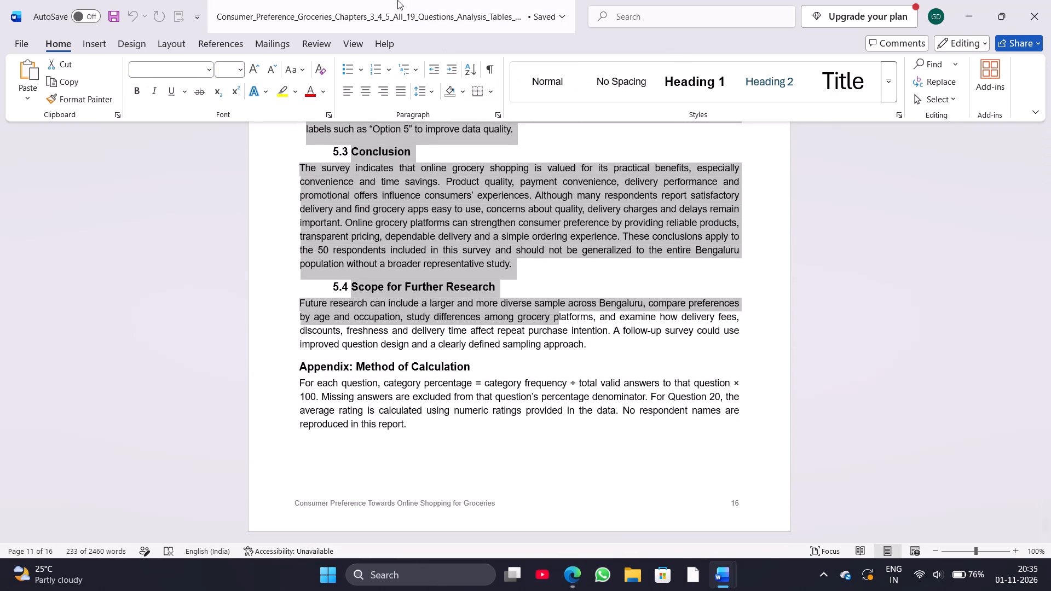
scroll(397, 6, up, 1)
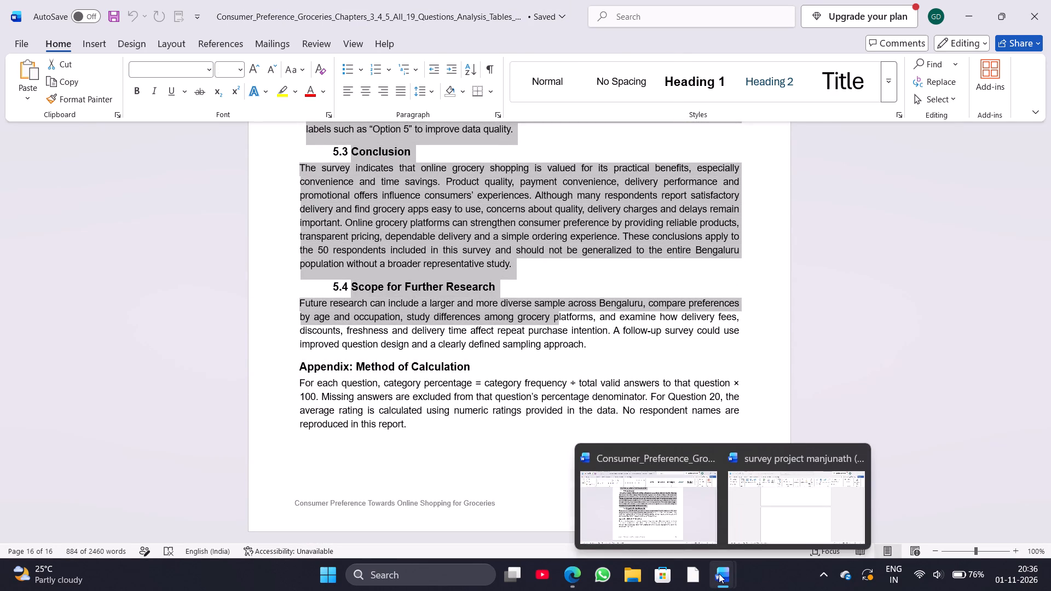
key(ctrl+c)
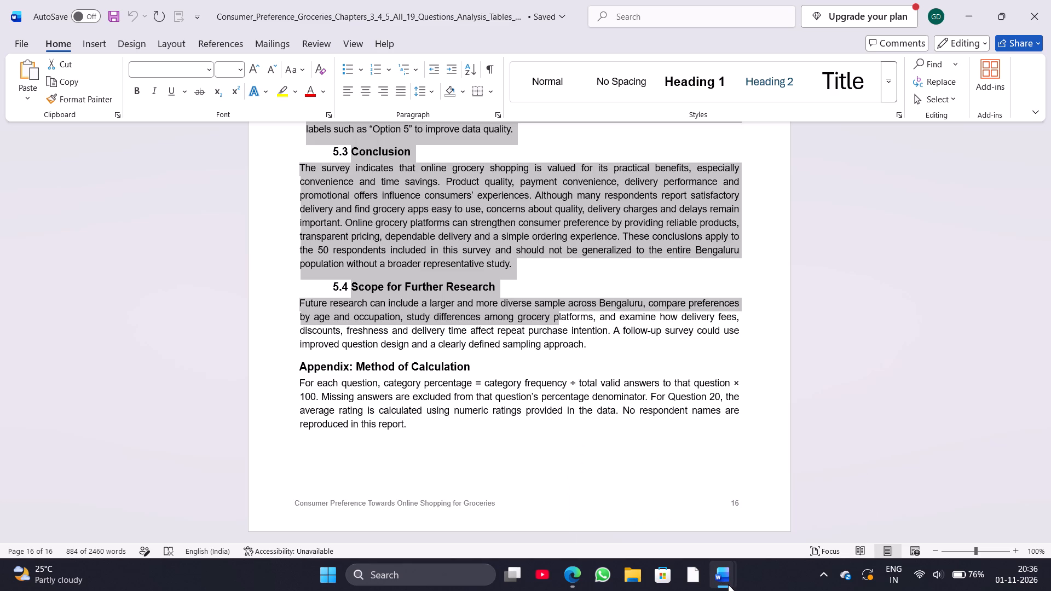
click(725, 583)
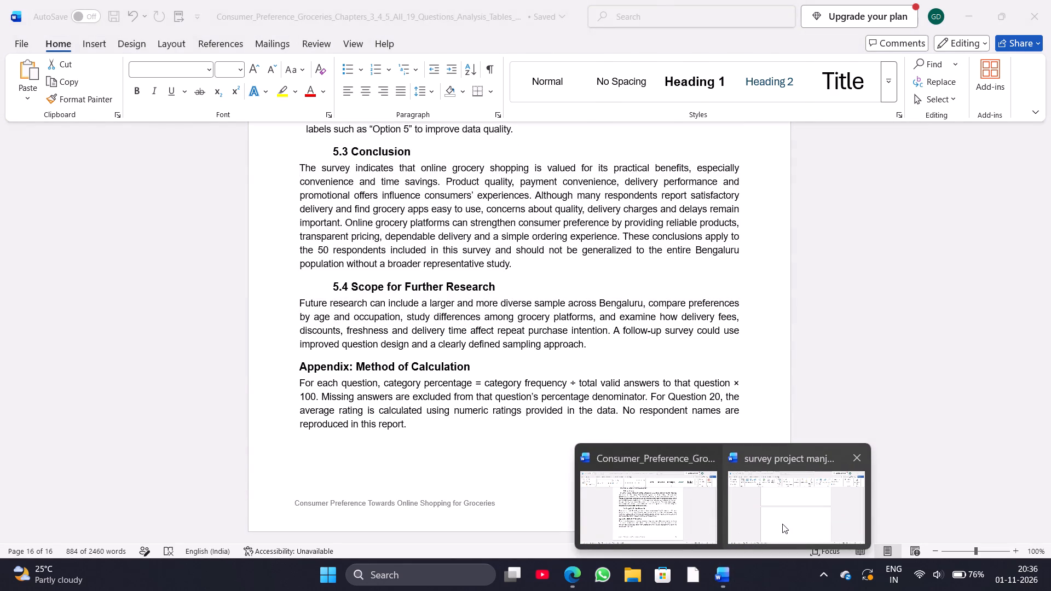
click(782, 524)
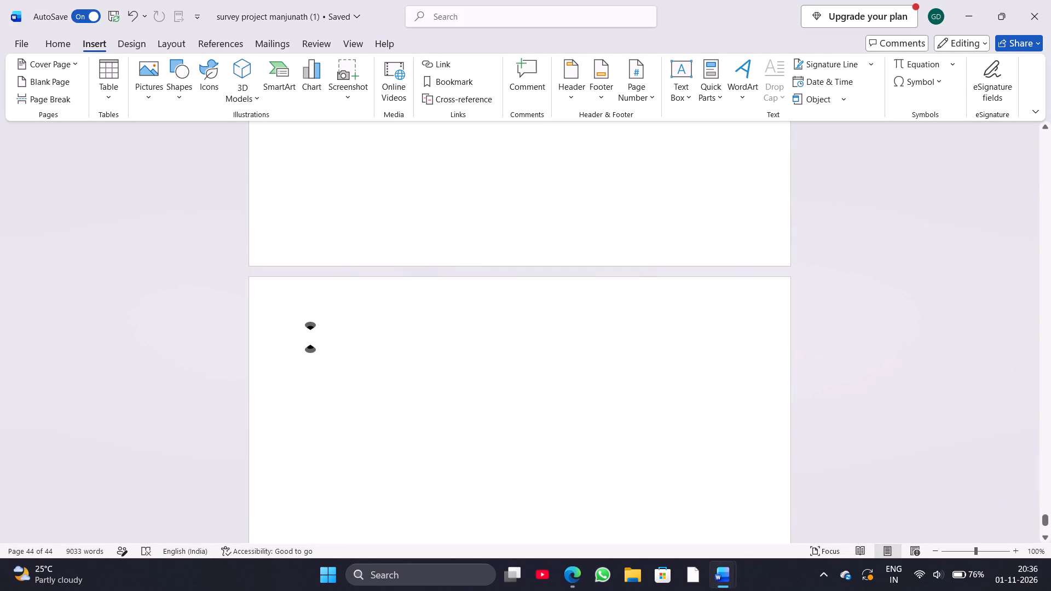
key(ctrl+v)
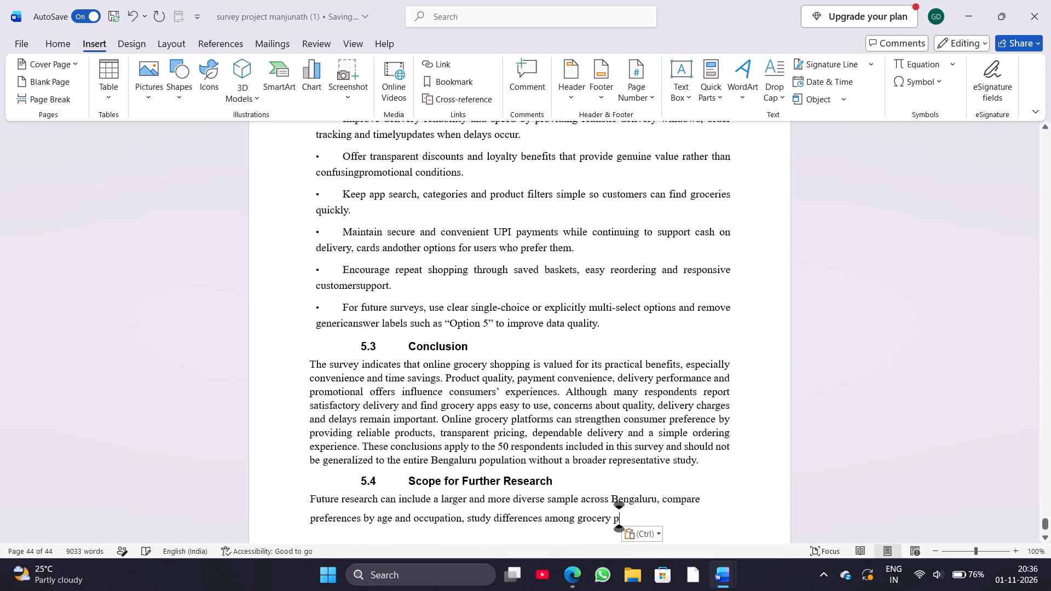
Add two blank lines between the 4.14 Question 15 heading and its response table.
scroll(457, 440, up, 9)
scroll(457, 440, up, 20)
scroll(457, 440, up, 1)
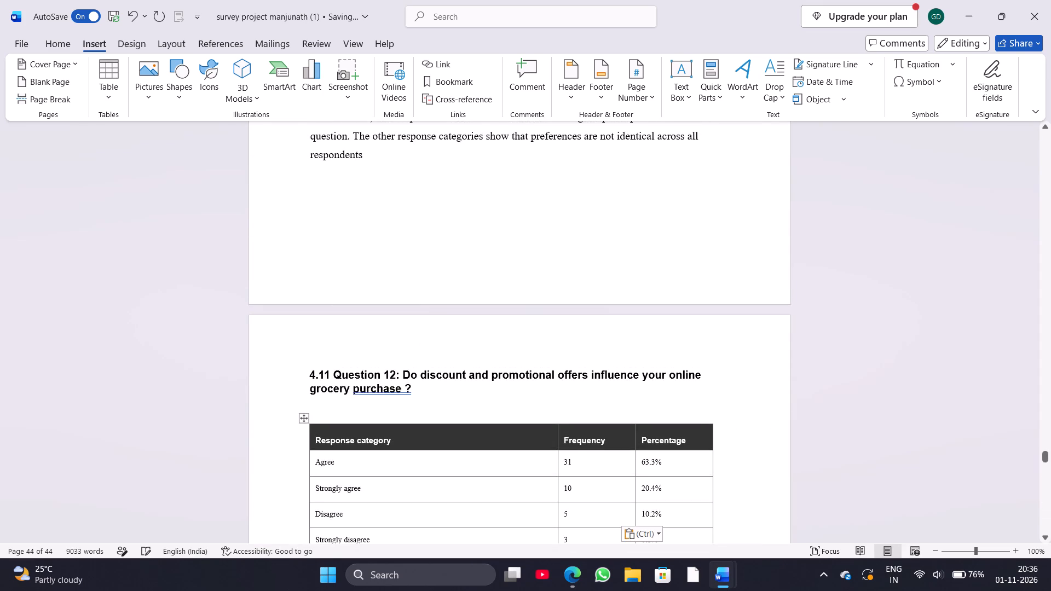
scroll(457, 440, down, 7)
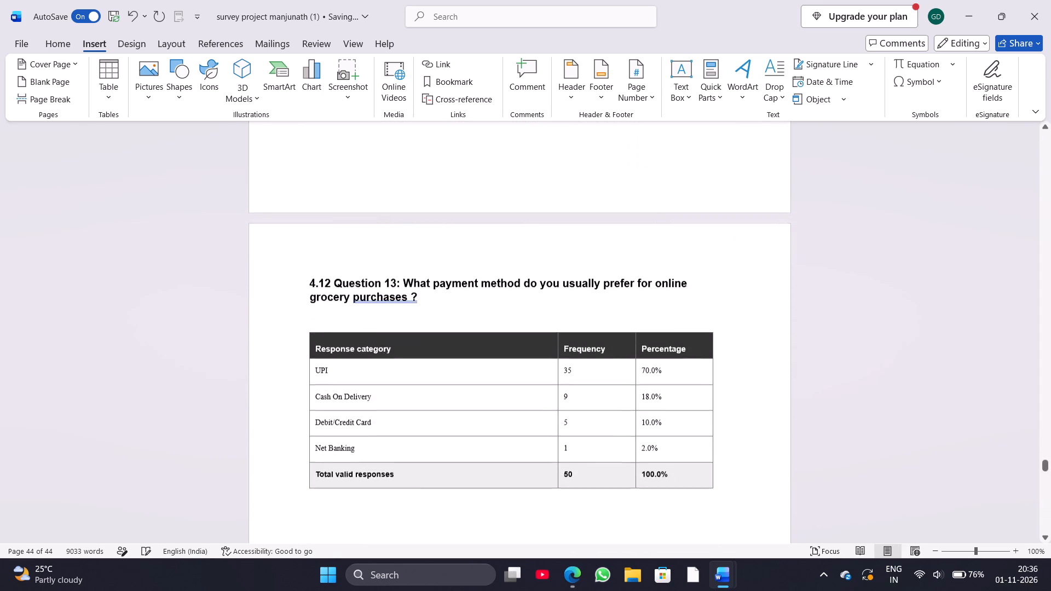
scroll(457, 440, down, 6)
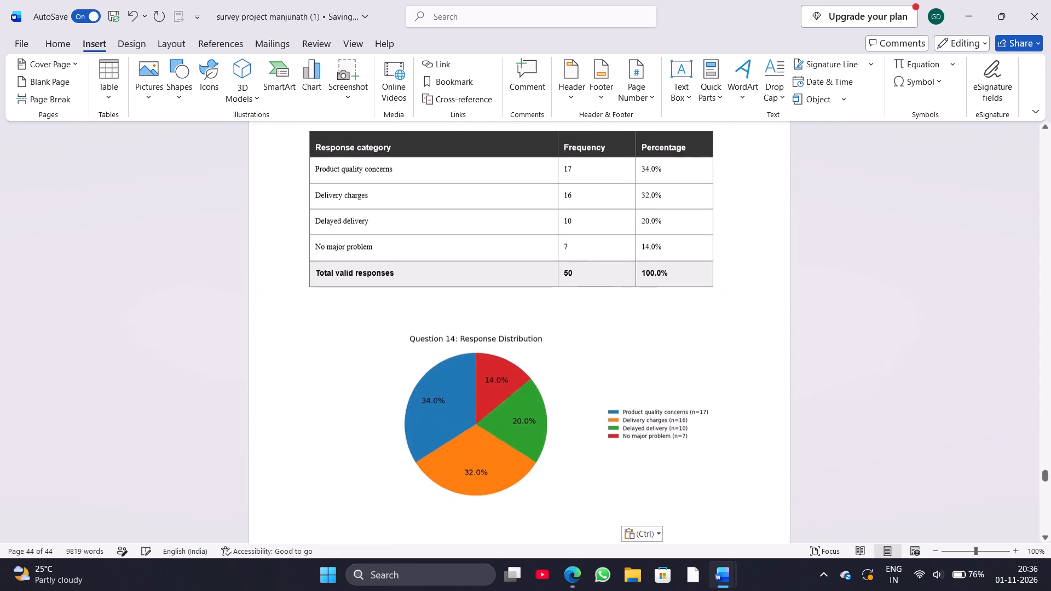
scroll(457, 440, down, 4)
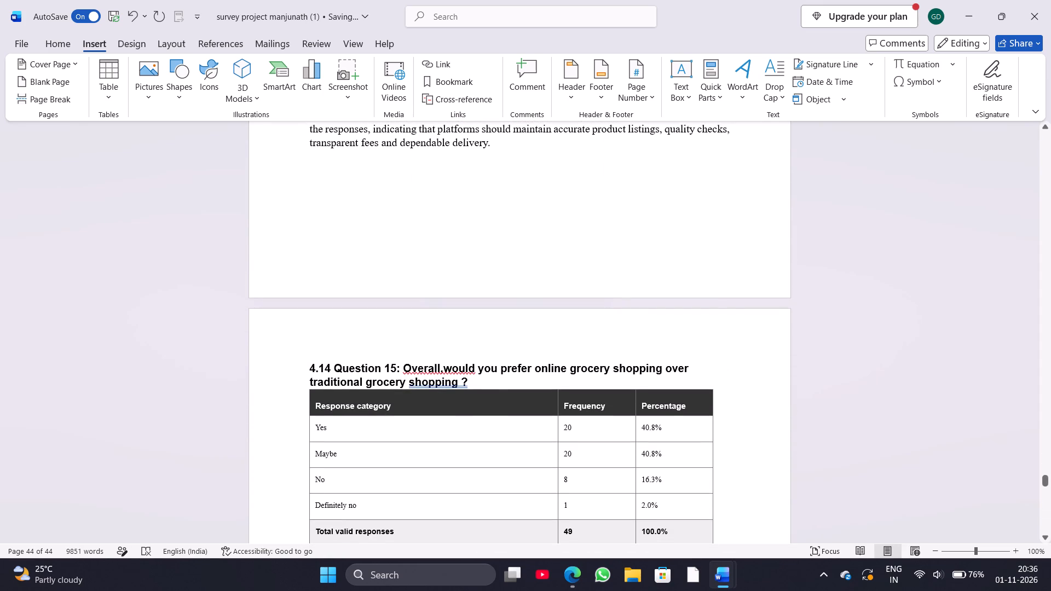
click(483, 377)
key(Return)
key(Return)
Add two blank lines above the Question 15 pie chart and two above its Interpretation and Analysis paragraph.
scroll(483, 377, down, 1)
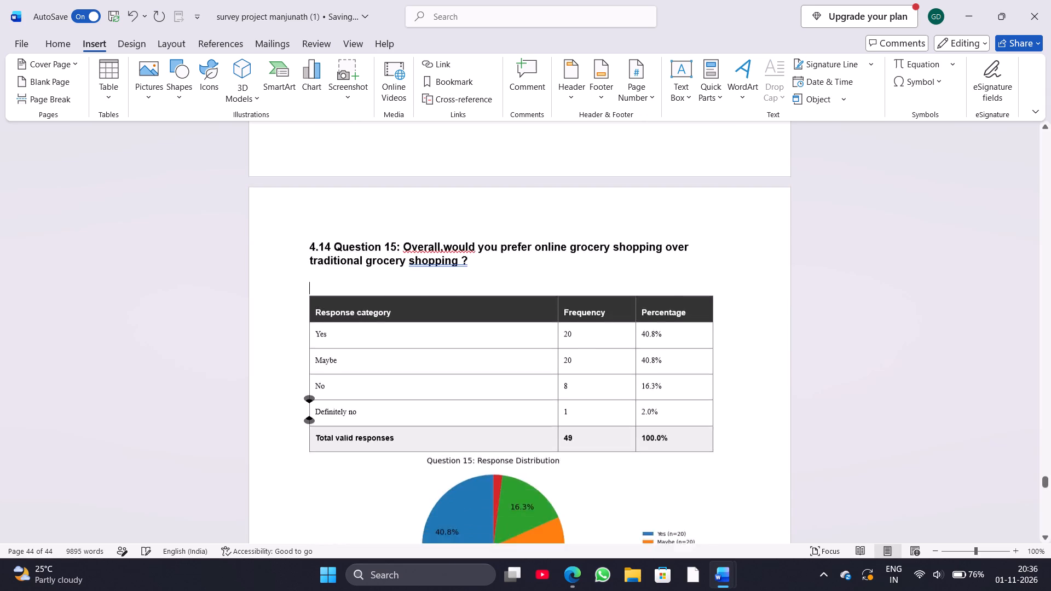
scroll(483, 377, down, 1)
click(310, 348)
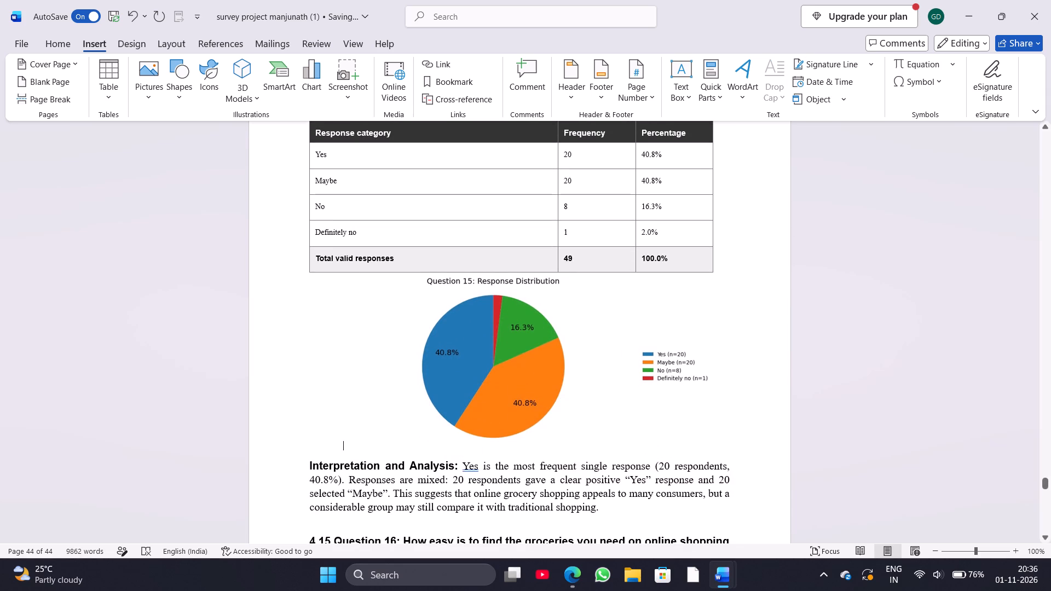
key(Return)
key(Return)
scroll(310, 348, down, 1)
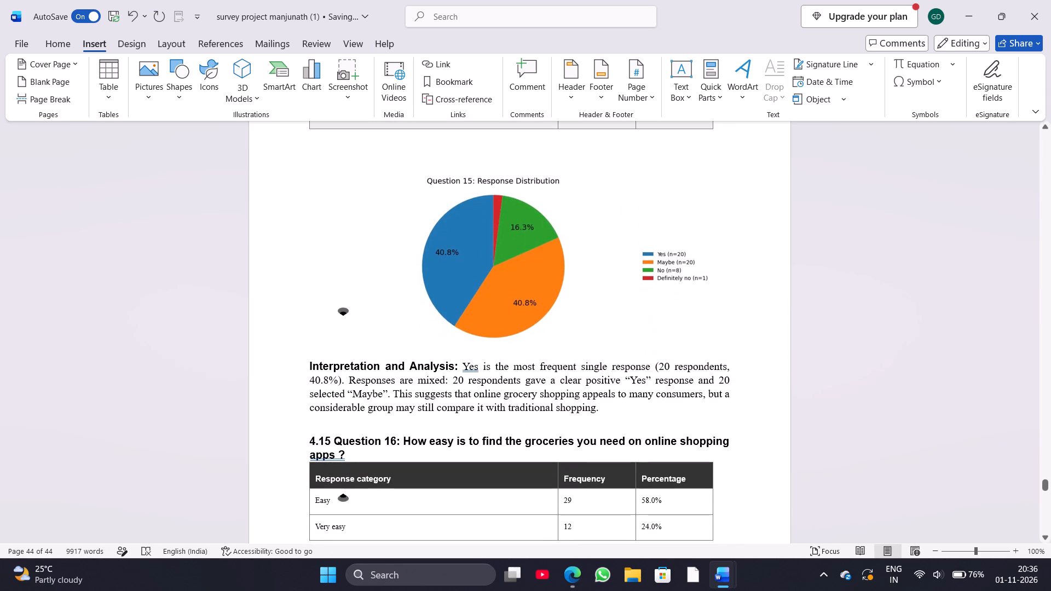
click(307, 360)
key(Return)
key(Return)
Insert two blank lines before the 4.15 Question 16 heading to push it onto the next page with its table.
scroll(307, 360, down, 1)
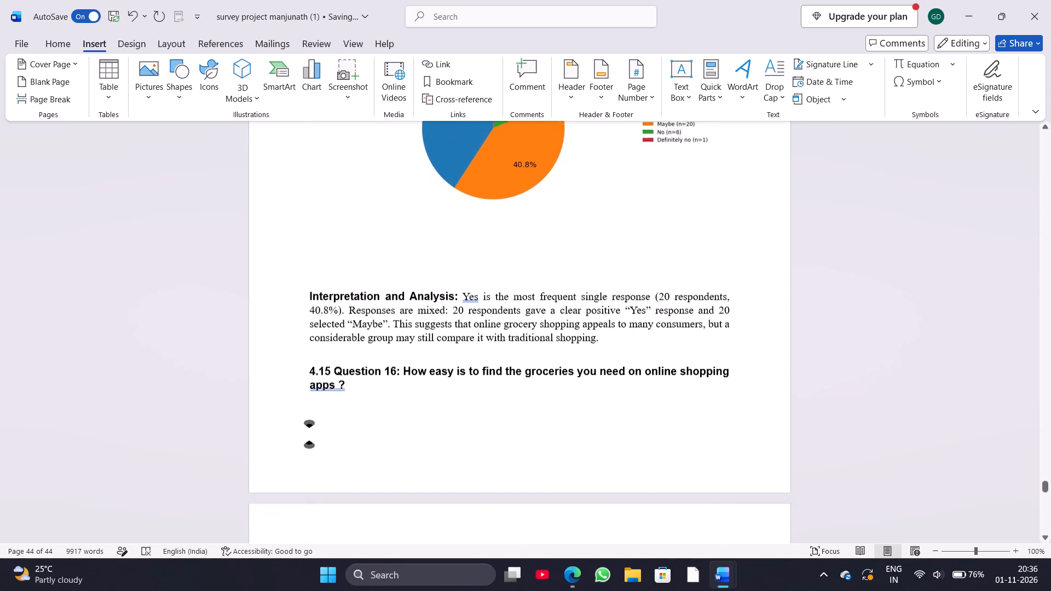
scroll(307, 360, down, 1)
click(302, 327)
key(Return)
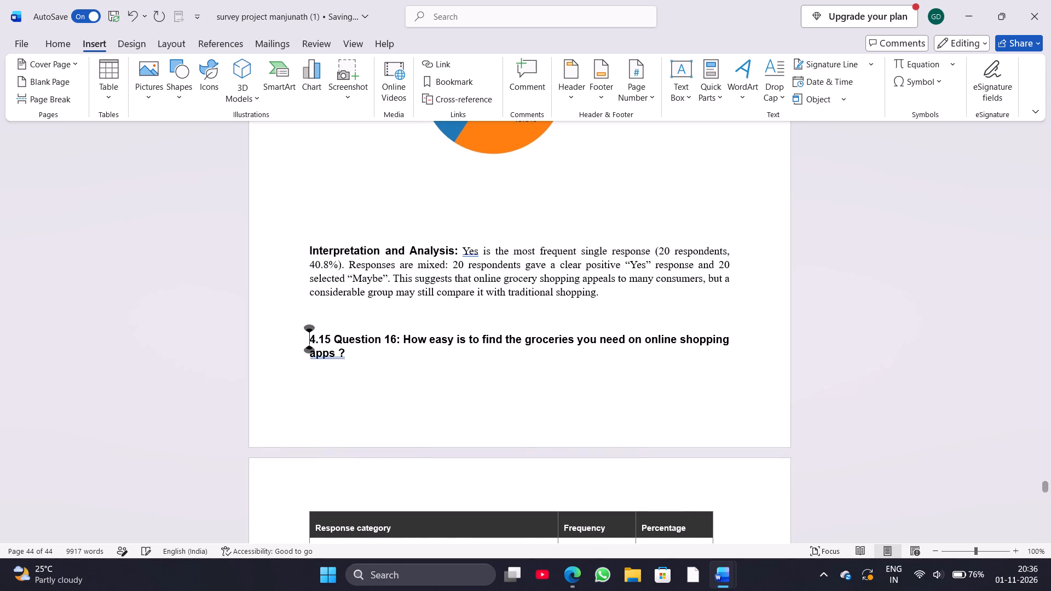
key(Return)
Add two blank lines between the 4.15 Question 16 heading and its response table.
scroll(302, 327, down, 2)
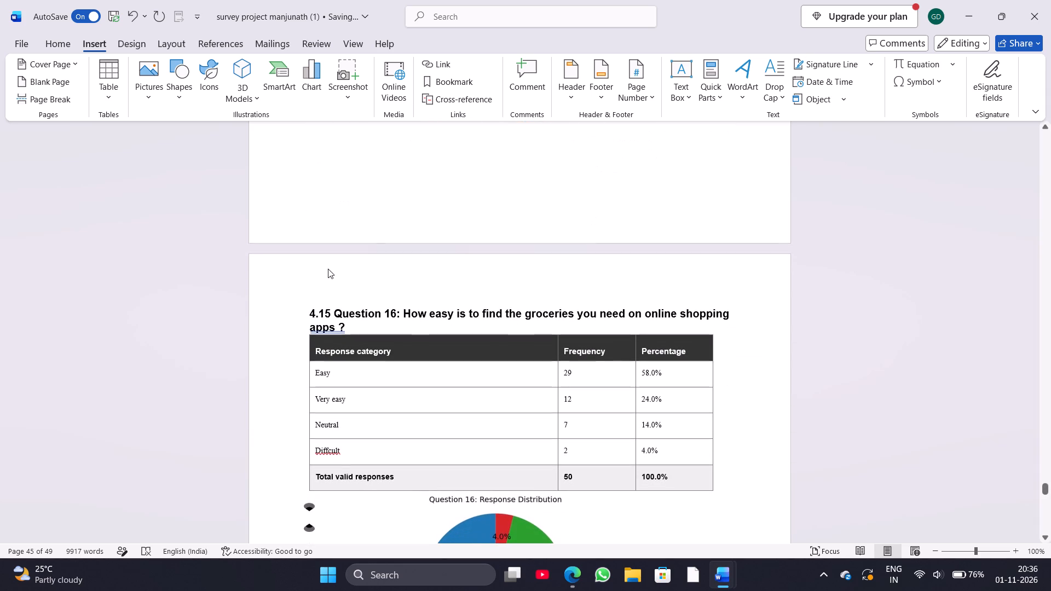
click(345, 325)
key(Return)
key(Return)
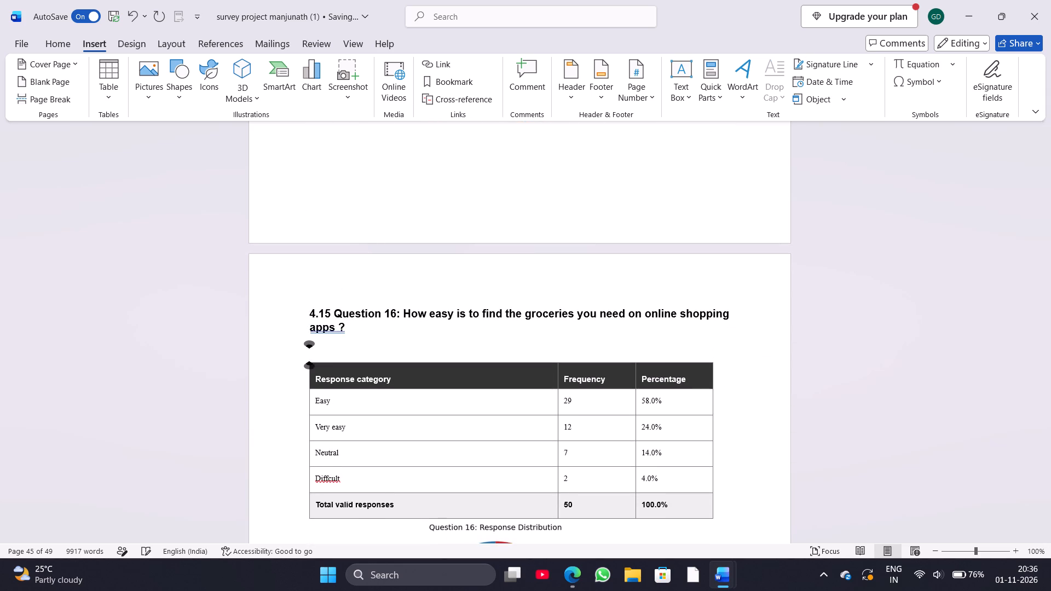
Add two blank lines above the Question 16 pie chart and two above its Interpretation and Analysis paragraph.
scroll(345, 325, down, 2)
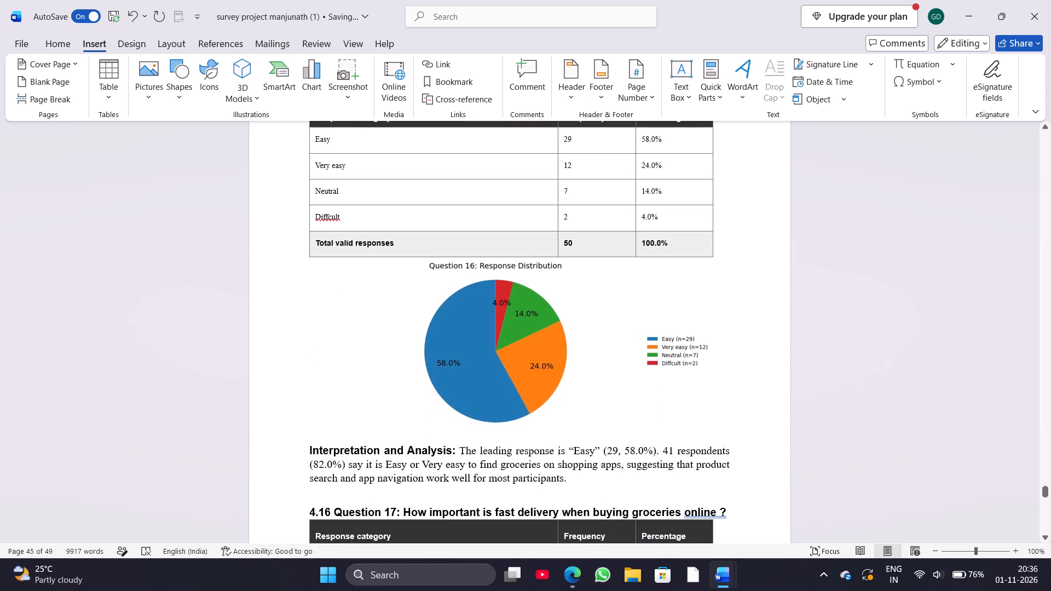
click(321, 351)
key(Return)
key(Return)
scroll(321, 351, down, 1)
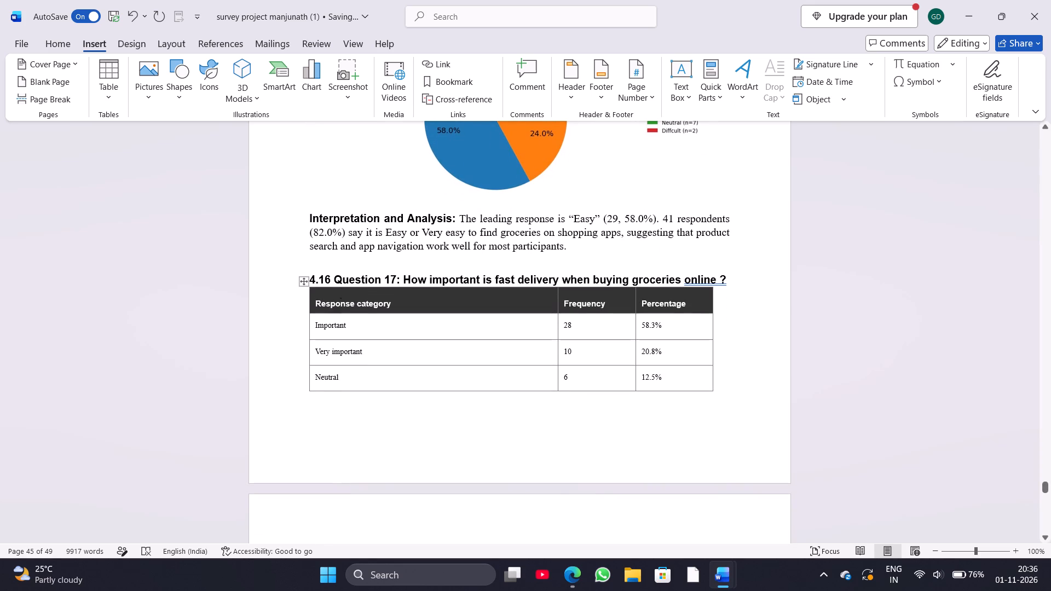
click(307, 224)
key(Return)
key(Return)
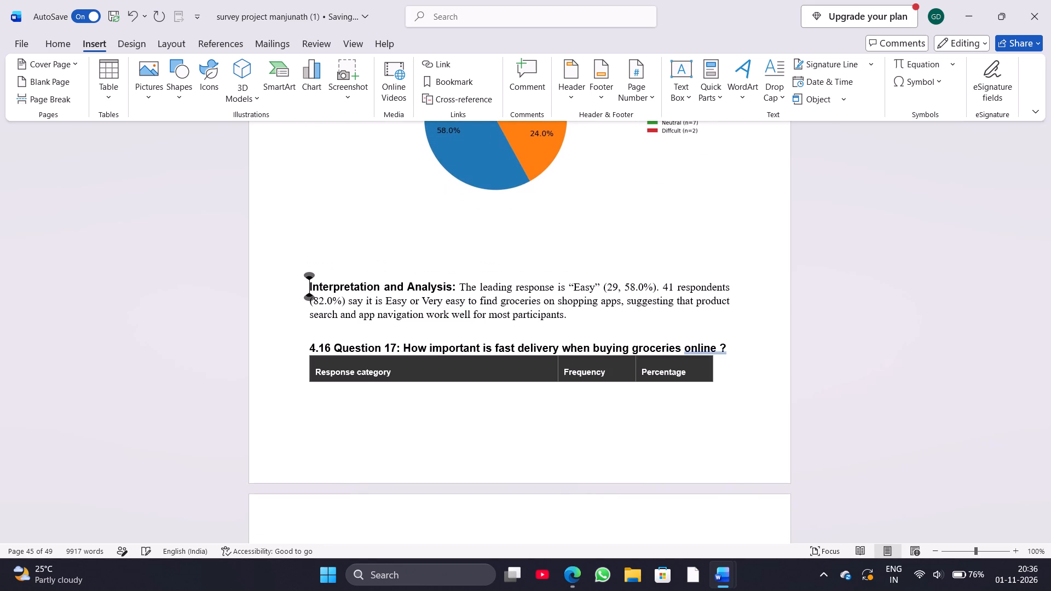
Insert four blank lines before the 4.16 Question 17 heading to push it onto the next page with its table.
click(307, 346)
key(Return)
key(Return)
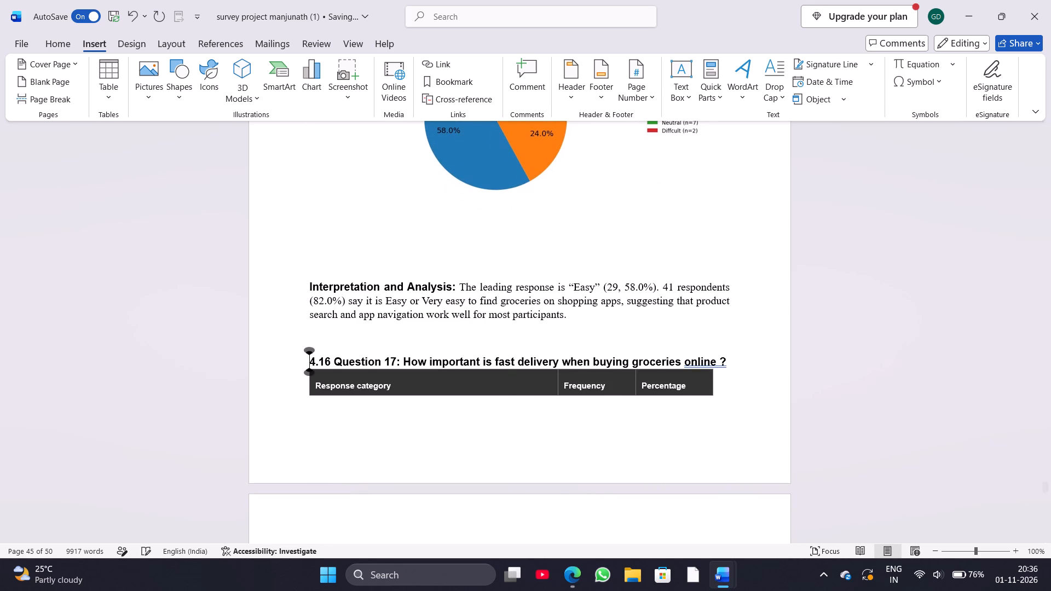
key(Return)
key(Return)
Add two blank lines between the 4.16 Question 17 heading and its response table.
scroll(307, 346, down, 2)
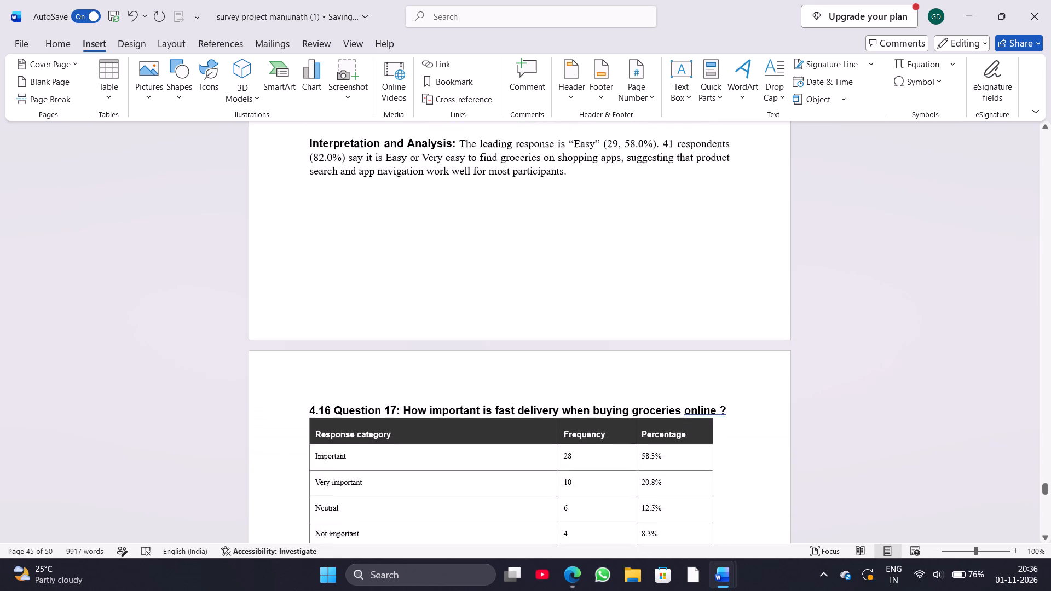
scroll(307, 346, down, 1)
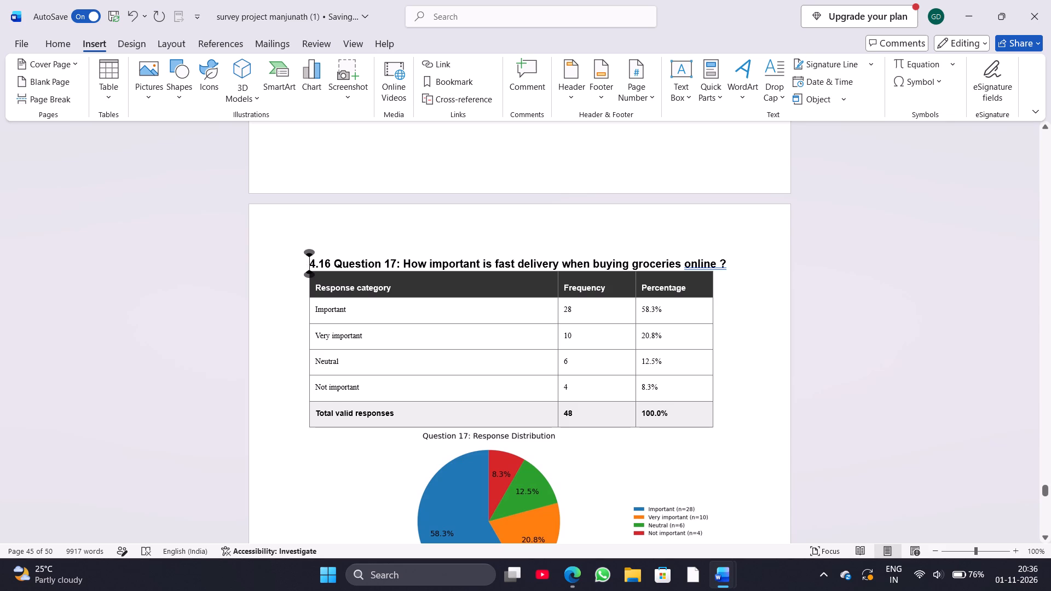
click(738, 264)
key(Return)
key(Return)
Add two blank lines above the Question 17 pie chart and three above its Interpretation and Analysis paragraph.
scroll(593, 344, down, 1)
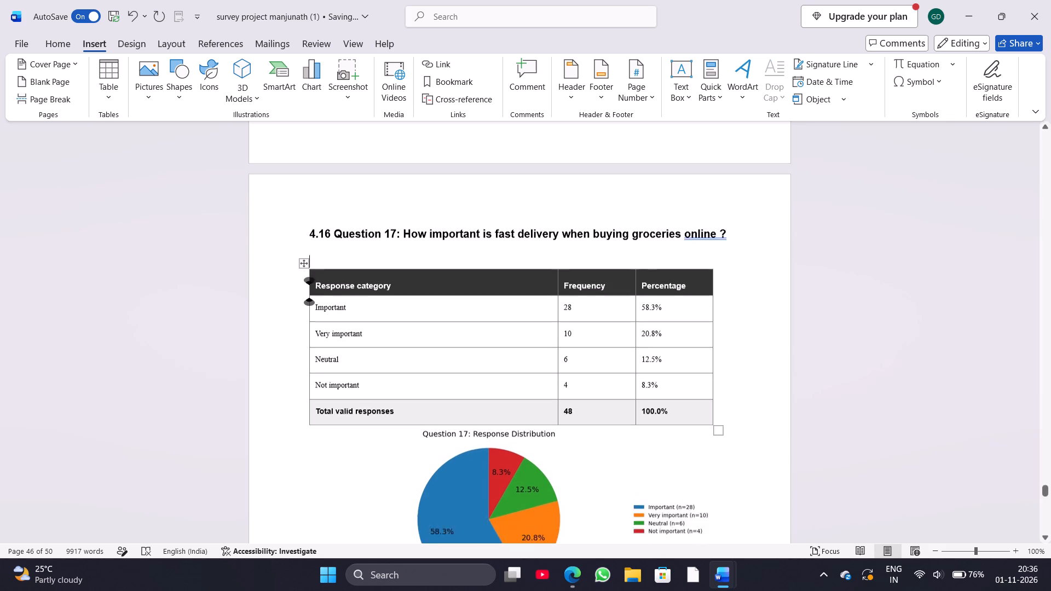
scroll(593, 344, down, 2)
click(338, 271)
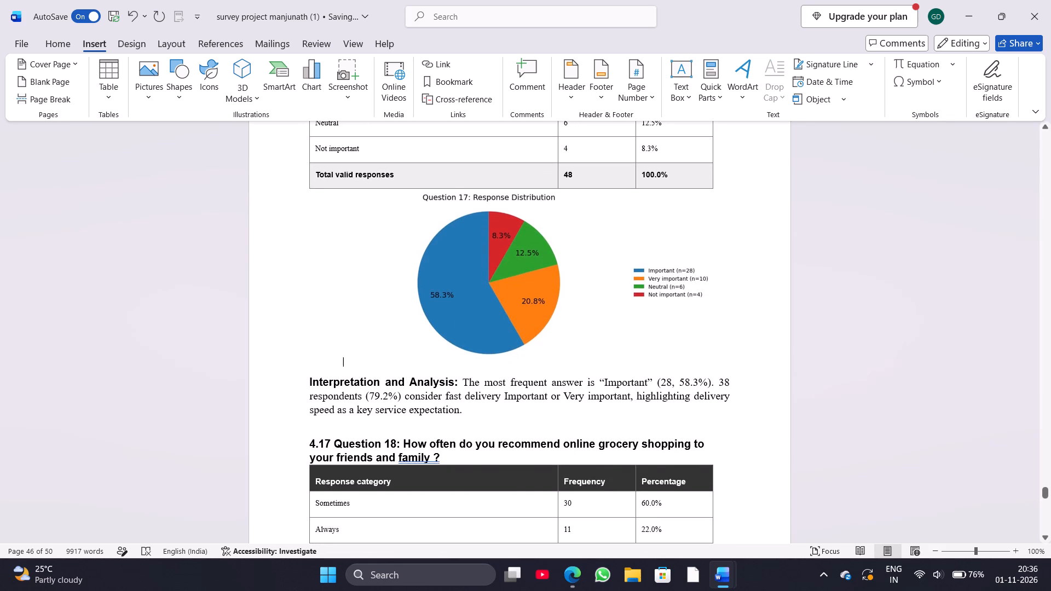
key(Return)
key(Return)
scroll(338, 271, down, 1)
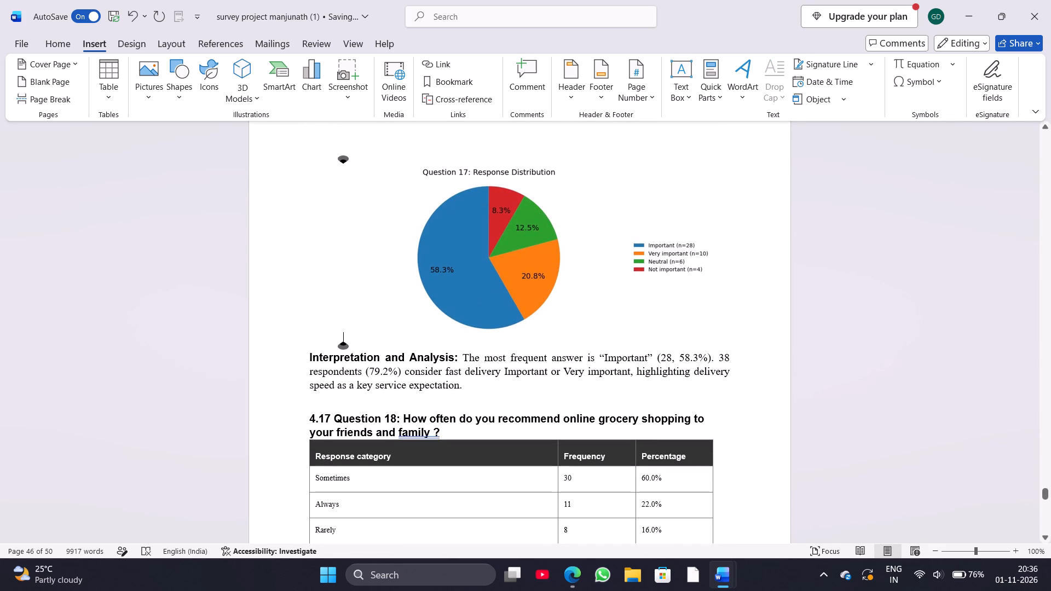
click(308, 359)
key(Return)
key(Return)
key(Return)
scroll(308, 359, down, 1)
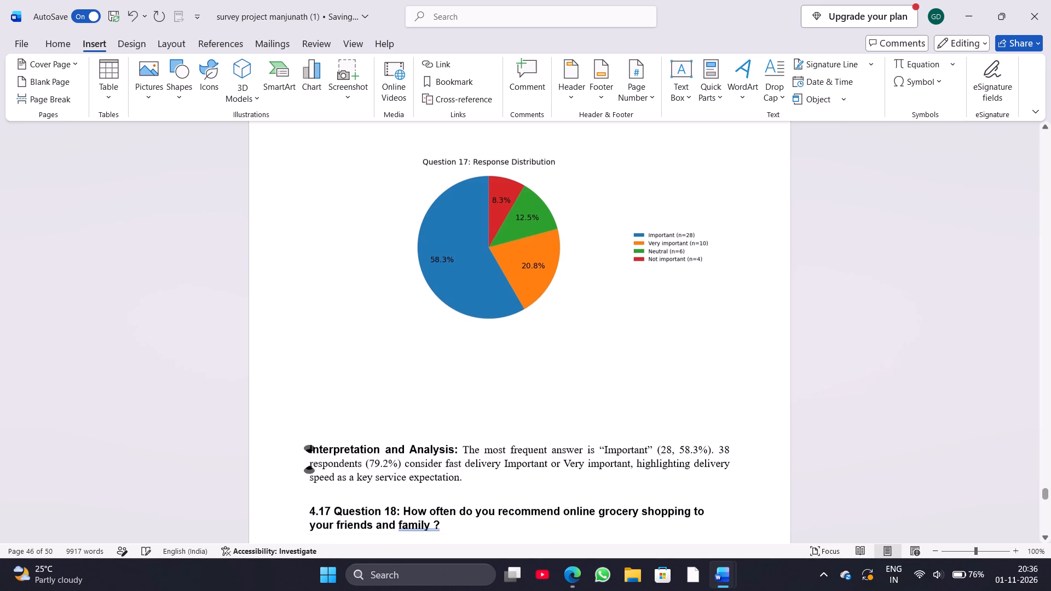
Insert two blank lines before the 4.17 Question 18 heading to move it onto its table's page, and two between heading and table.
scroll(308, 359, down, 1)
click(306, 374)
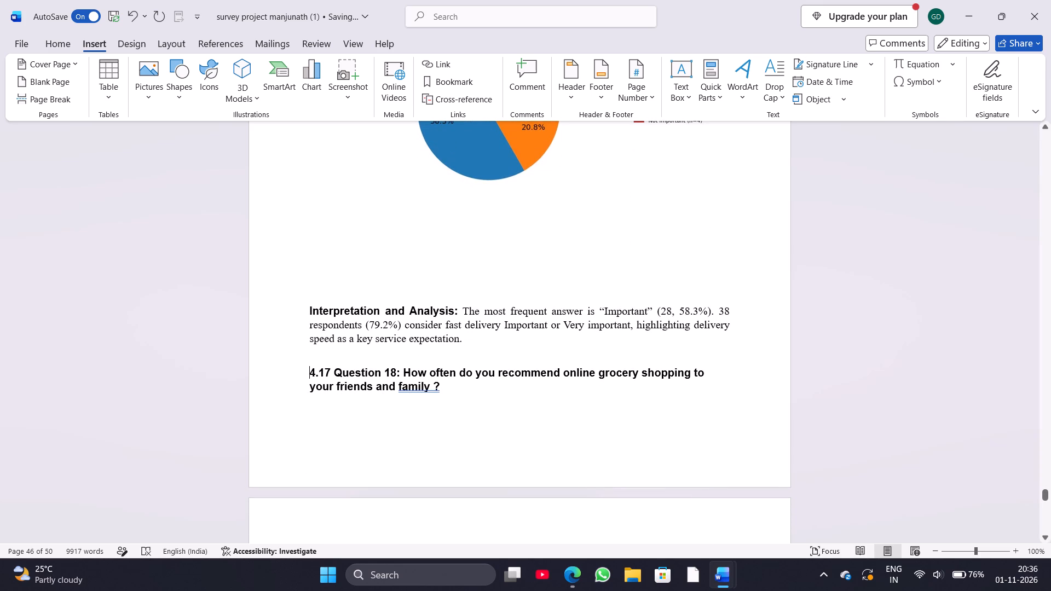
key(Return)
key(Return)
scroll(306, 374, down, 2)
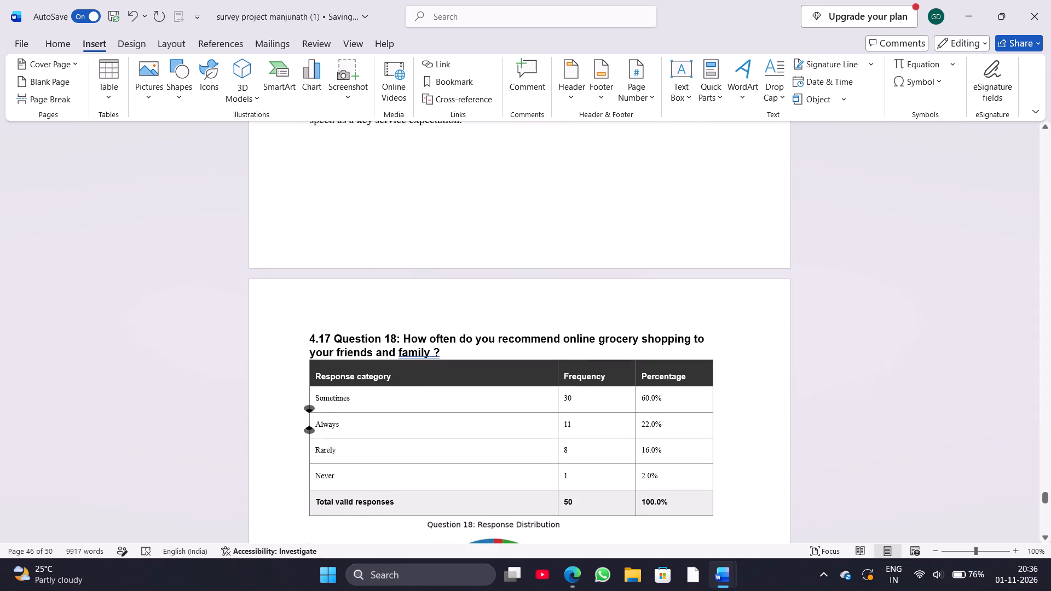
click(449, 351)
key(Return)
key(Return)
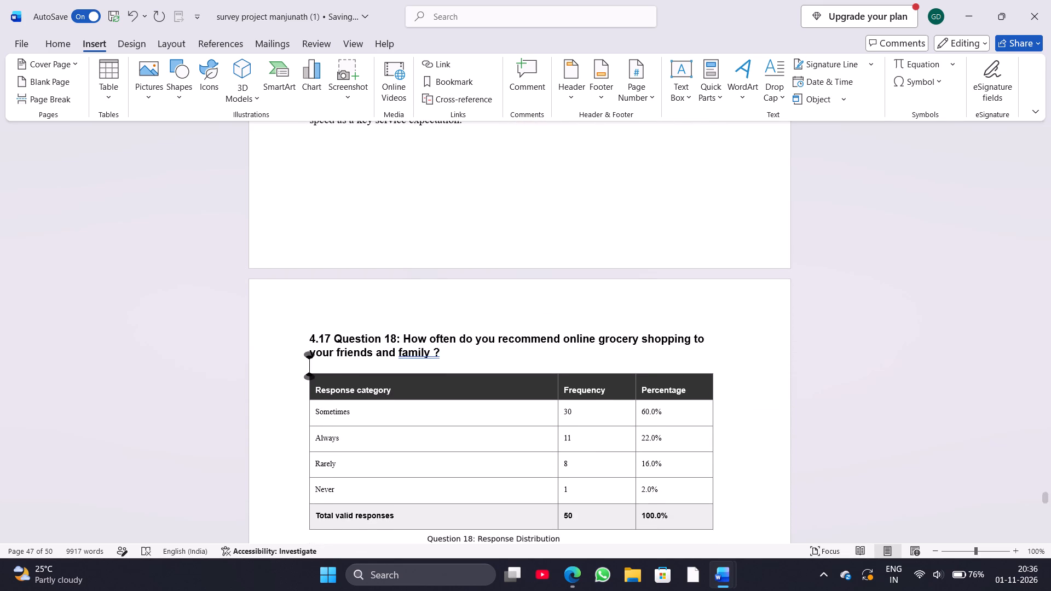
Add two blank lines above the Question 18 pie chart and two above its Interpretation and Analysis paragraph.
scroll(449, 351, down, 2)
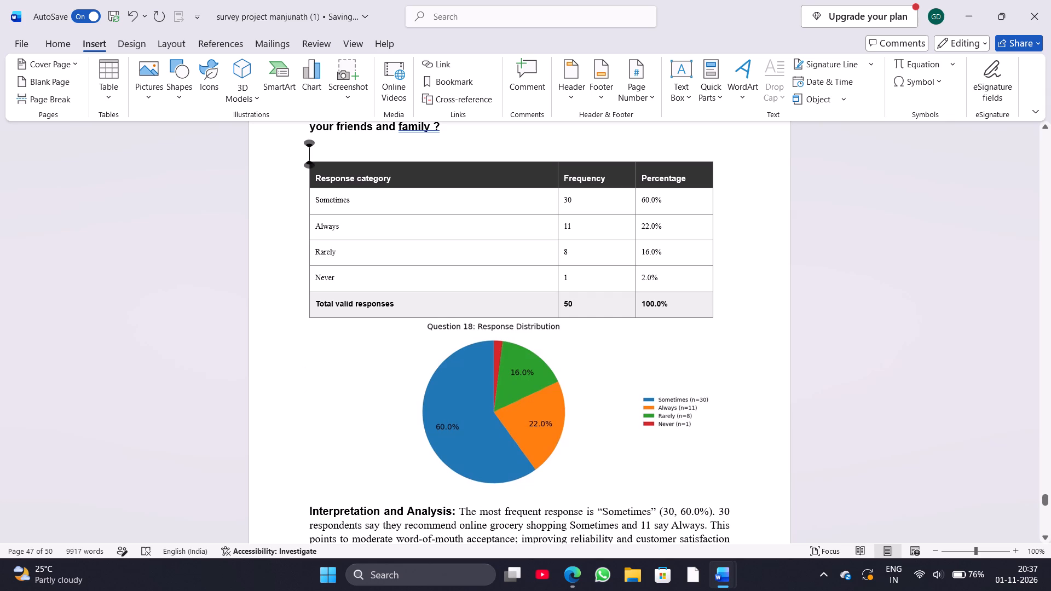
click(327, 381)
key(Return)
key(Return)
scroll(327, 381, down, 1)
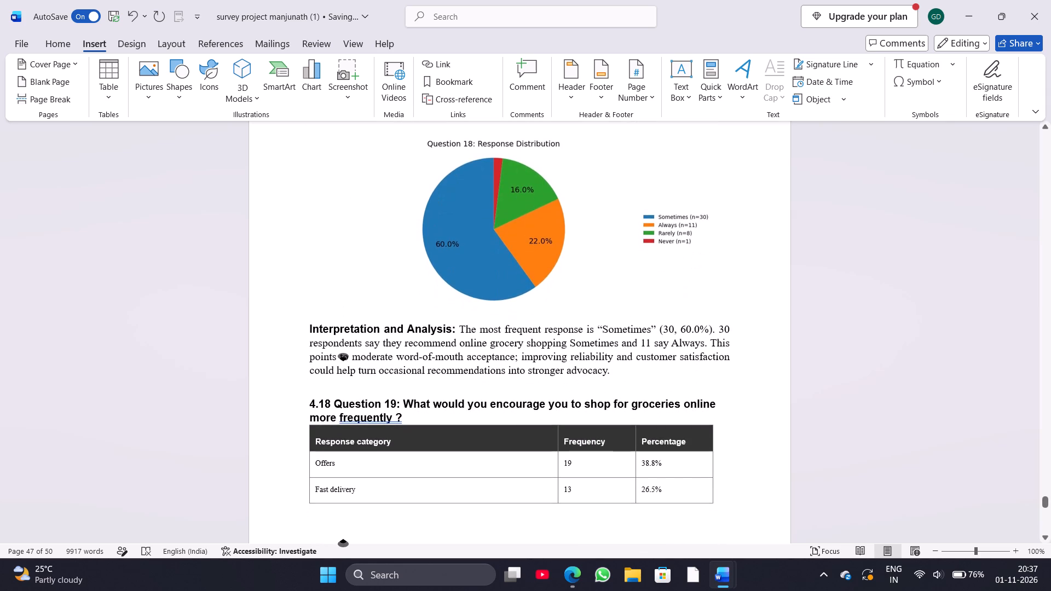
click(308, 327)
key(Return)
key(Return)
Insert two blank lines before the 4.18 Question 19 heading to move it onto its table's page, and two between heading and table.
scroll(308, 327, down, 1)
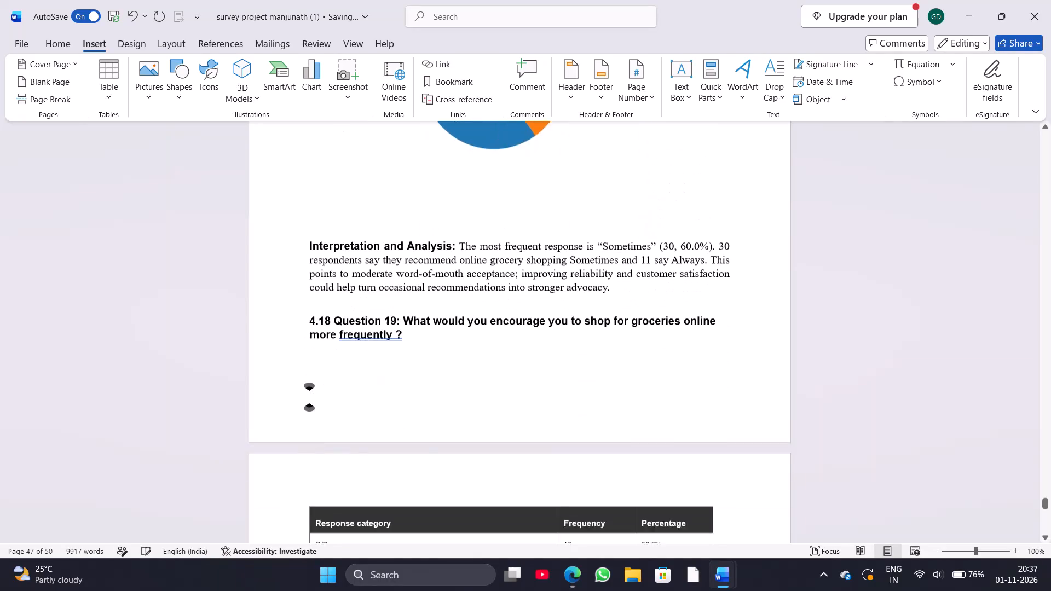
scroll(308, 327, down, 1)
click(306, 289)
key(Return)
key(Return)
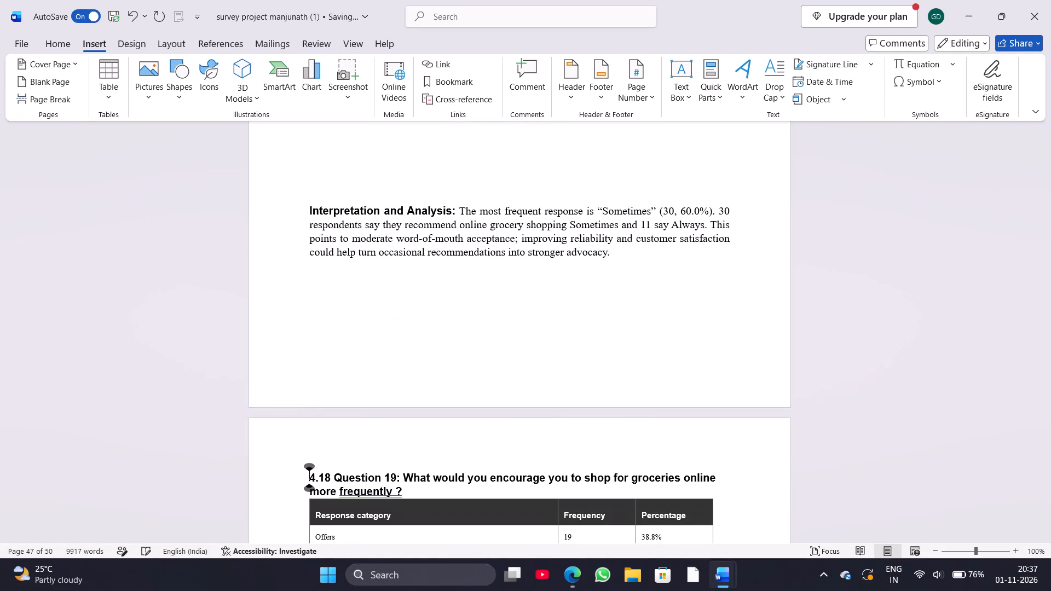
scroll(306, 289, down, 2)
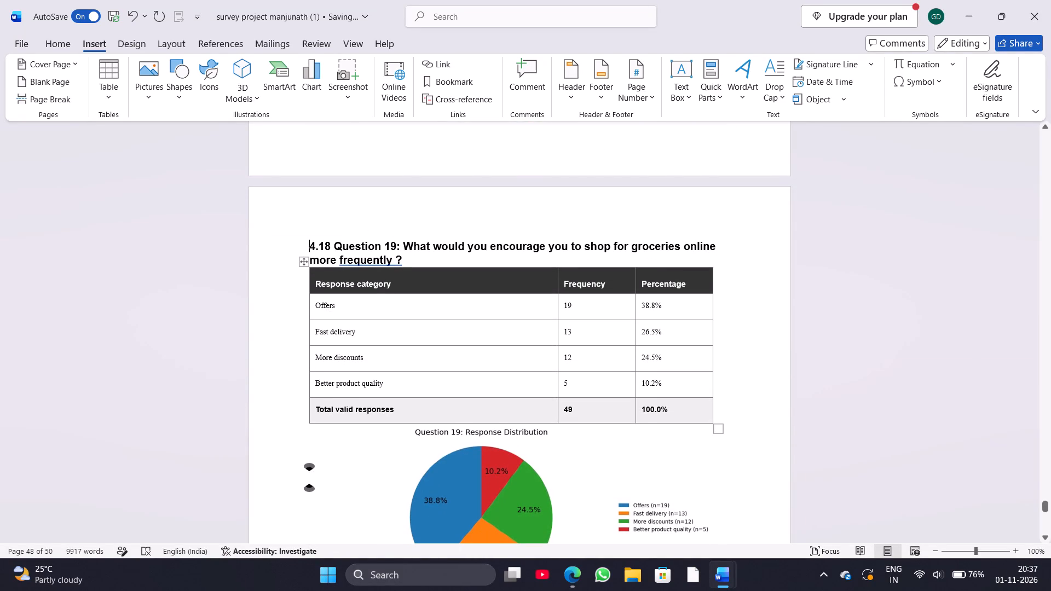
click(403, 259)
key(Return)
key(Return)
Add two blank lines above the Question 19 pie chart and two above its Interpretation and Analysis paragraph, viewing at 100% zoom.
scroll(403, 259, down, 3)
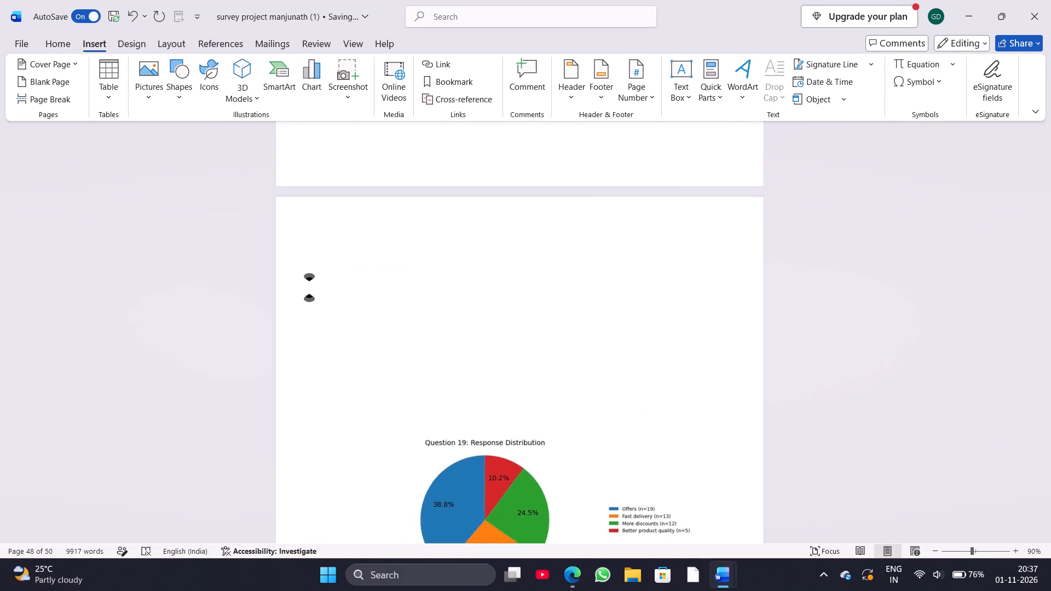
scroll(403, 259, down, 1)
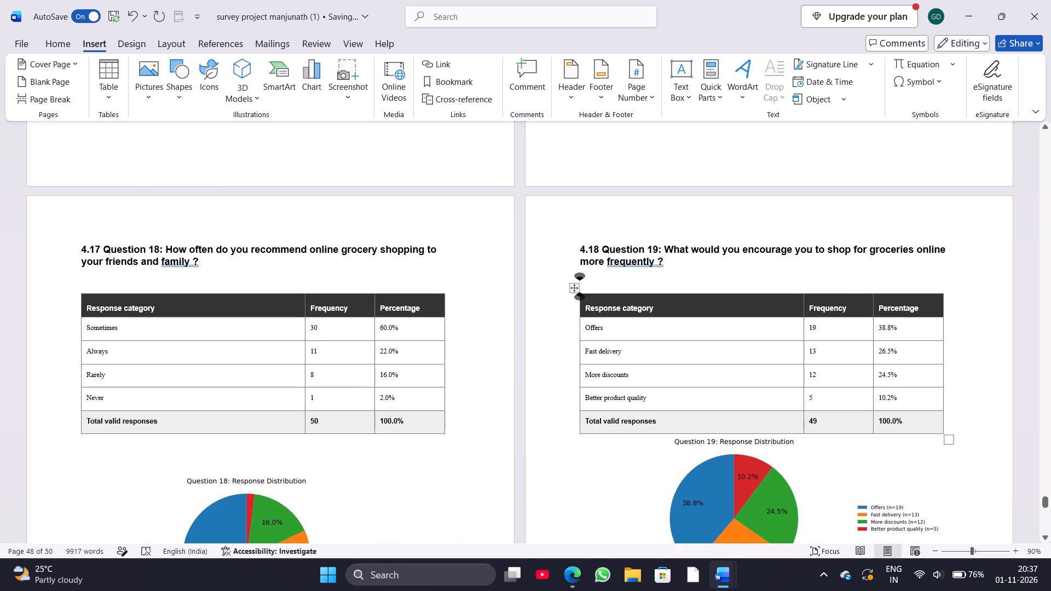
click(1019, 554)
scroll(704, 432, down, 1)
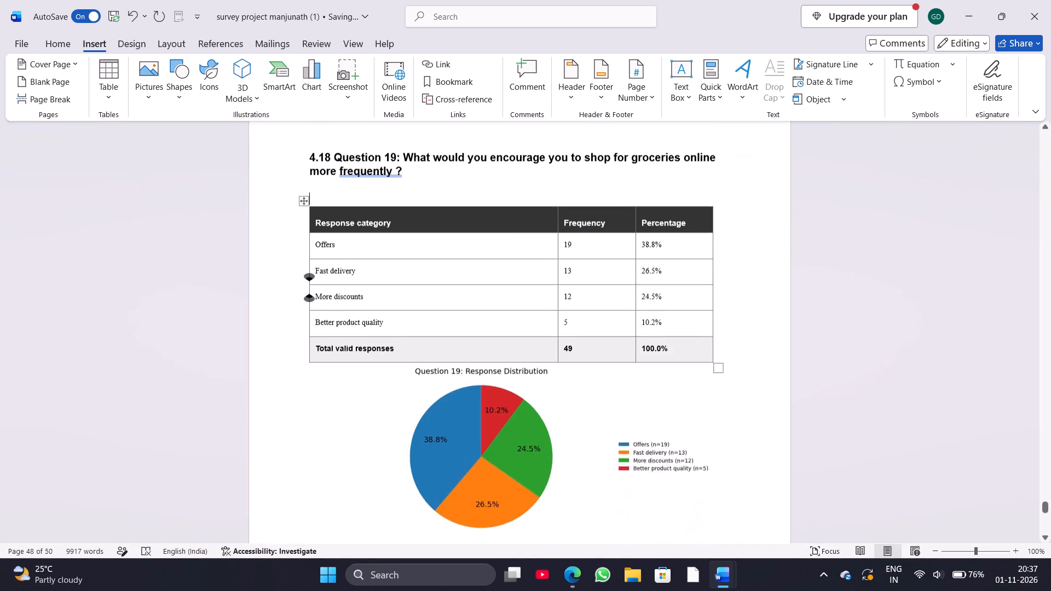
scroll(704, 432, down, 1)
click(328, 358)
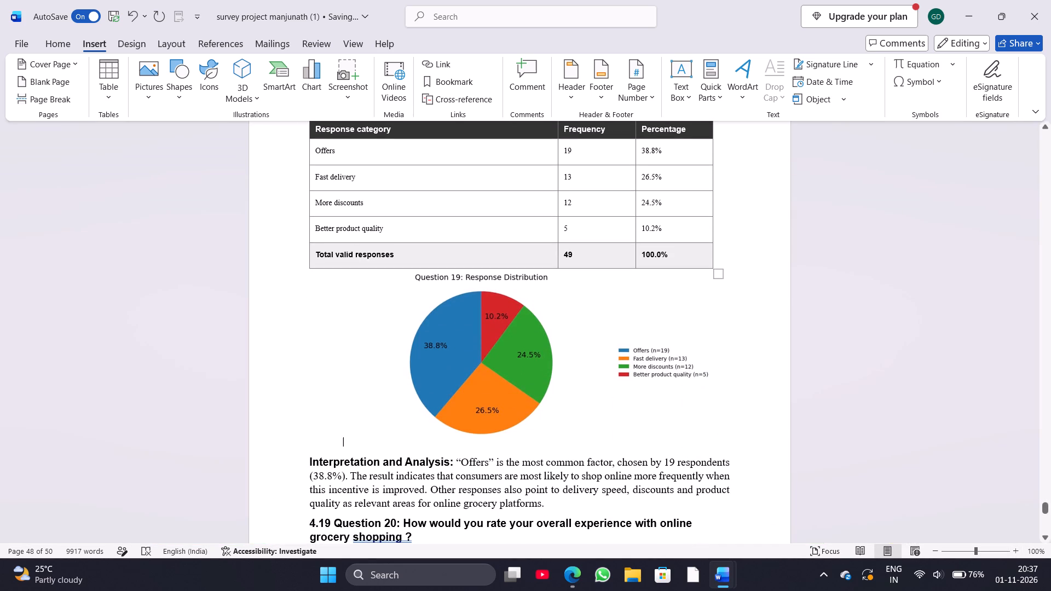
key(Return)
key(Return)
scroll(328, 358, down, 2)
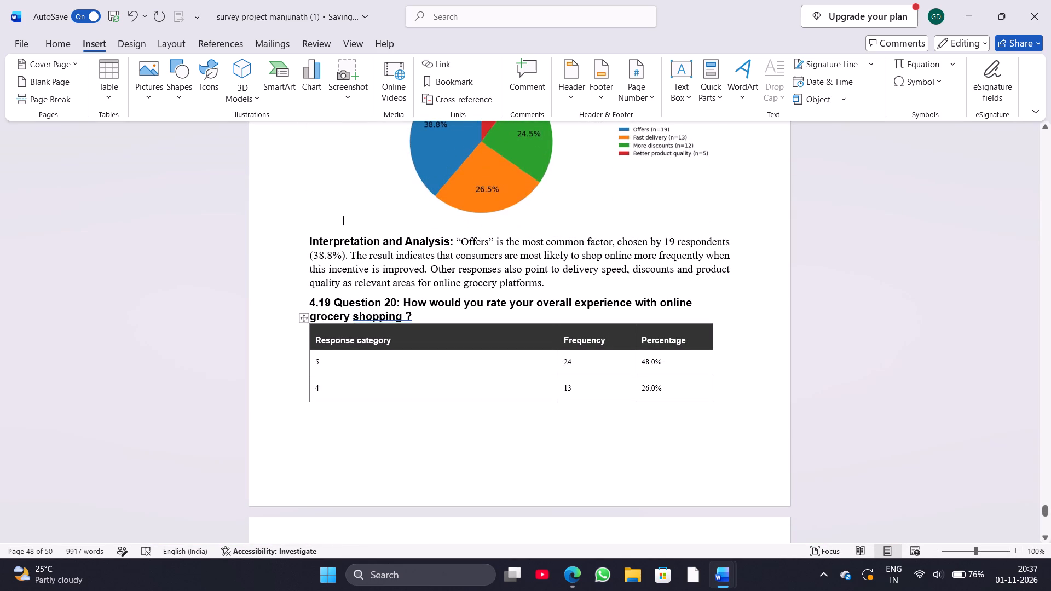
click(301, 242)
click(307, 242)
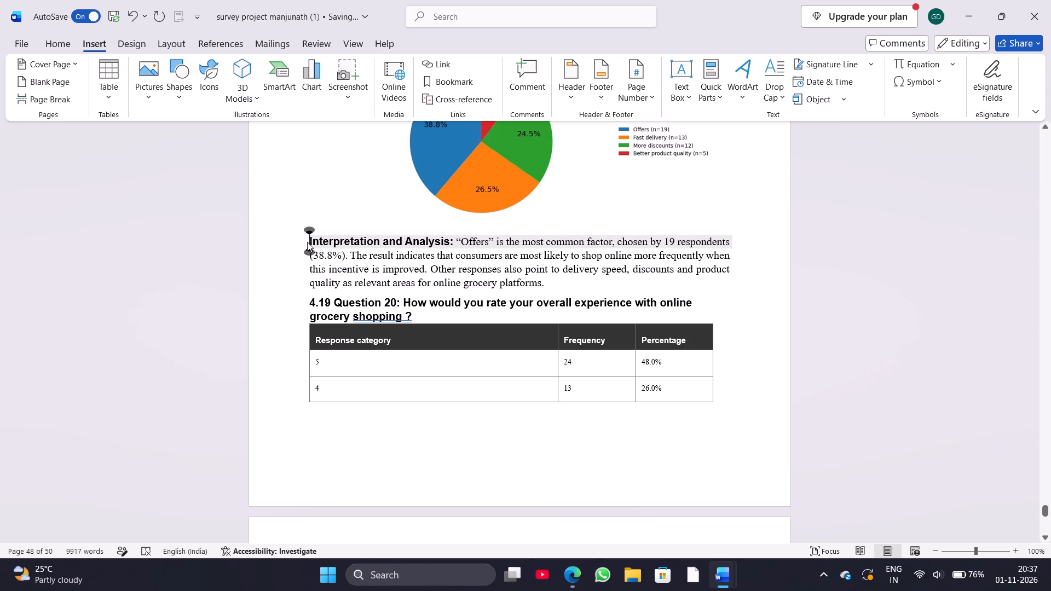
key(Return)
key(Return)
Insert five blank lines before the 4.19 Question 20 heading to push it onto the next page, and two between heading and table.
scroll(307, 242, down, 1)
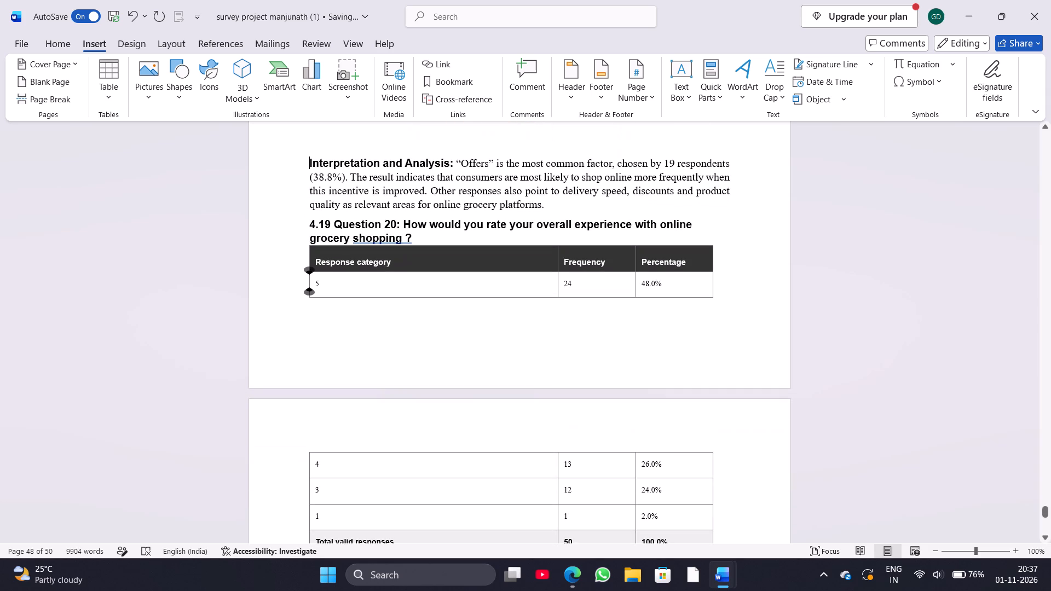
click(306, 220)
key(Return)
key(Return)
key(Return)
key(Return)
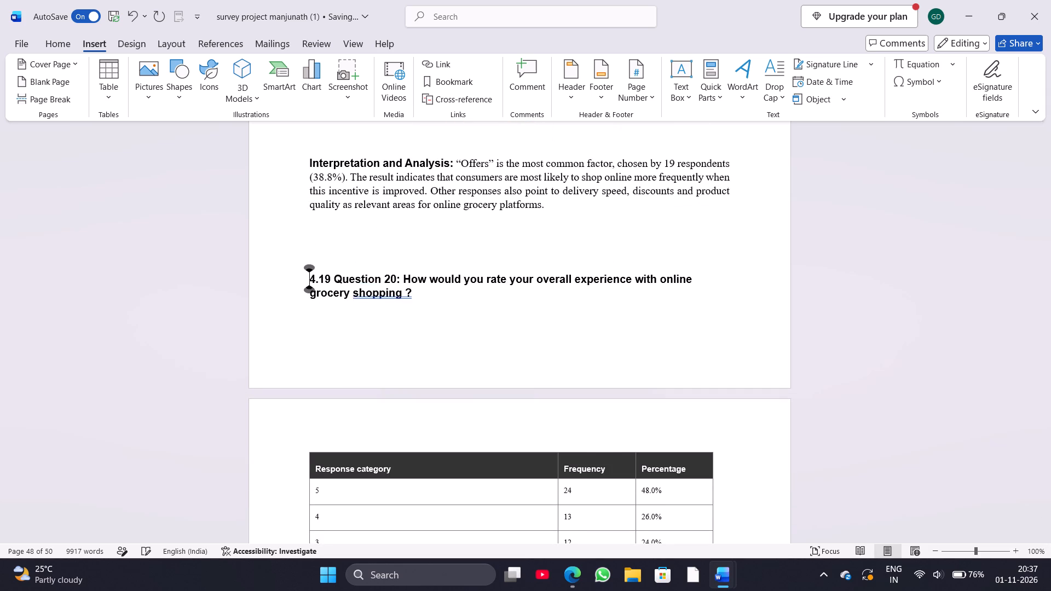
key(Return)
scroll(306, 220, down, 2)
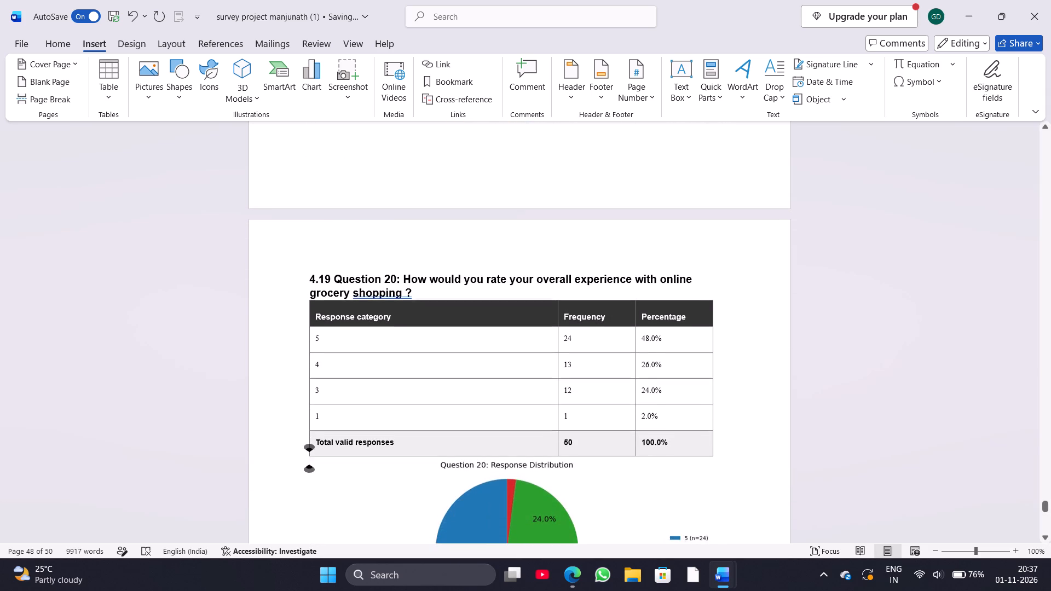
click(422, 285)
key(Return)
key(Return)
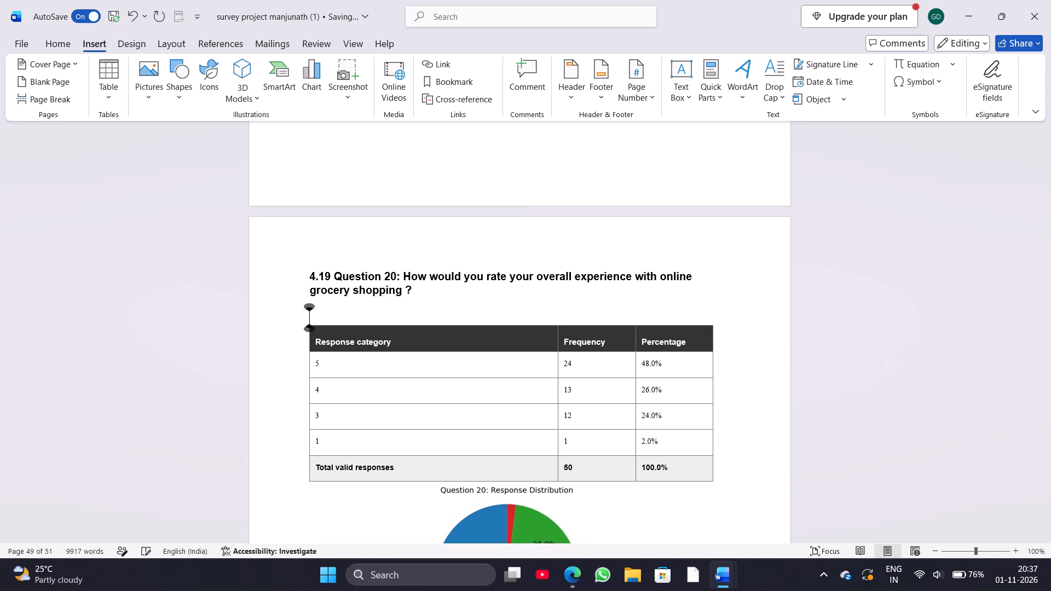
Add two blank lines above the Question 20 pie chart and two above its Interpretation and Analysis paragraph.
scroll(422, 285, down, 3)
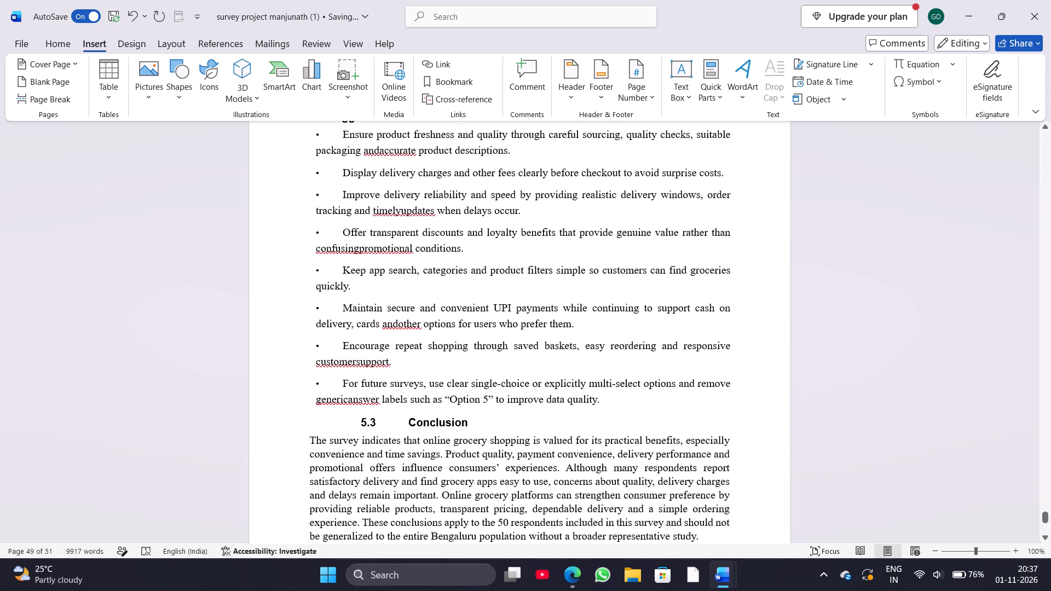
scroll(397, 327, up, 9)
click(338, 375)
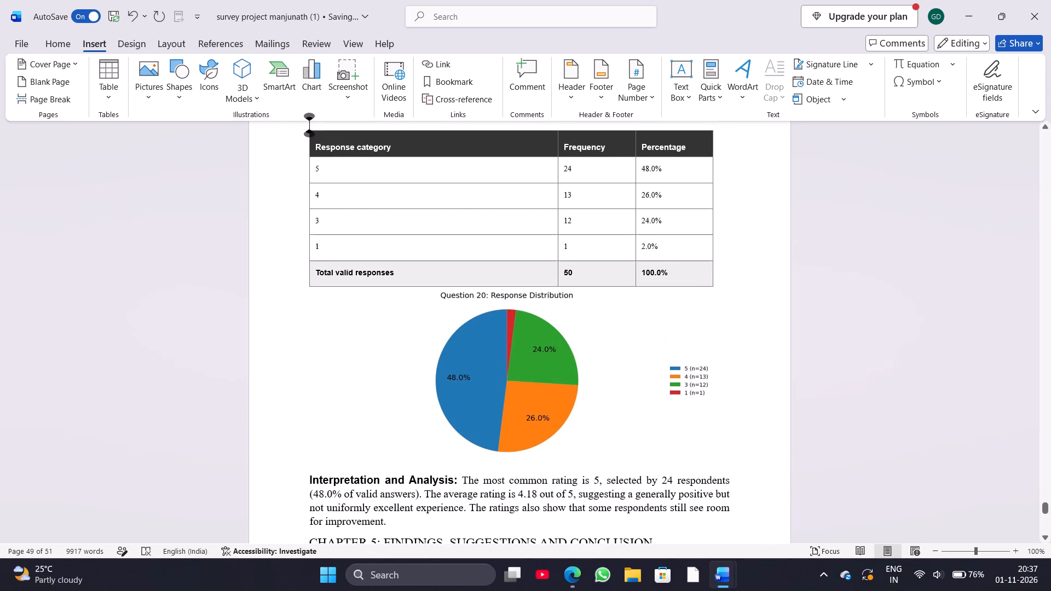
key(Return)
key(Return)
scroll(338, 375, down, 1)
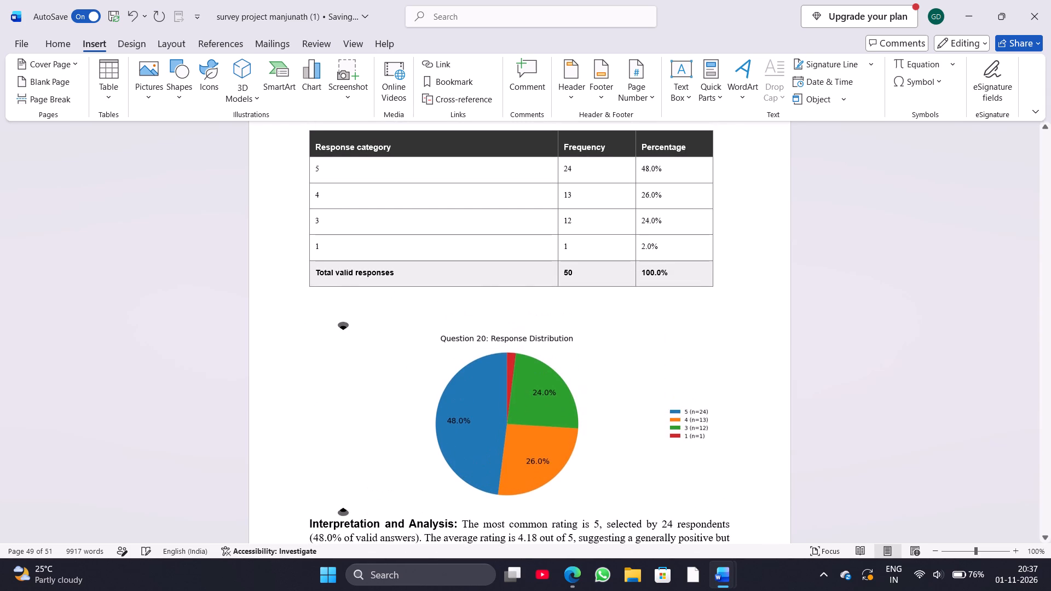
scroll(338, 375, down, 1)
click(306, 237)
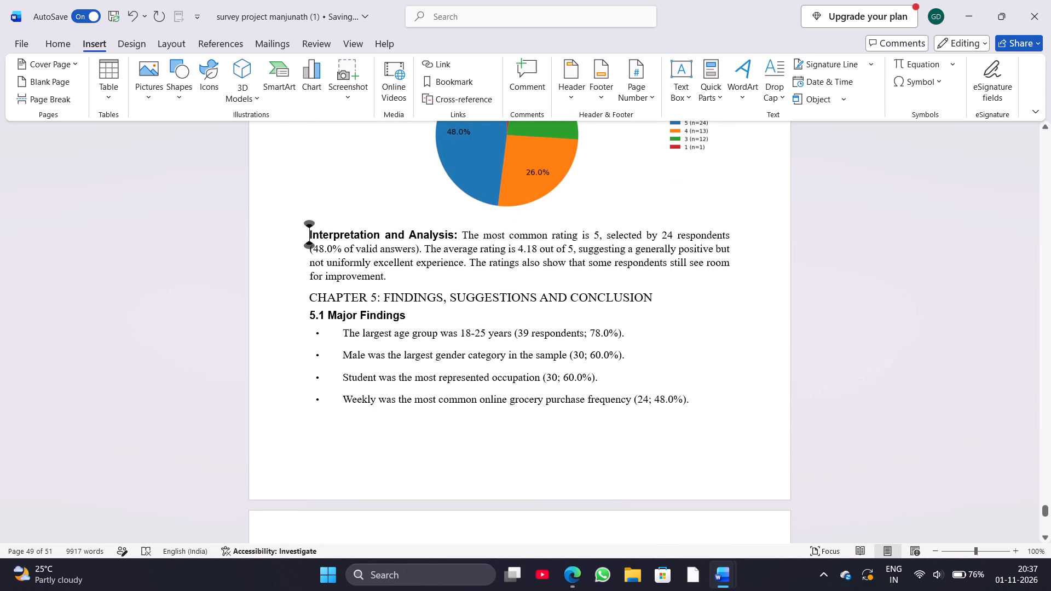
key(Return)
key(Return)
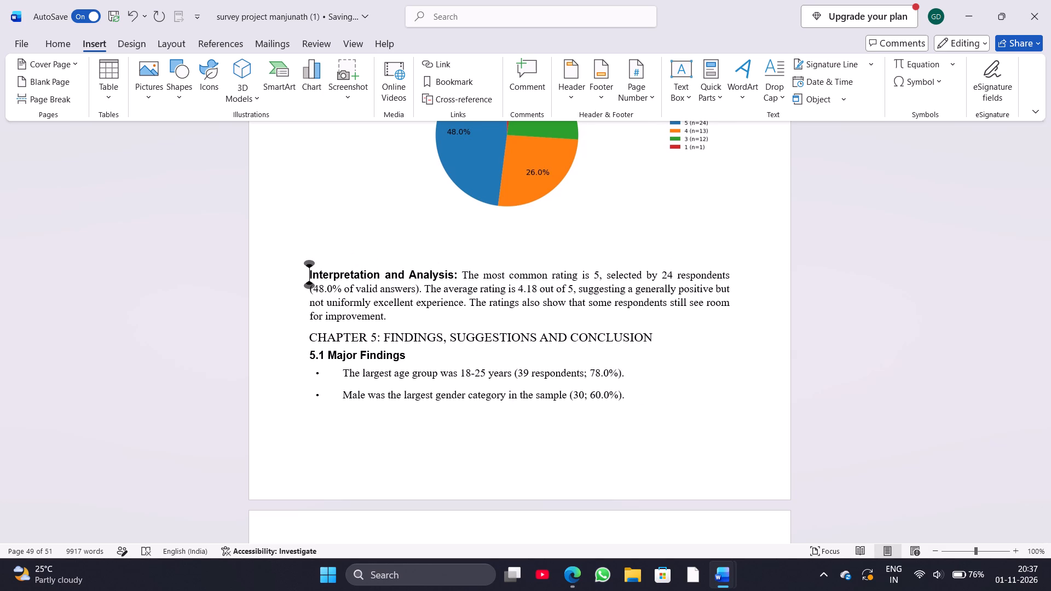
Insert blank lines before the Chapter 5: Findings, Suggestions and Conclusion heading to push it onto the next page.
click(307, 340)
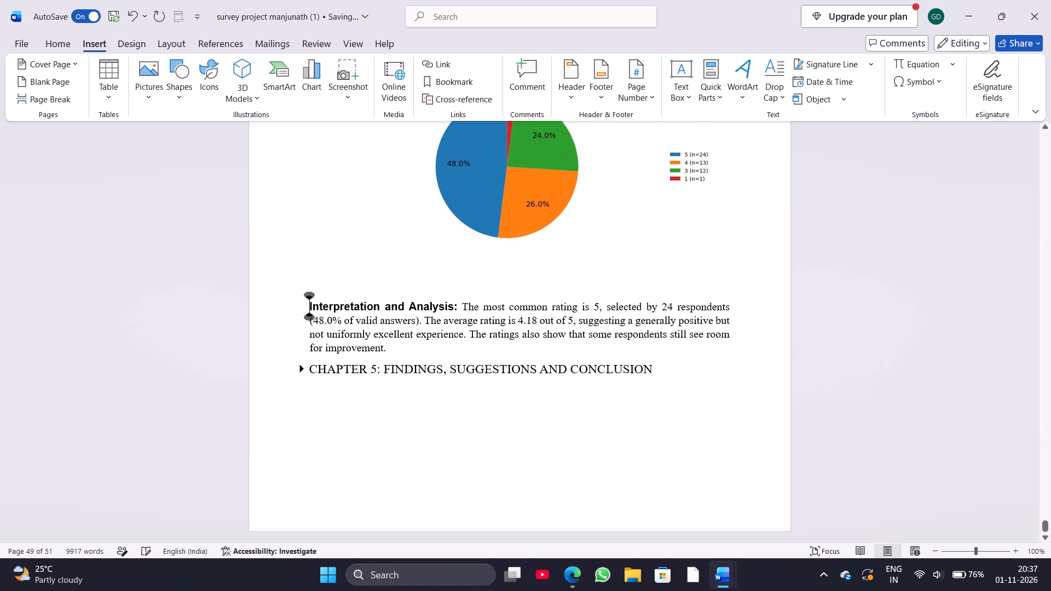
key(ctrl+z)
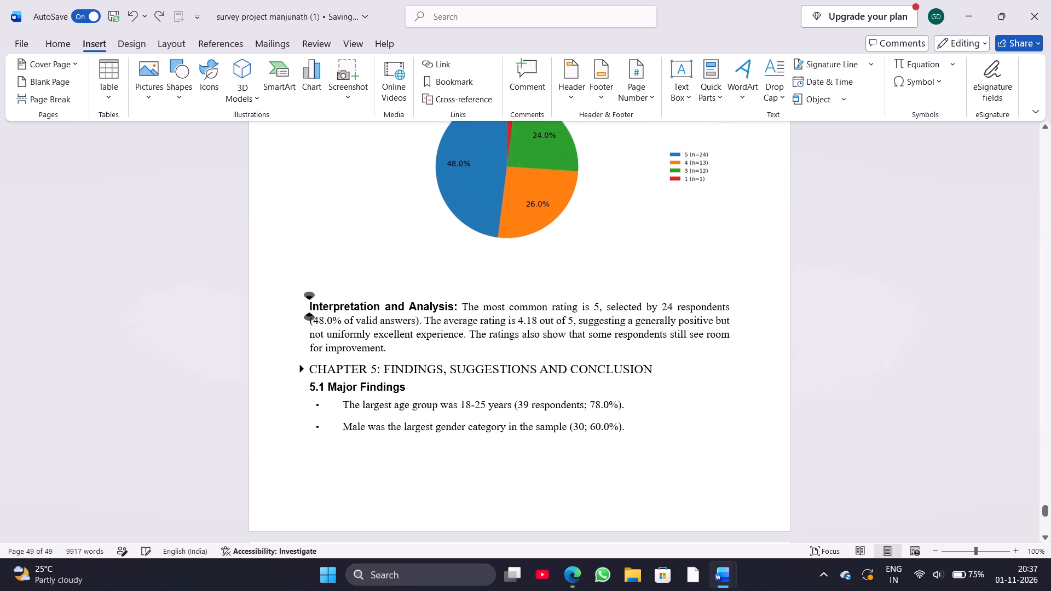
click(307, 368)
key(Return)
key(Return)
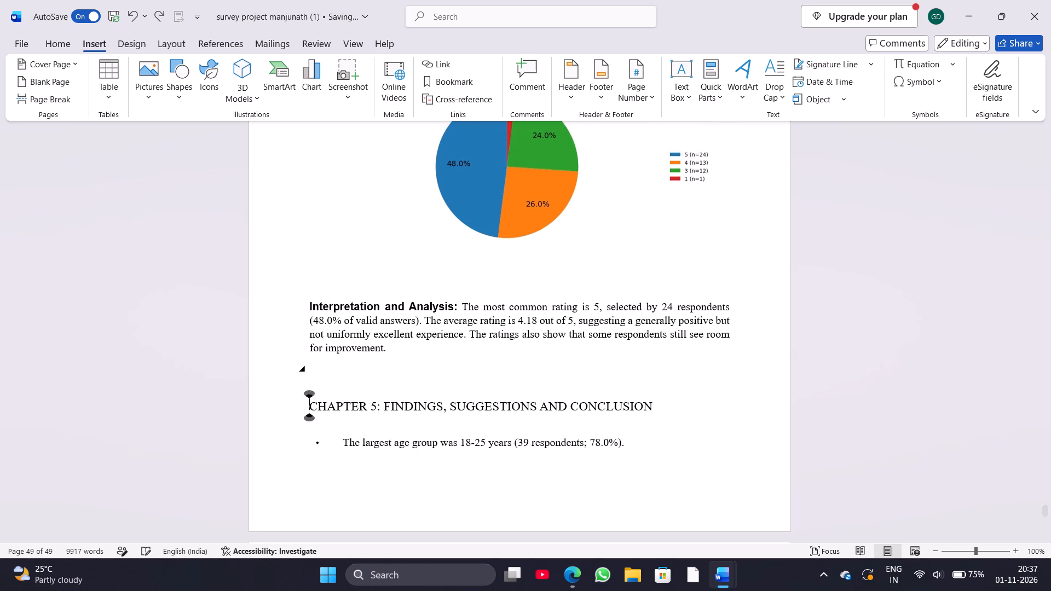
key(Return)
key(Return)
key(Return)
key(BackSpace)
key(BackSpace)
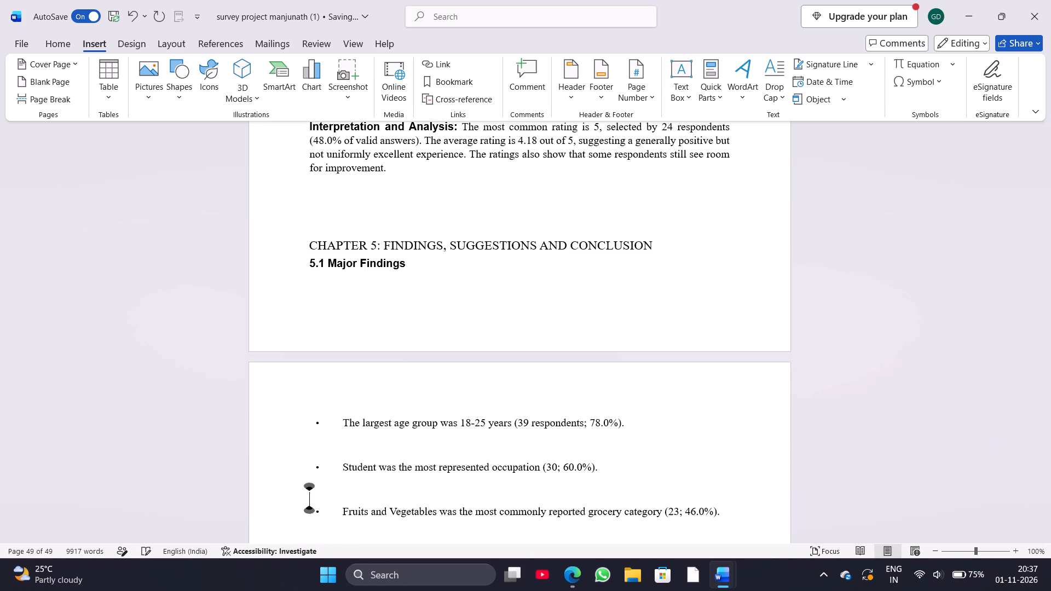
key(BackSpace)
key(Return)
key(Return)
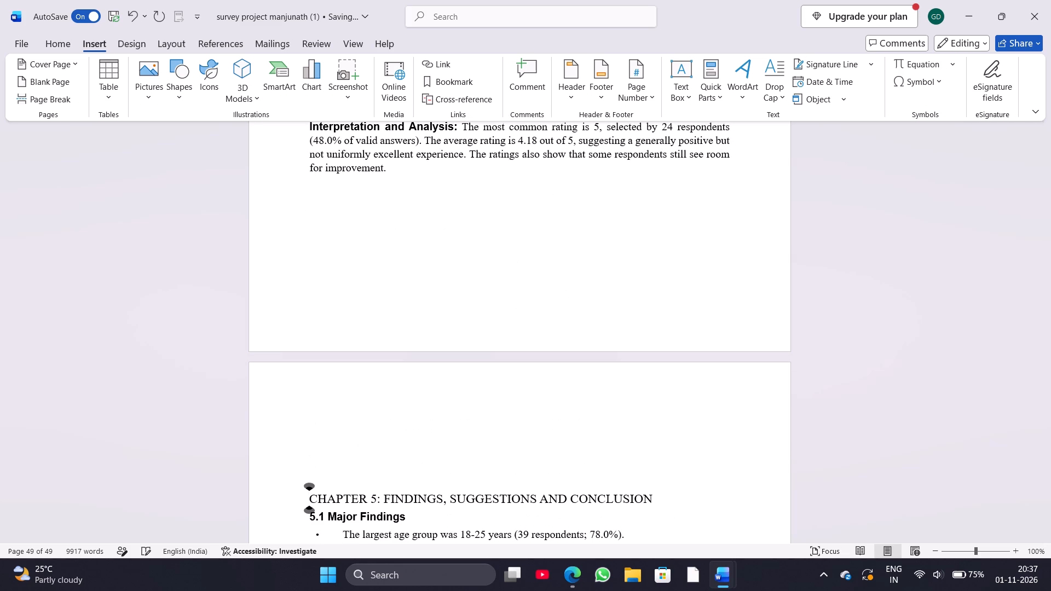
Delete the Chapter 5 content, starting from the Findings, Suggestions and Conclusion heading.
click(309, 499)
drag(309, 499, 543, 590)
key(Delete)
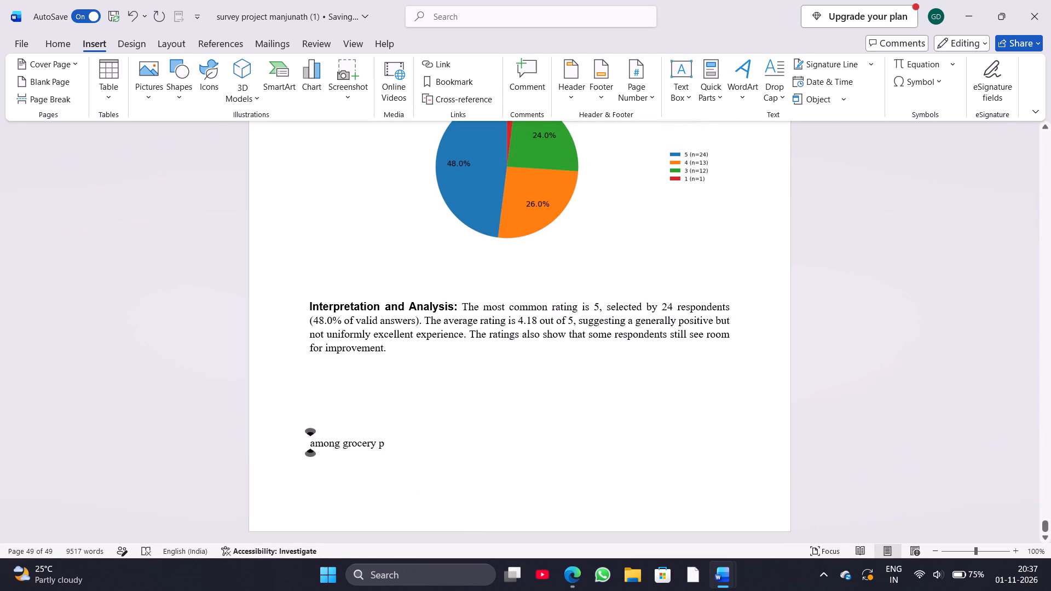
Remove the leftover fragment "among grocery p" and the blank lines following the Question 20 Interpretation and Analysis paragraph.
click(385, 446)
key(BackSpace)
key(BackSpace)
key(BackSpace)
key(BackSpace)
key(BackSpace)
key(BackSpace)
key(BackSpace)
key(BackSpace)
key(BackSpace)
key(BackSpace)
key(BackSpace)
key(BackSpace)
key(BackSpace)
key(BackSpace)
key(BackSpace)
key(BackSpace)
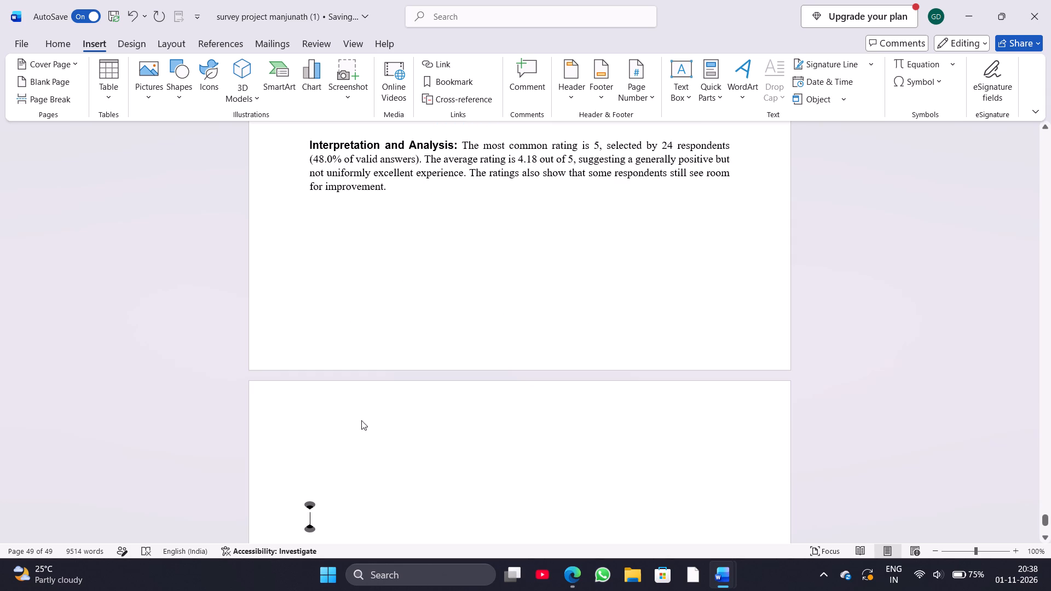
click(322, 437)
key(BackSpace)
key(BackSpace)
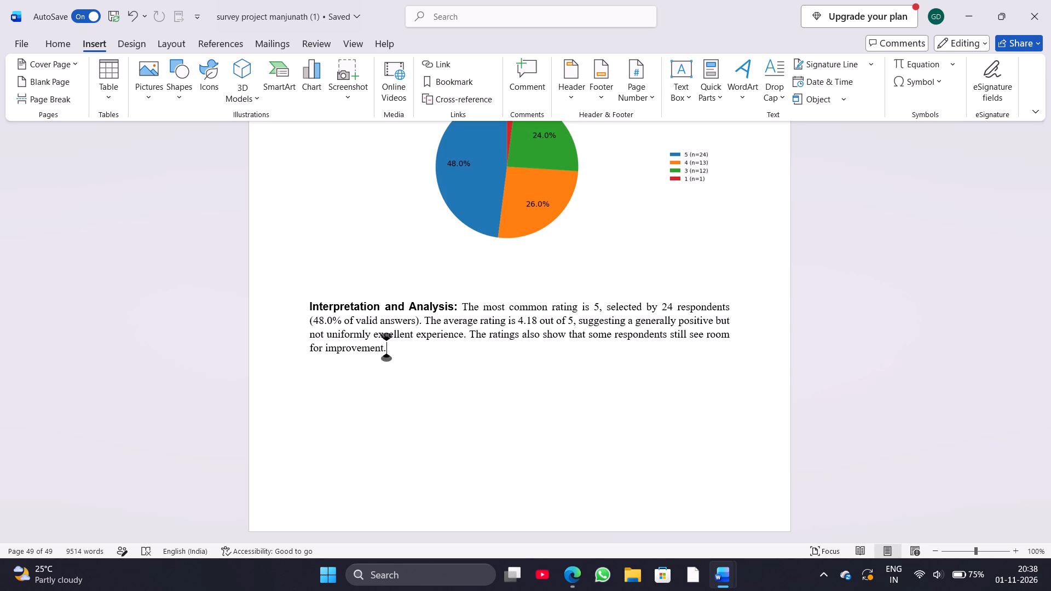
Set all text in the 4.1 Question 2 age response table to font size 12.
scroll(322, 437, up, 19)
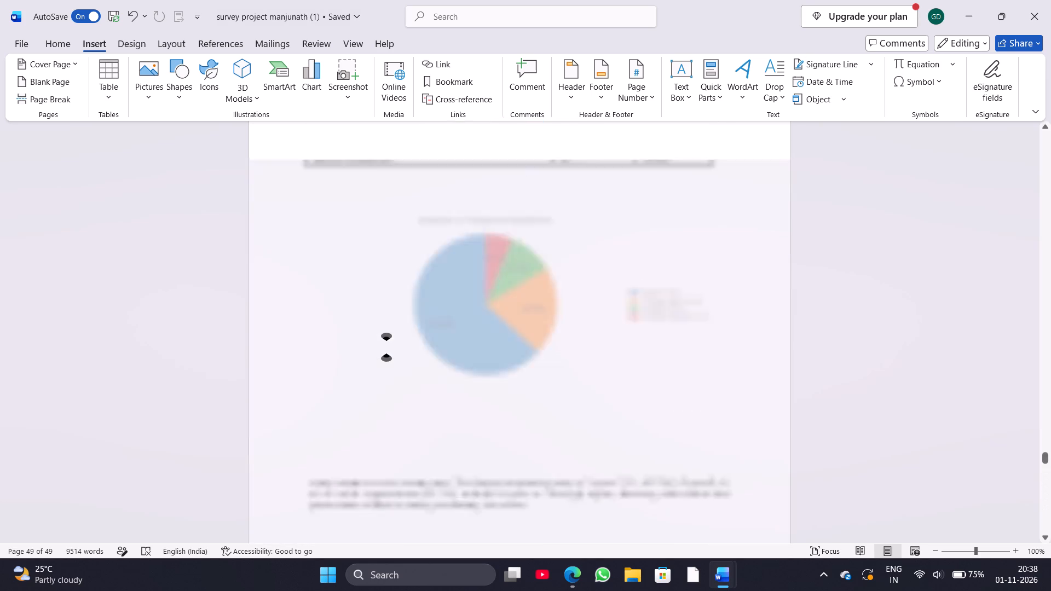
scroll(322, 437, up, 12)
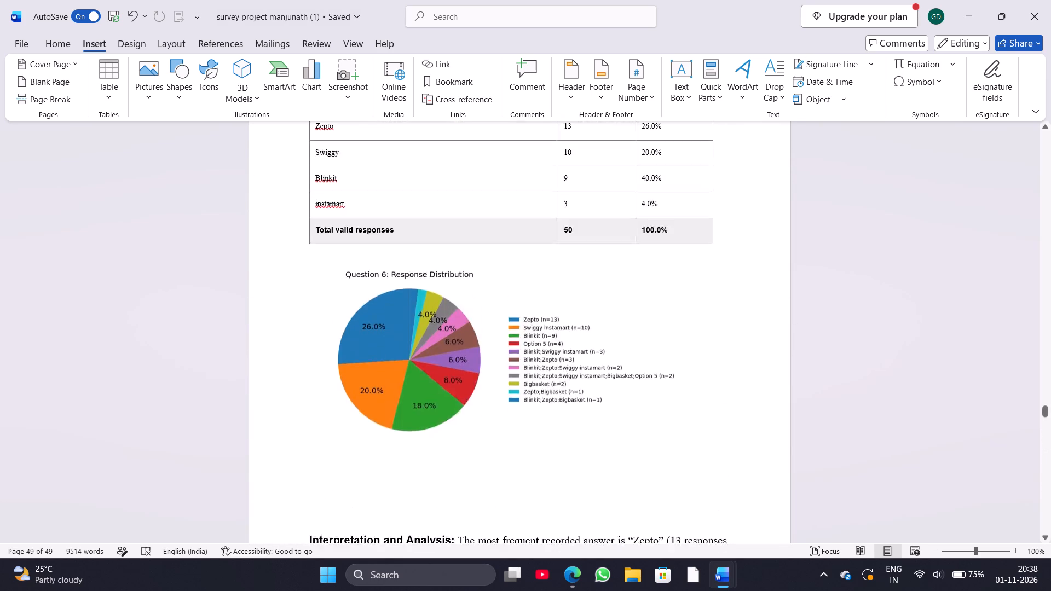
scroll(322, 437, up, 3)
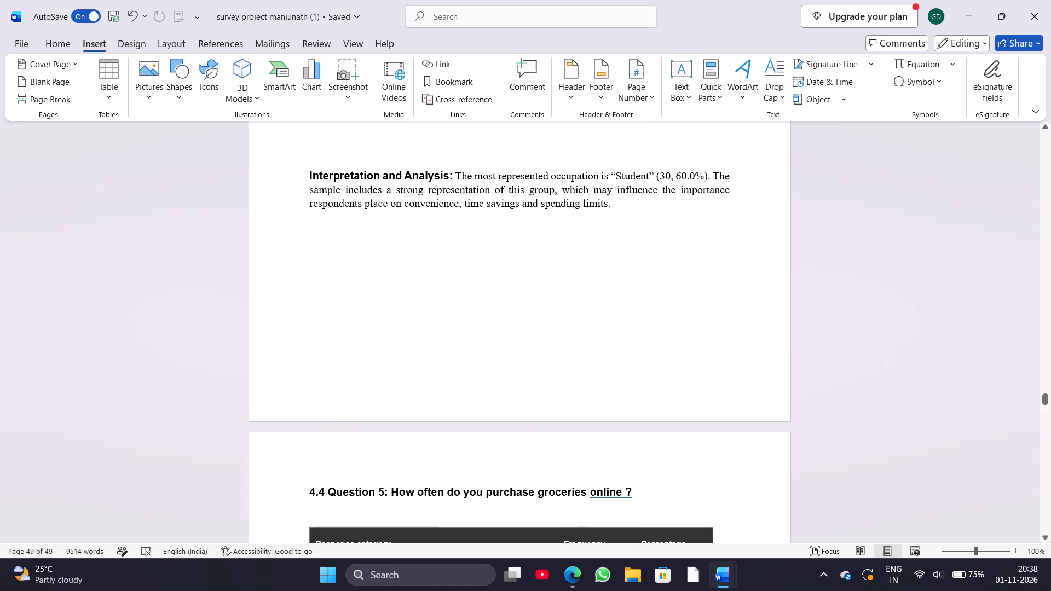
scroll(322, 437, up, 5)
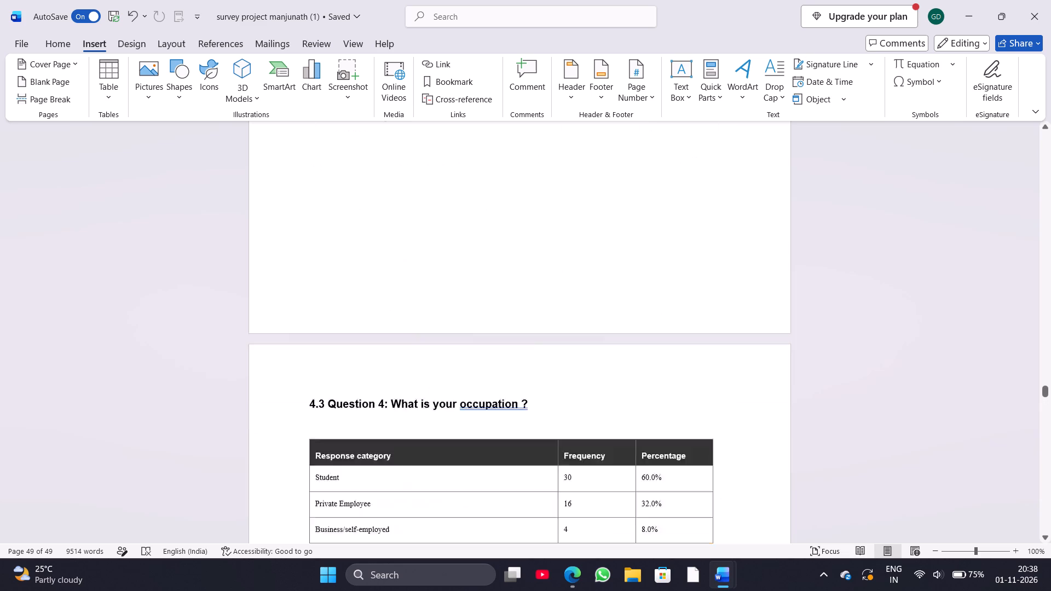
scroll(322, 437, up, 14)
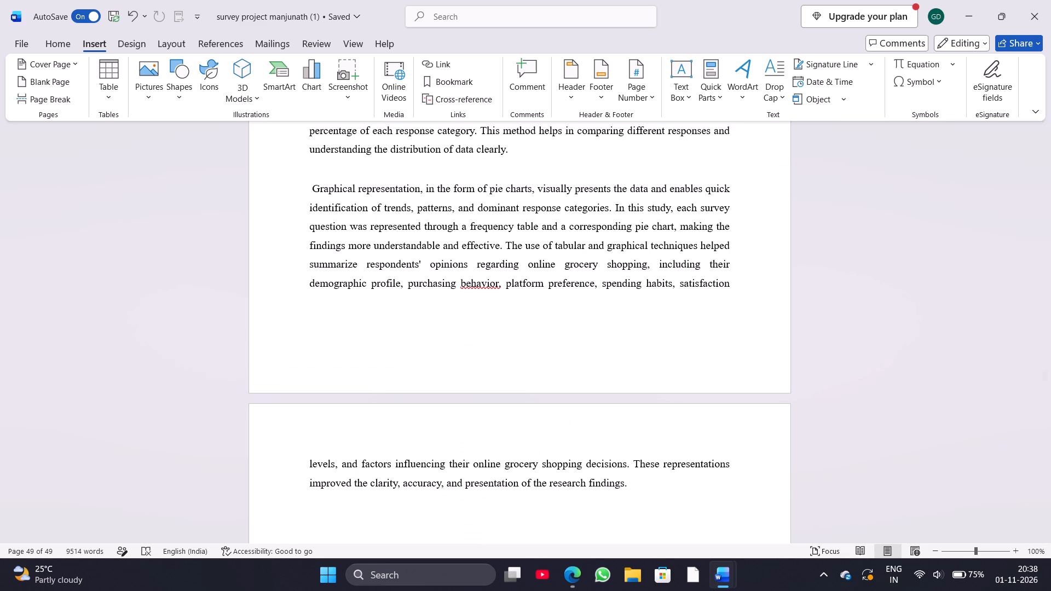
scroll(322, 437, up, 3)
scroll(322, 437, down, 3)
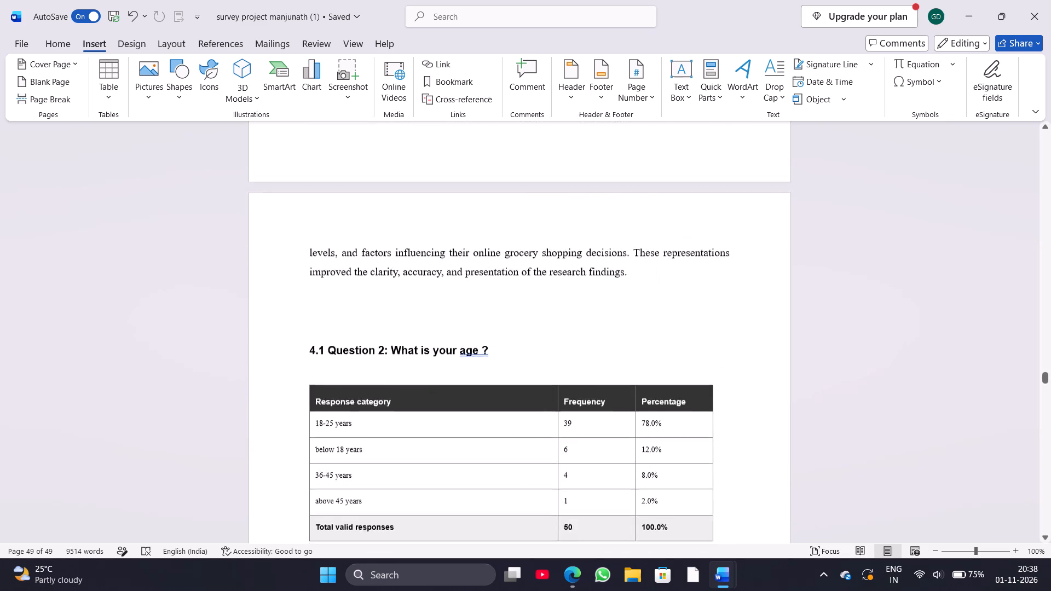
scroll(322, 437, down, 2)
double_click(308, 237)
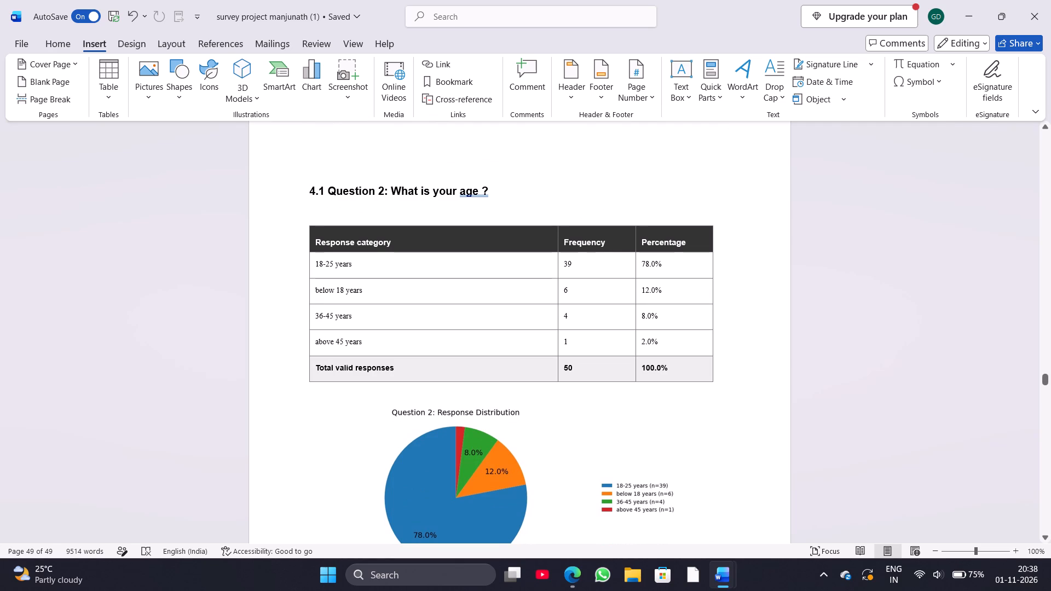
double_click(326, 227)
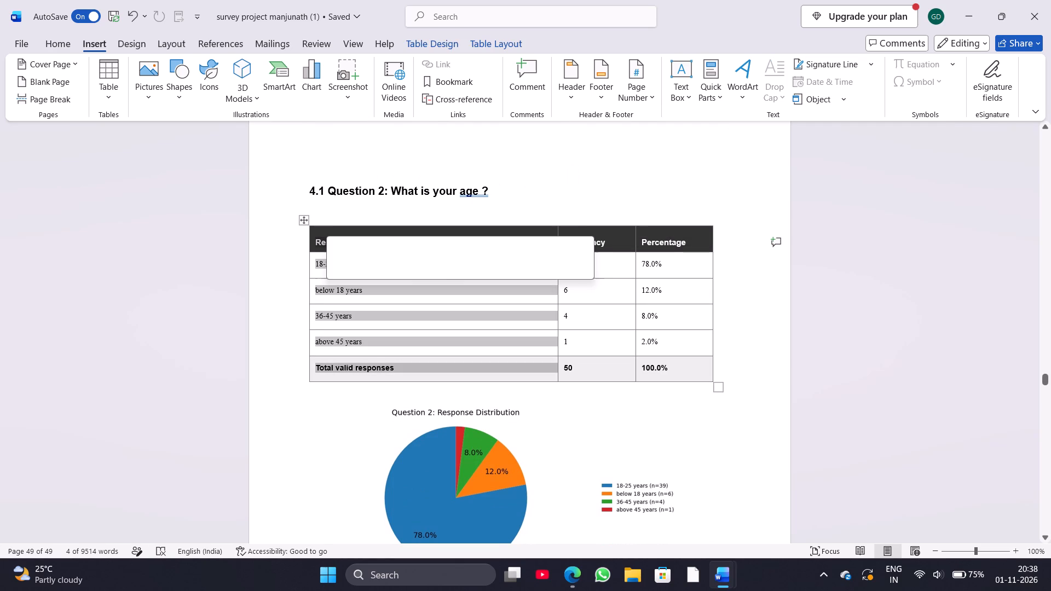
click(318, 216)
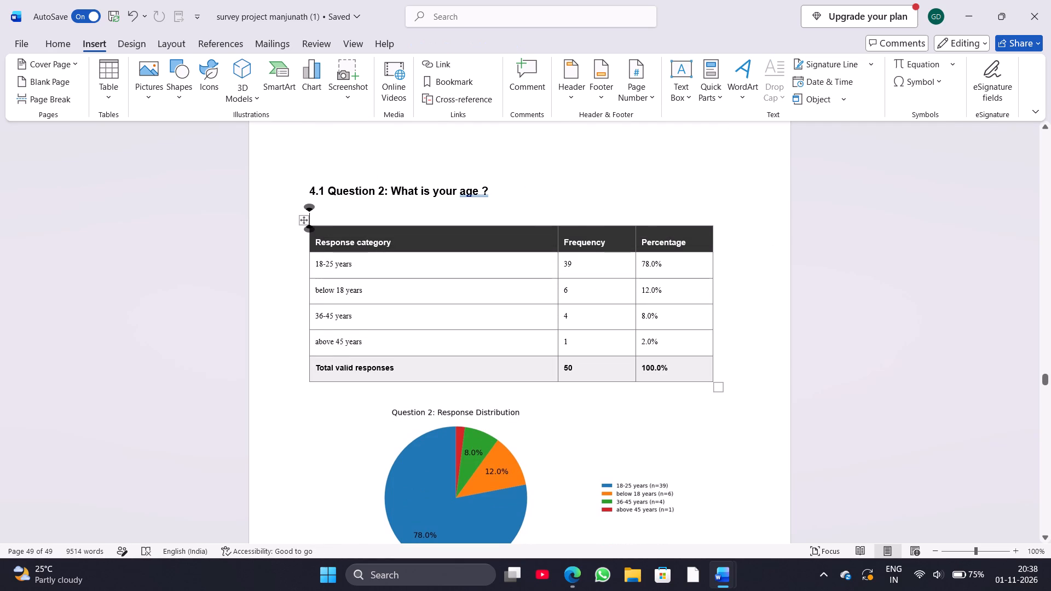
drag(313, 238, 651, 365)
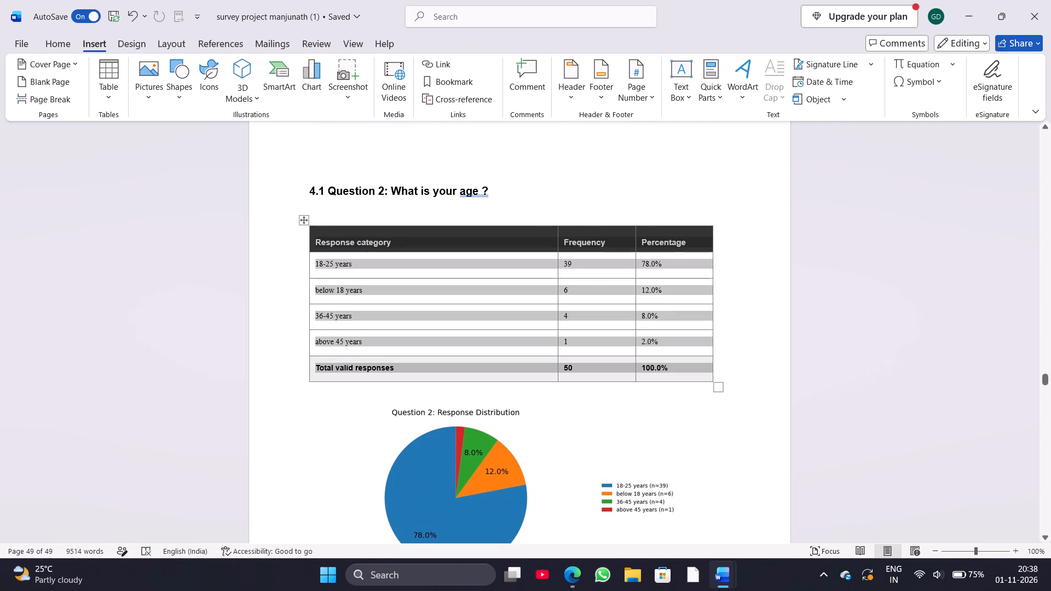
drag(651, 365, 651, 364)
click(56, 48)
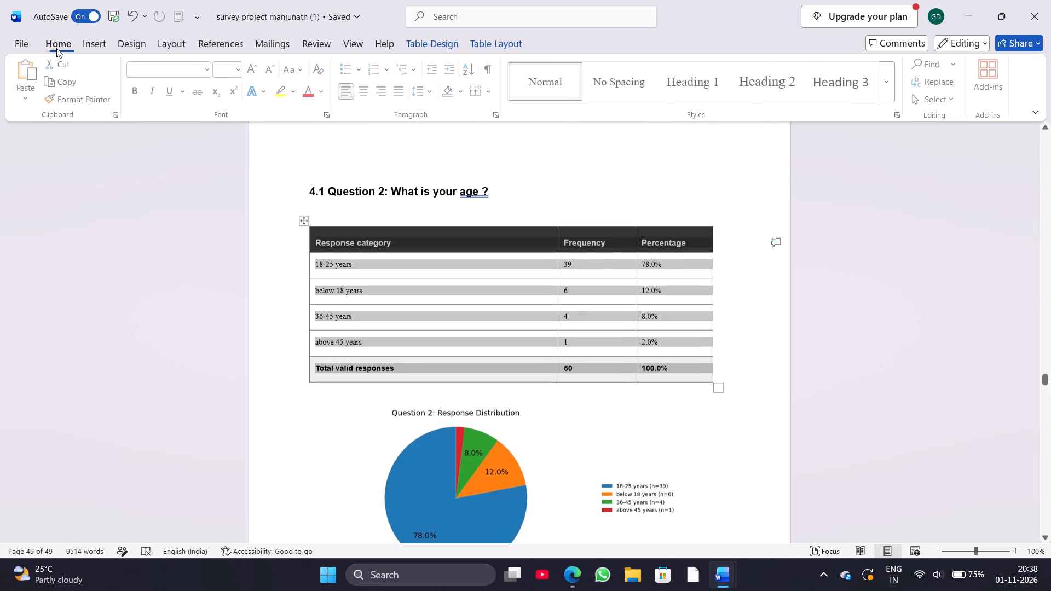
click(244, 71)
click(230, 147)
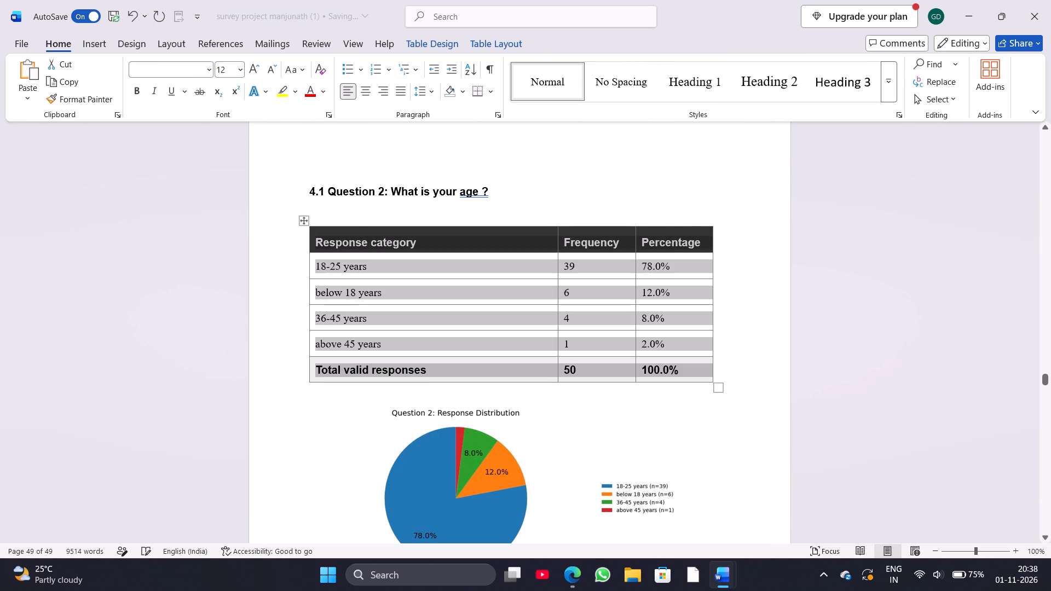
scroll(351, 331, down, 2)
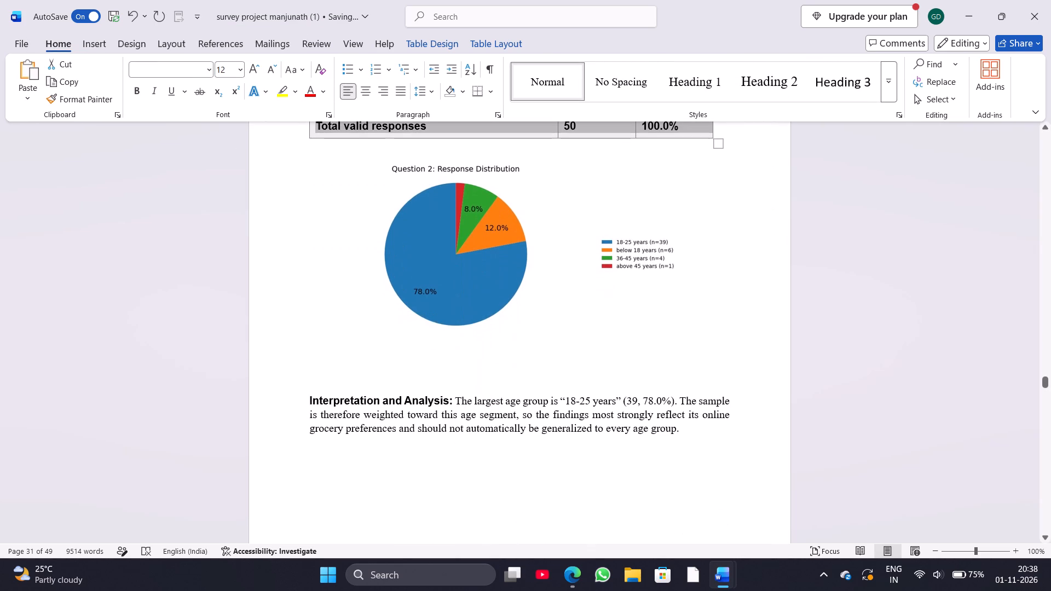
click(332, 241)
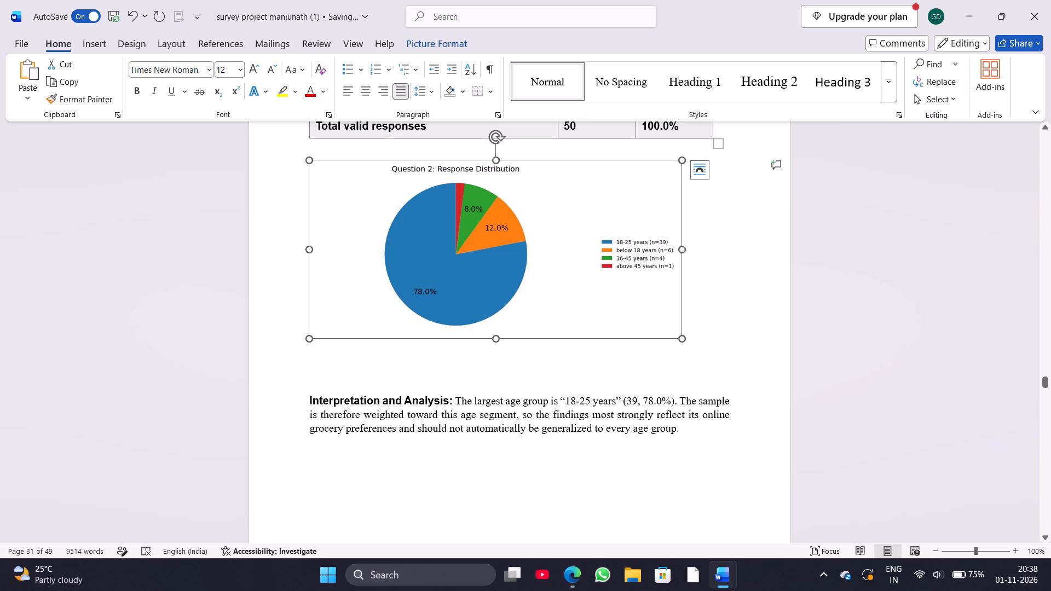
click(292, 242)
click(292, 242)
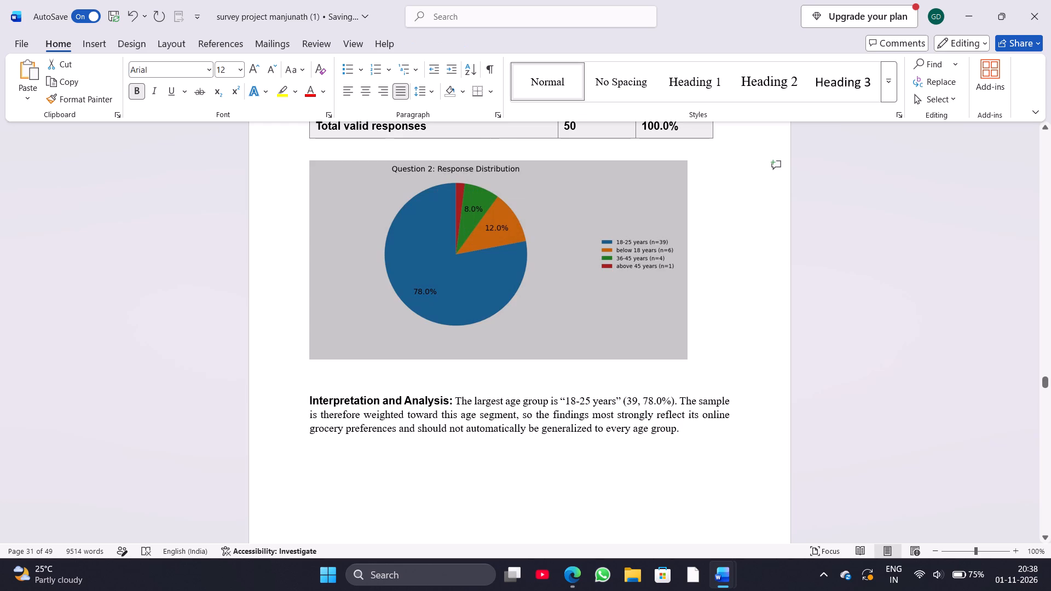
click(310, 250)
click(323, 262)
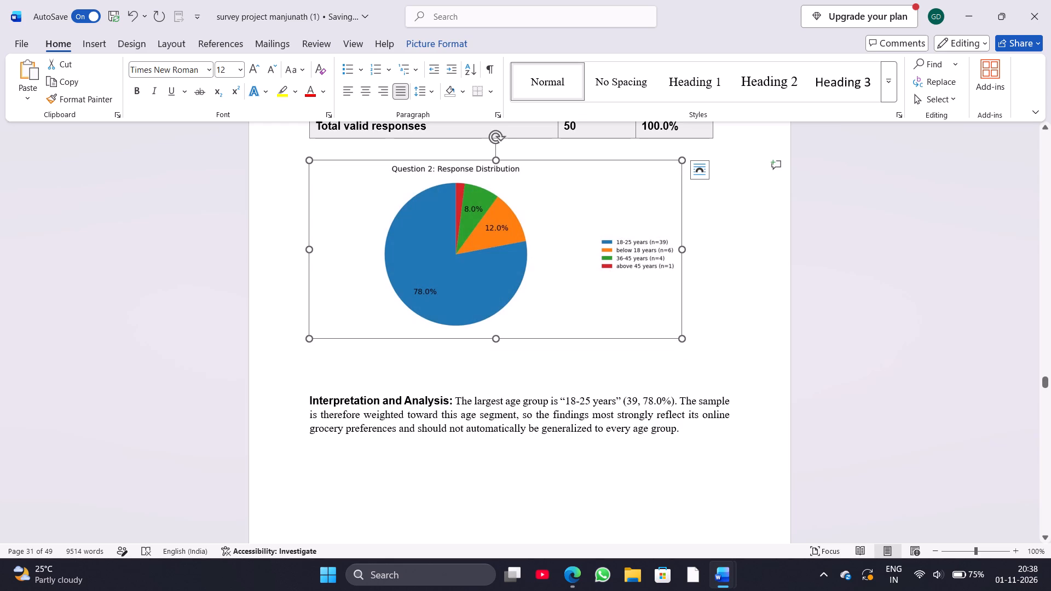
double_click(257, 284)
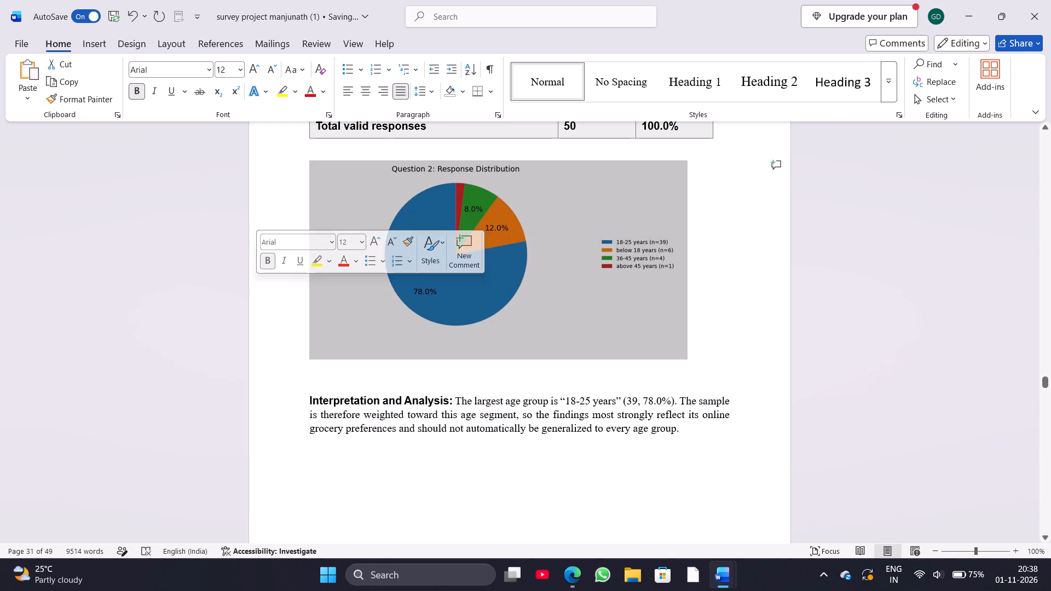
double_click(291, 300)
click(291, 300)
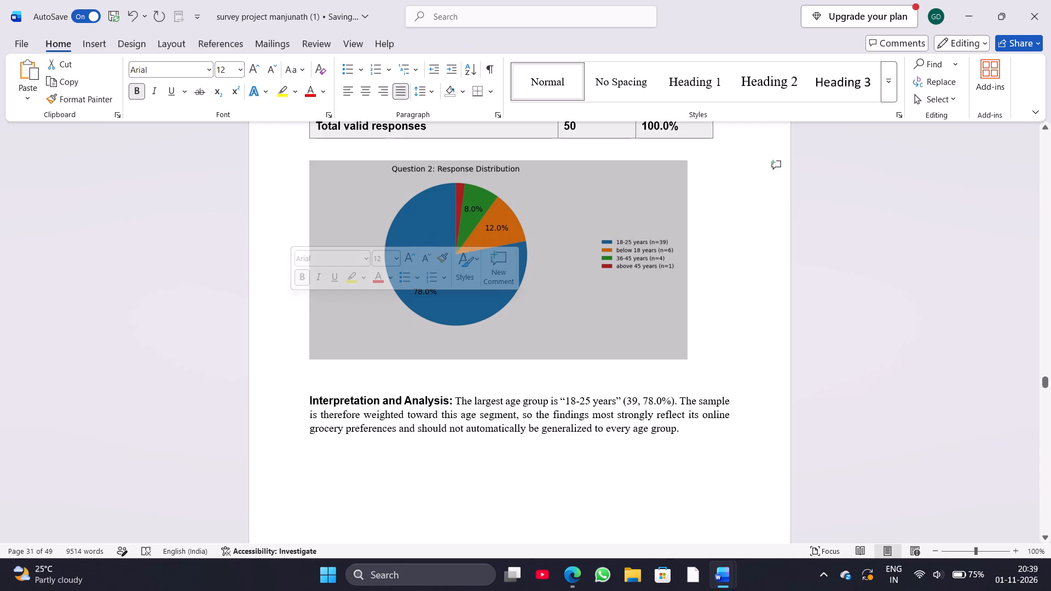
Set all text in the 4.2 Question 3 gender response table to font size 12.
scroll(300, 420, down, 2)
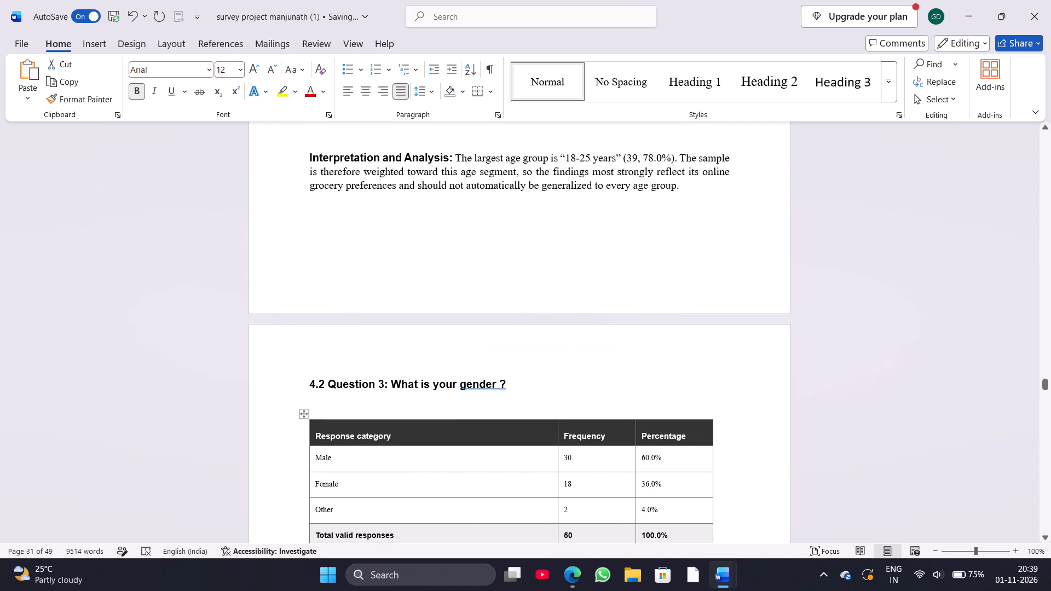
click(327, 422)
scroll(327, 422, down, 1)
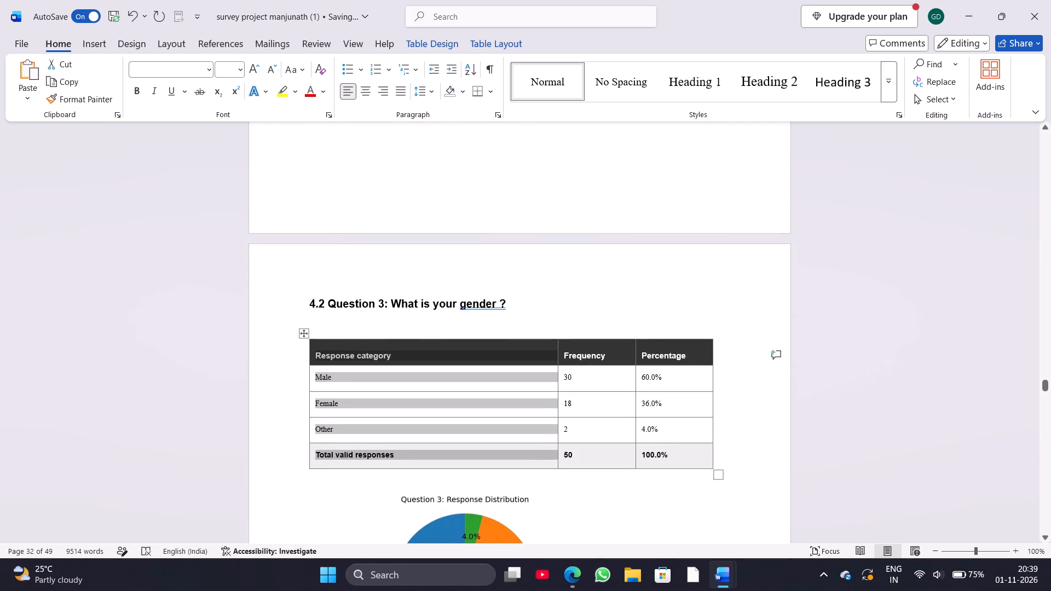
click(324, 333)
drag(314, 334, 323, 343)
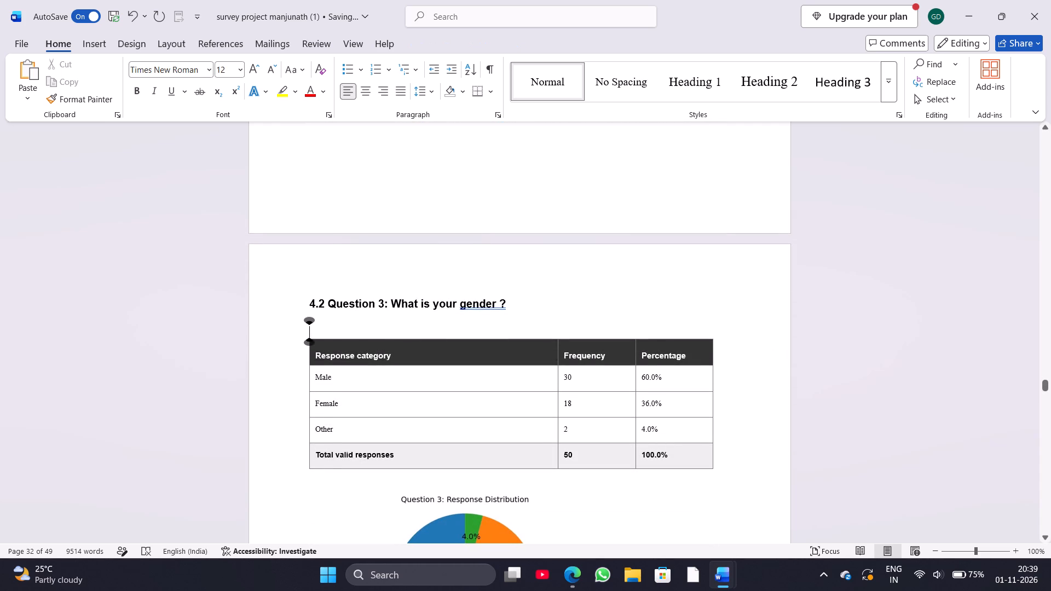
drag(323, 343, 591, 461)
click(591, 461)
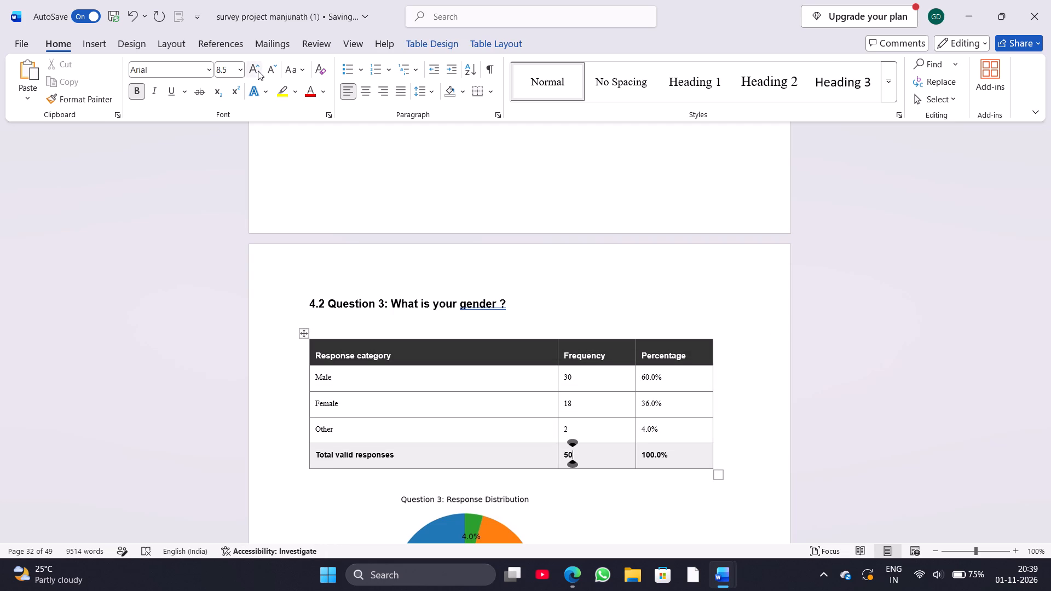
drag(319, 331, 415, 393)
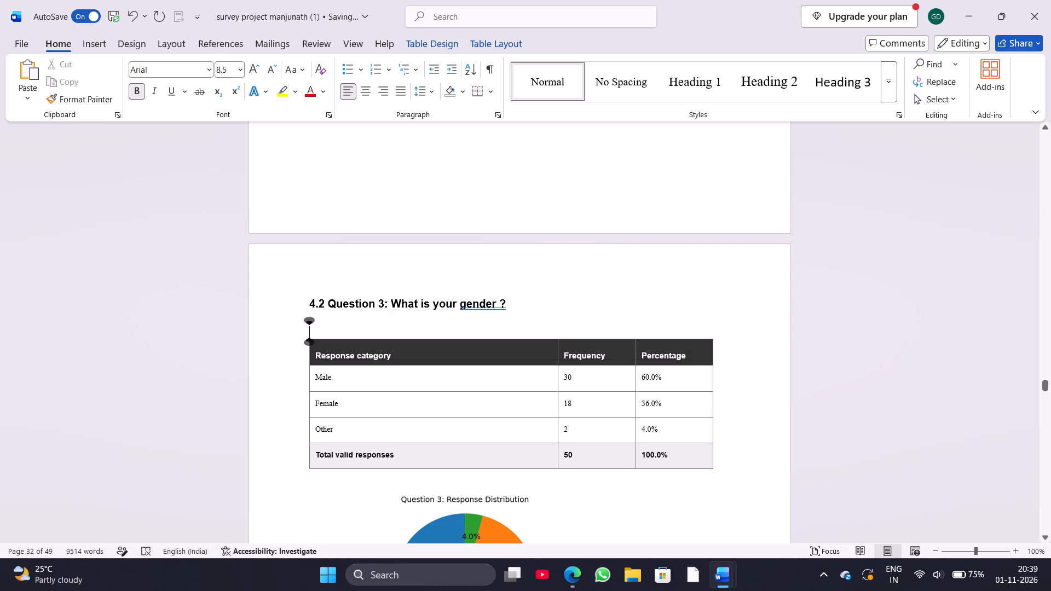
drag(415, 393, 561, 456)
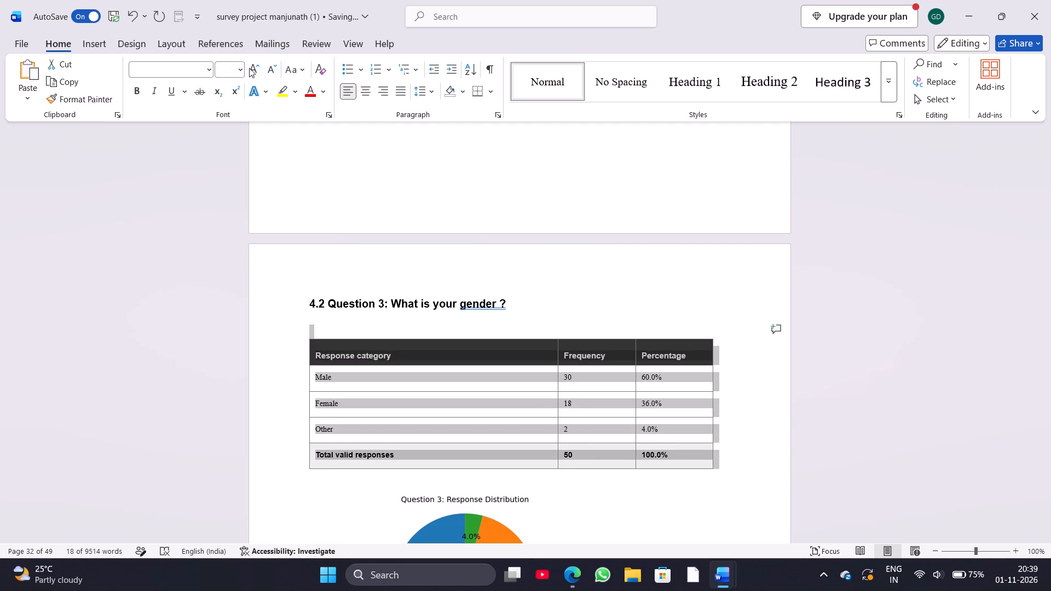
click(244, 68)
click(234, 157)
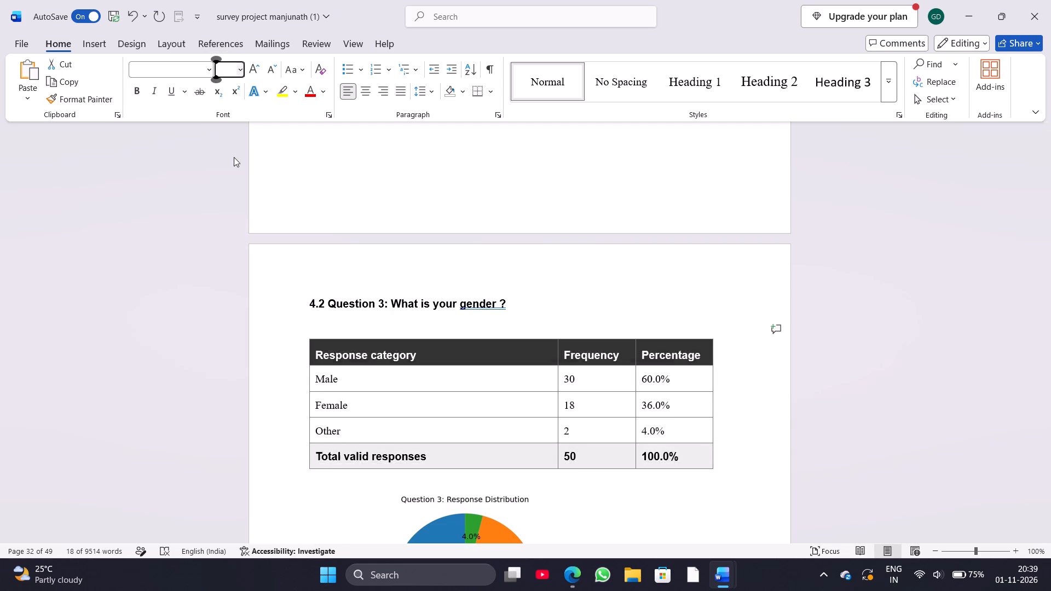
Set all text in the 4.3 Question 4 occupation response table to font size 12.
scroll(367, 368, down, 5)
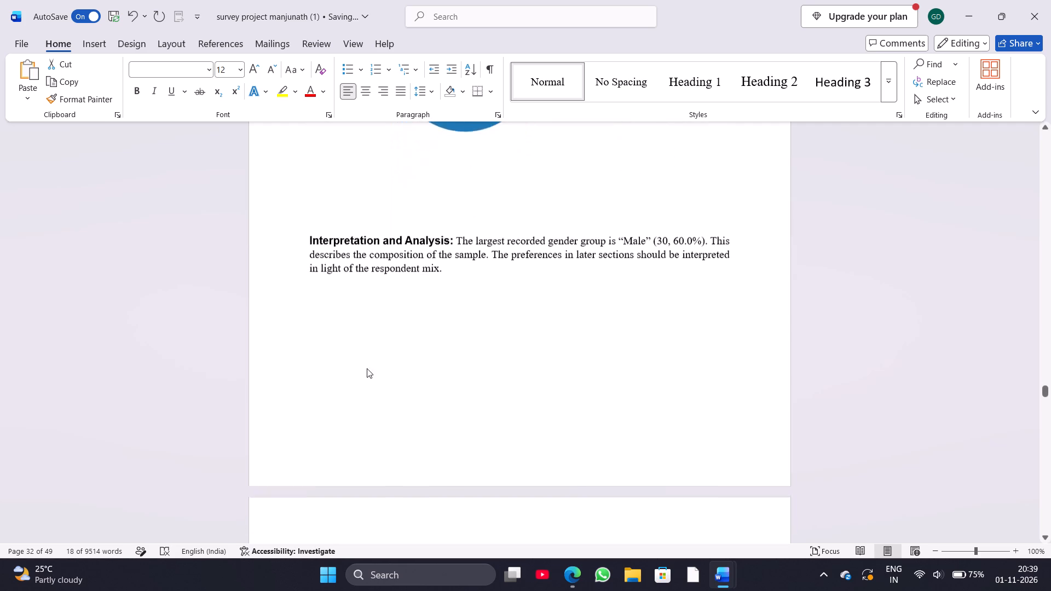
scroll(367, 368, down, 2)
click(315, 280)
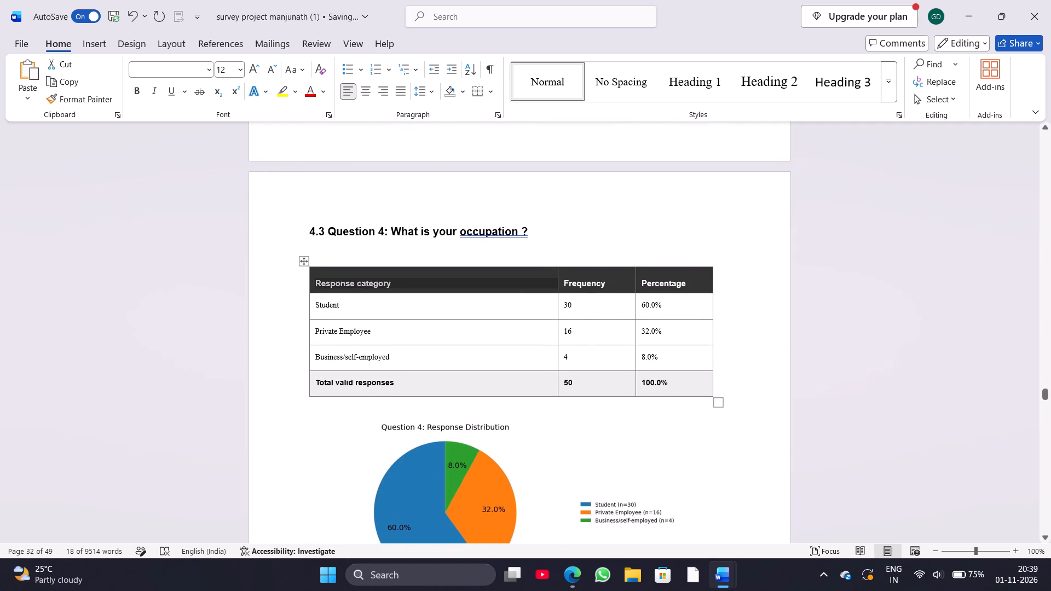
drag(315, 280, 583, 395)
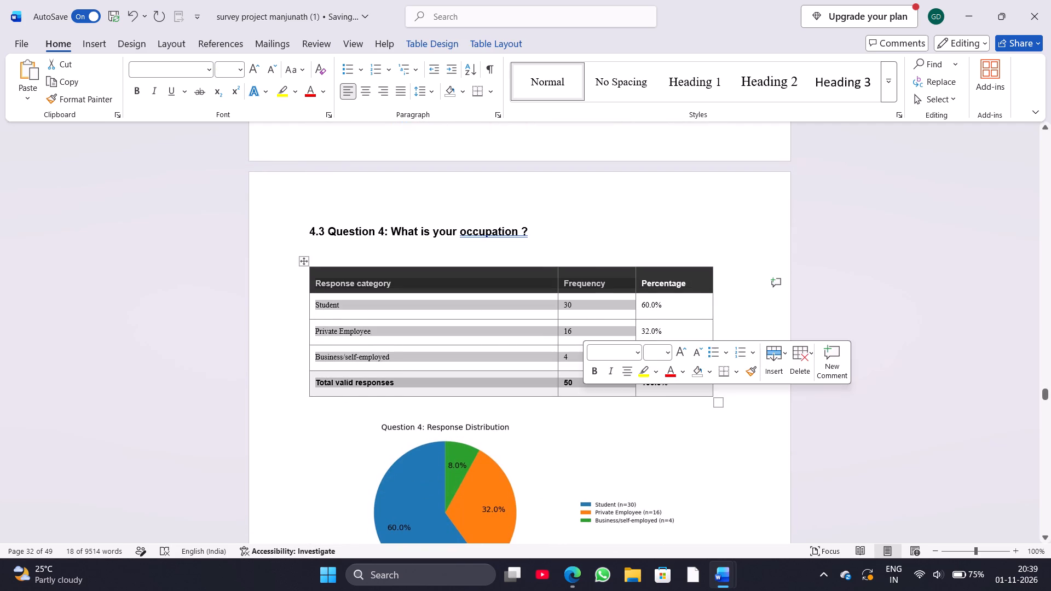
click(319, 277)
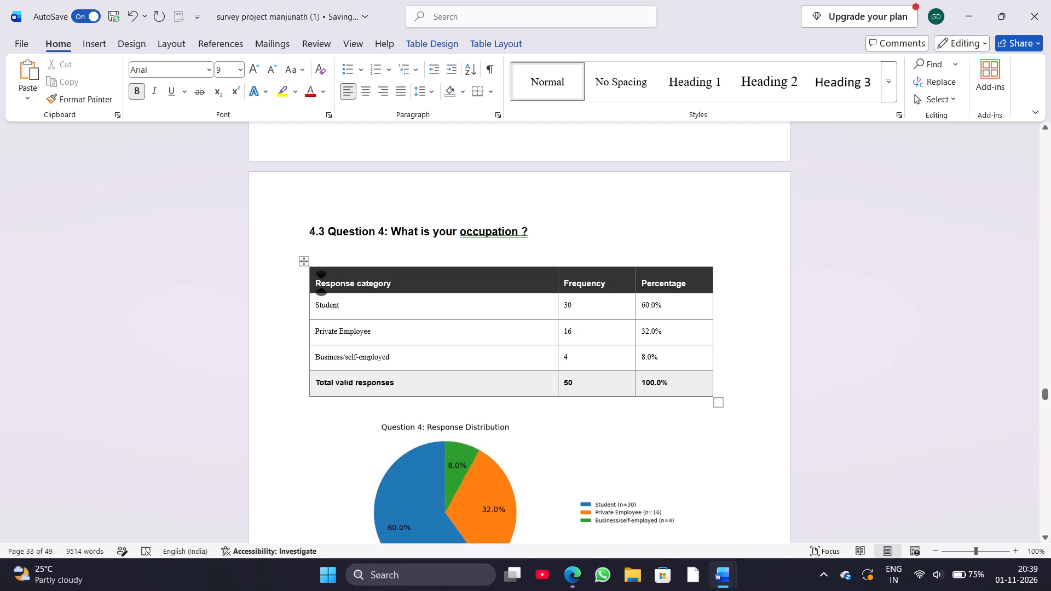
click(315, 283)
drag(315, 283, 617, 407)
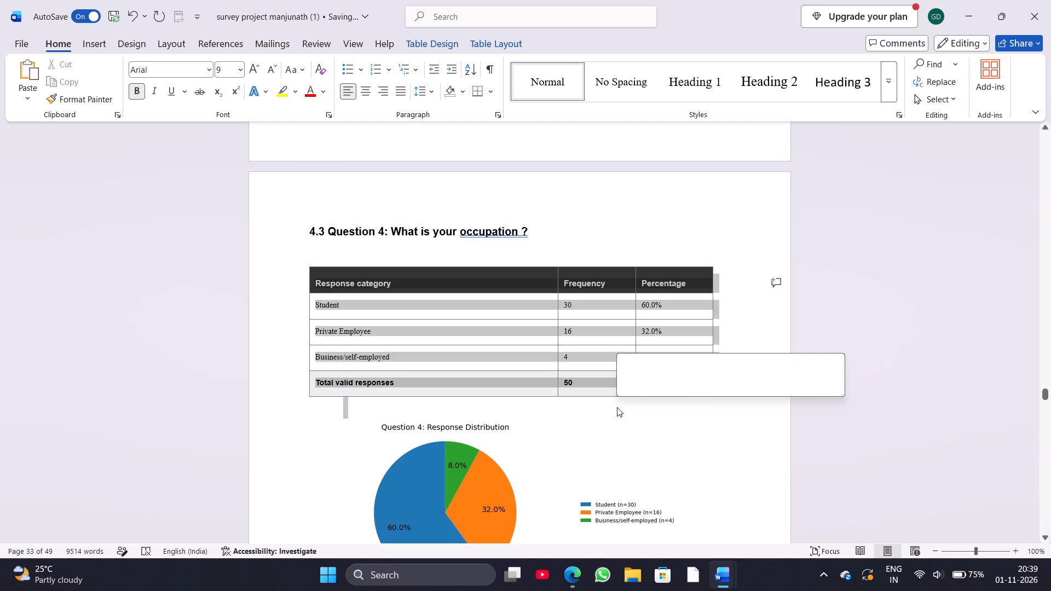
click(236, 71)
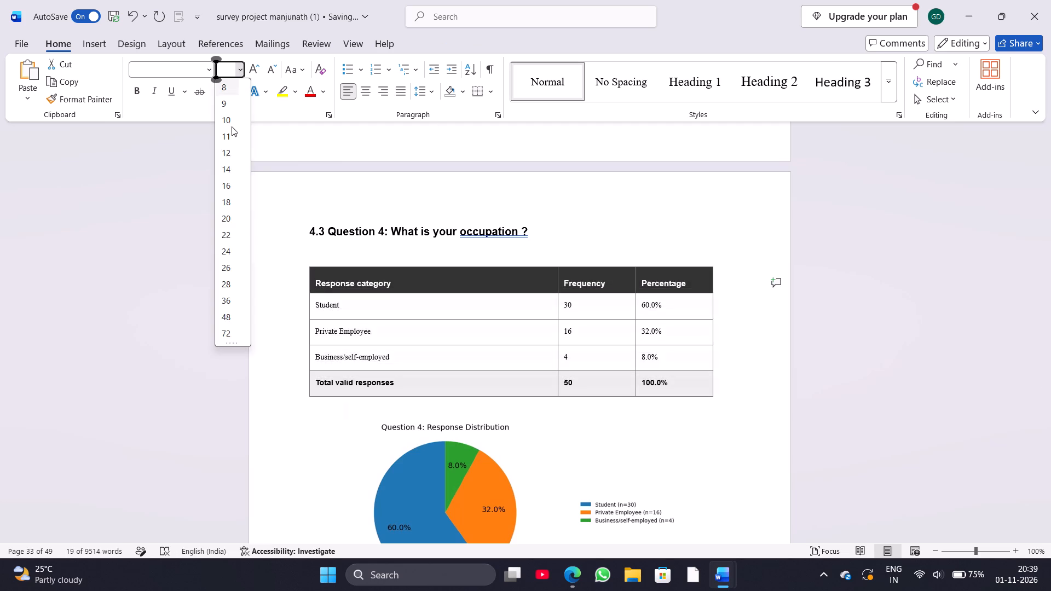
click(224, 155)
Set all text in the 4.4 Question 5 purchase frequency response table to font size 12.
scroll(345, 386, down, 2)
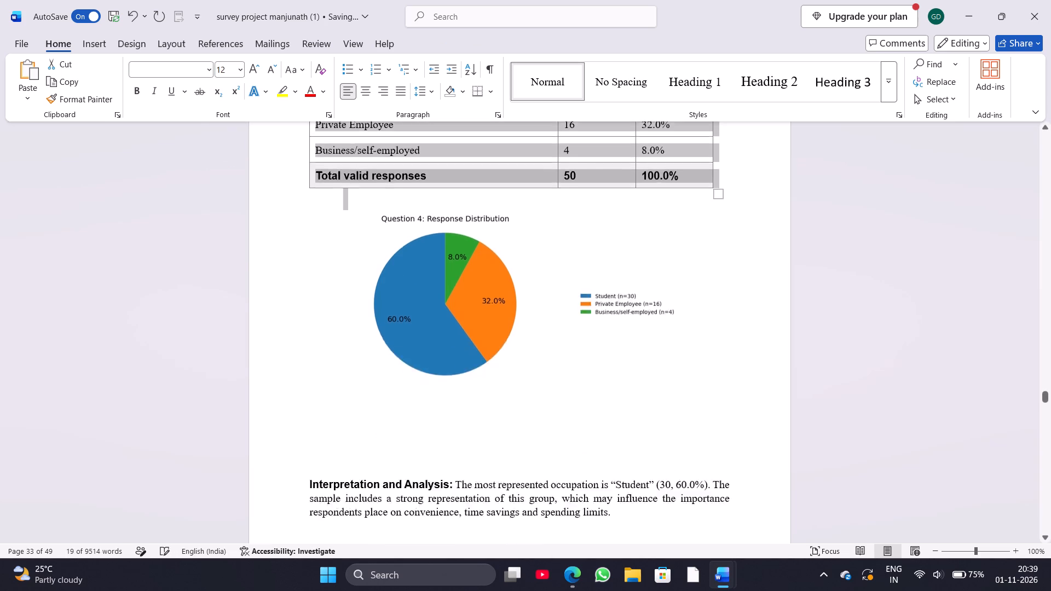
scroll(345, 386, down, 1)
scroll(328, 328, down, 1)
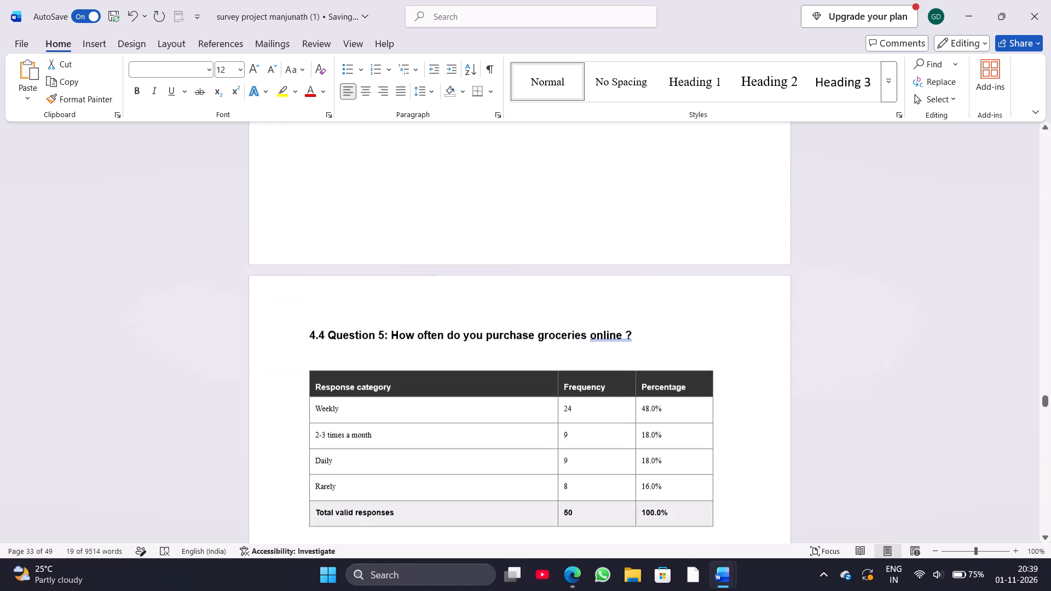
scroll(328, 328, down, 2)
drag(316, 268, 627, 413)
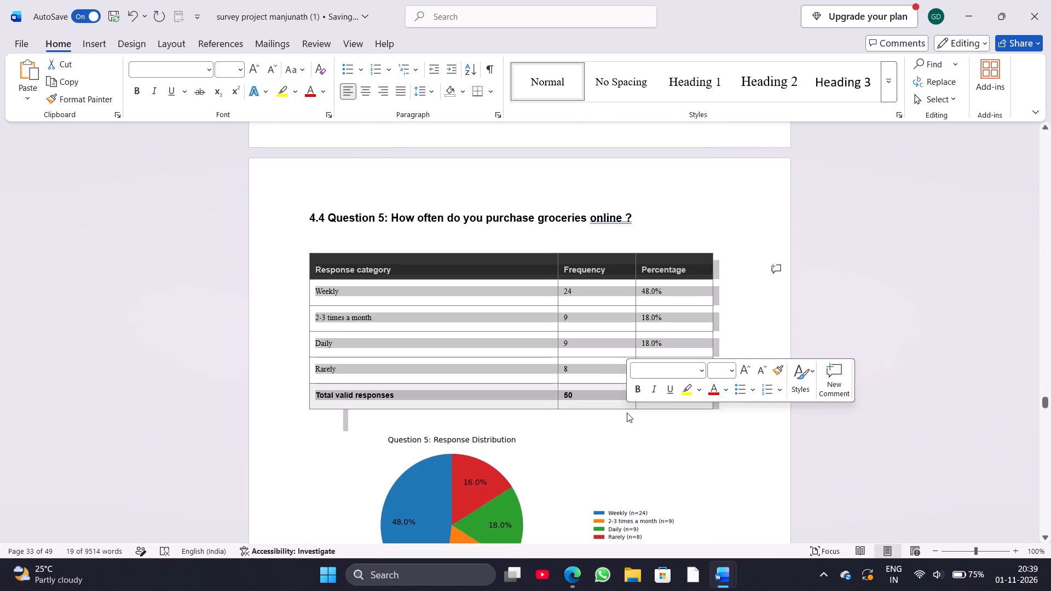
click(234, 67)
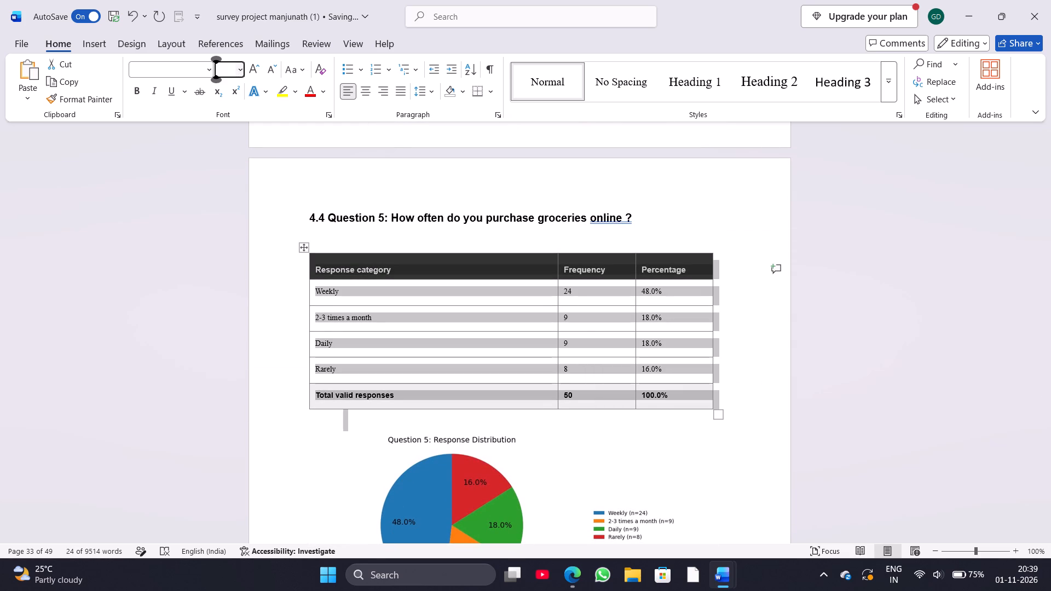
click(240, 71)
click(234, 150)
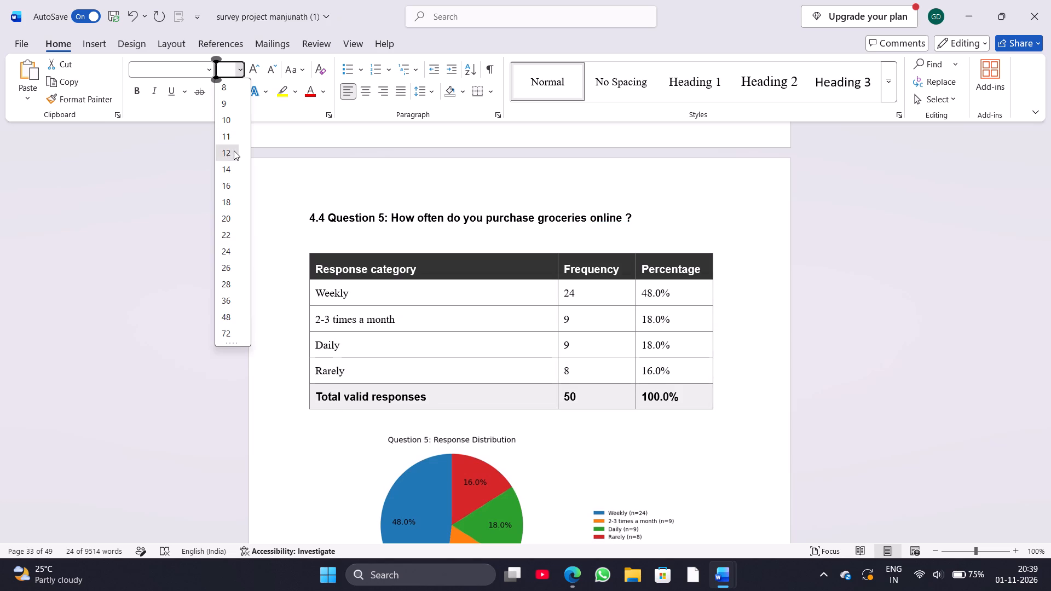
Set all text in the 4.5 Question 6 online platform response table to font size 12.
scroll(363, 304, down, 3)
scroll(355, 253, down, 1)
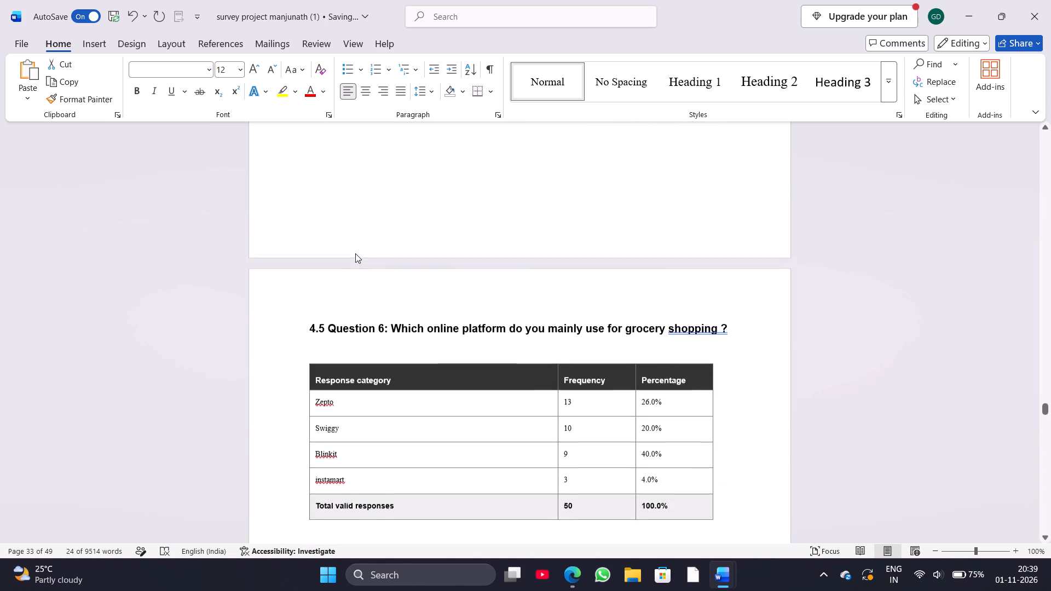
scroll(355, 253, down, 1)
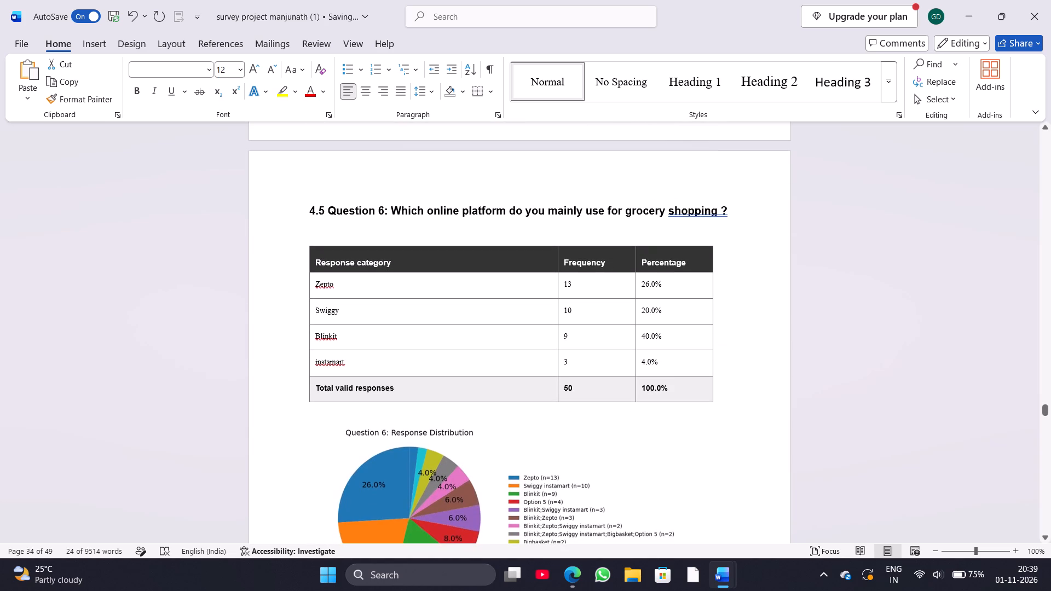
drag(316, 258, 659, 386)
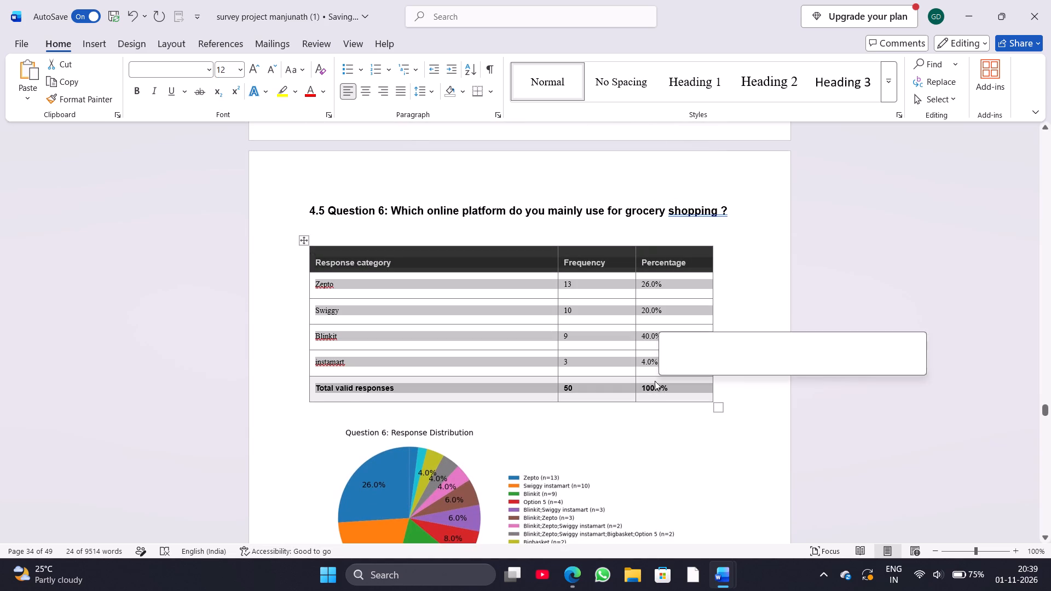
drag(240, 74, 236, 156)
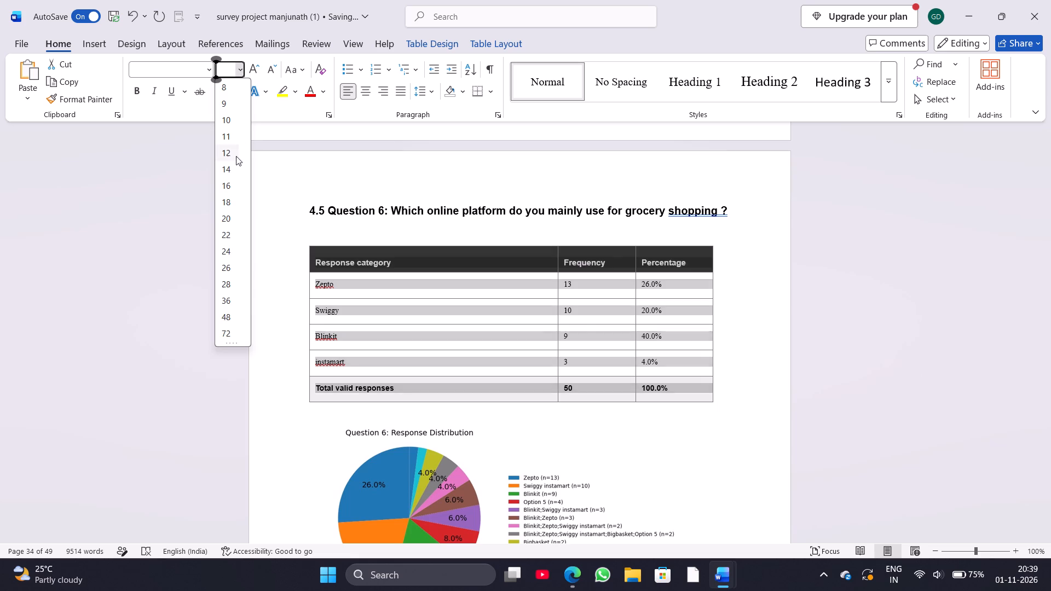
drag(236, 156, 235, 157)
click(235, 157)
Set all text in the 4.6 Question 7 grocery type response table to font size 12.
scroll(495, 392, down, 4)
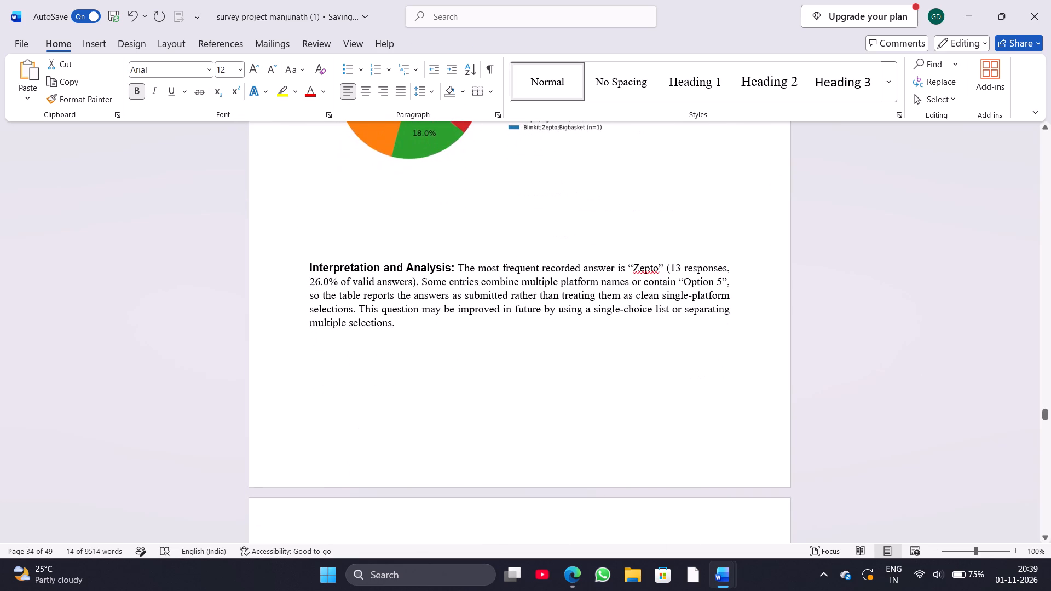
scroll(480, 286, down, 2)
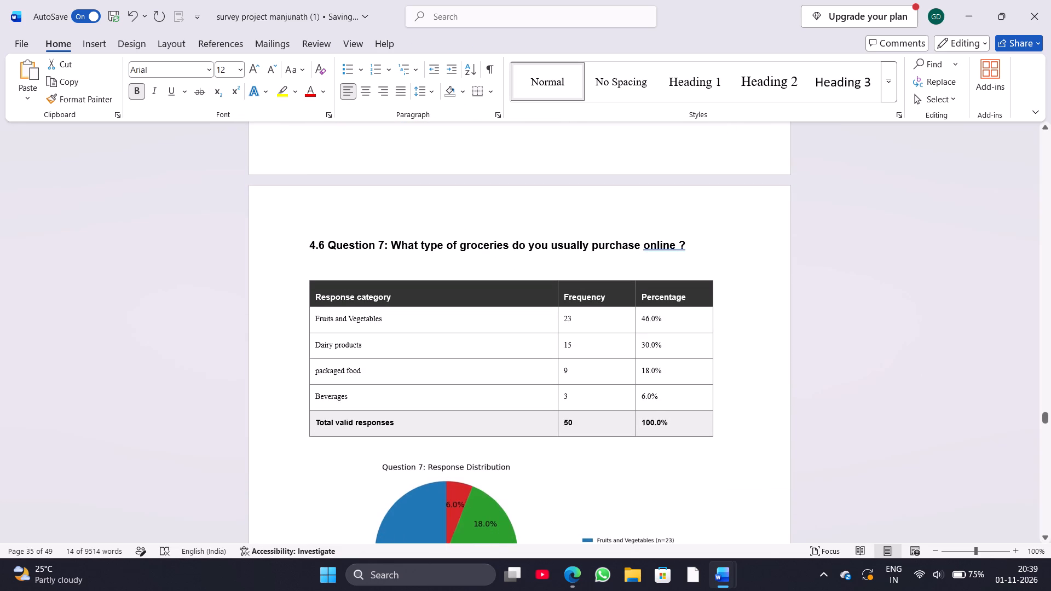
drag(315, 297, 700, 445)
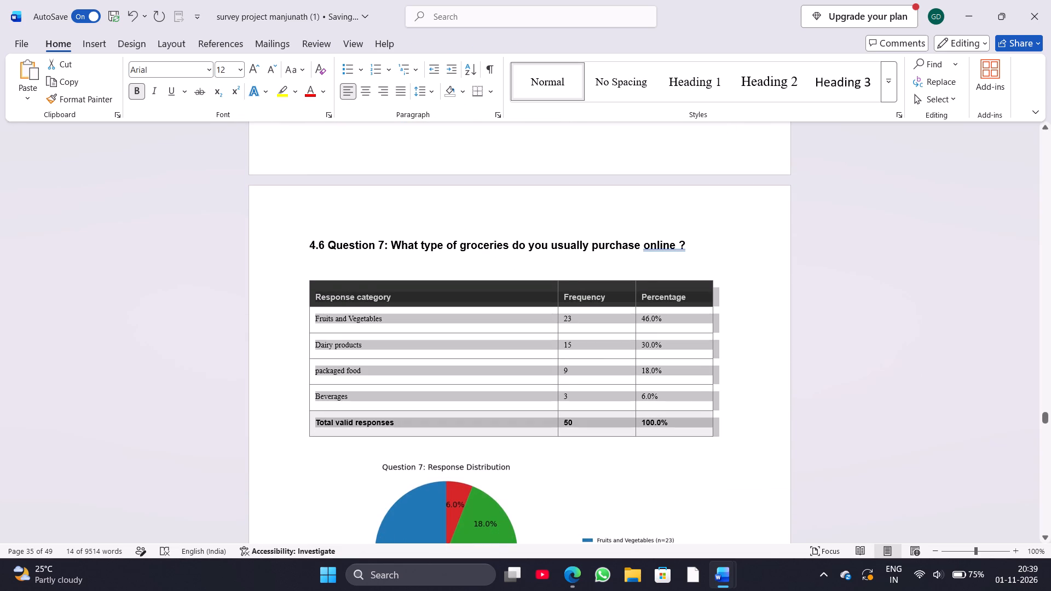
click(244, 69)
click(230, 152)
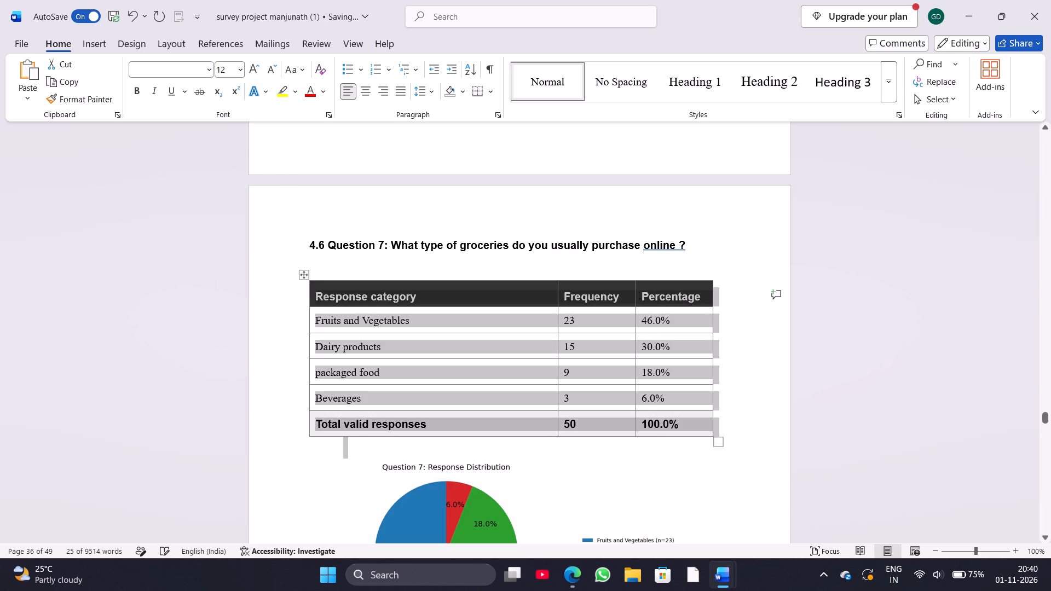
Set all text in the 4.7 Question 8 main purchase reason response table to font size 12.
scroll(393, 304, down, 5)
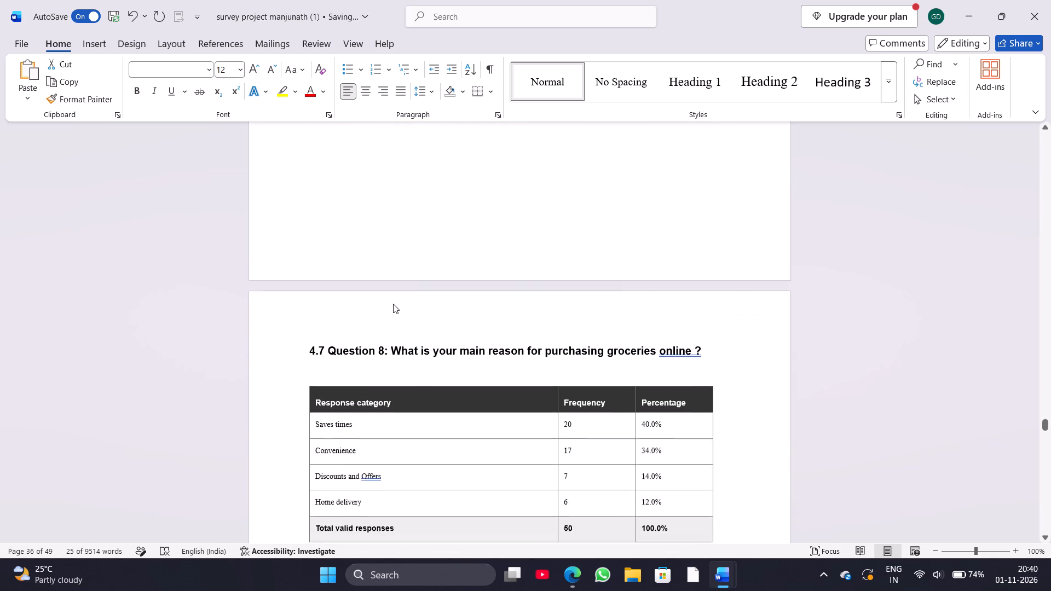
scroll(393, 304, down, 1)
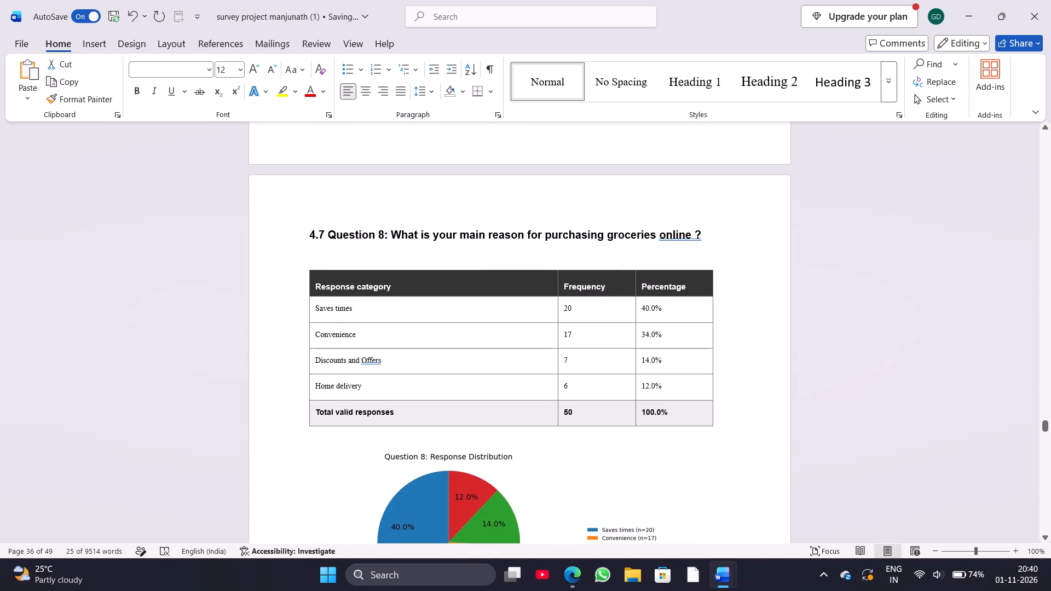
drag(315, 288, 634, 424)
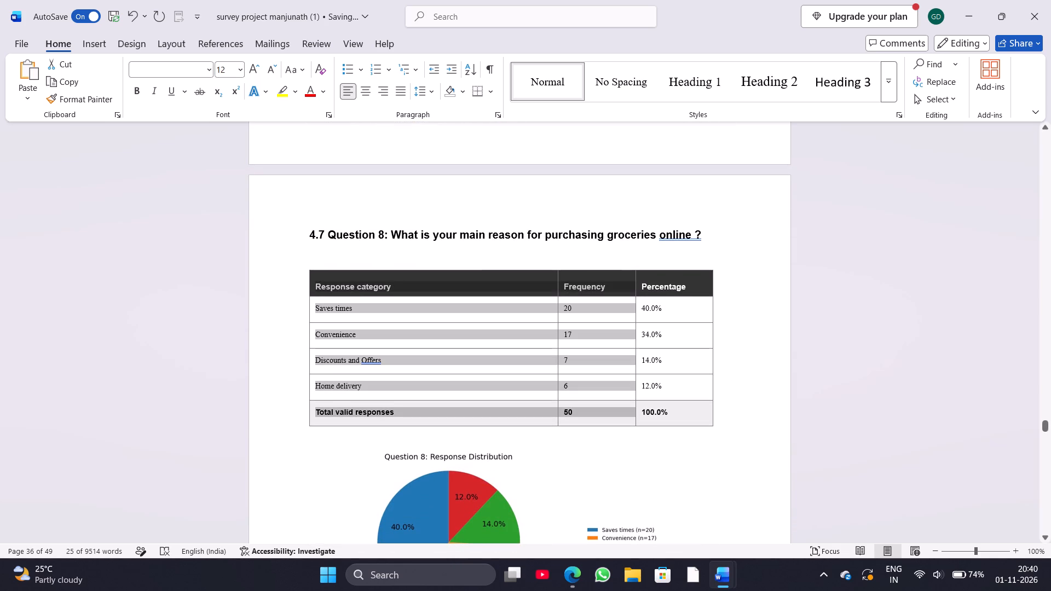
drag(634, 424, 653, 433)
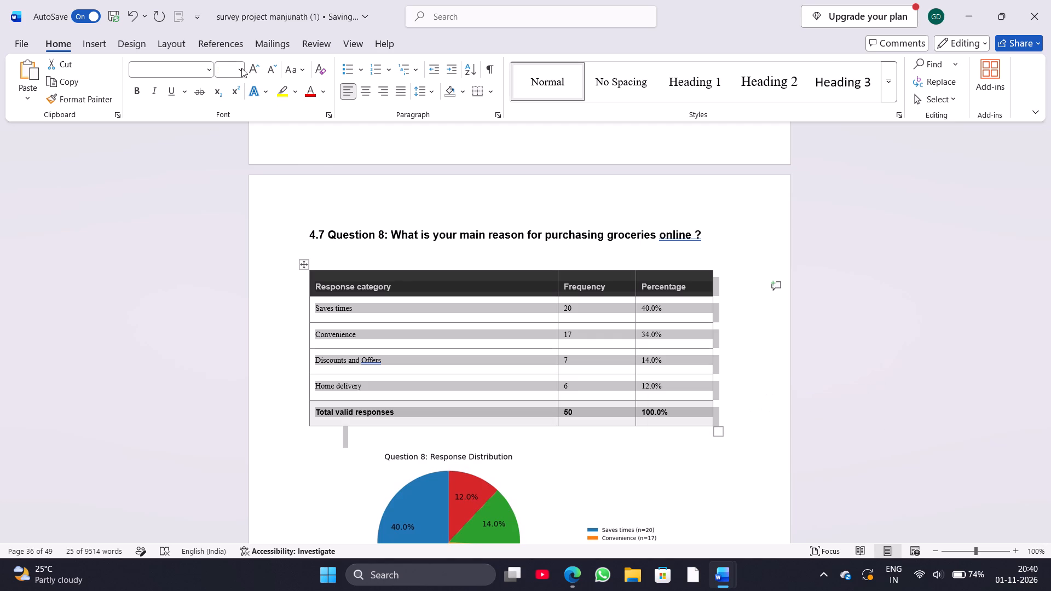
drag(240, 68, 223, 152)
click(223, 152)
Set all text in the 4.8 Question 9 monthly spending response table to font size 12.
scroll(335, 332, down, 1)
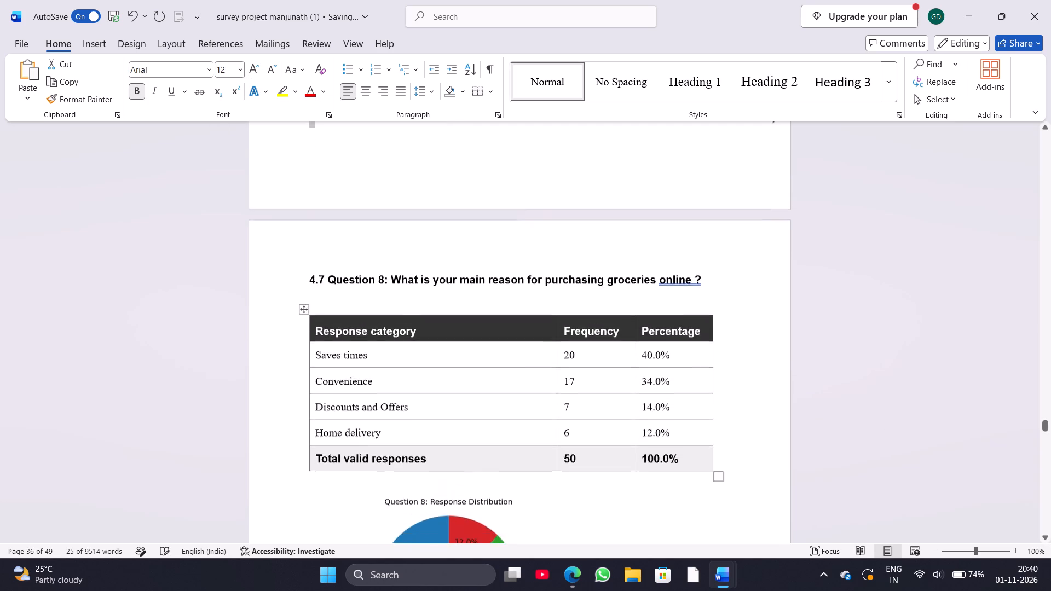
scroll(335, 332, down, 6)
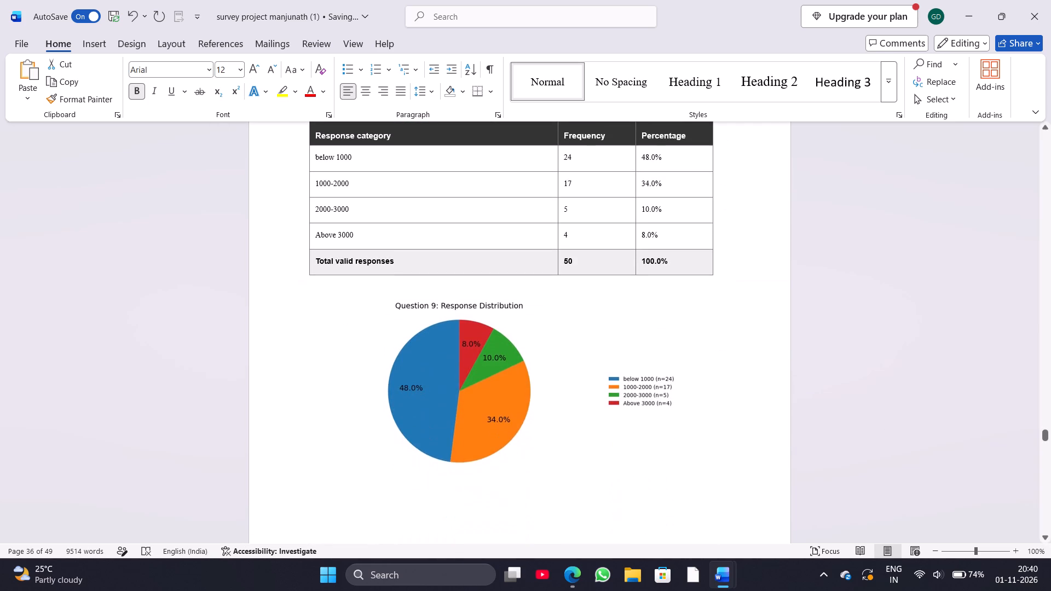
scroll(332, 217, up, 1)
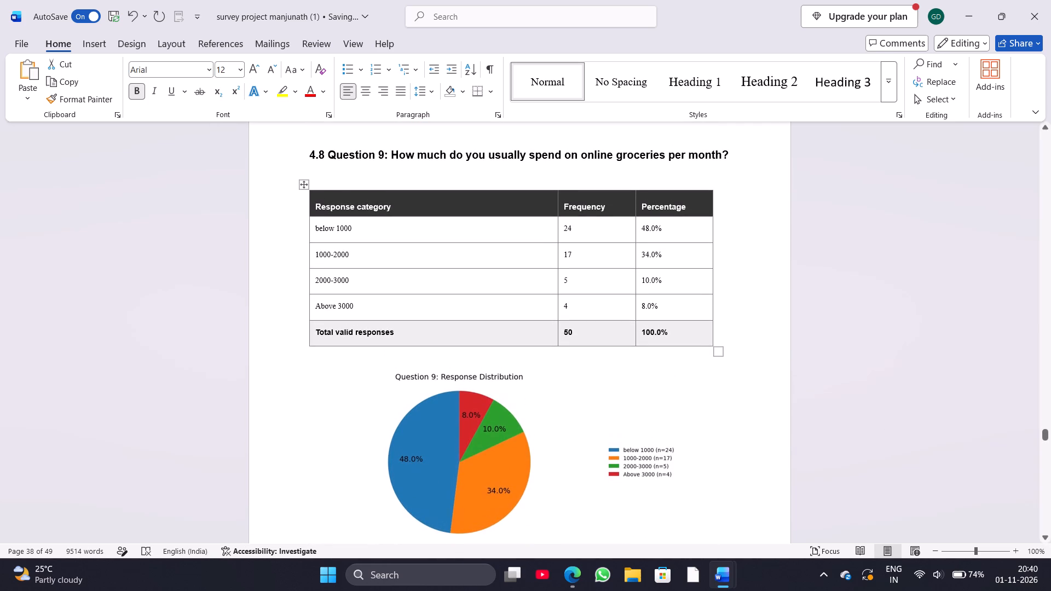
click(315, 207)
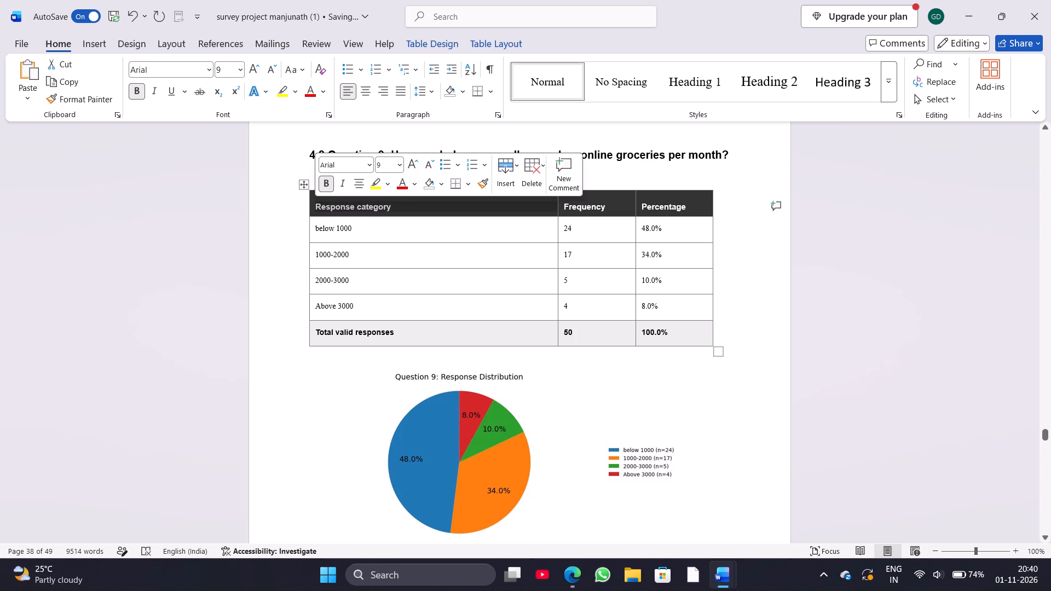
click(315, 210)
drag(315, 210, 437, 271)
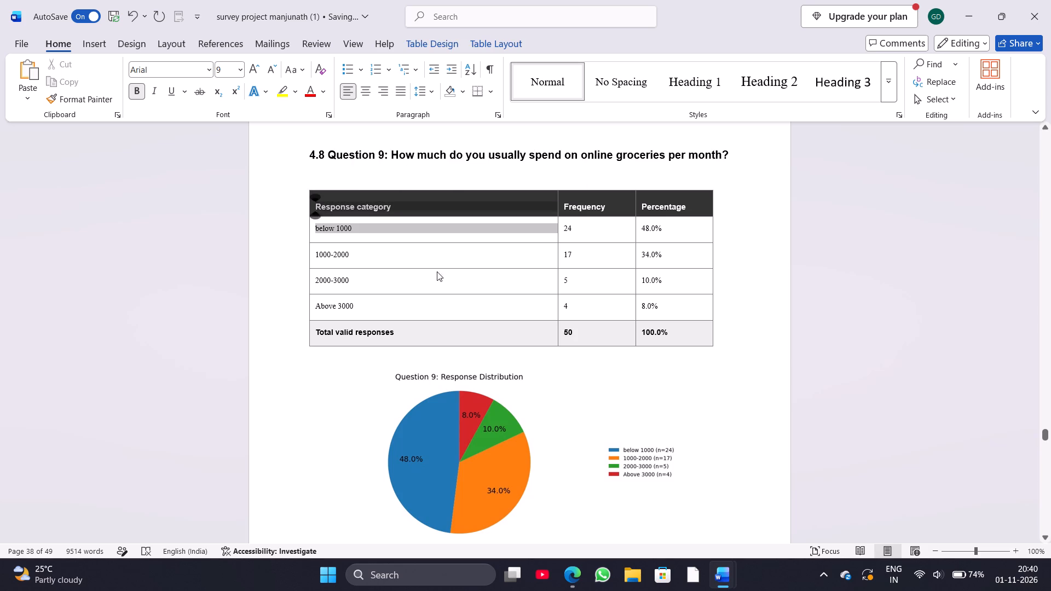
drag(437, 271, 651, 349)
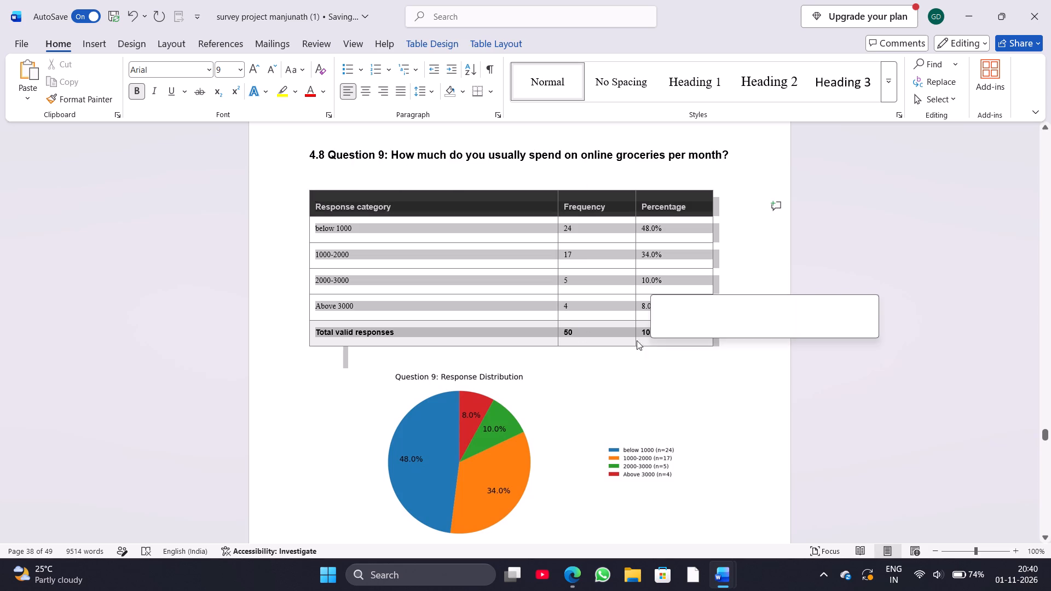
click(242, 65)
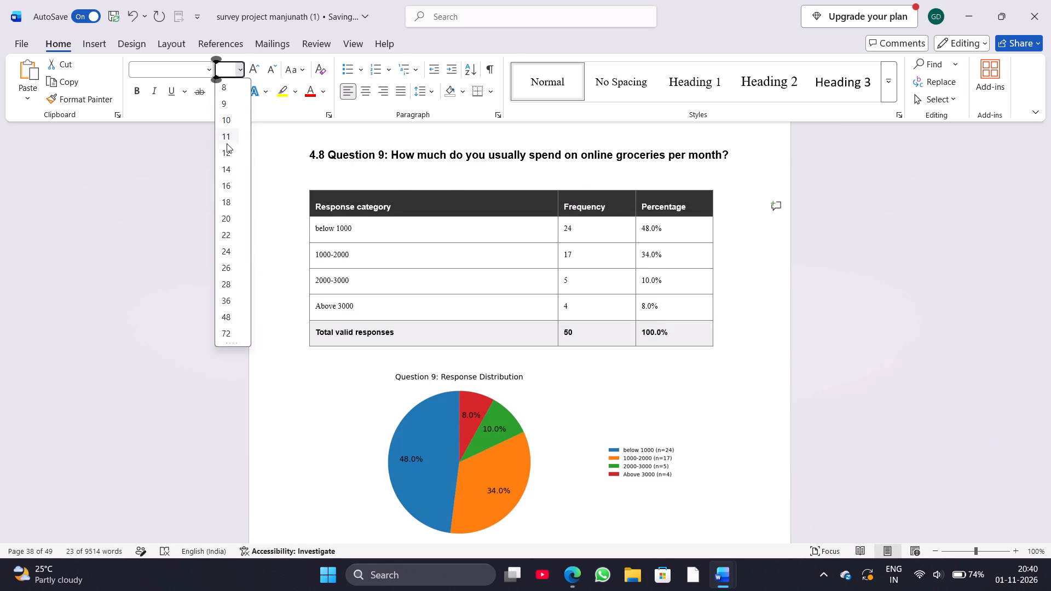
click(230, 152)
Set all text in the 4.9 Question 10 most important factor response table to font size 12.
scroll(331, 260, down, 2)
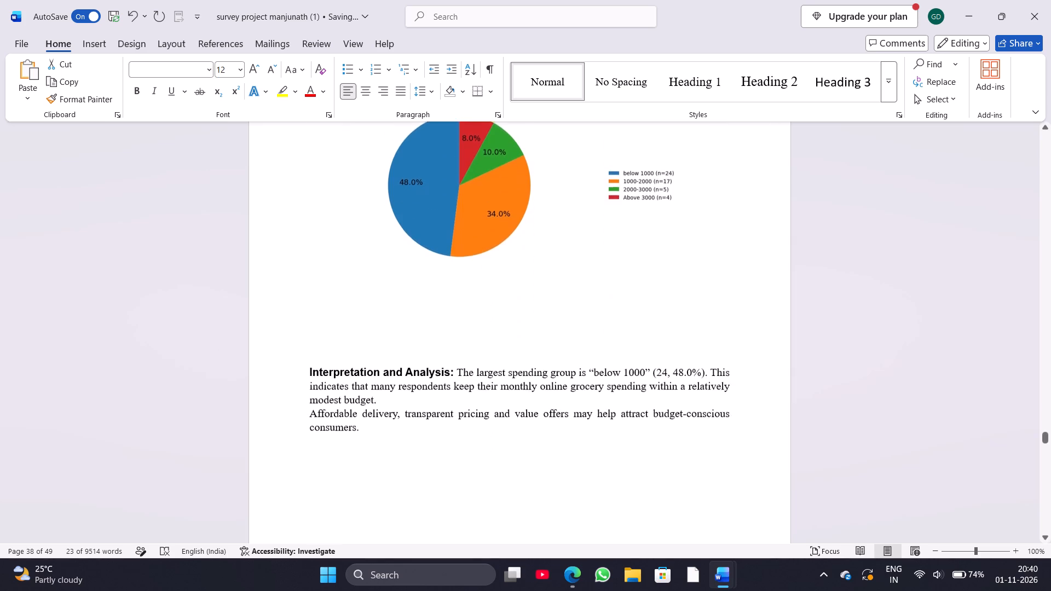
scroll(331, 260, down, 4)
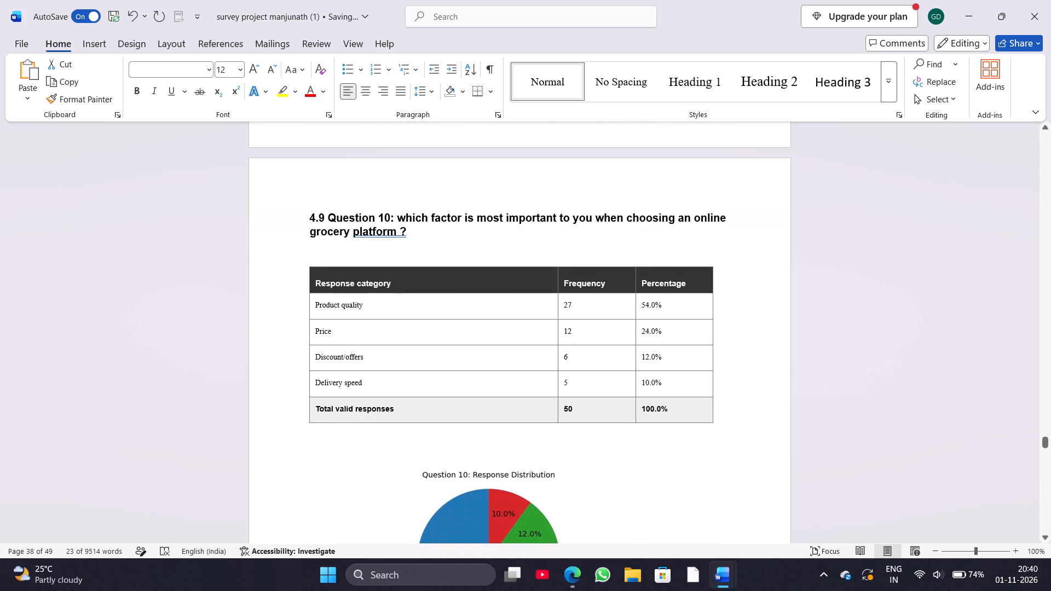
click(315, 285)
drag(315, 285, 616, 410)
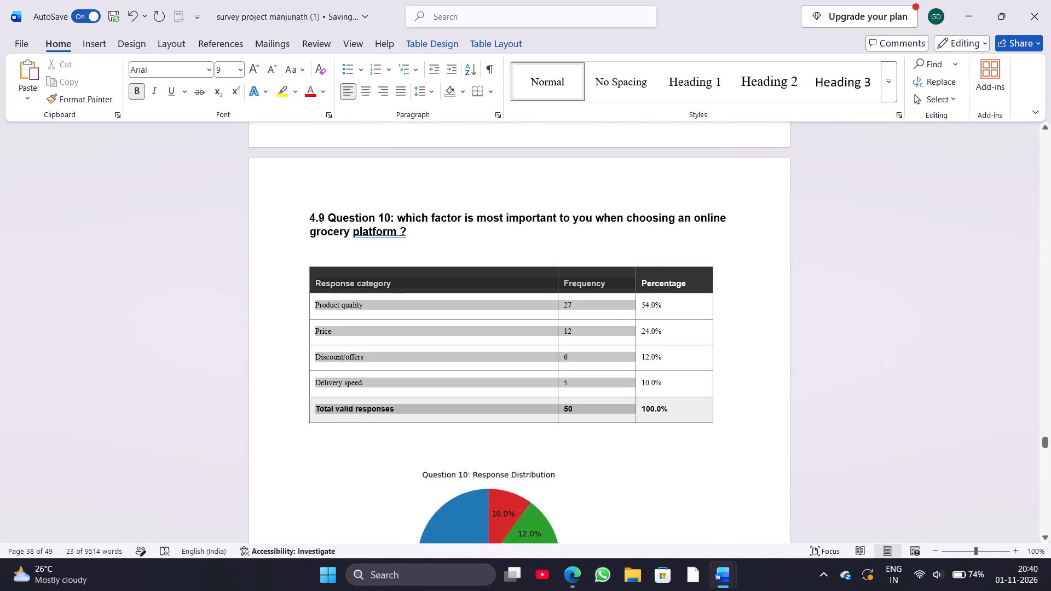
drag(616, 410, 684, 430)
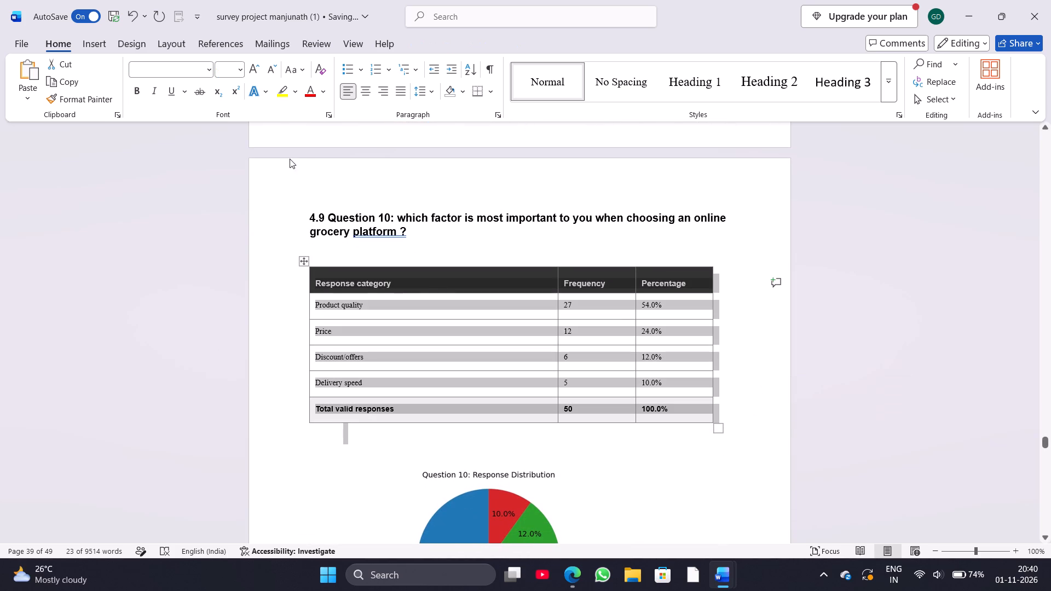
drag(240, 75, 224, 163)
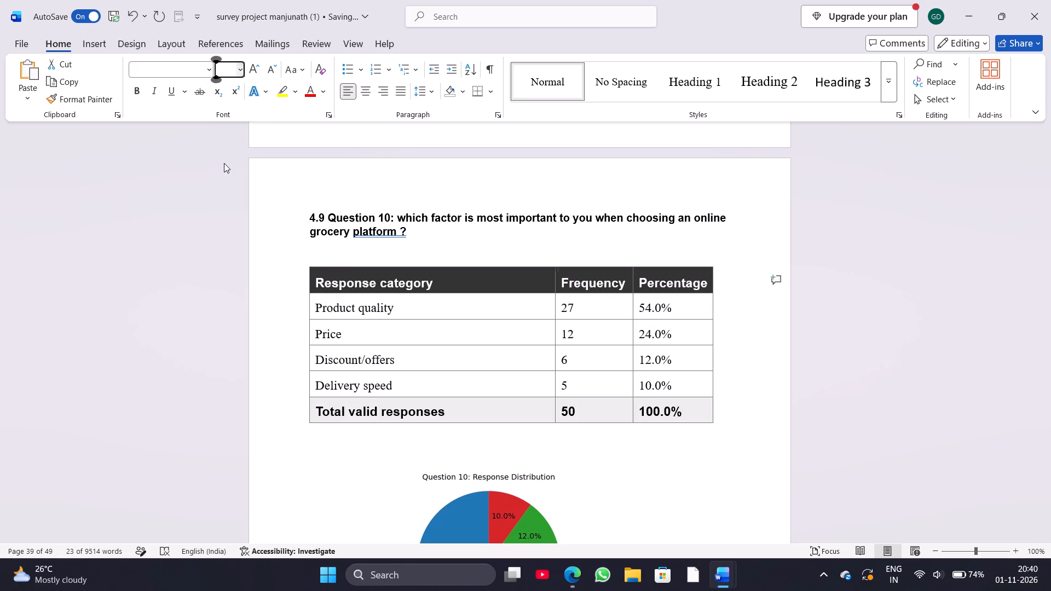
click(238, 75)
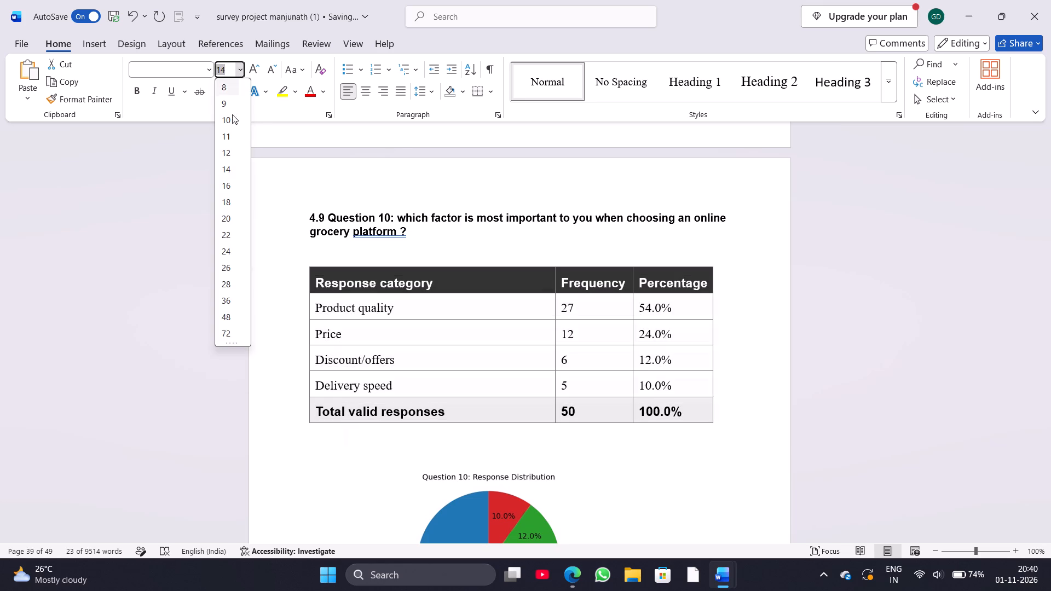
click(228, 152)
Set all text in the 4.10 Question 11 delivery service satisfaction response table to font size 12.
scroll(384, 296, down, 2)
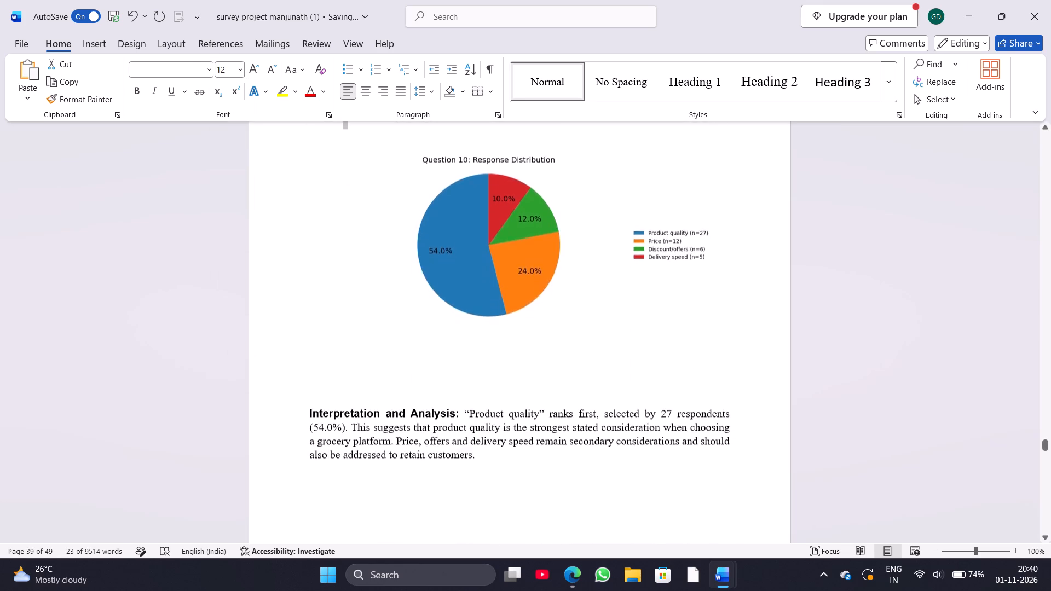
scroll(384, 296, down, 4)
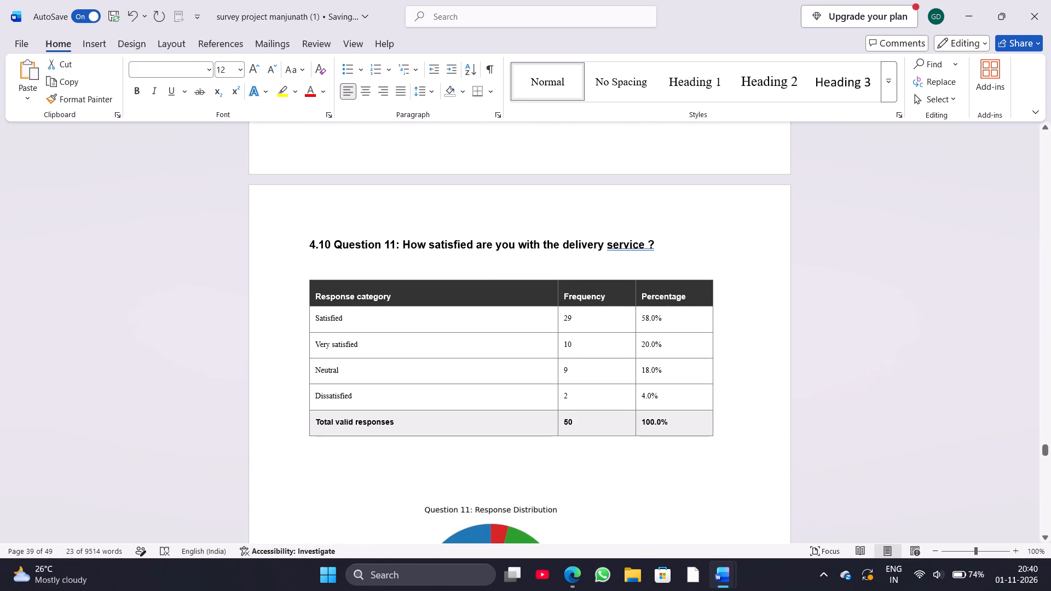
click(316, 293)
drag(316, 293, 673, 426)
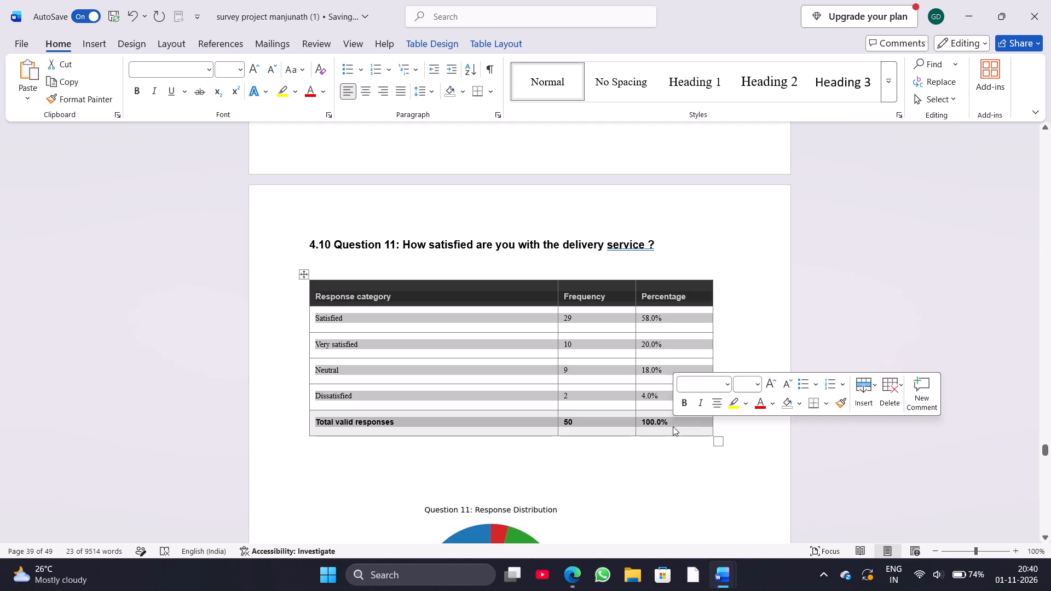
click(238, 67)
click(236, 152)
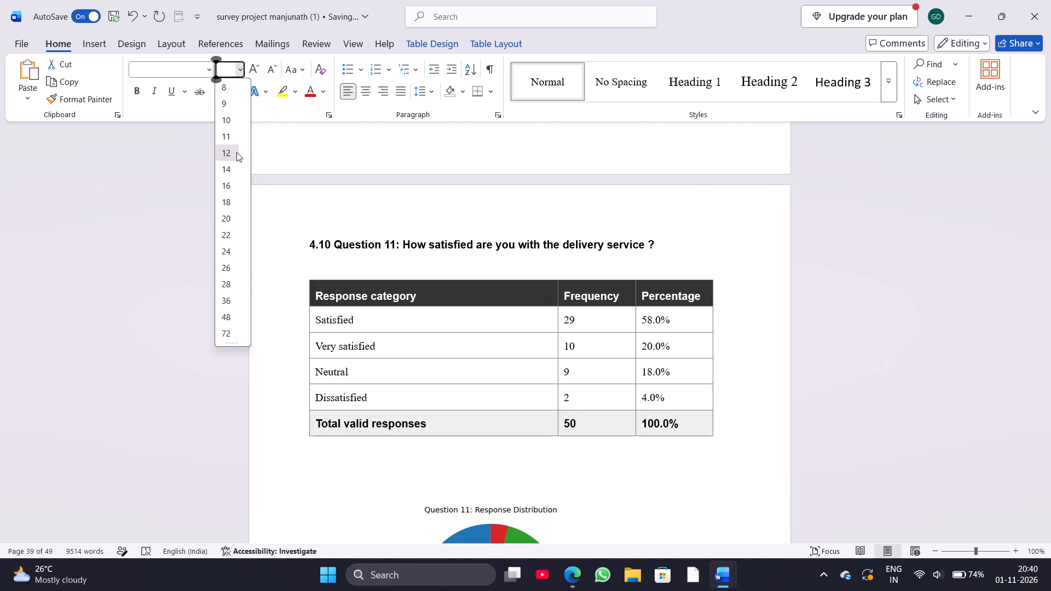
scroll(350, 295, down, 6)
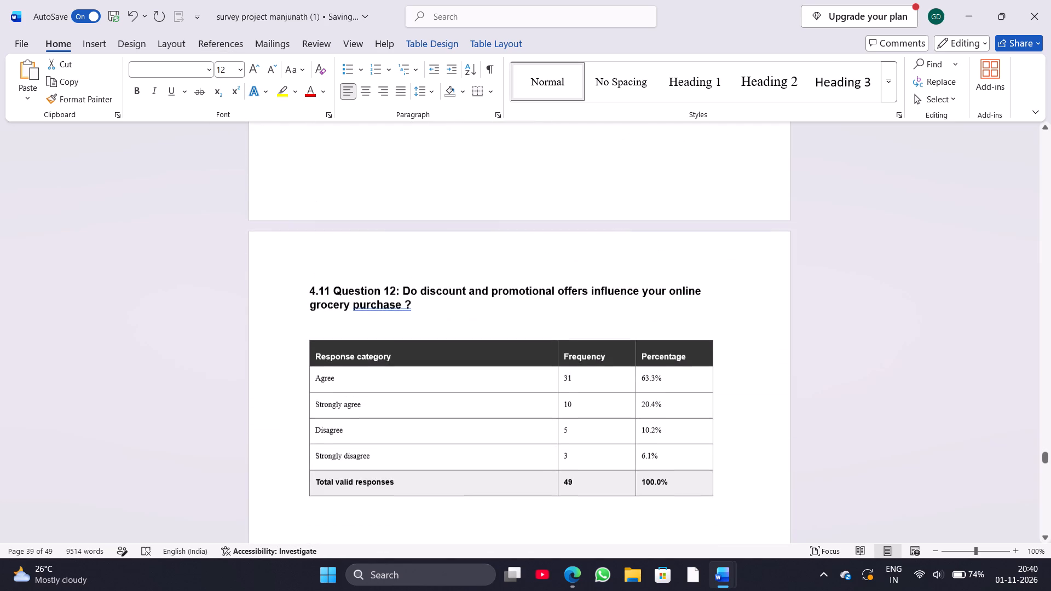
Set all text in the 4.11 Question 12 discount and promotional offers response table to font size 12.
scroll(350, 295, down, 1)
click(315, 306)
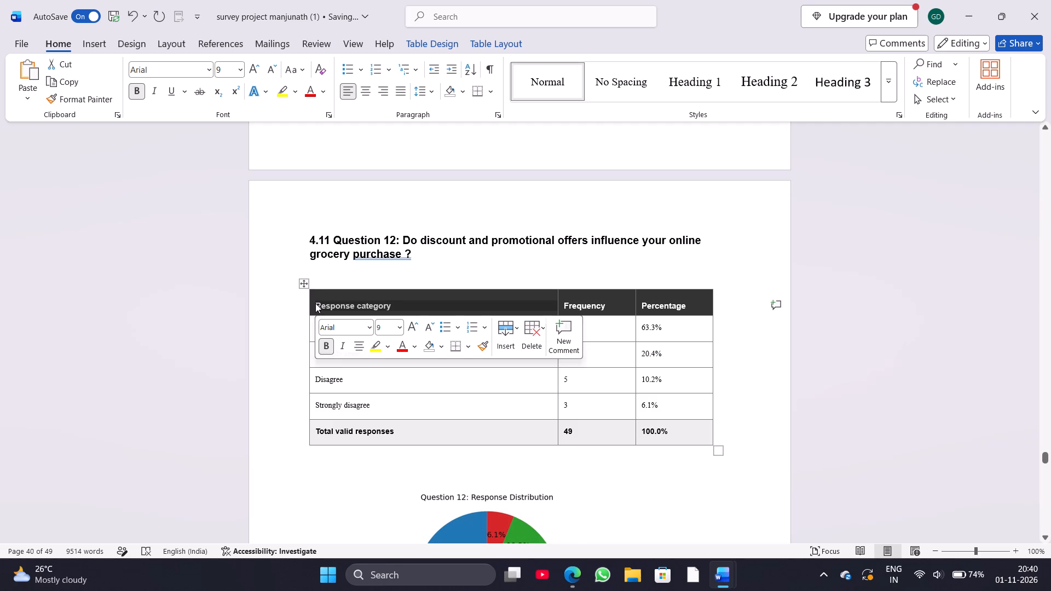
click(315, 303)
drag(315, 303, 662, 441)
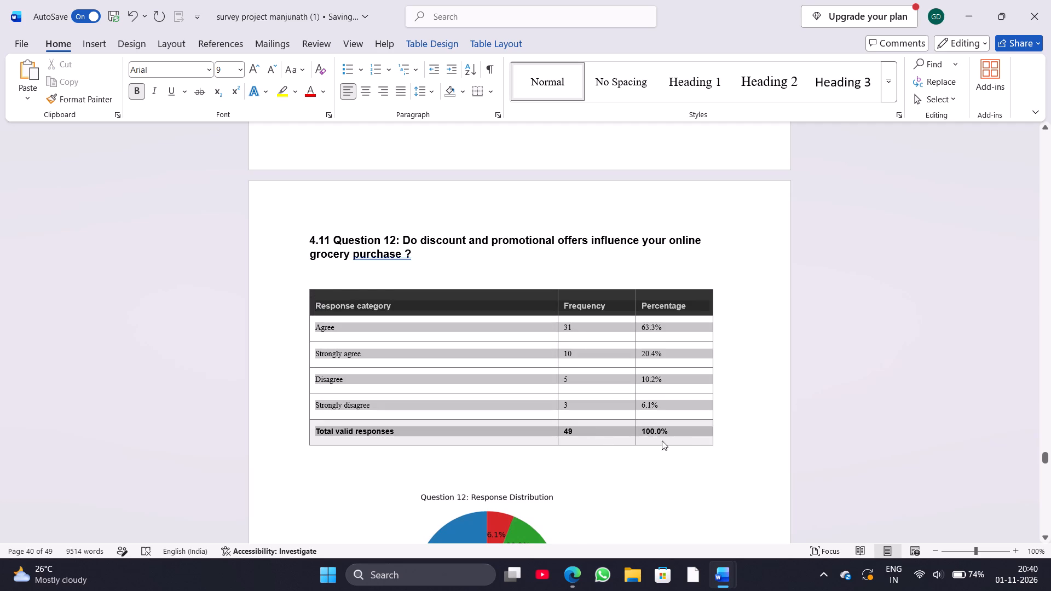
drag(662, 441, 688, 441)
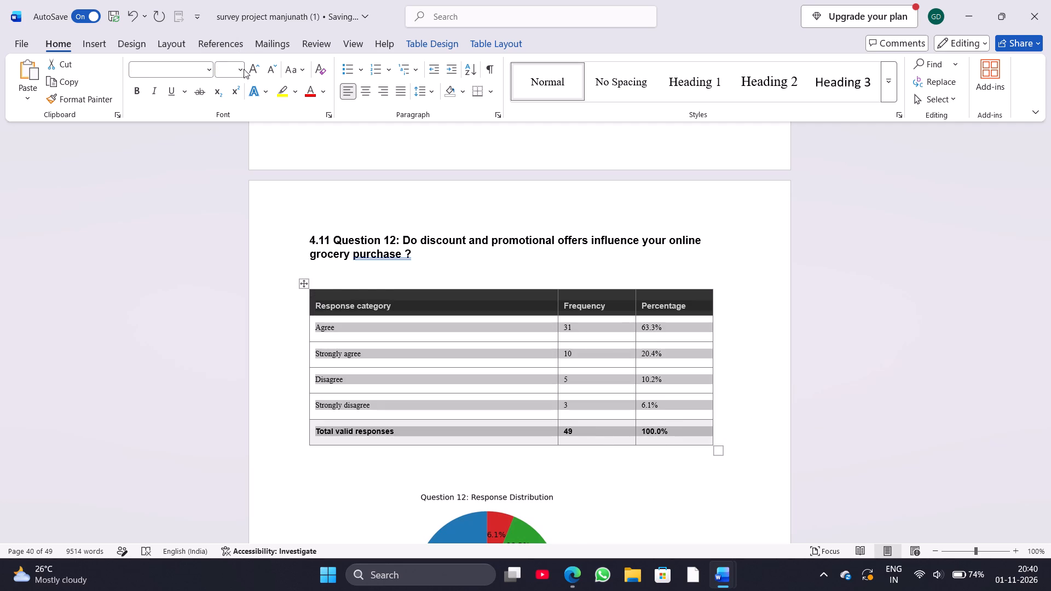
click(244, 69)
click(228, 155)
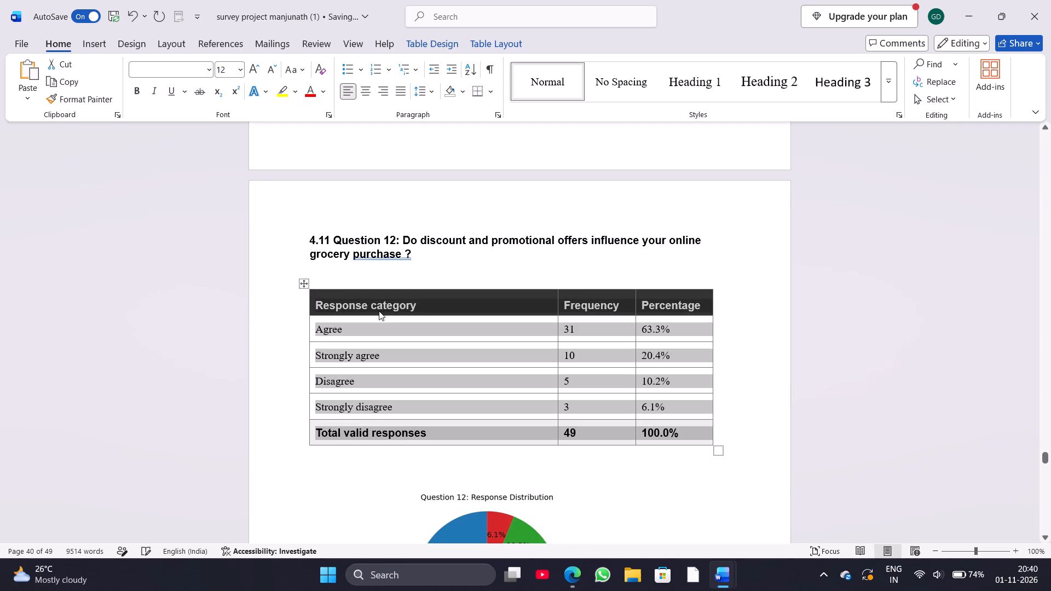
Set all text in the 4.12 Question 13 preferred payment method response table to font size 12.
scroll(379, 311, down, 6)
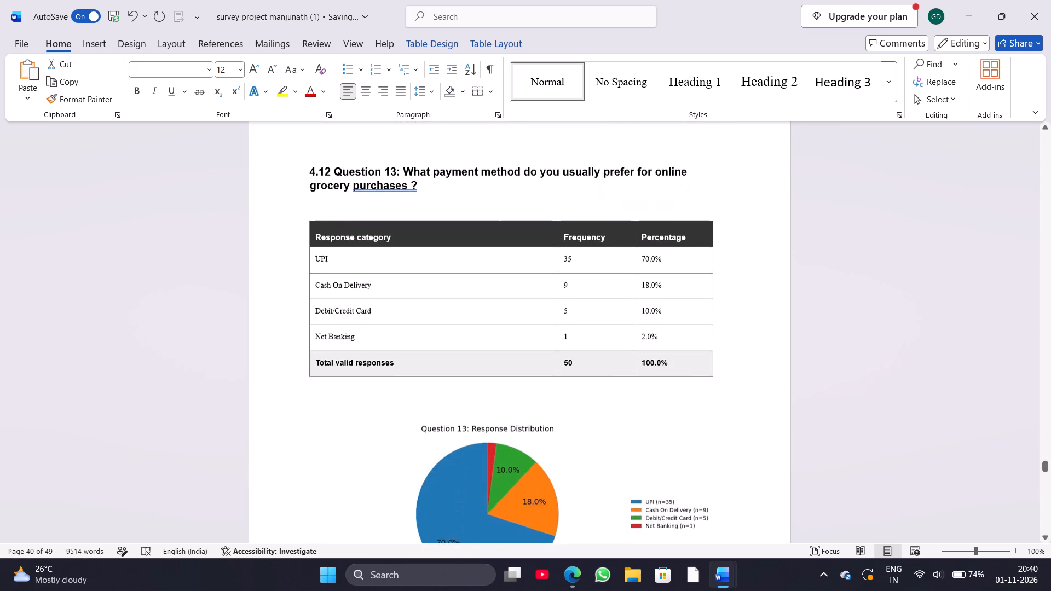
click(315, 235)
drag(315, 235, 689, 367)
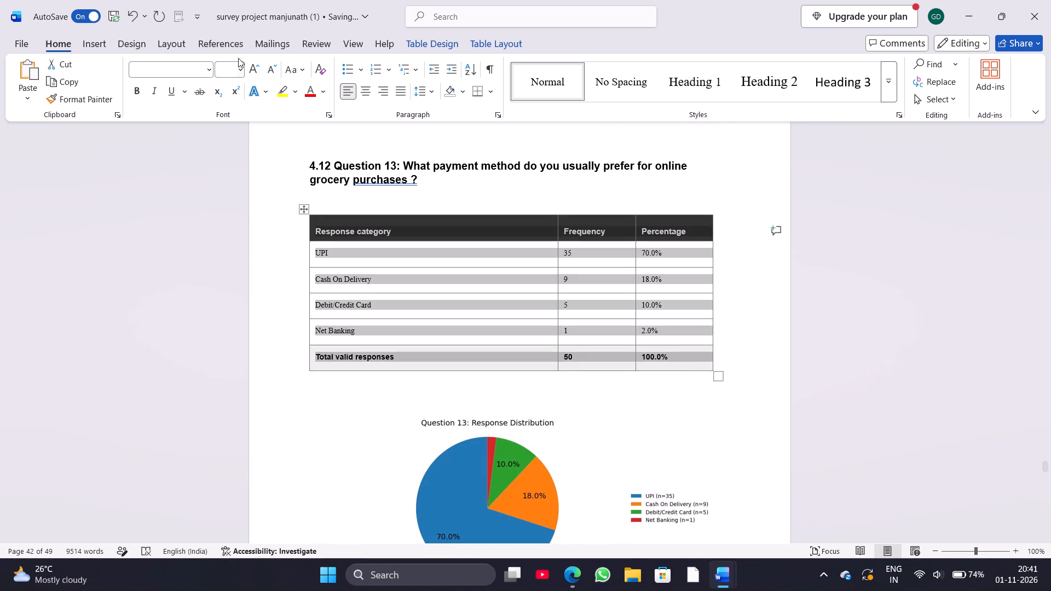
click(242, 65)
click(232, 152)
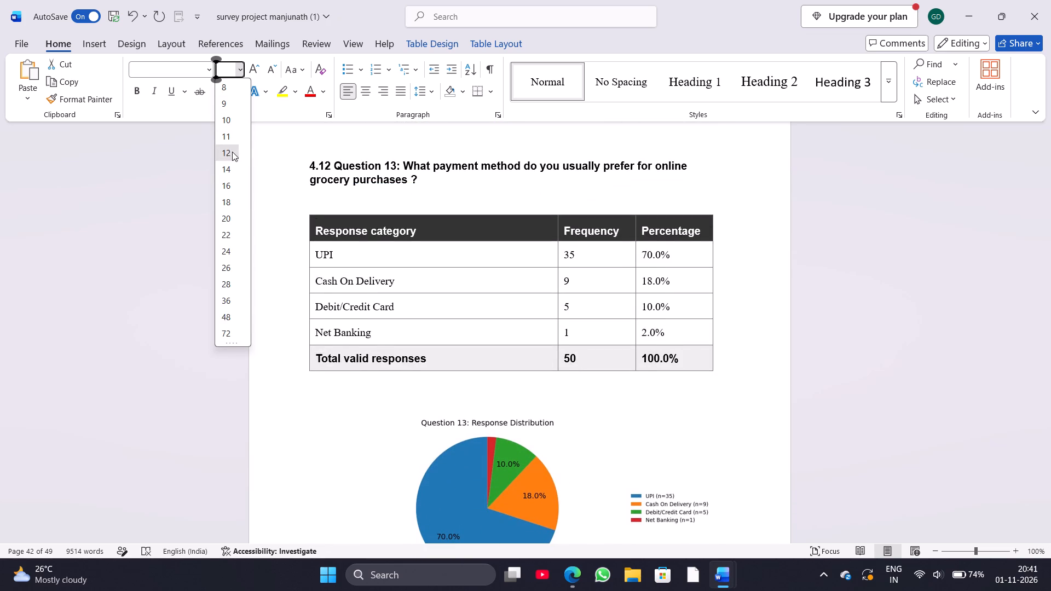
Set all text in the 4.13 Question 14 major online shopping problem response table to font size 12.
scroll(354, 363, down, 4)
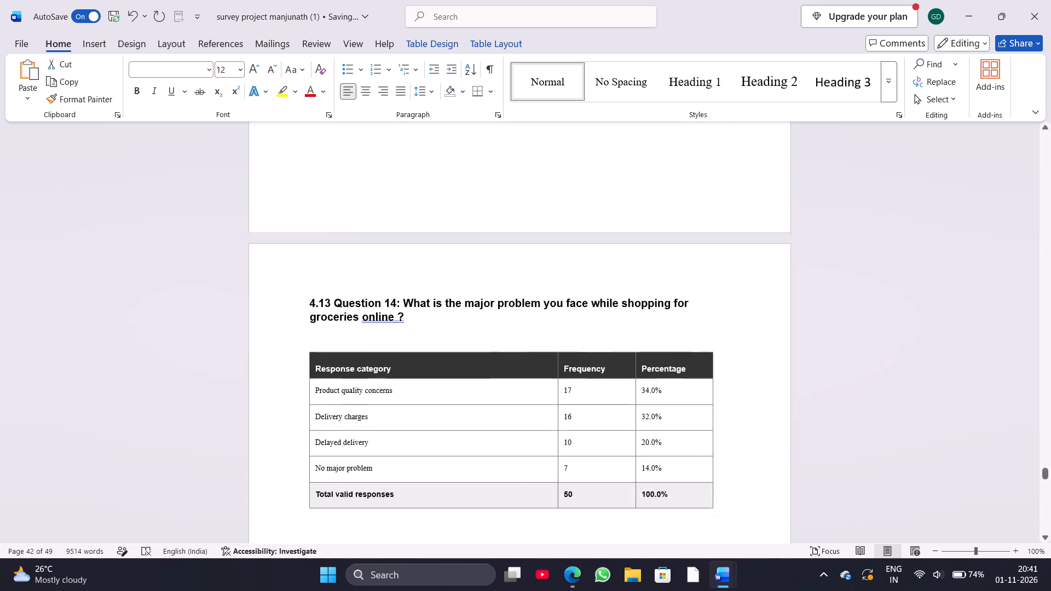
scroll(354, 363, down, 1)
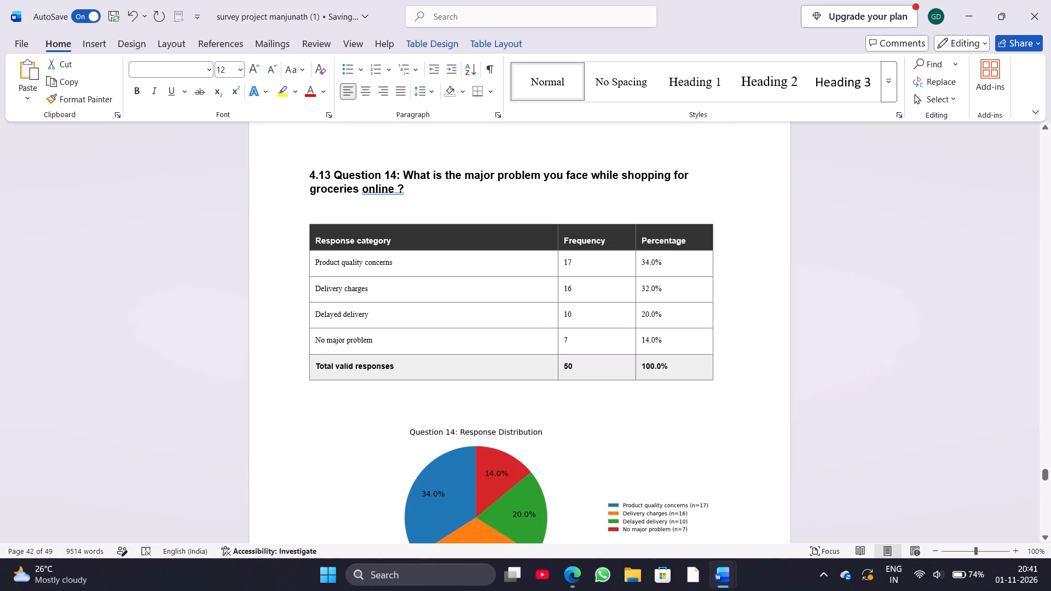
click(316, 239)
drag(316, 239, 631, 367)
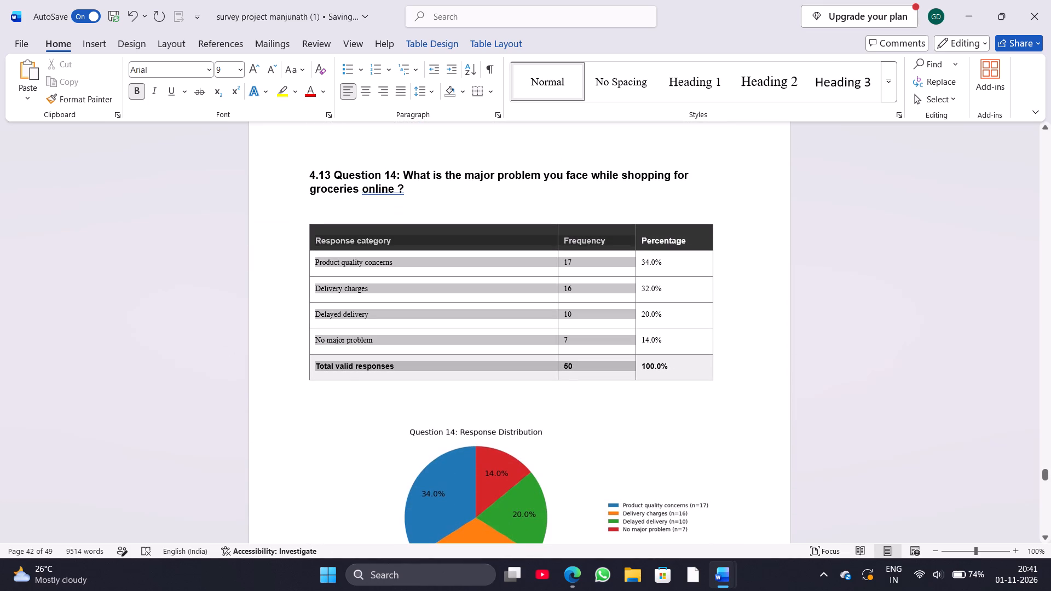
drag(631, 367, 646, 373)
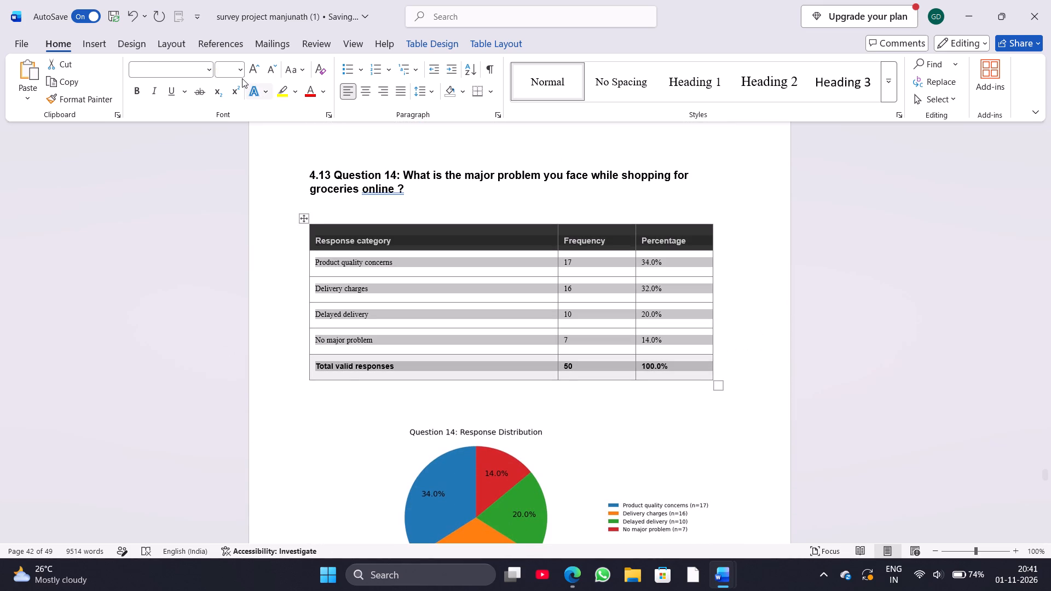
click(241, 74)
click(225, 154)
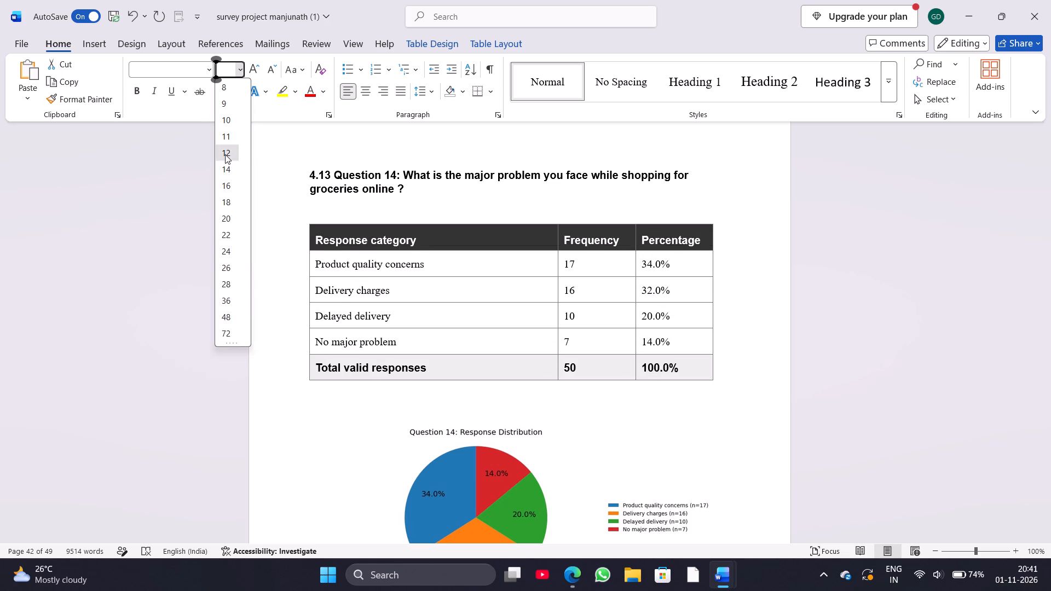
Set all text in the 4.14 Question 15 online over traditional shopping preference response table to font size 12.
scroll(407, 374, down, 4)
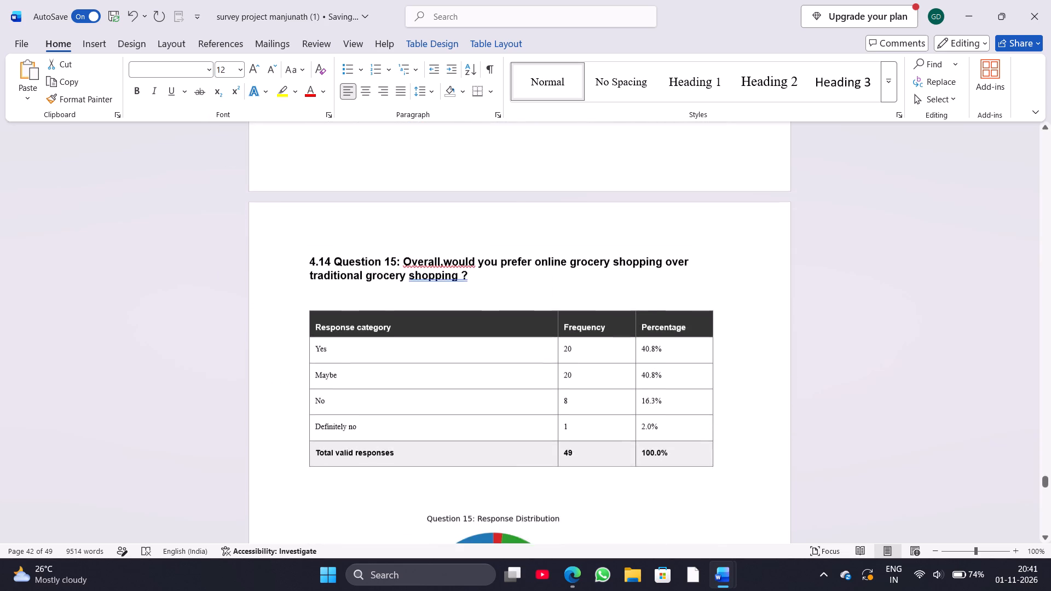
scroll(407, 374, down, 1)
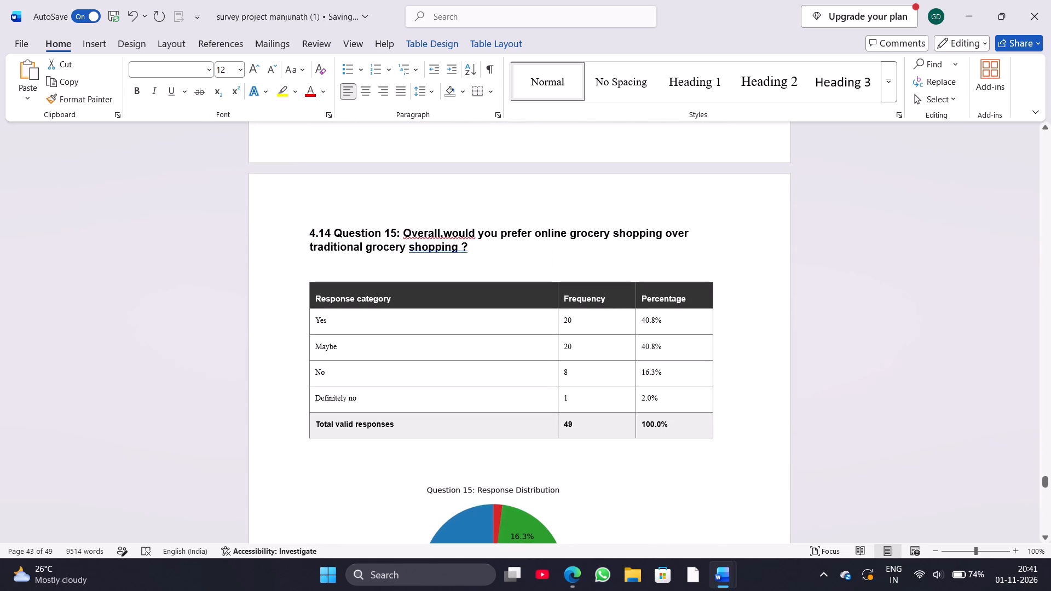
drag(317, 298, 698, 433)
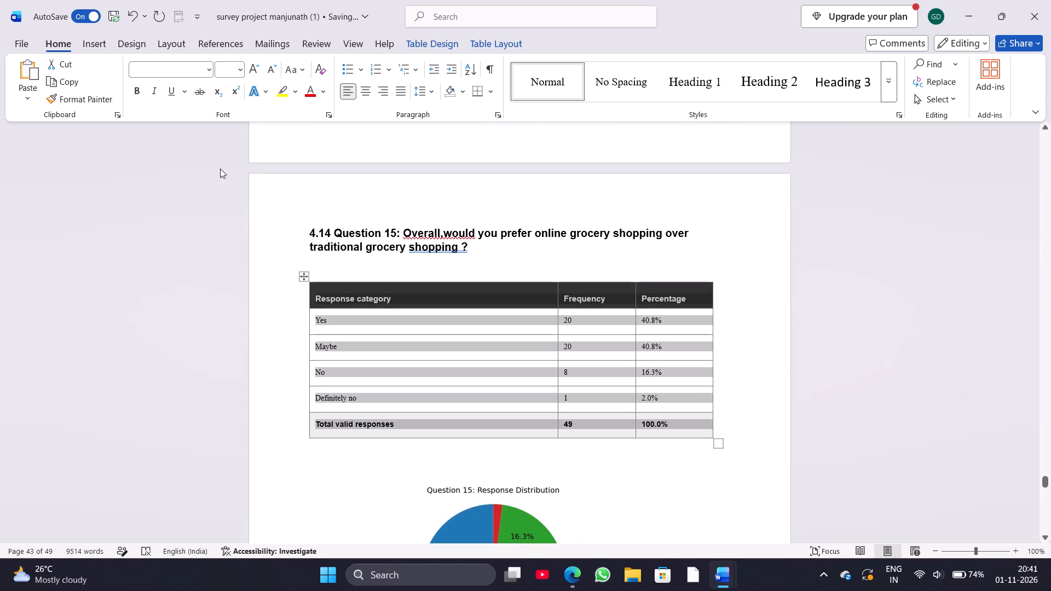
click(234, 73)
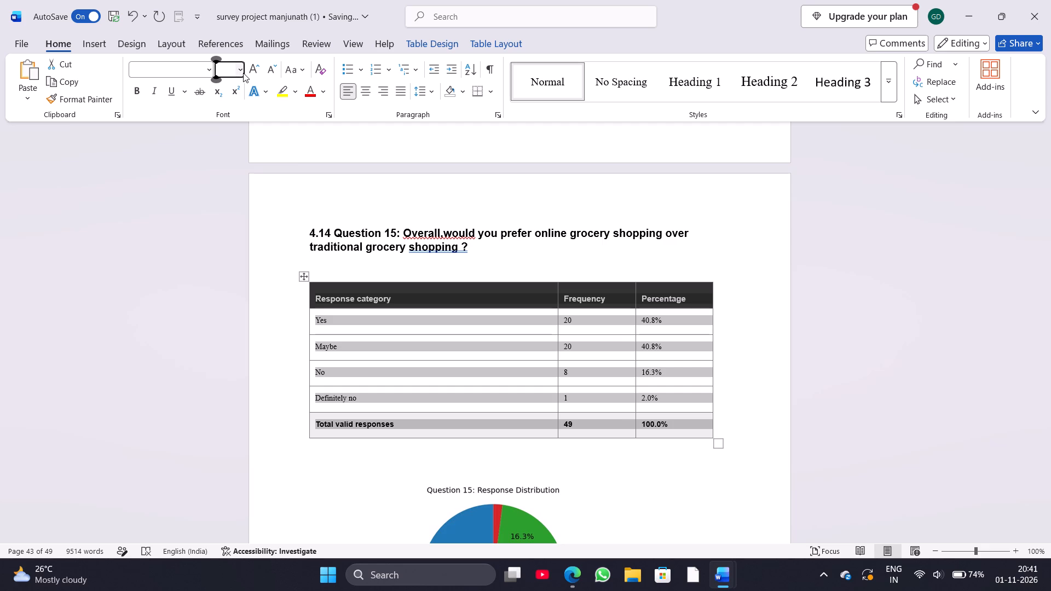
click(243, 73)
click(221, 157)
Set all text in the 4.15 Question 16 ease of finding groceries response table to font size 12.
scroll(304, 315, down, 1)
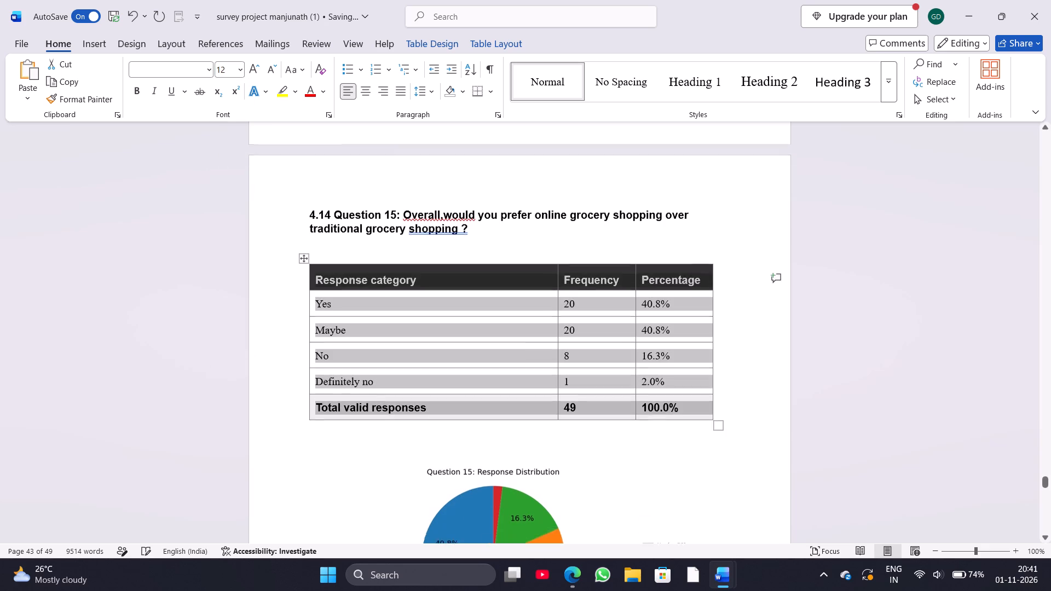
scroll(304, 315, down, 4)
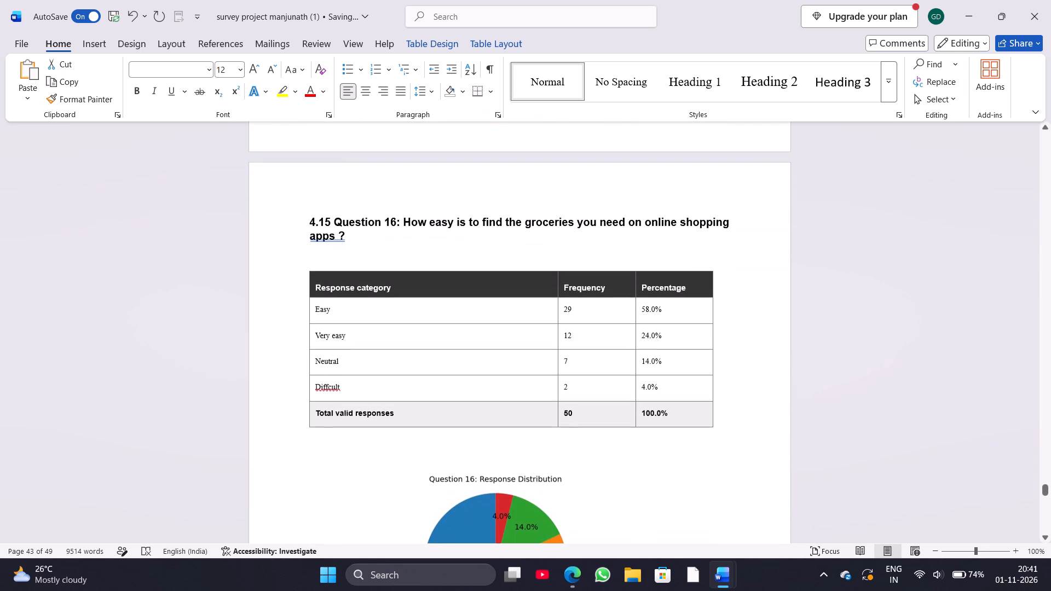
click(316, 287)
drag(316, 287, 564, 341)
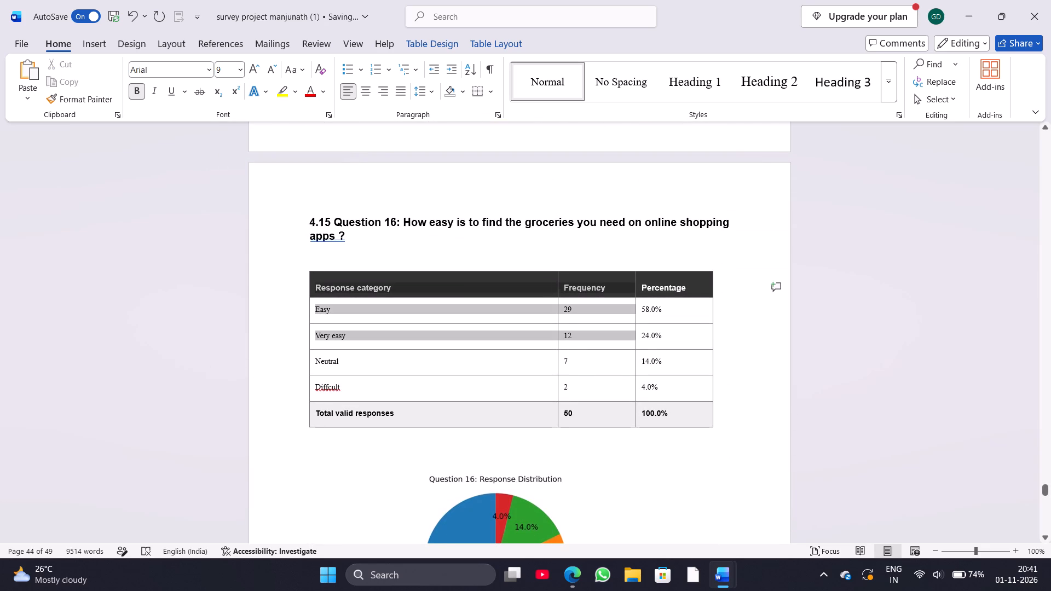
drag(564, 341, 656, 407)
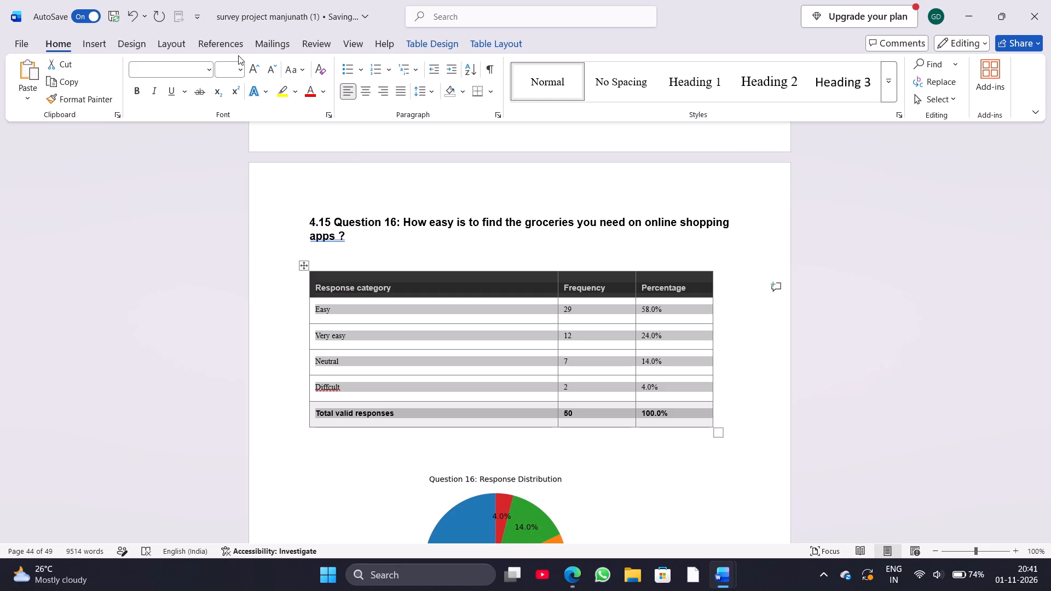
click(242, 67)
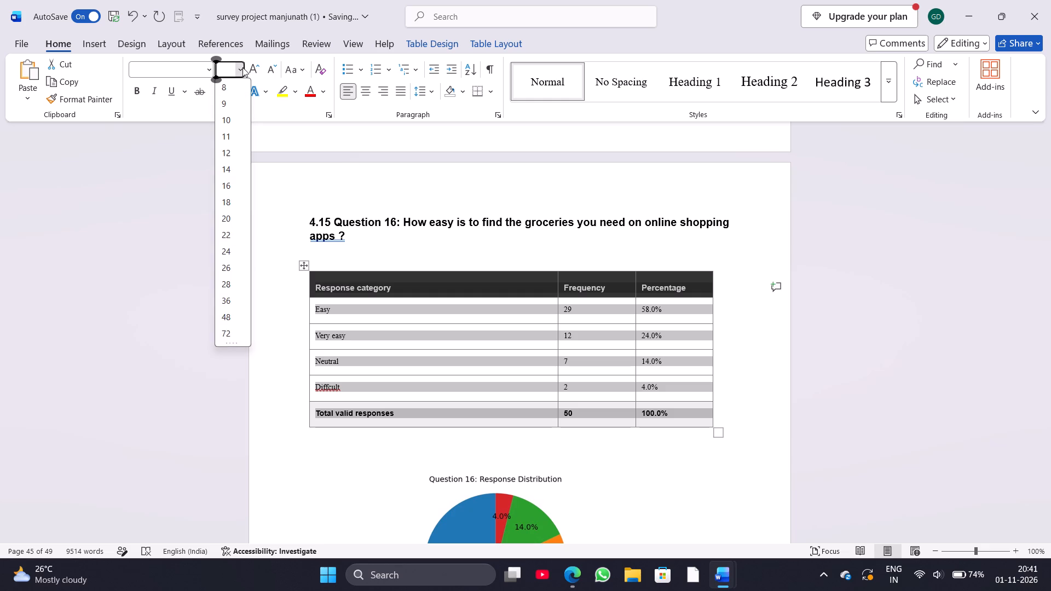
click(225, 156)
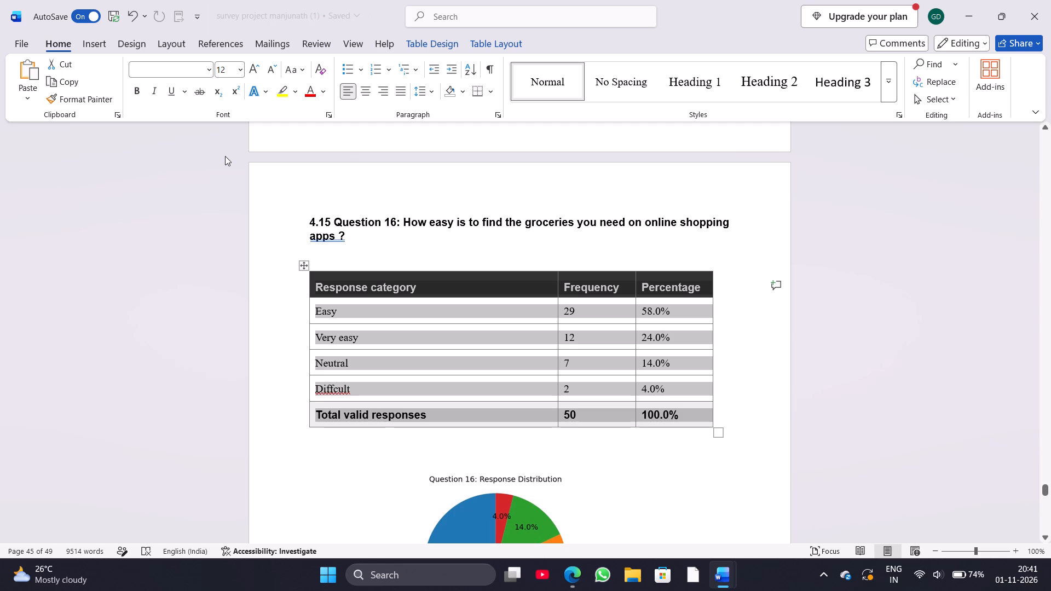
Set all text in the 4.16 Question 17 fast delivery importance response table to font size 12.
scroll(344, 338, down, 4)
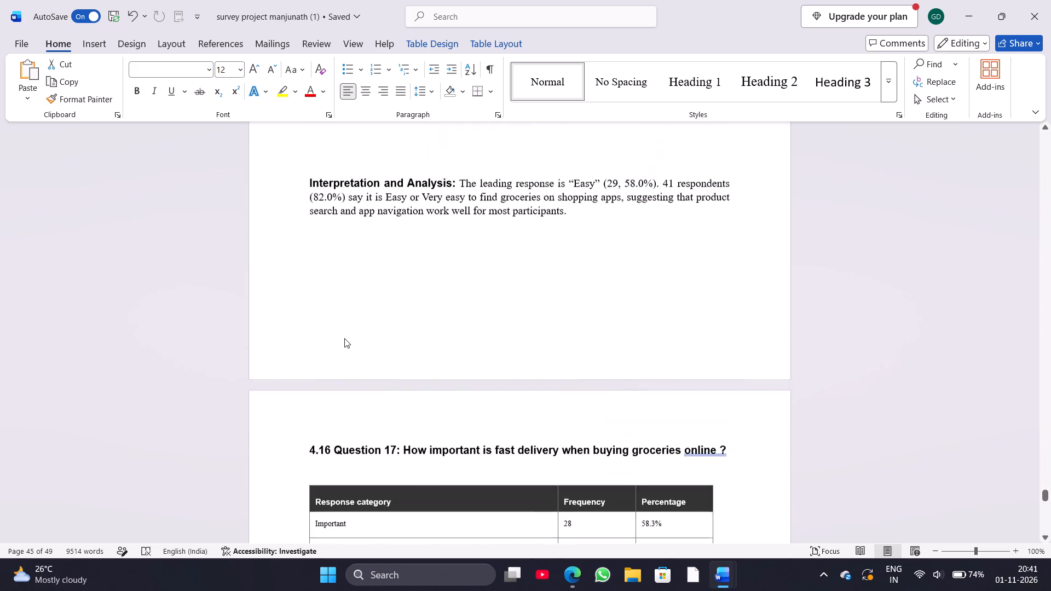
scroll(344, 338, down, 2)
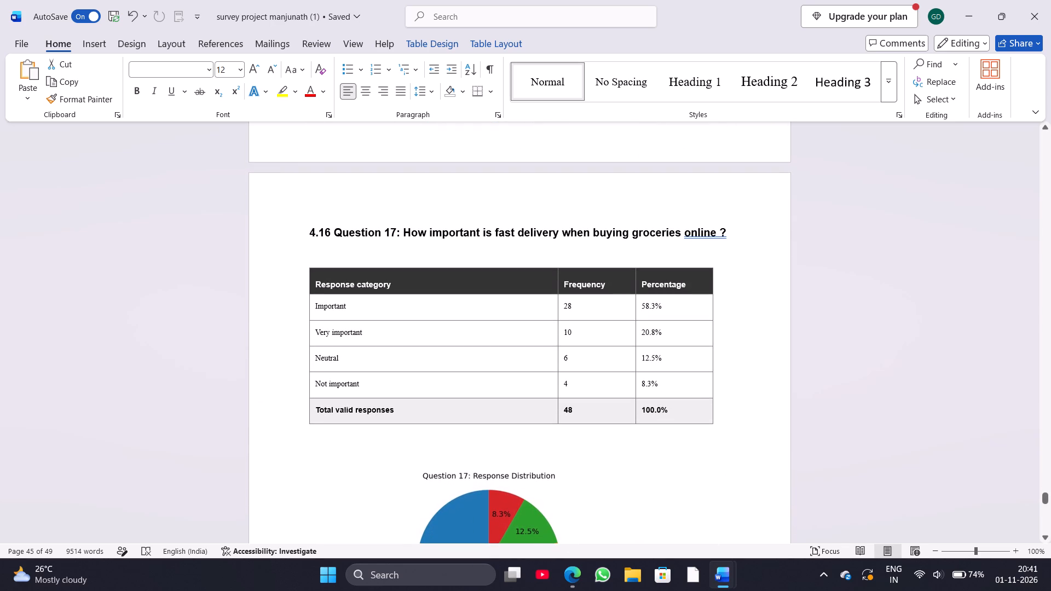
click(314, 283)
click(314, 282)
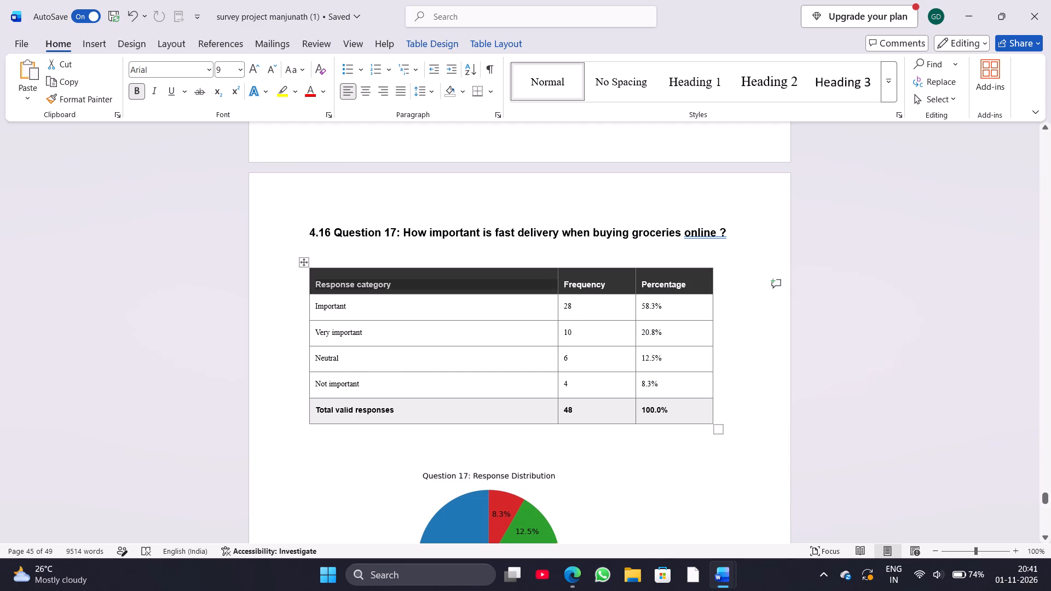
click(316, 285)
drag(316, 285, 634, 423)
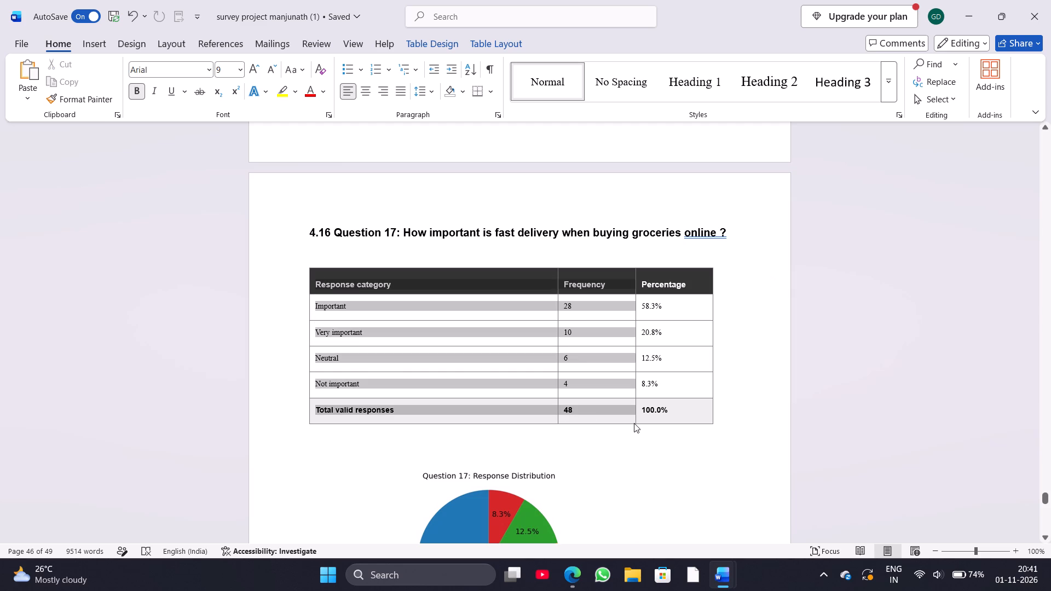
drag(634, 423, 675, 409)
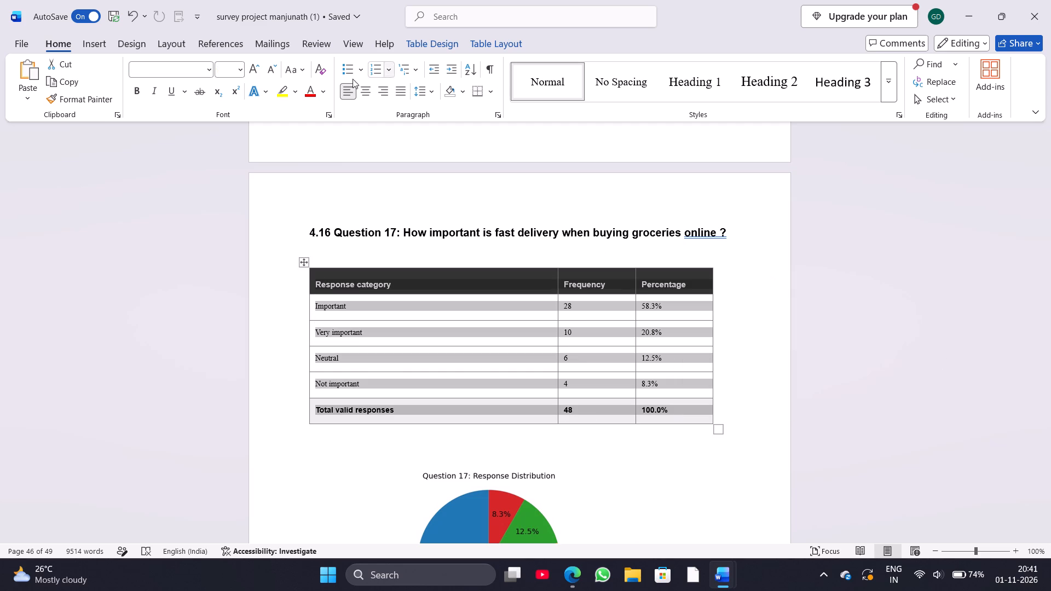
click(240, 71)
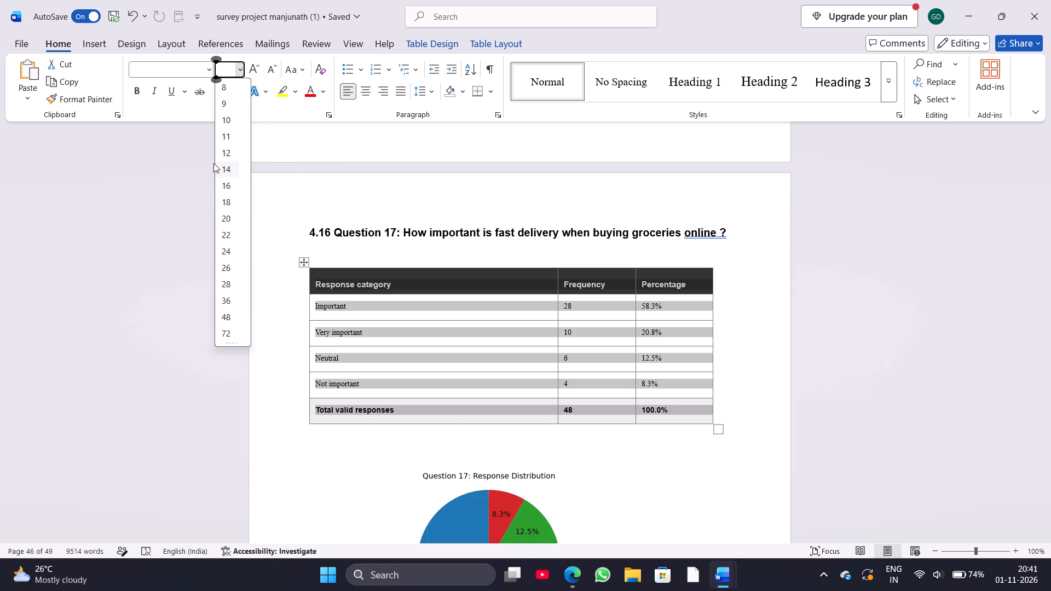
click(218, 153)
Set all text in the 4.17 Question 18 recommendation to friends and family response table to font size 12.
scroll(371, 334, down, 2)
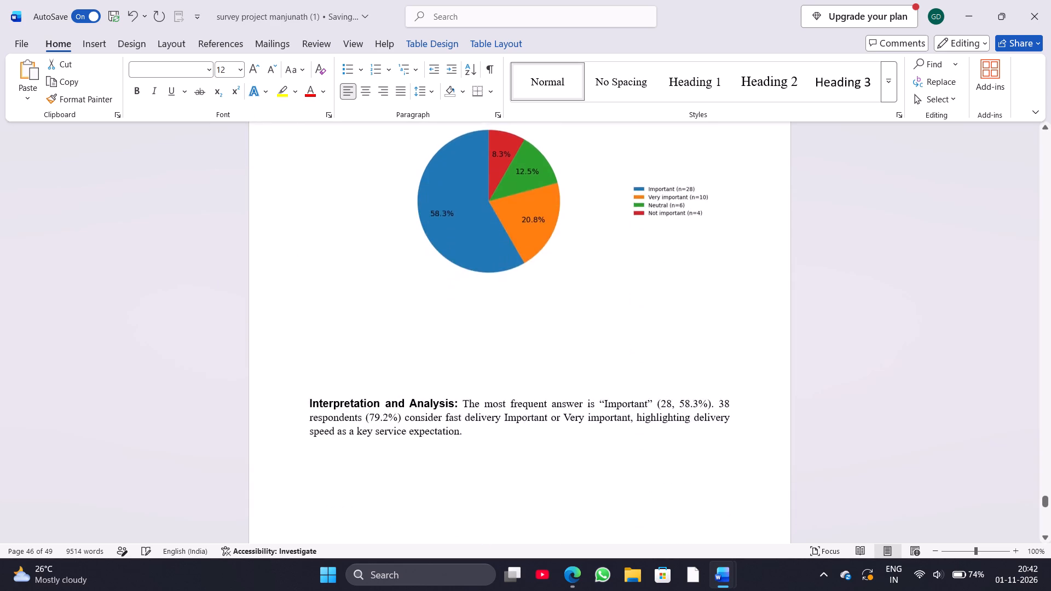
scroll(371, 334, down, 4)
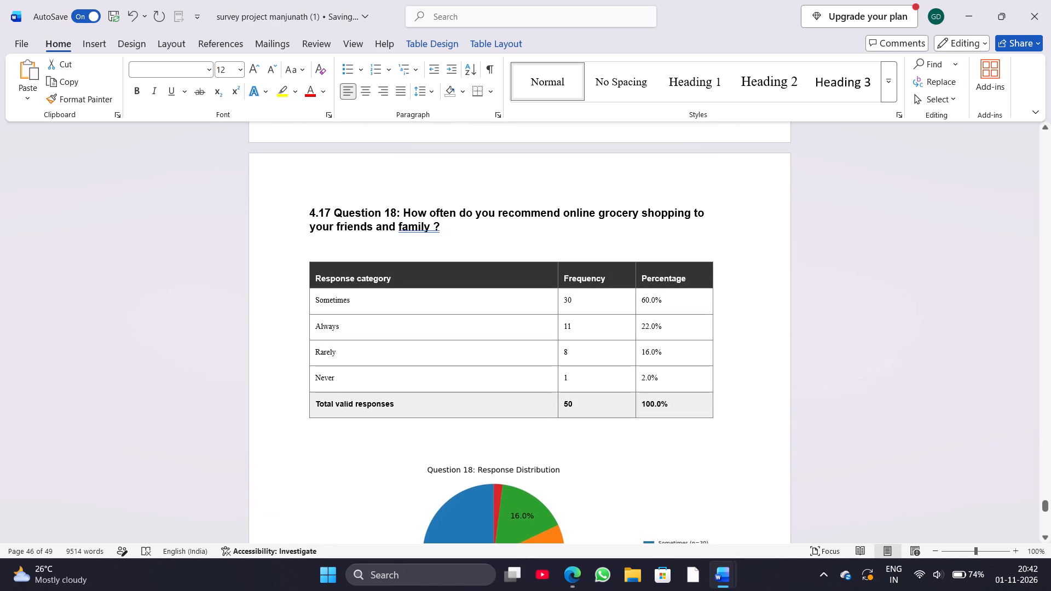
click(315, 277)
drag(315, 277, 654, 376)
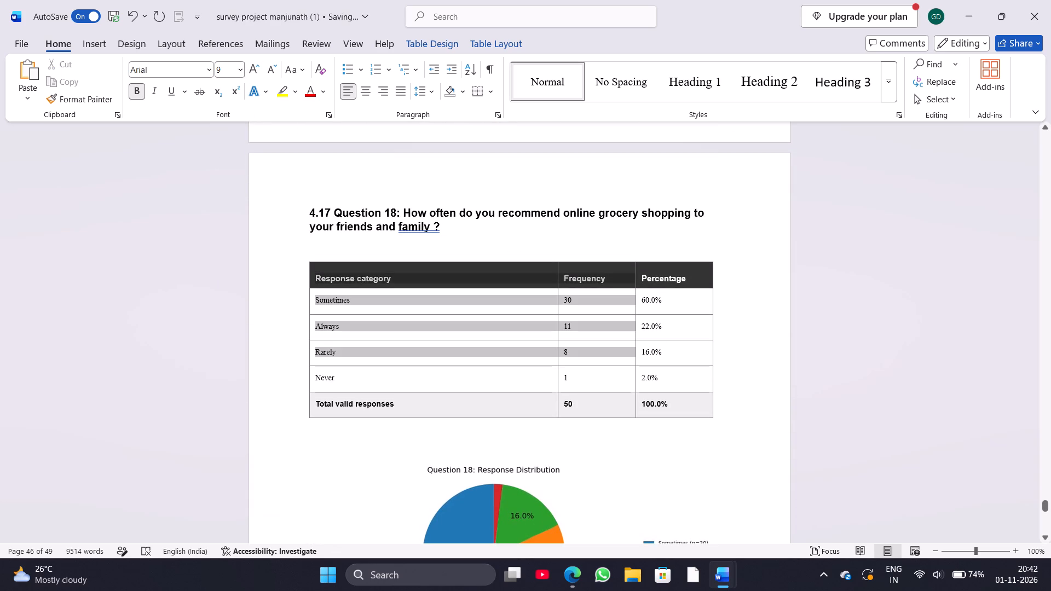
drag(654, 376, 678, 399)
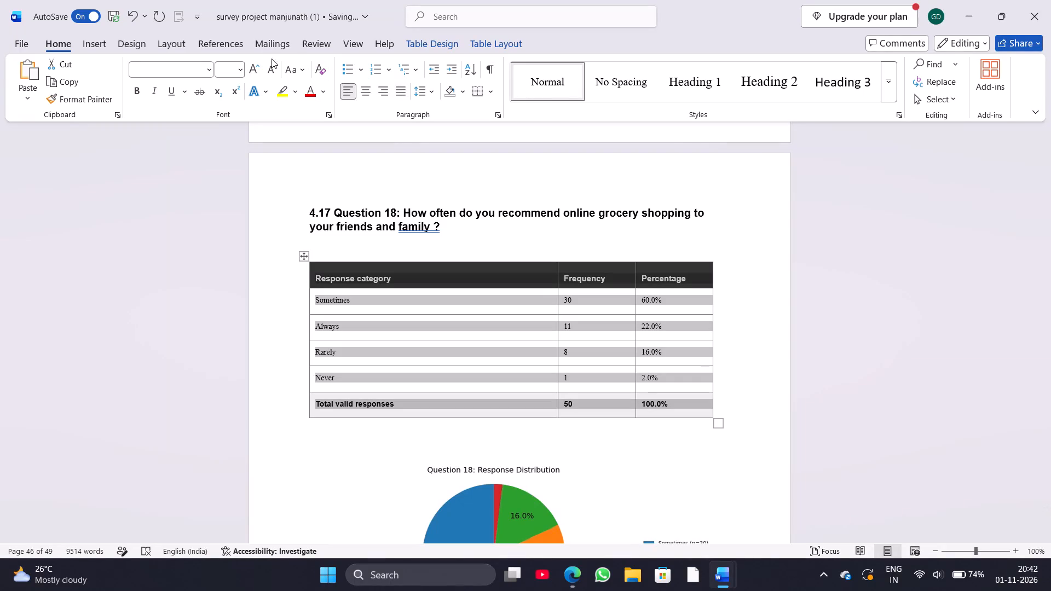
click(241, 66)
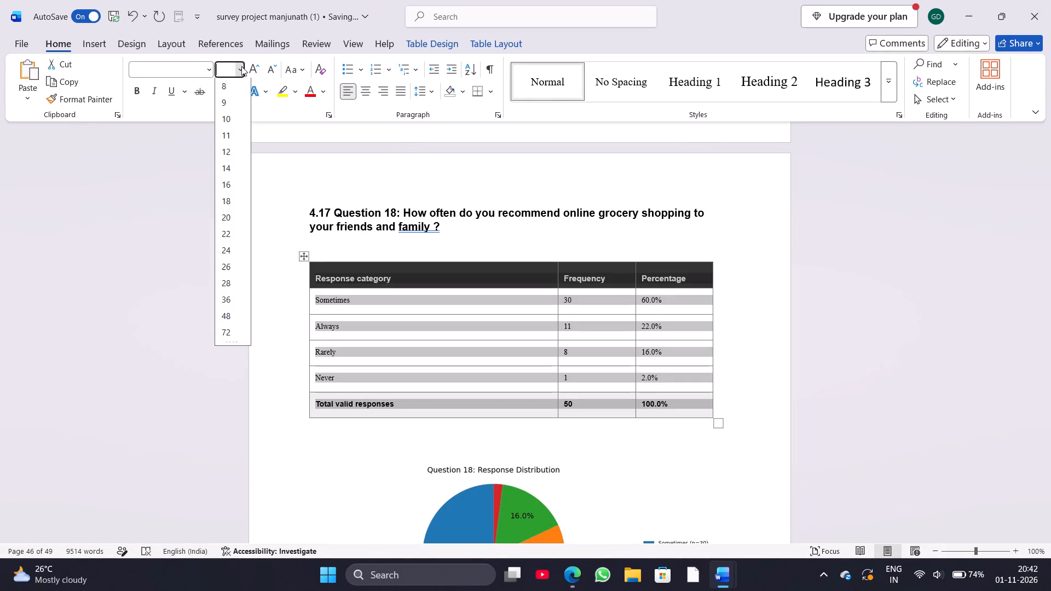
click(230, 151)
scroll(421, 259, down, 1)
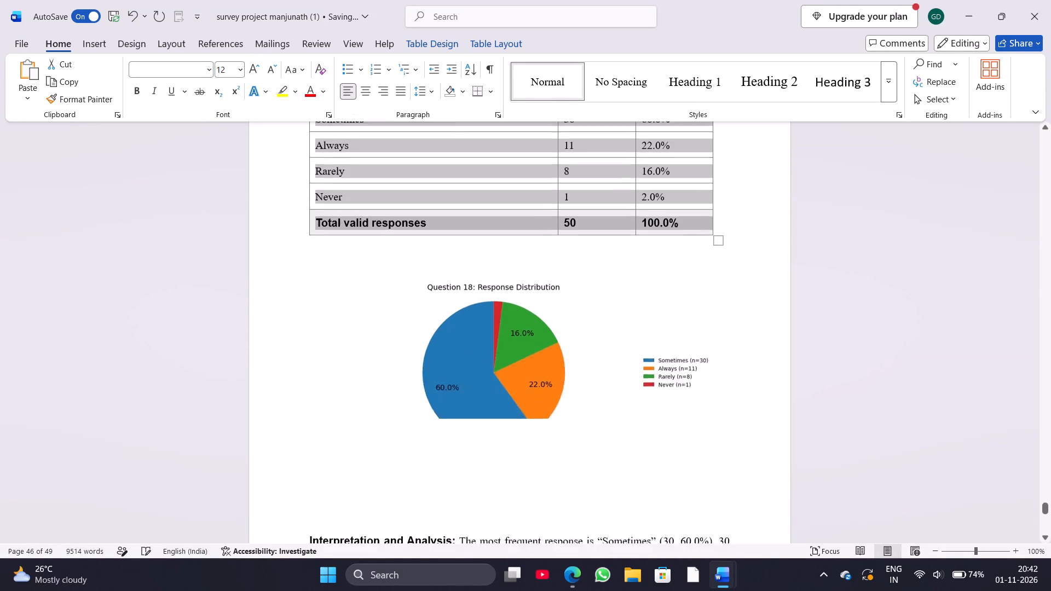
Set all text in the 4.18 Question 19 encouragement to shop online more frequently response table to font size 12.
scroll(421, 259, down, 5)
scroll(402, 235, up, 1)
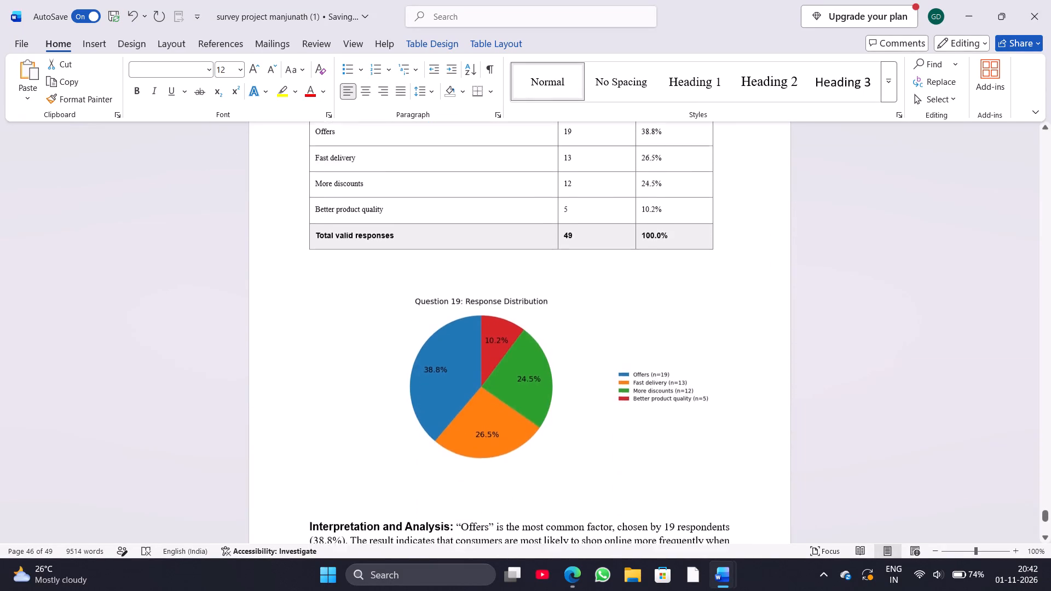
scroll(402, 235, up, 1)
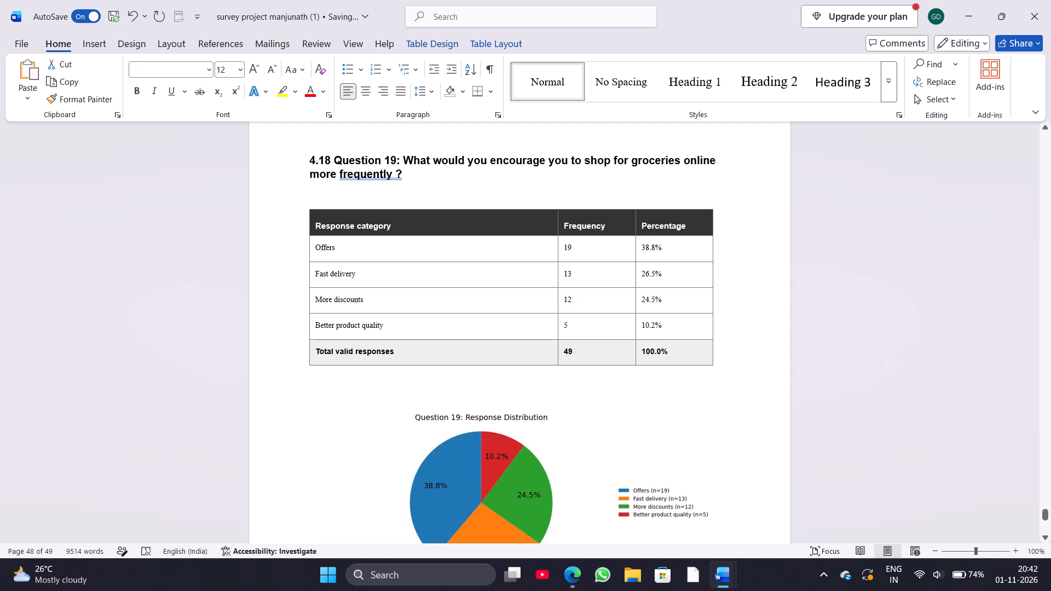
click(315, 227)
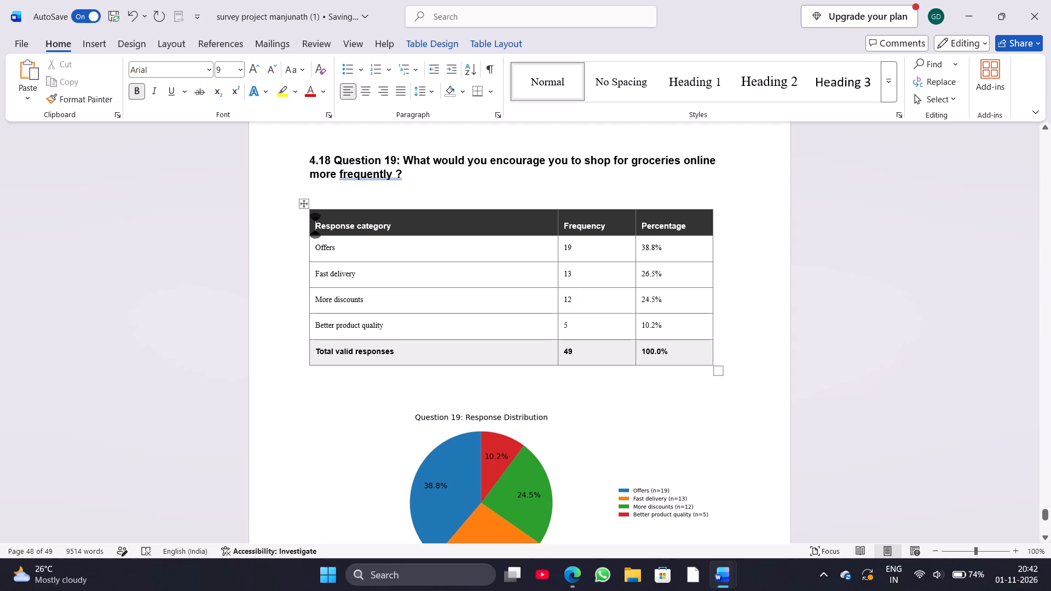
drag(315, 227, 688, 349)
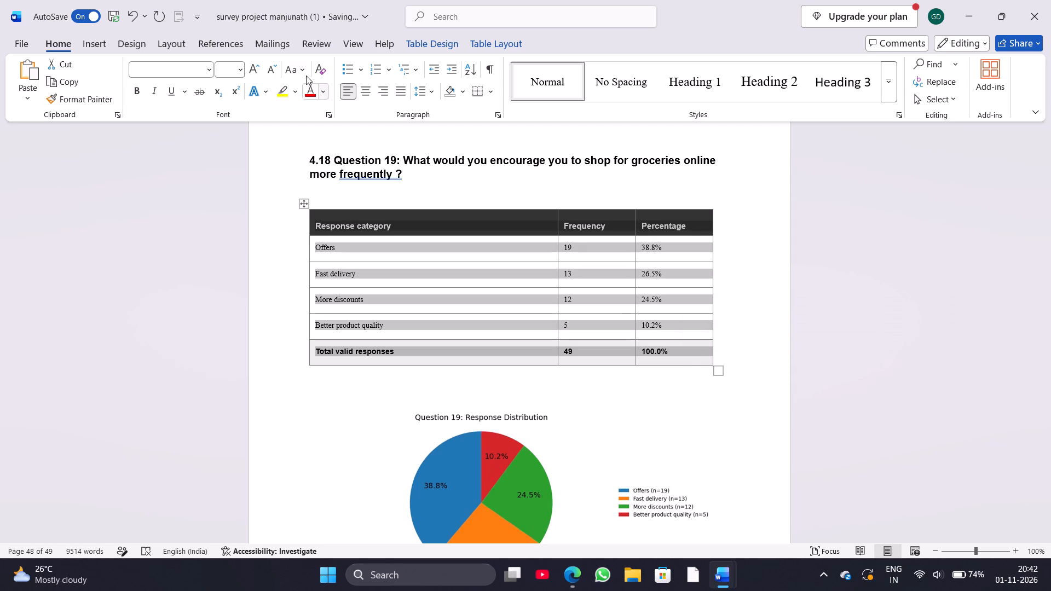
click(245, 63)
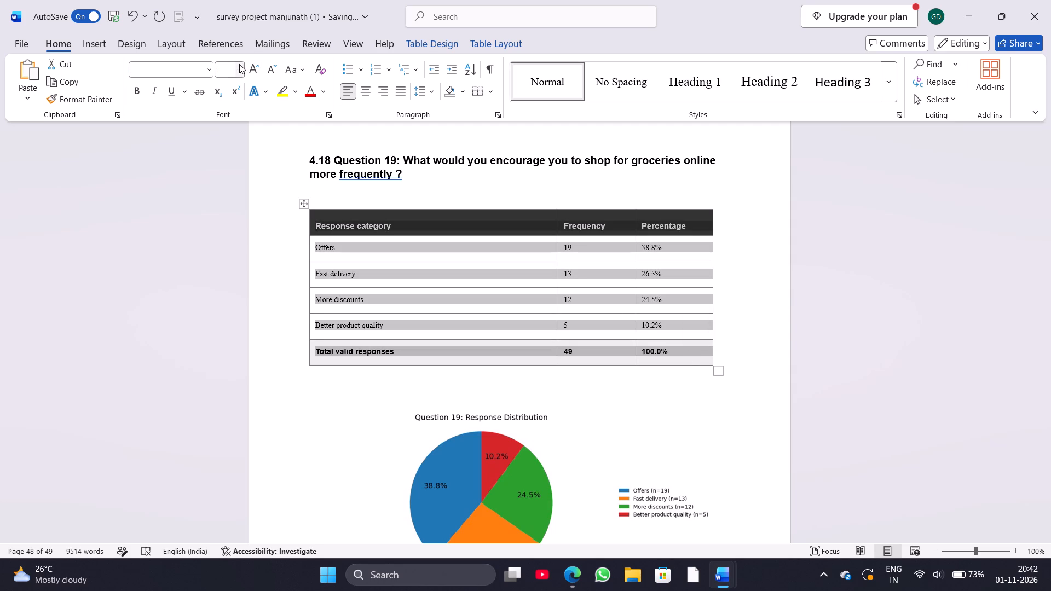
click(239, 65)
click(220, 156)
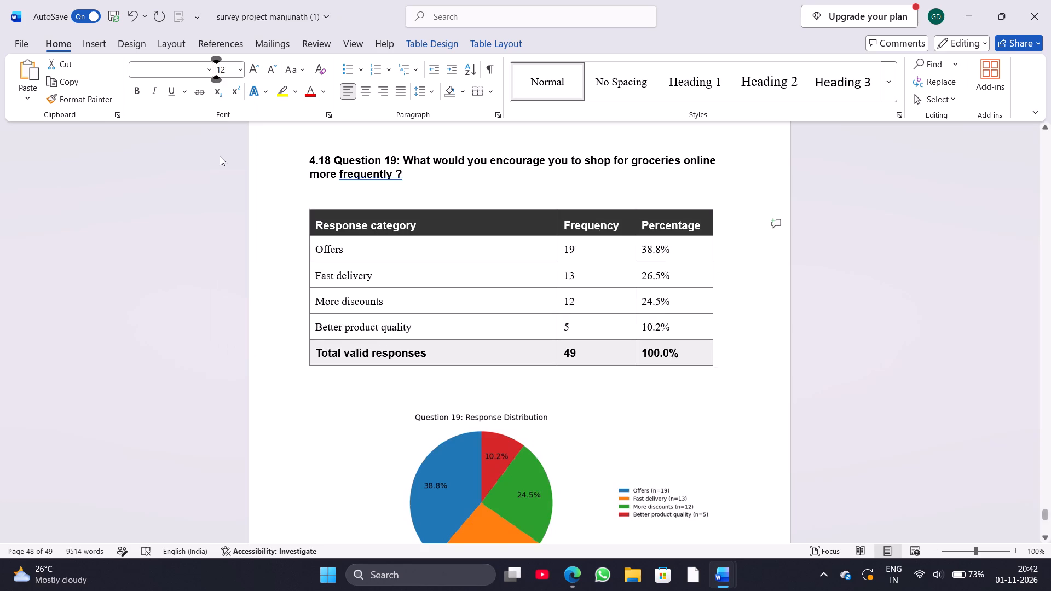
Set all text in the 4.19 Question 20 overall experience rating response table to font size 12.
scroll(355, 395, down, 6)
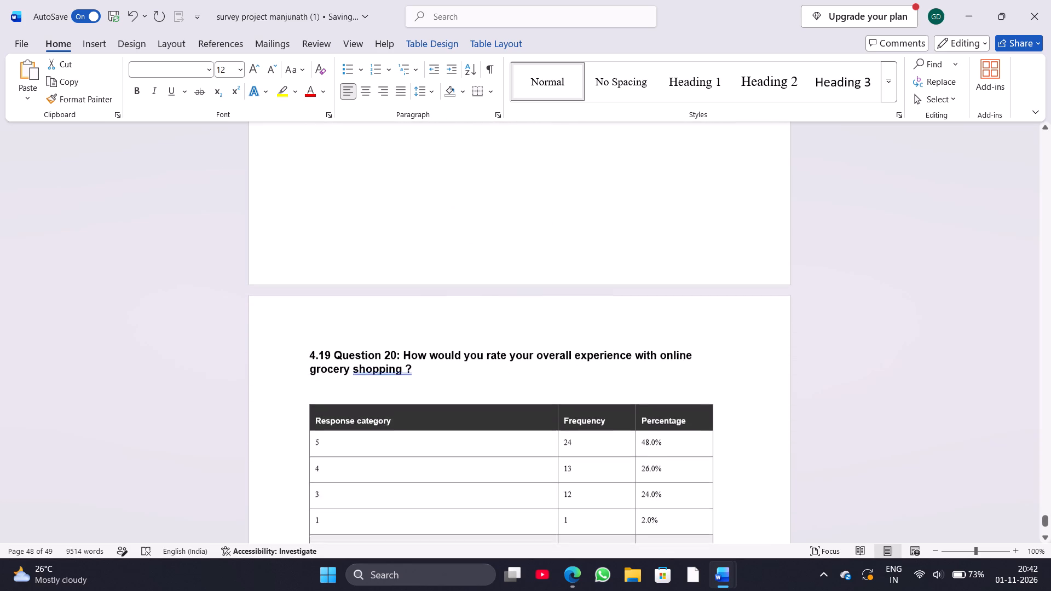
scroll(355, 395, down, 1)
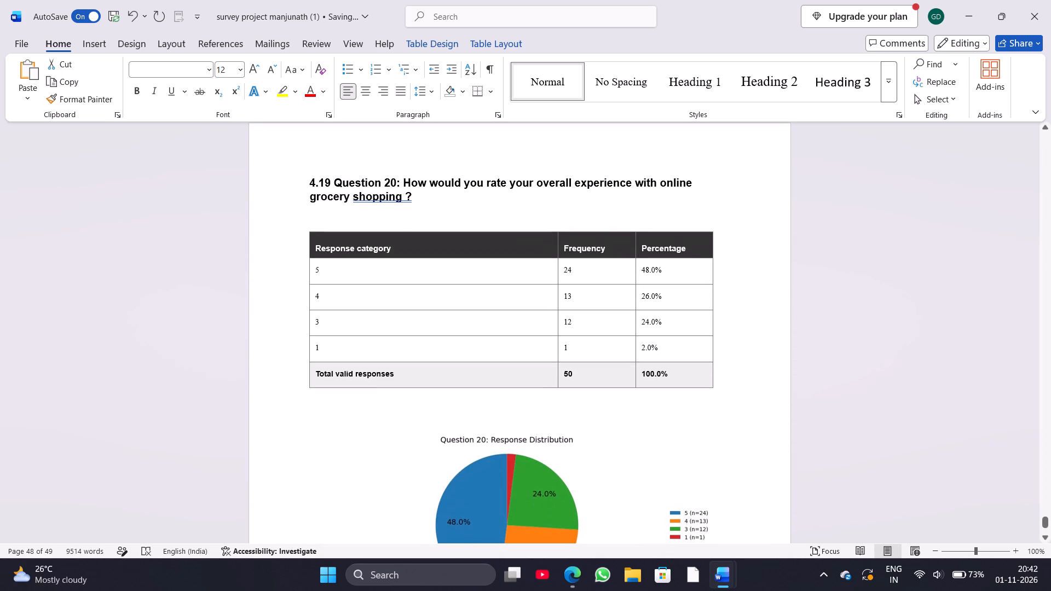
click(316, 242)
drag(316, 242, 443, 278)
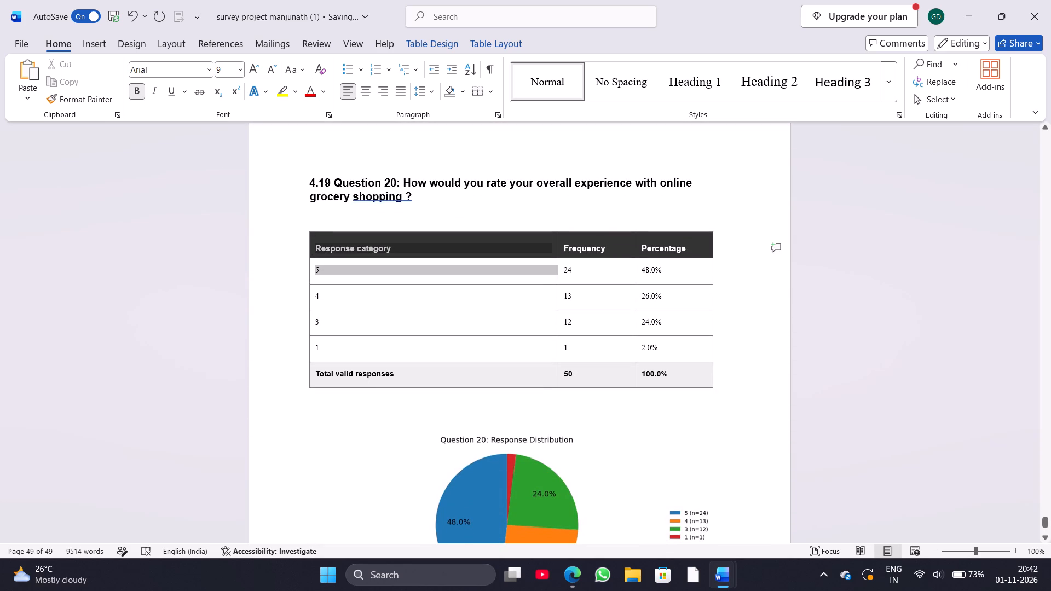
drag(443, 278, 652, 385)
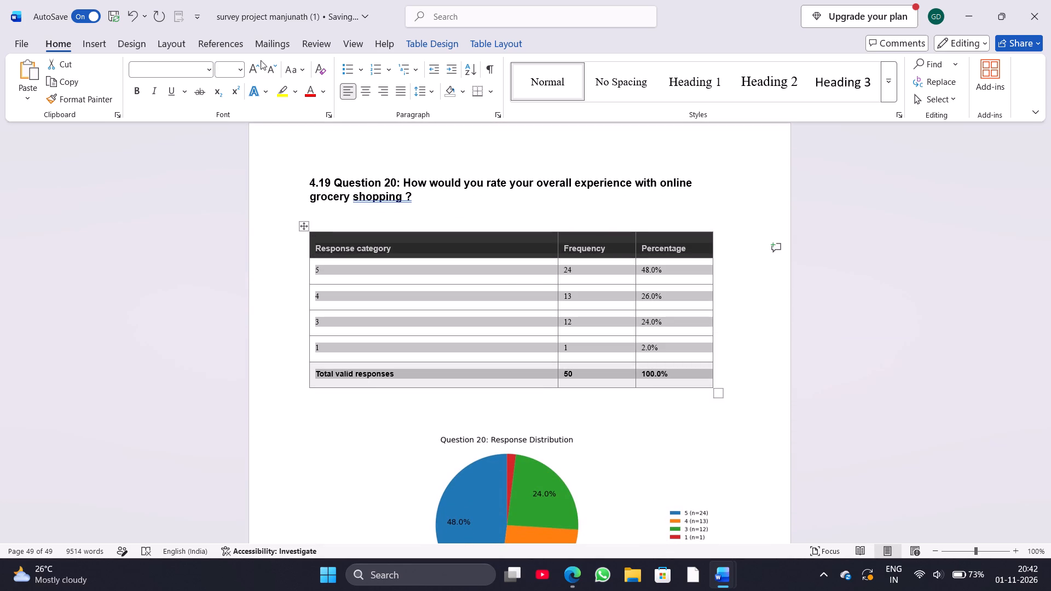
click(239, 63)
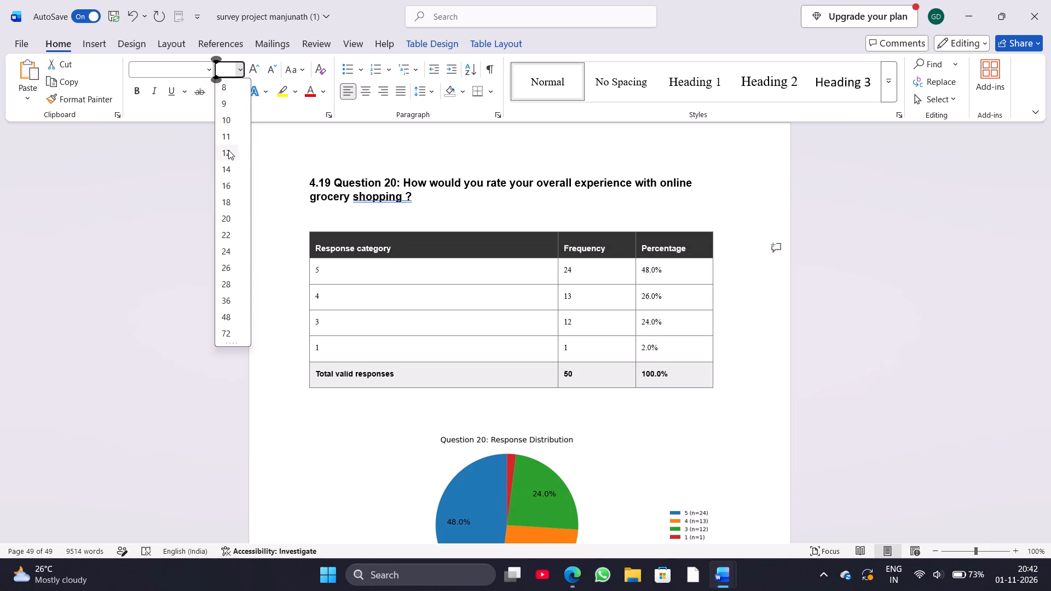
click(228, 150)
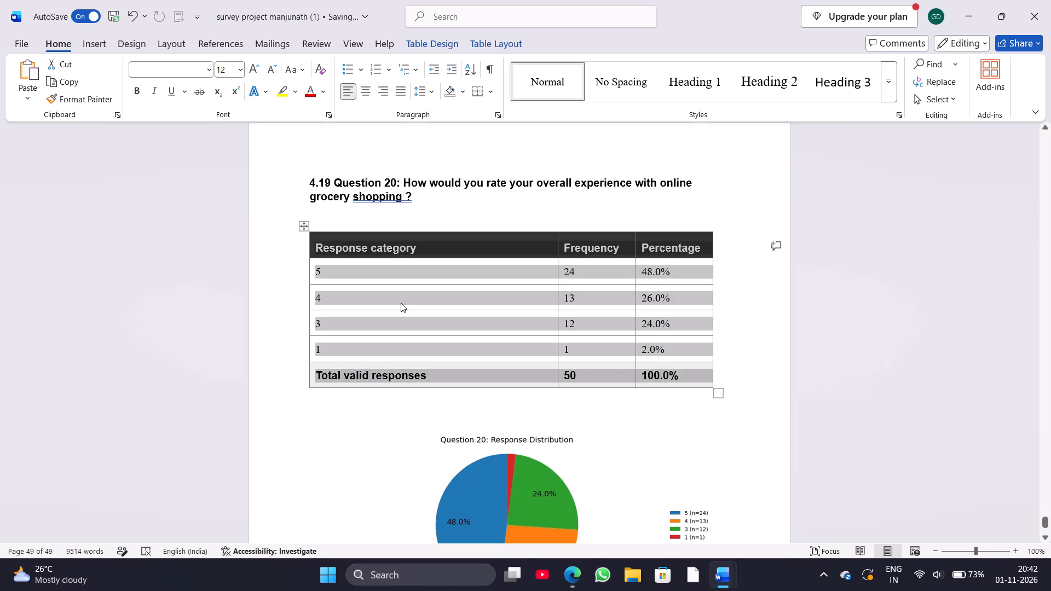
Add blank lines after the Question 20 interpretation paragraph so the insertion point moves onto a new page.
scroll(401, 303, down, 4)
click(396, 351)
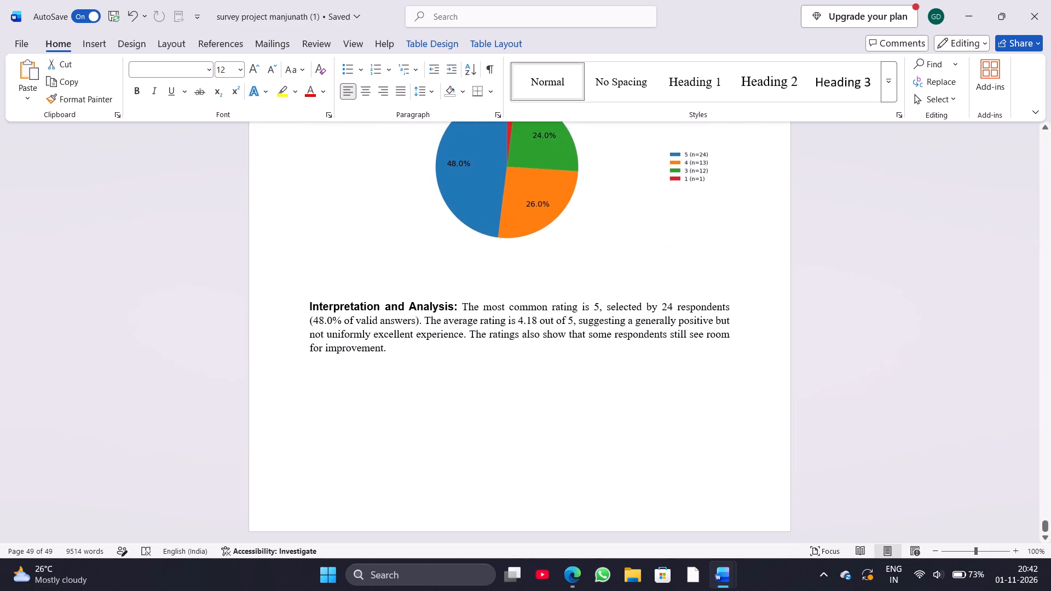
key(Return)
key(Return)
key(Return)
key(Return)
key(Return)
key(Return)
key(Return)
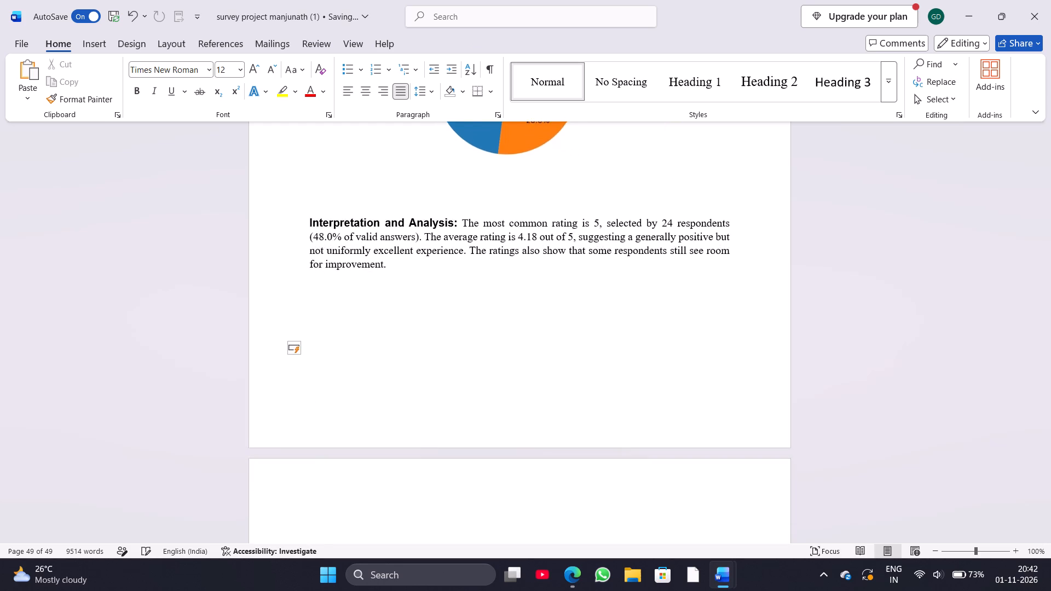
key(BackSpace)
key(BackSpace)
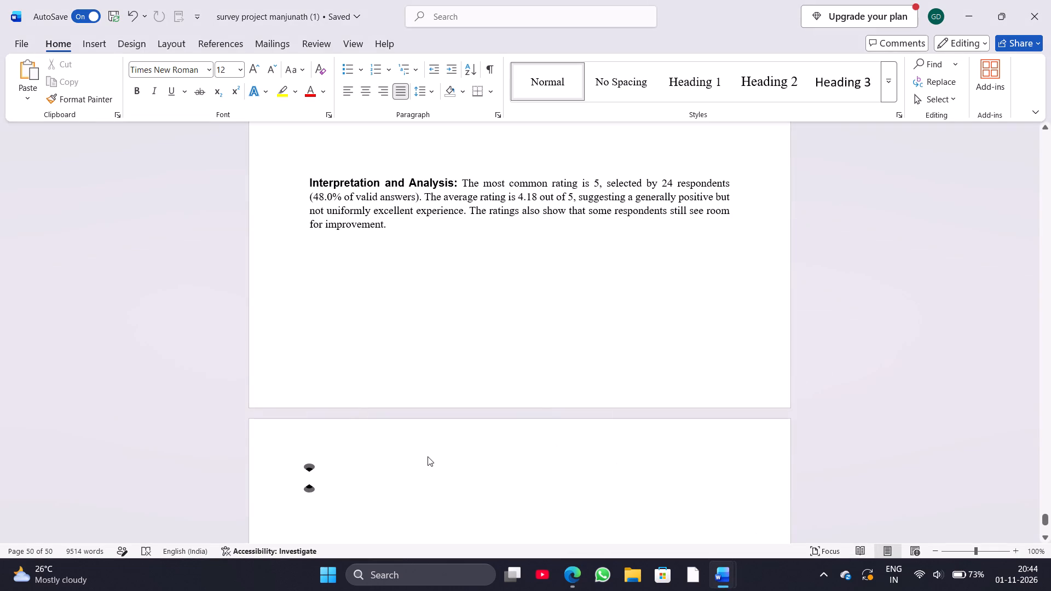
text(6.)
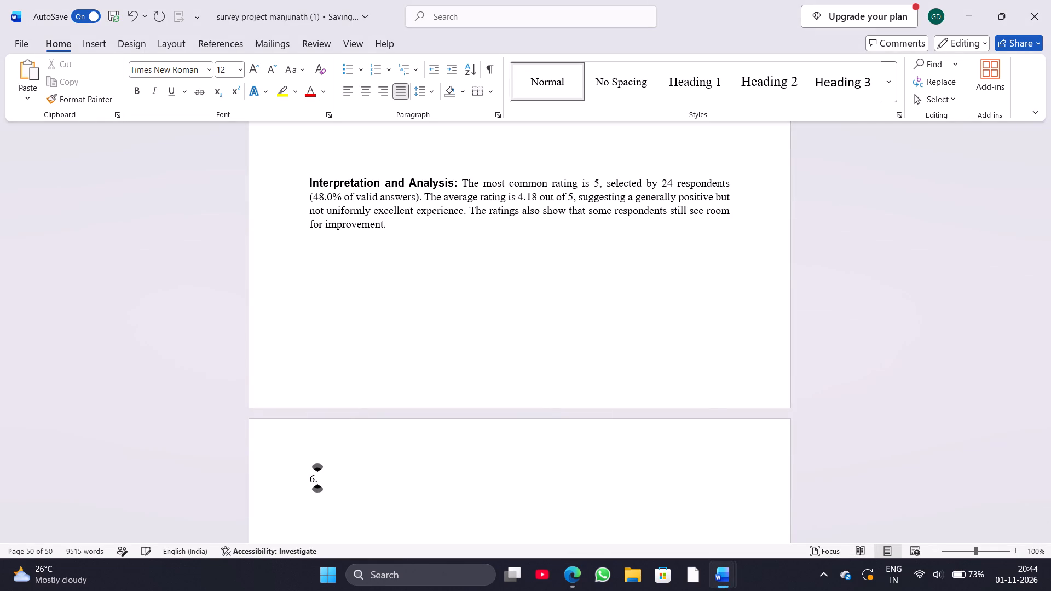
key(space)
text(OVER)
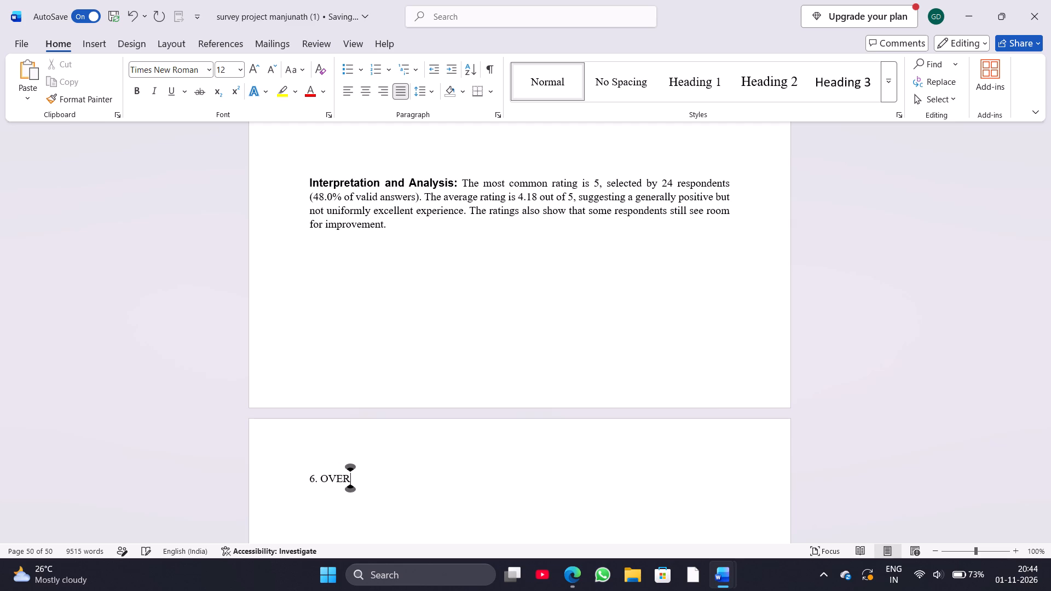
key(space)
key(BackSpace)
text(ALL)
key(space)
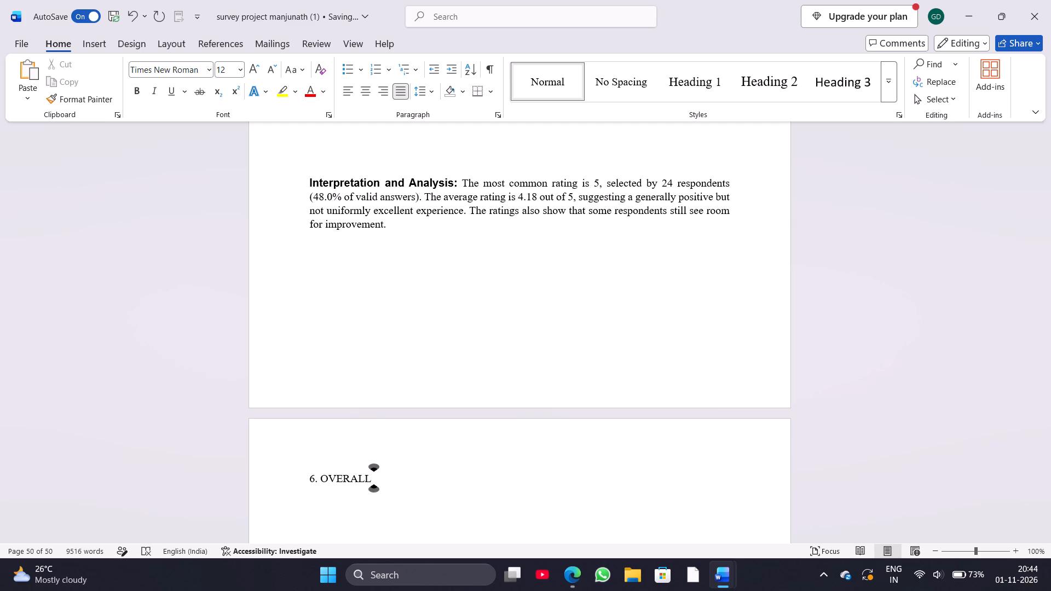
text(SUMMARY)
key(space)
text(OF)
key(space)
text(MAJOR)
key(space)
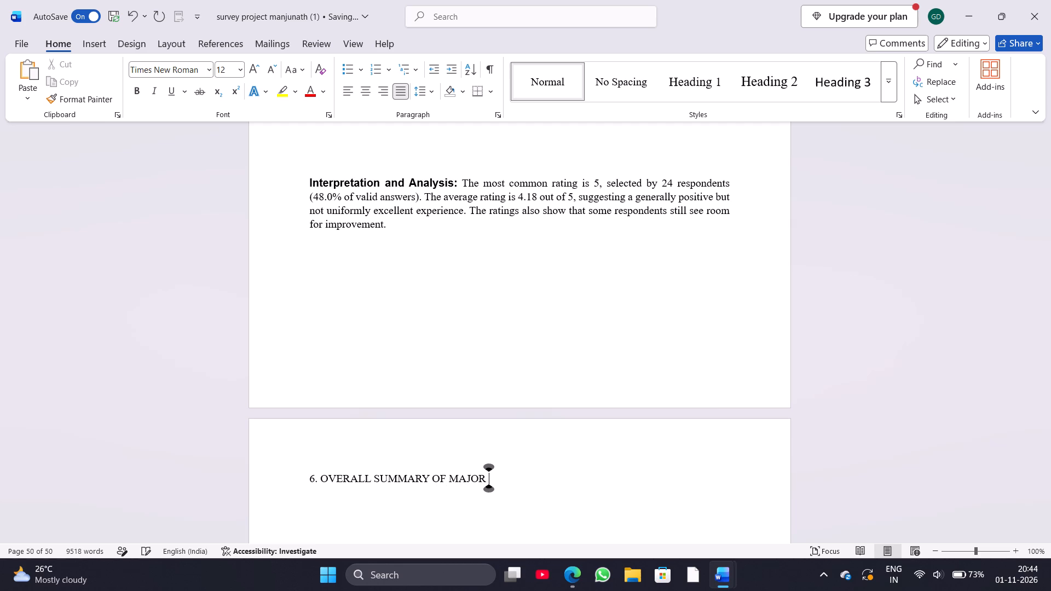
text(RESPONSE)
key(space)
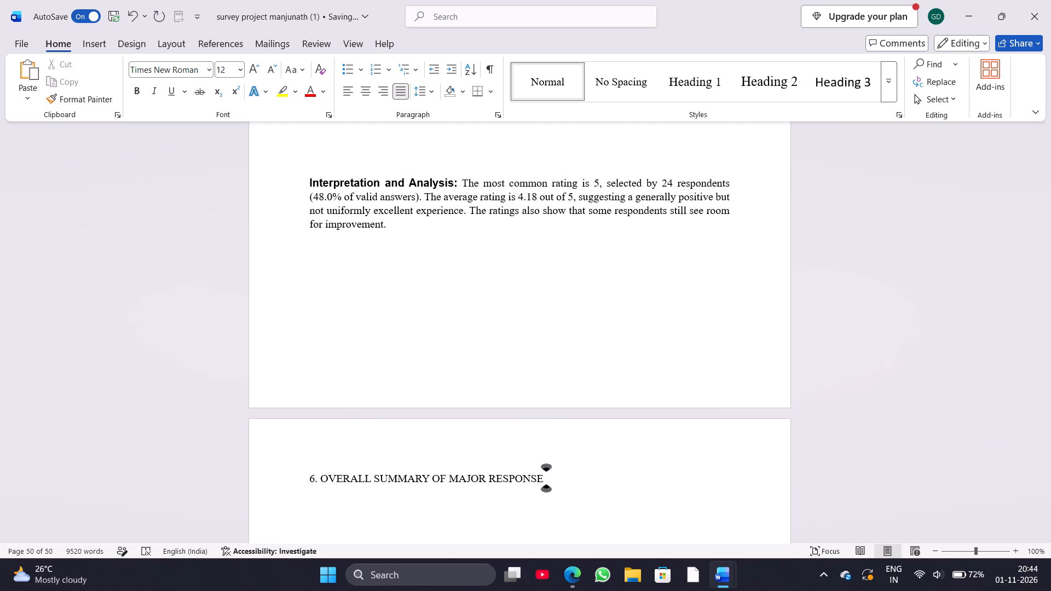
text(PATTERS)
key(BackSpace)
key(BackSpace)
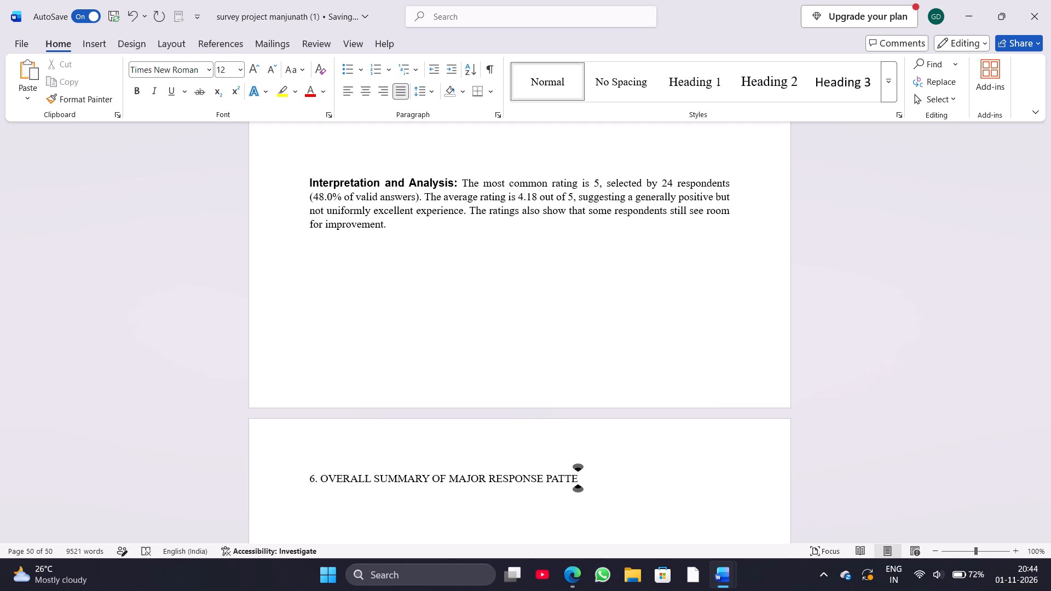
text(RNS)
key(space)
key(Return)
Paste the copied Copilot summary paragraphs beneath the section 6 heading.
key(ctrl+v)
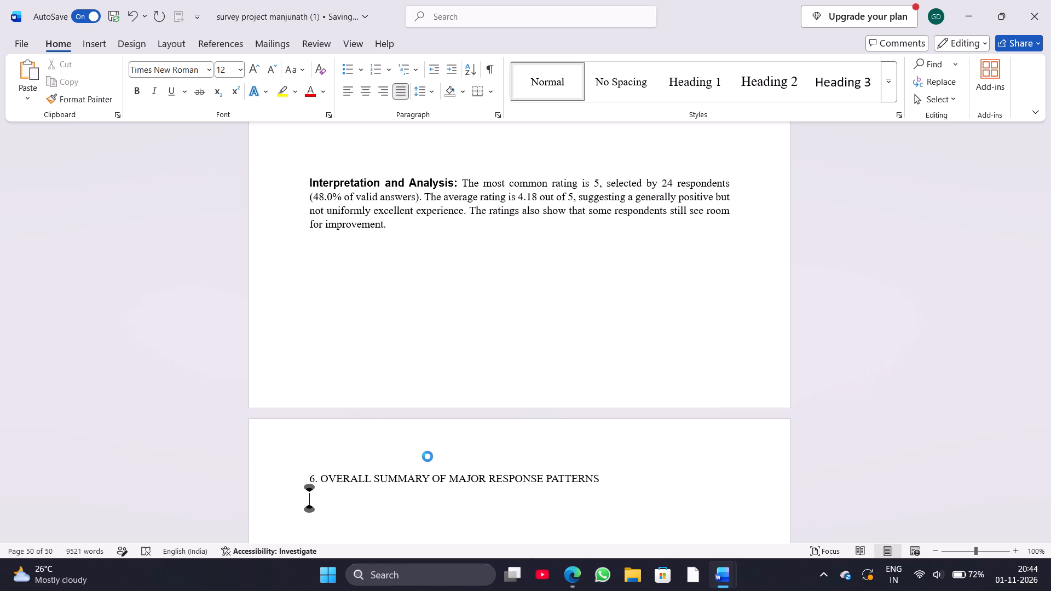
Format all the pasted summary paragraphs with font size 12, justified alignment and wider line spacing.
scroll(428, 456, up, 2)
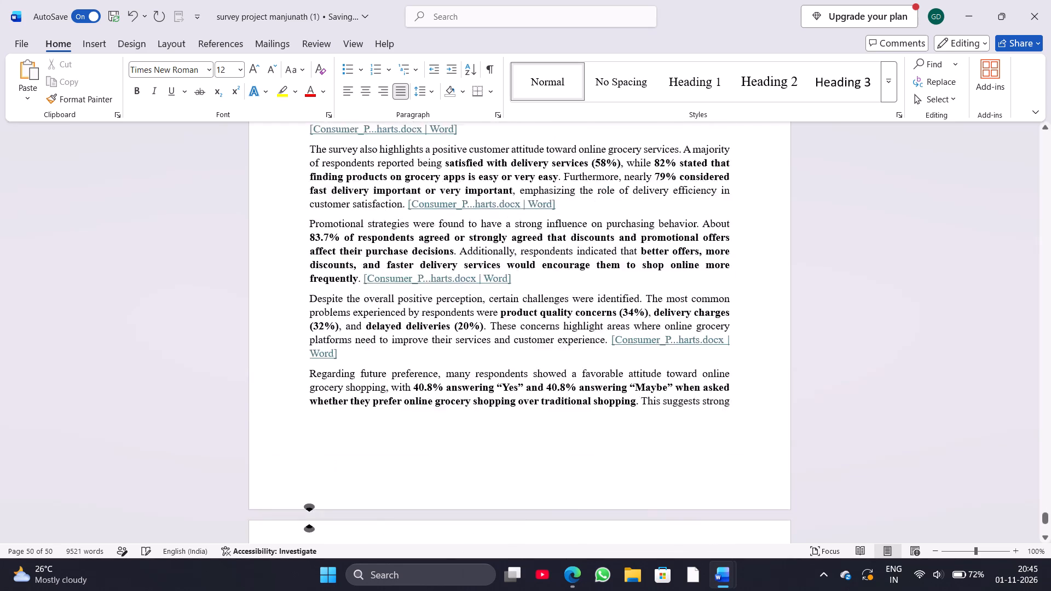
scroll(428, 456, up, 5)
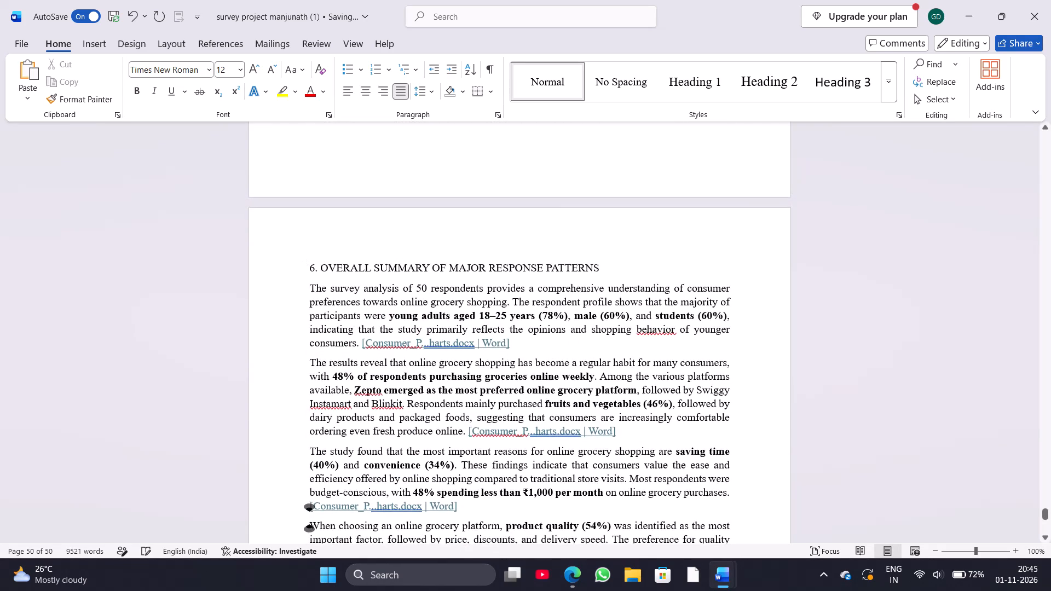
drag(307, 292, 525, 566)
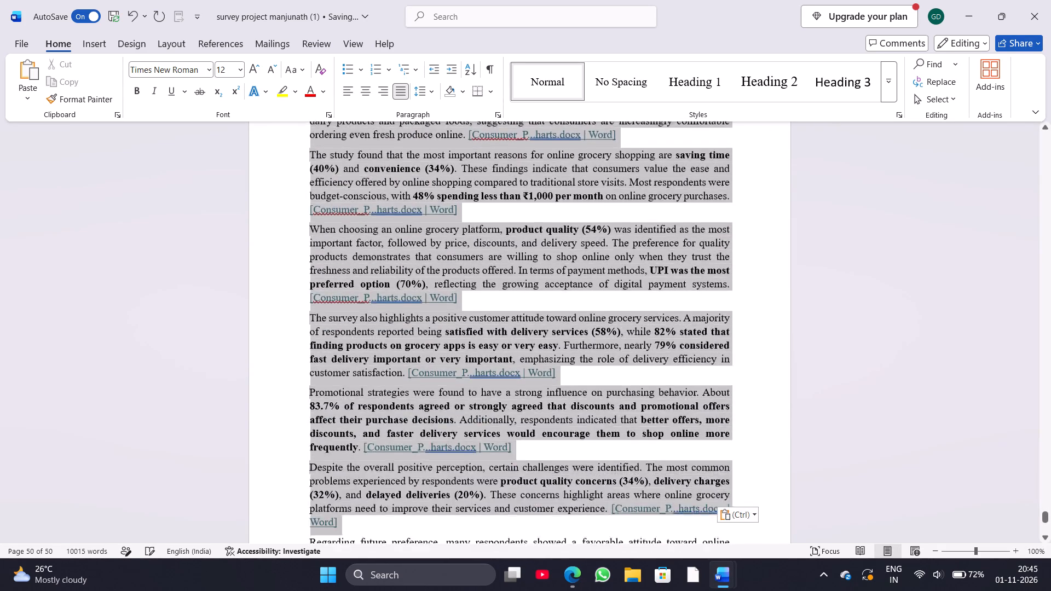
drag(525, 566, 530, 308)
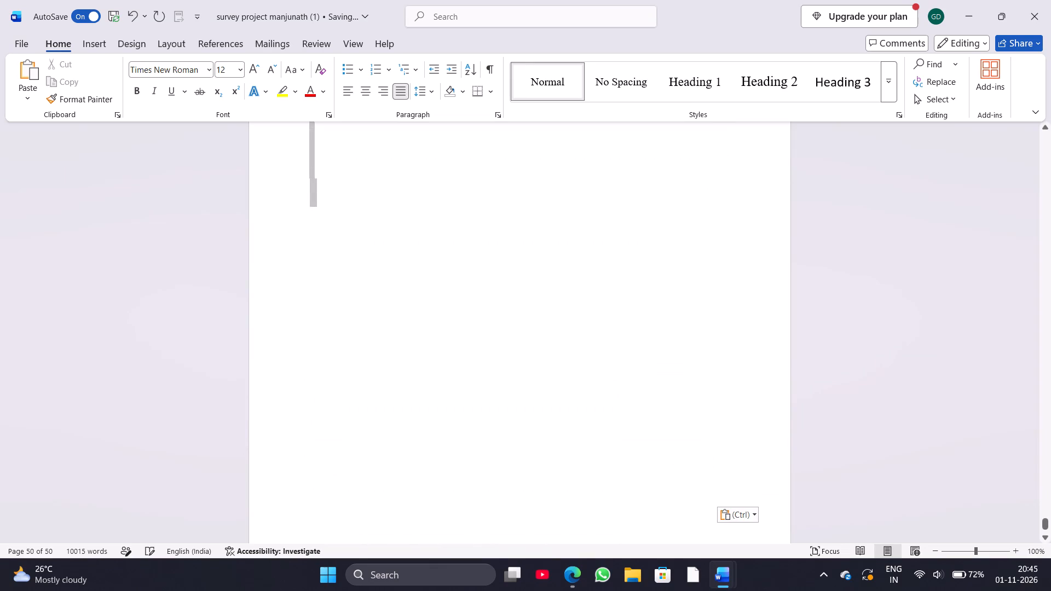
click(236, 63)
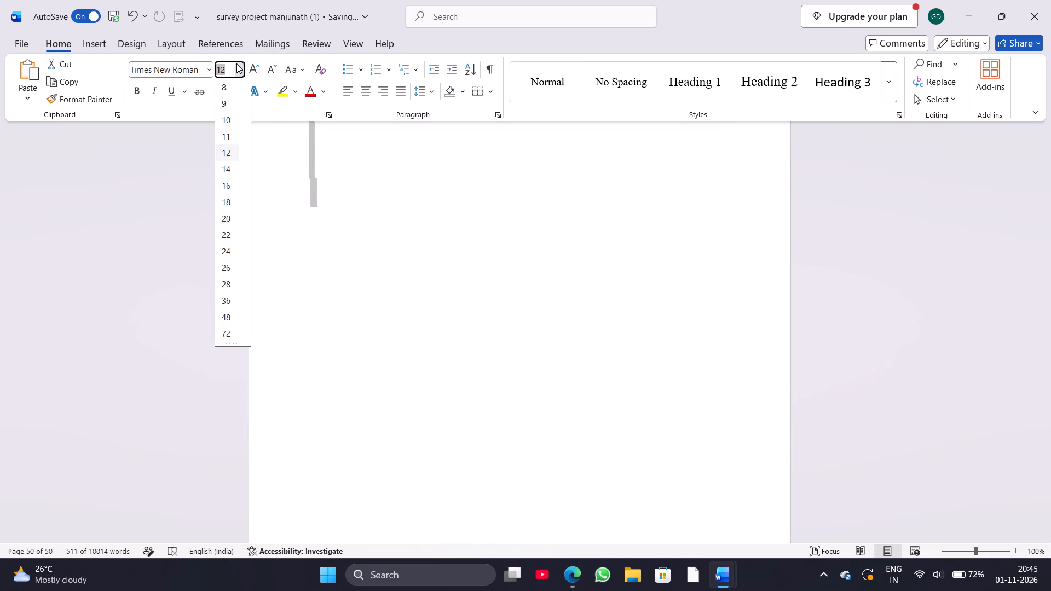
click(230, 153)
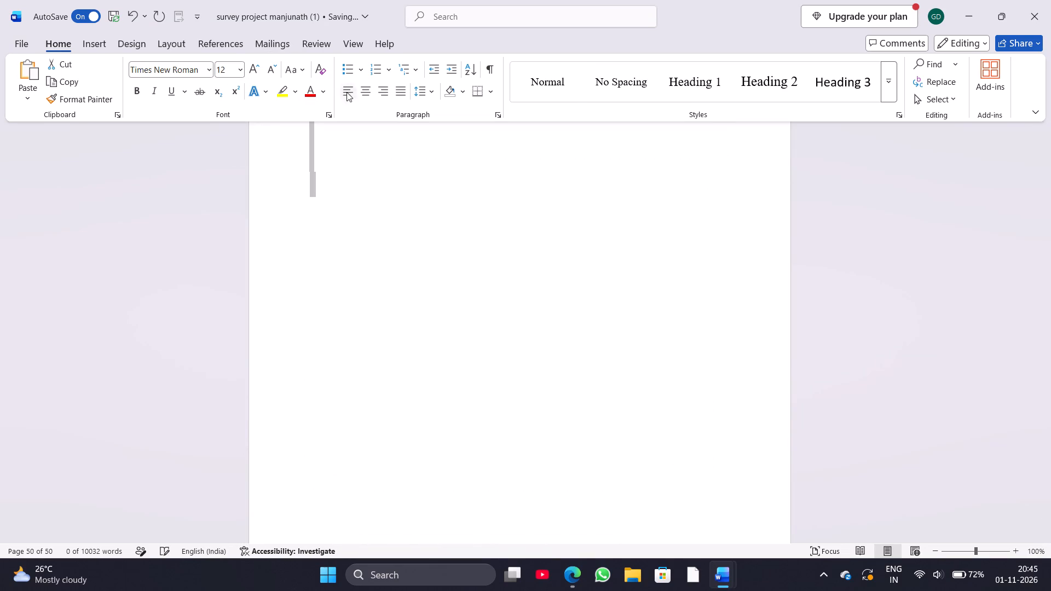
click(394, 95)
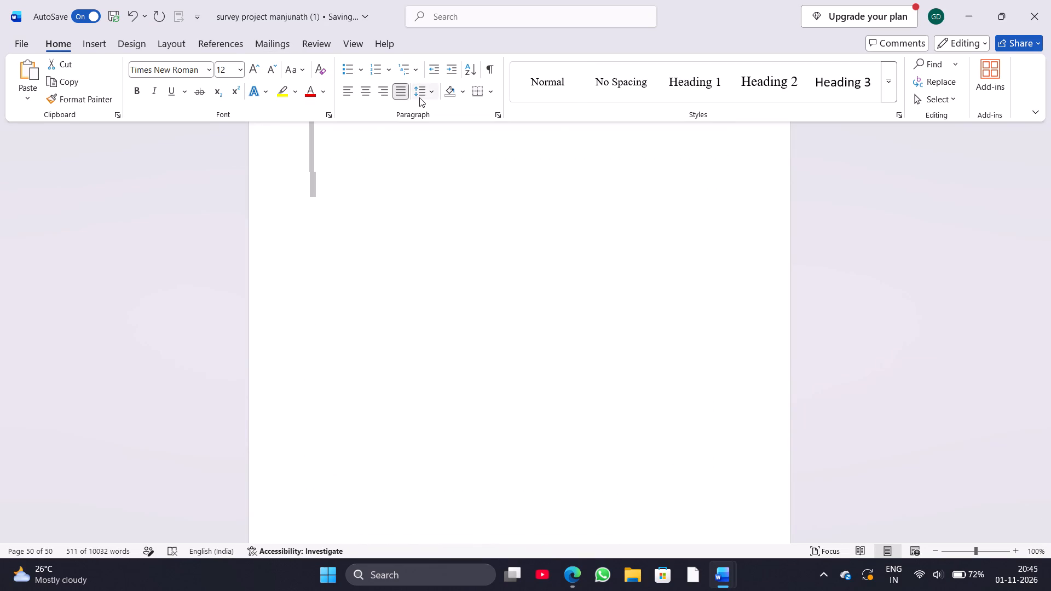
click(419, 97)
click(423, 150)
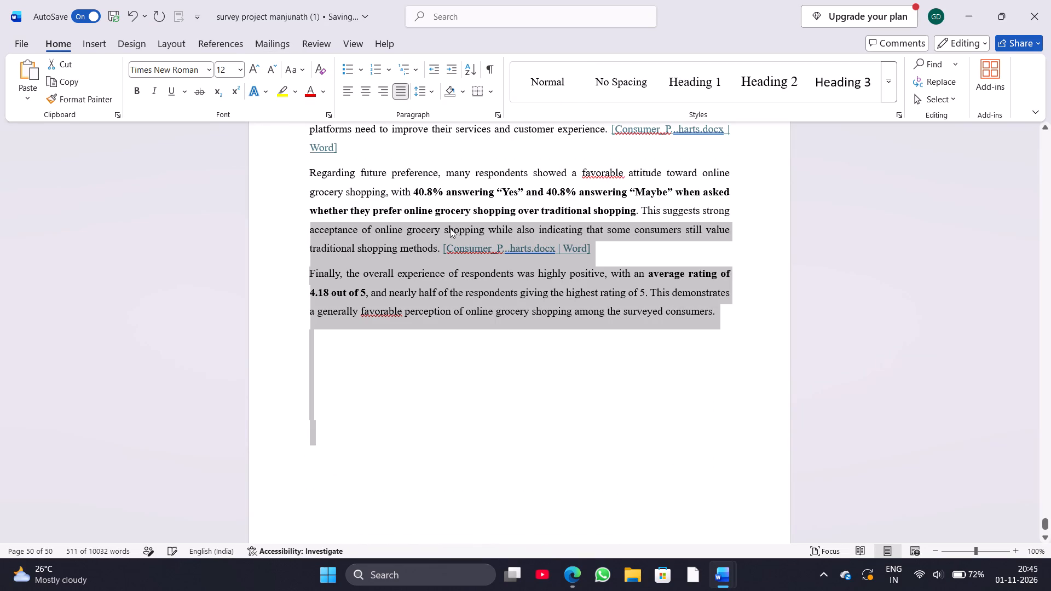
Delete the Consumer_P...harts.docx source citations ending the future preference, challenges, promotional strategies and customer attitude paragraphs.
click(604, 252)
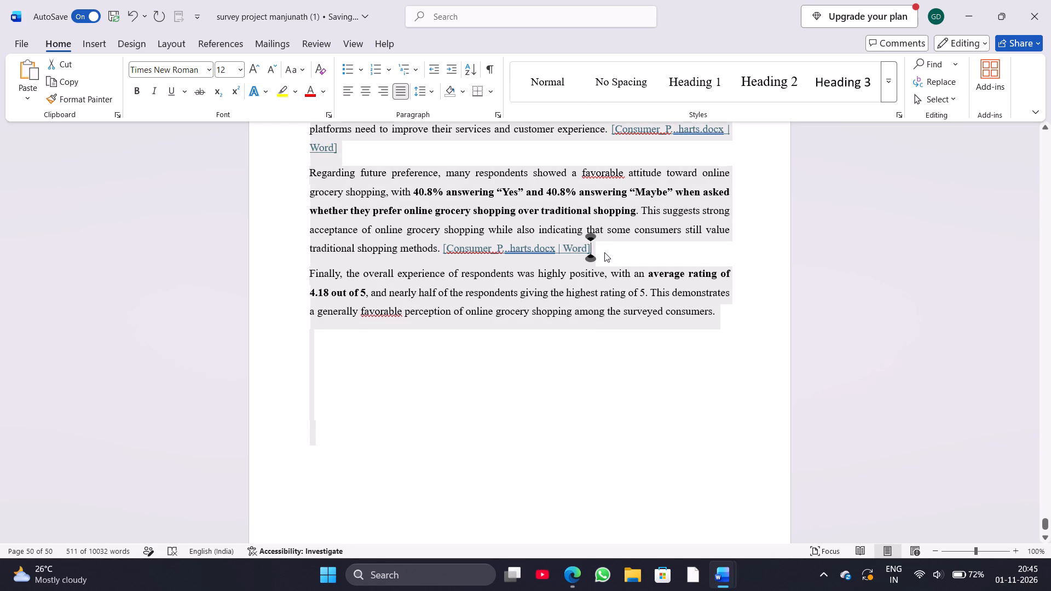
key(BackSpace)
key(BackSpace)
scroll(604, 252, up, 2)
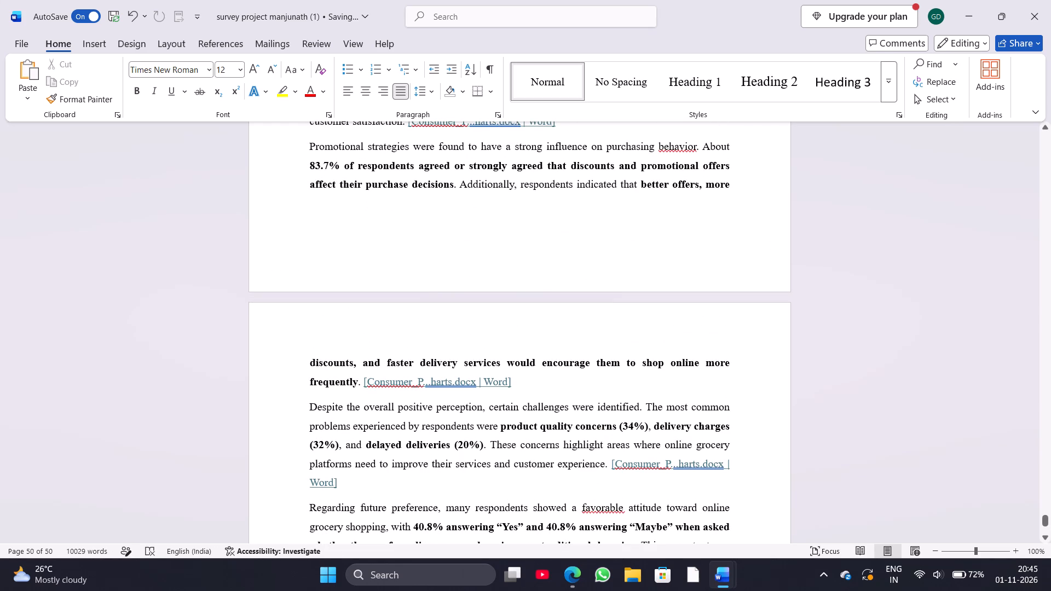
click(404, 497)
key(BackSpace)
key(BackSpace)
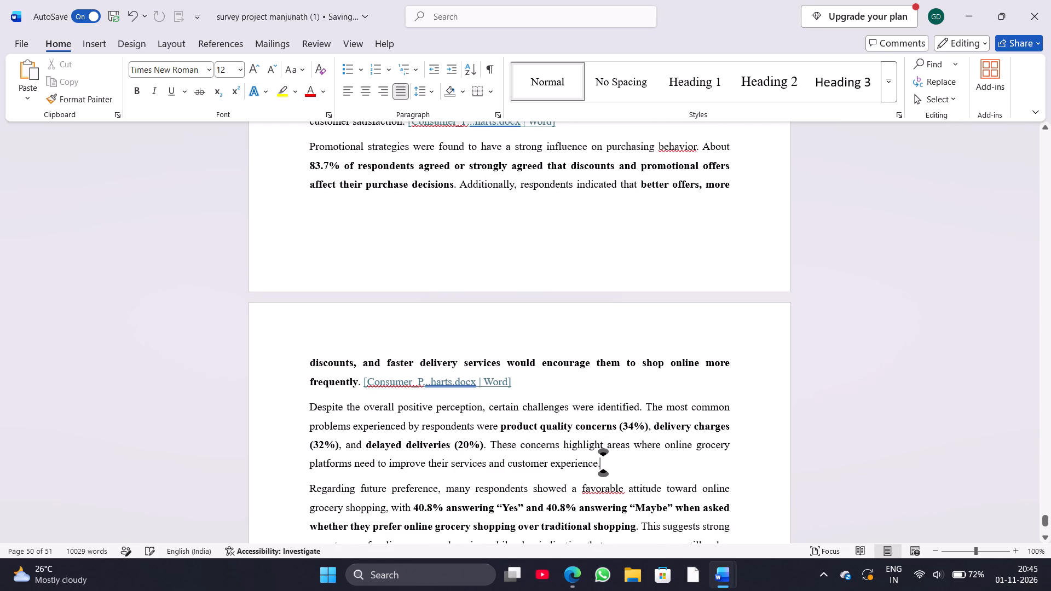
click(514, 385)
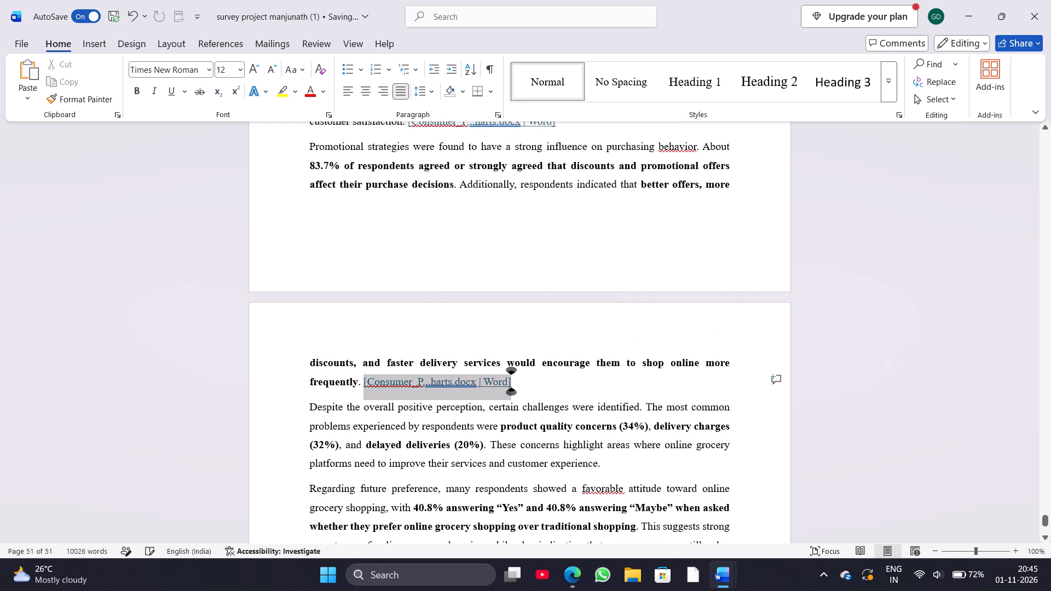
key(BackSpace)
key(BackSpace)
scroll(514, 385, up, 1)
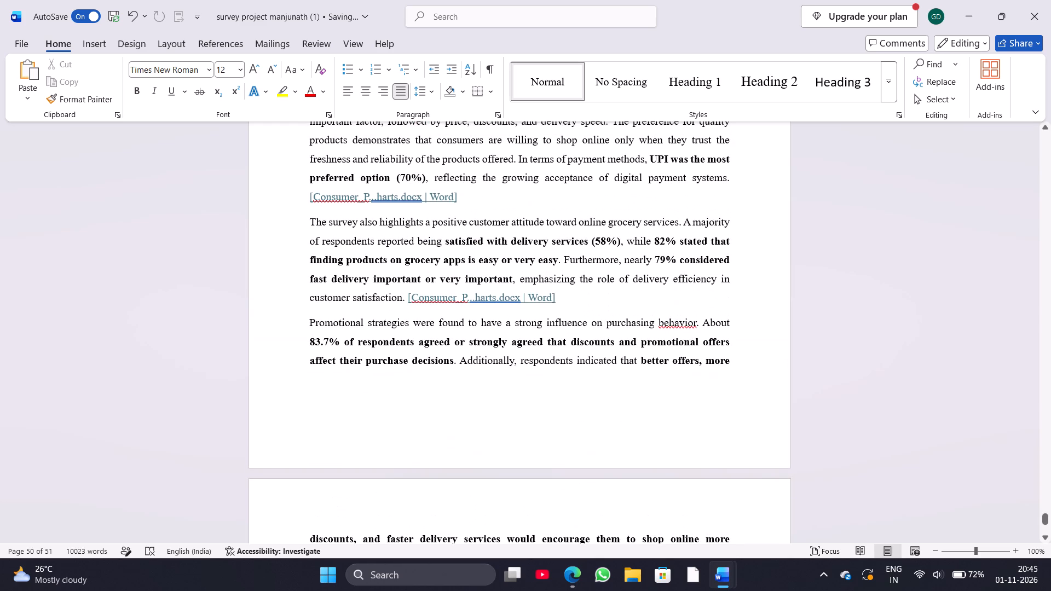
click(564, 300)
key(BackSpace)
key(BackSpace)
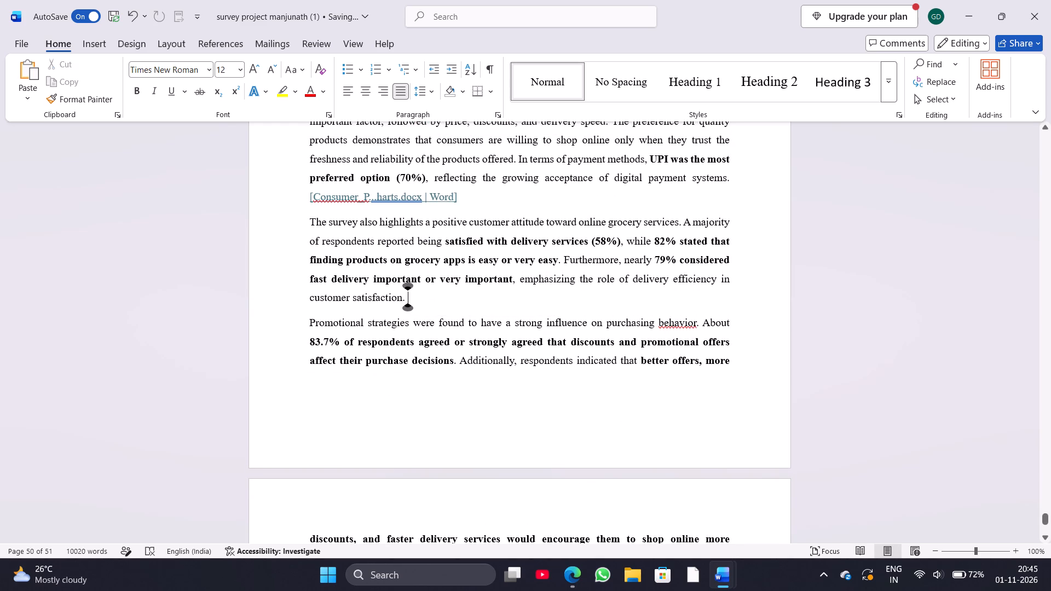
Delete the remaining source citations ending the platform choice, shopping reasons, regular habit and respondent profile paragraphs.
scroll(564, 300, up, 1)
click(490, 315)
key(BackSpace)
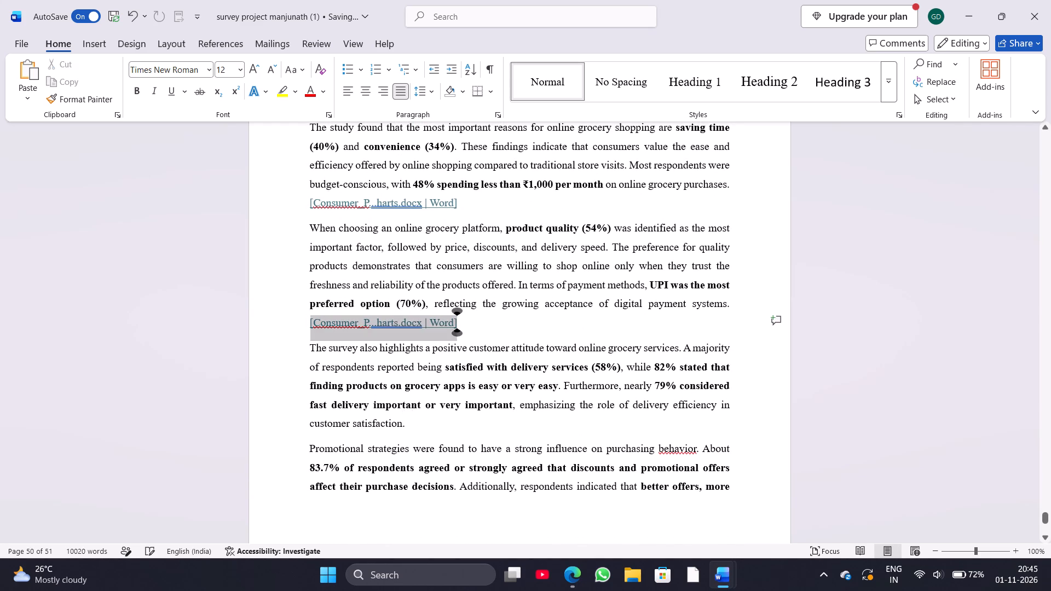
key(BackSpace)
click(491, 207)
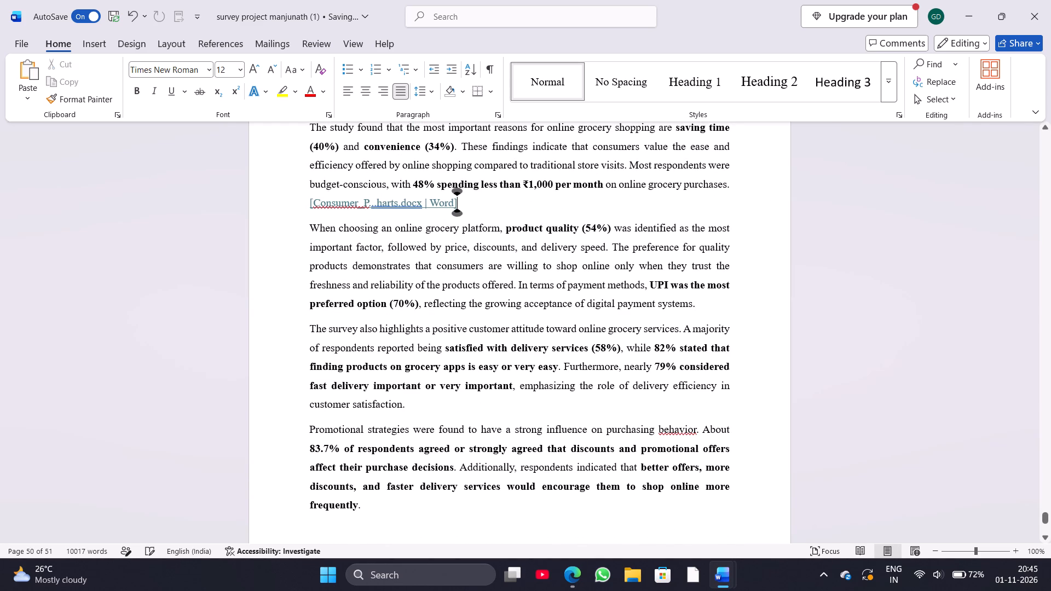
key(BackSpace)
key(BackSpace)
scroll(491, 207, up, 2)
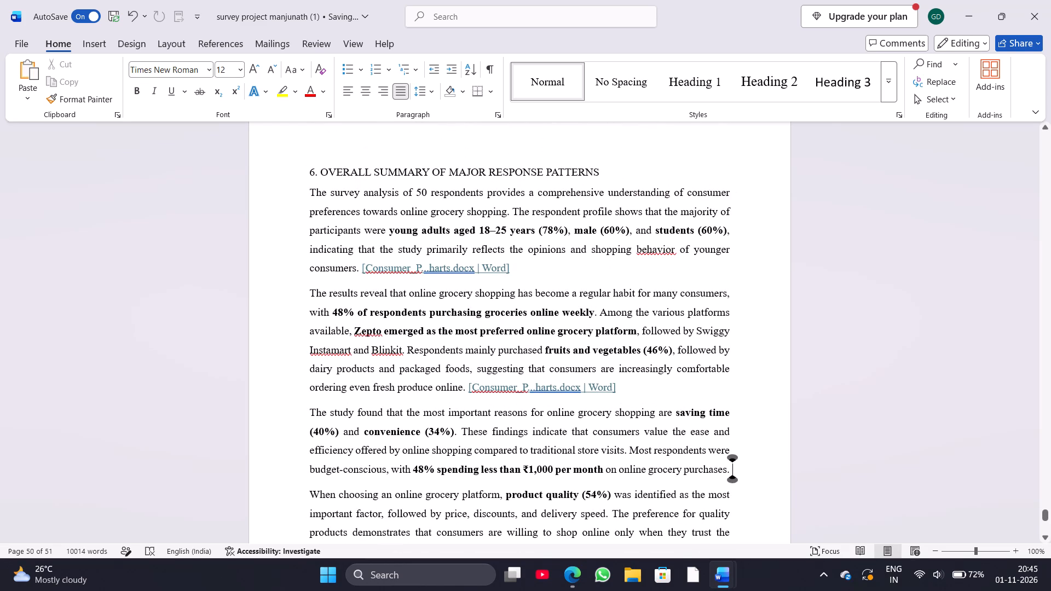
click(621, 385)
key(BackSpace)
key(BackSpace)
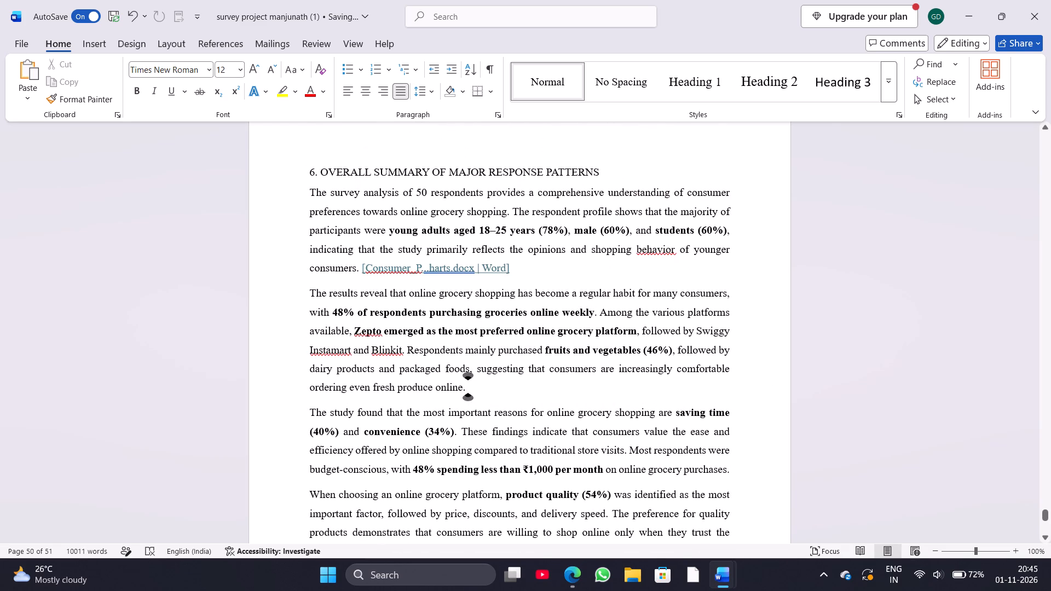
click(566, 274)
key(BackSpace)
key(BackSpace)
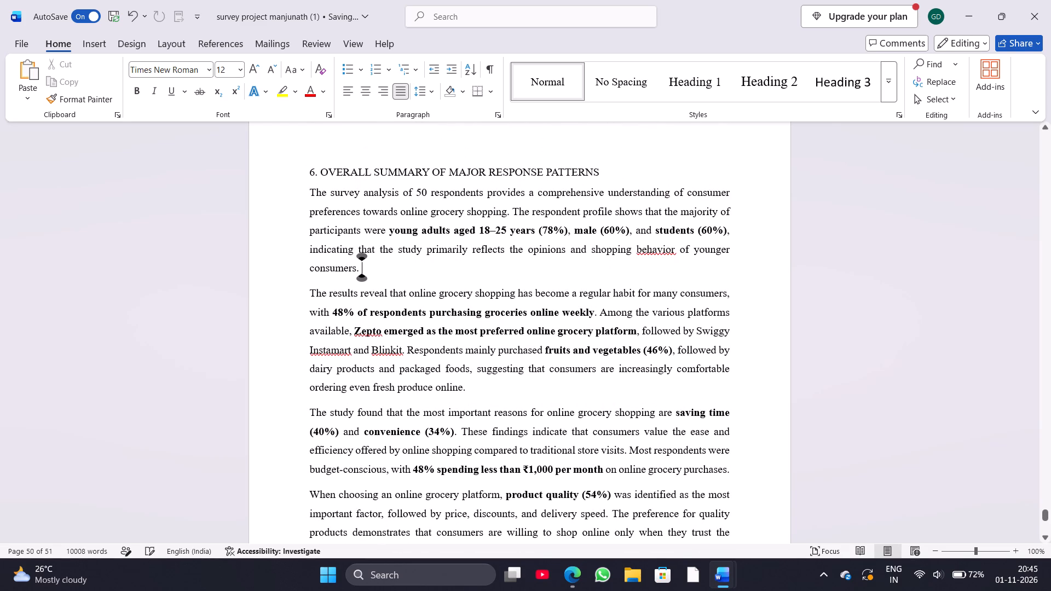
Insert a blank line between the section 6 heading and the first summary paragraph.
double_click(598, 176)
key(Return)
key(ctrl+z)
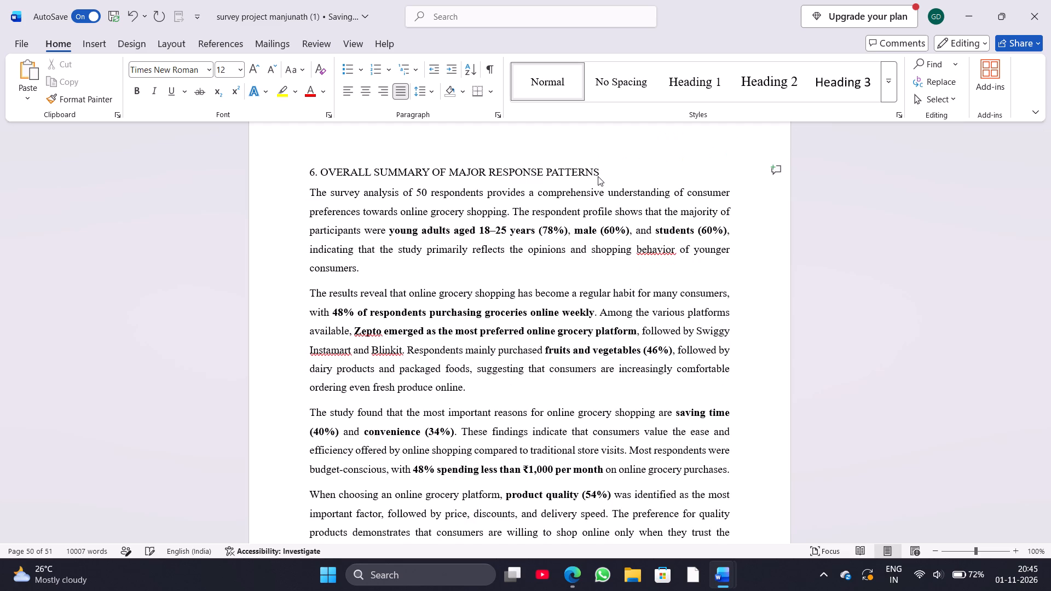
click(607, 176)
key(Return)
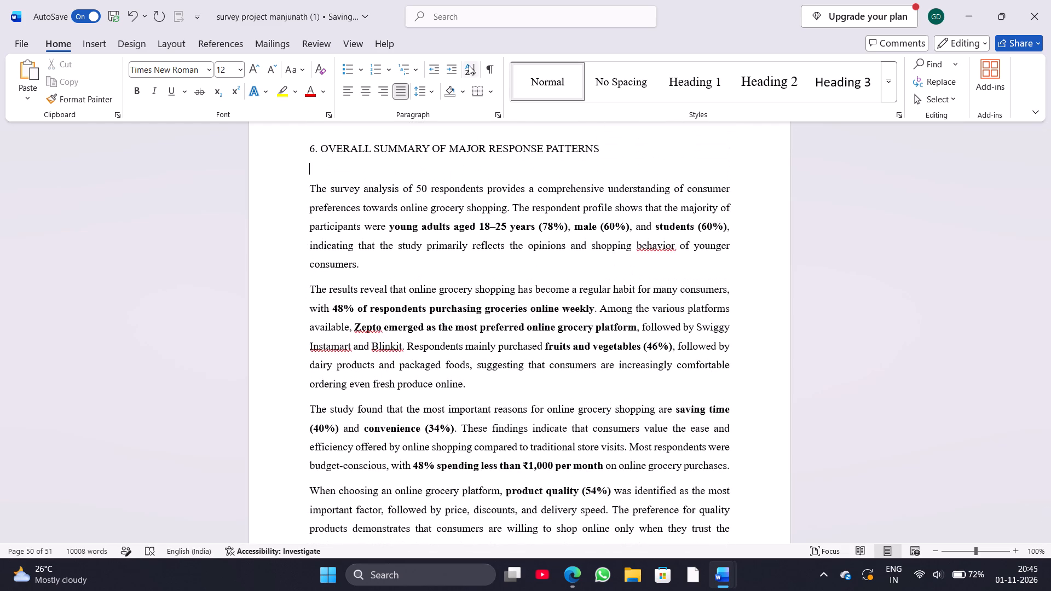
Apply a bullet style to all summary paragraphs, from "The survey analysis of 50 respondents" through the "Finally" paragraph.
drag(308, 188, 517, 494)
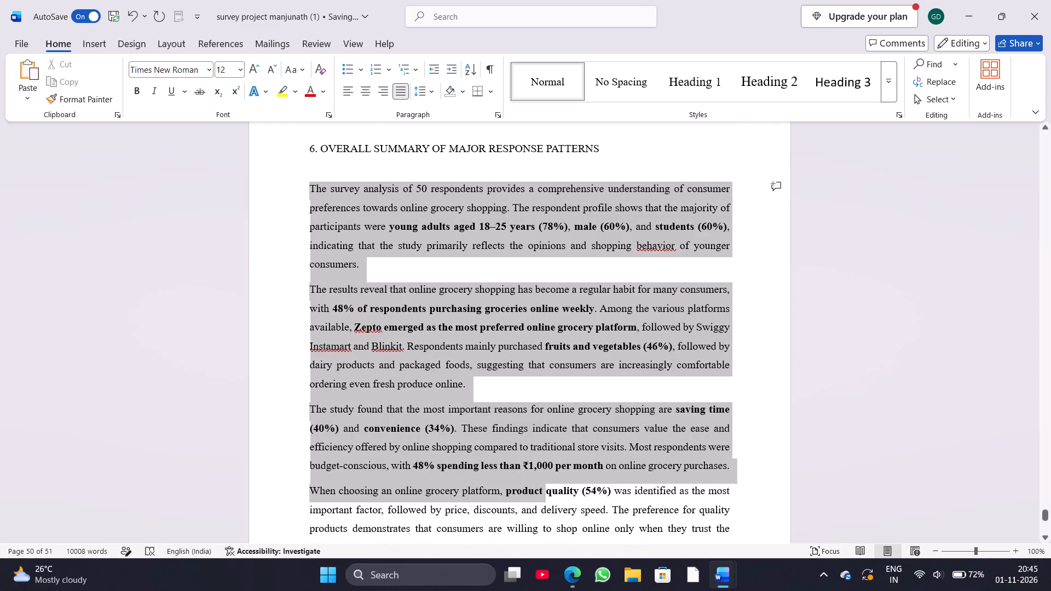
drag(517, 494, 513, 488)
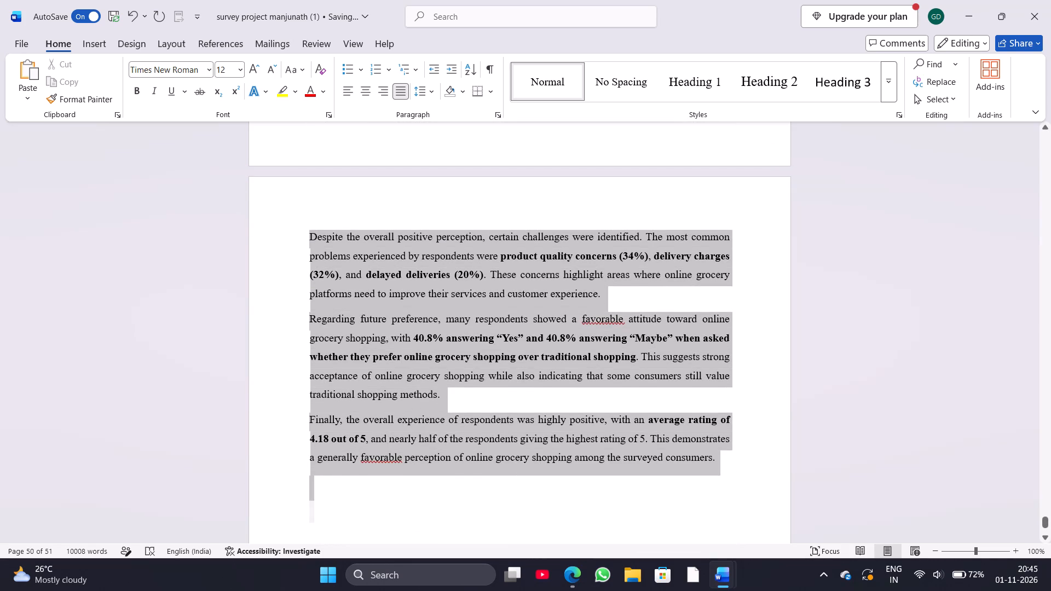
drag(513, 488, 513, 489)
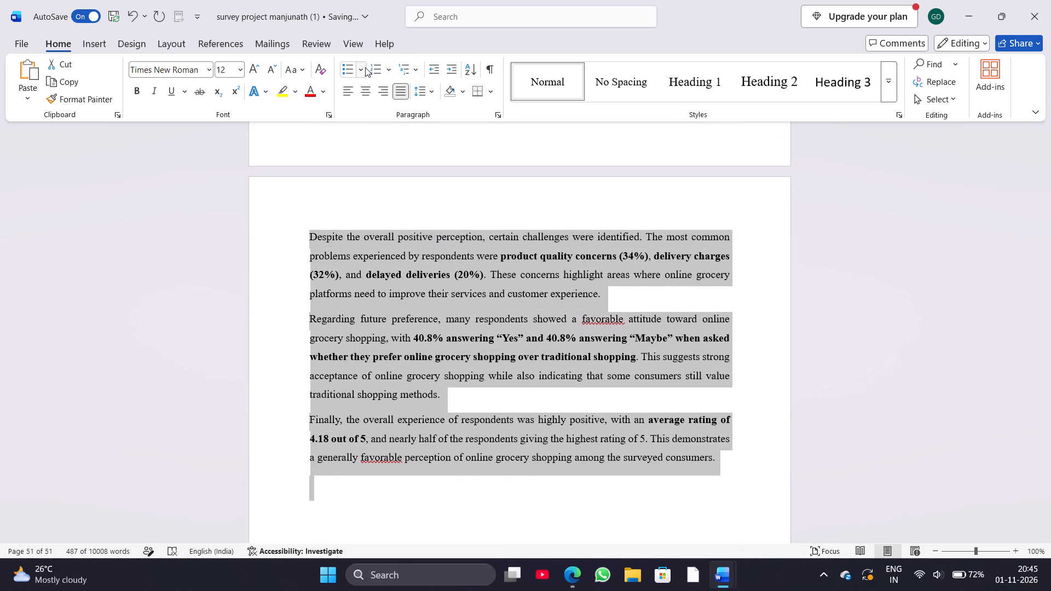
click(361, 68)
click(382, 108)
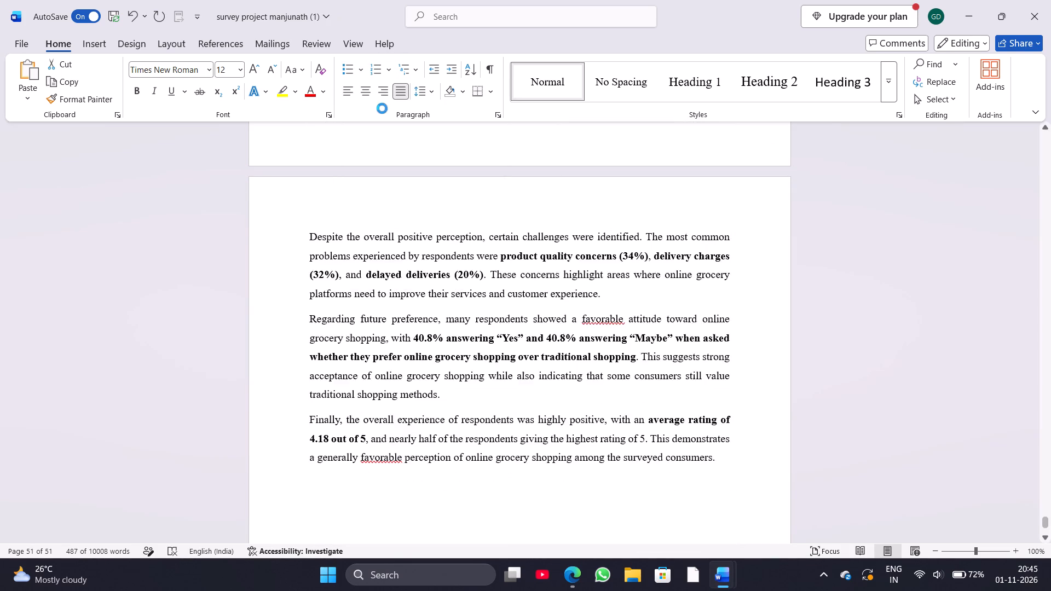
Add the heading OBJECTIVES OF THE STUDY on an unbulleted line below the final summary bullet, leaving a blank line between.
scroll(374, 296, down, 1)
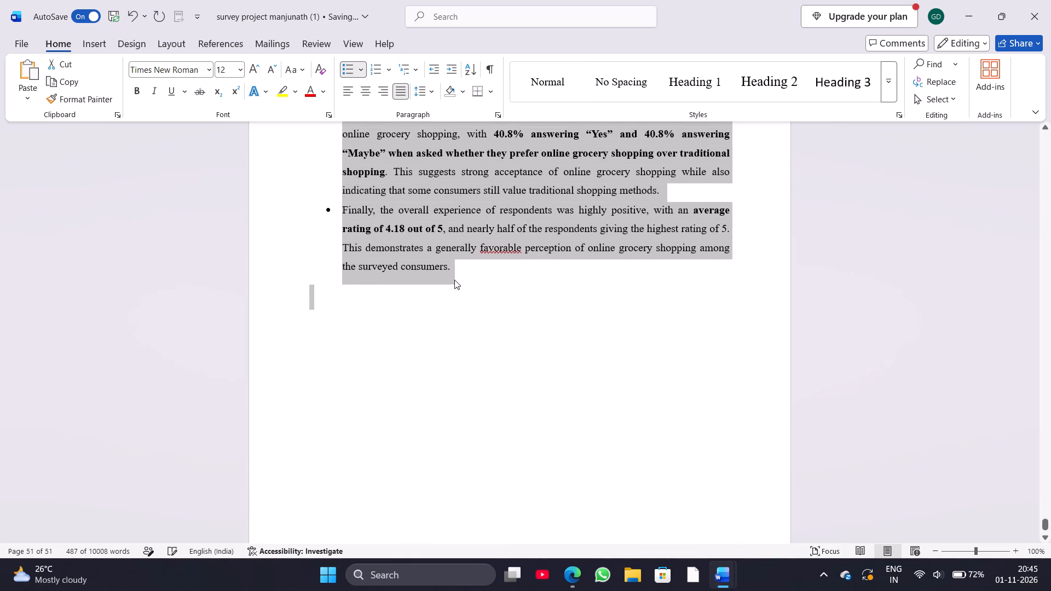
click(452, 274)
key(Return)
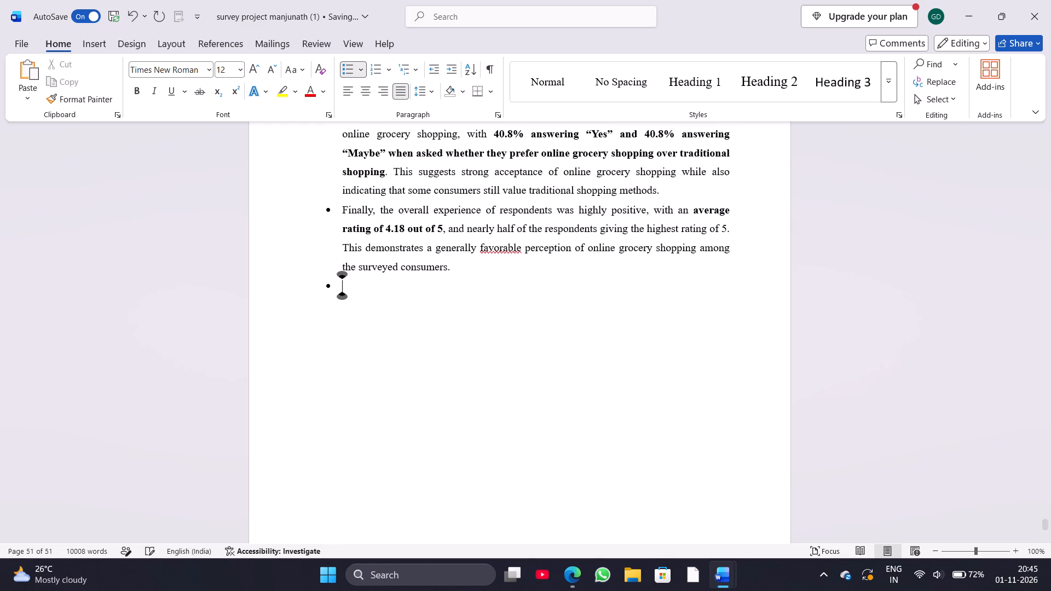
key(Return)
key(Return)
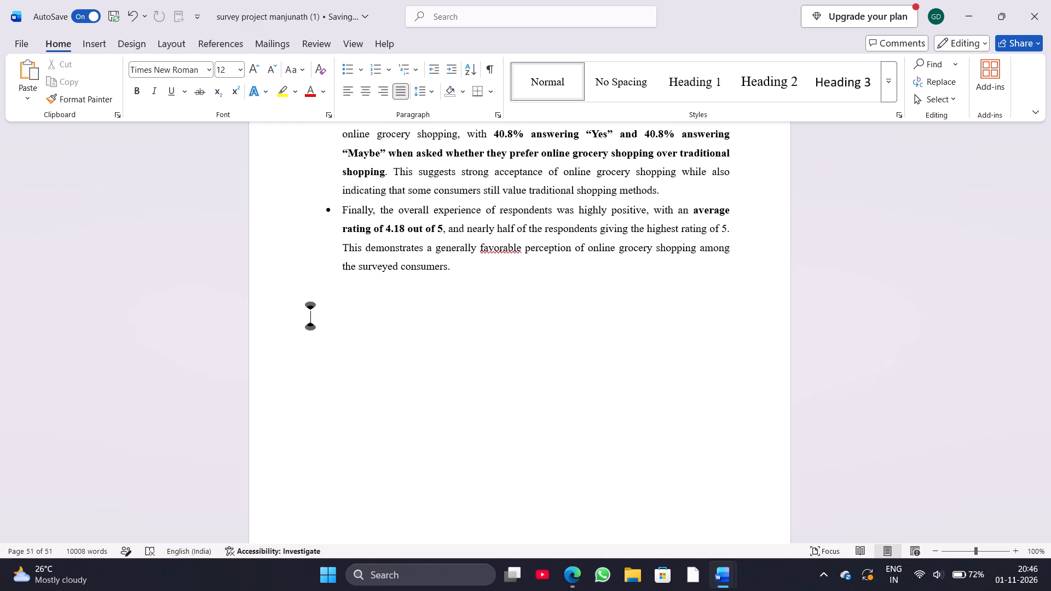
text(OB)
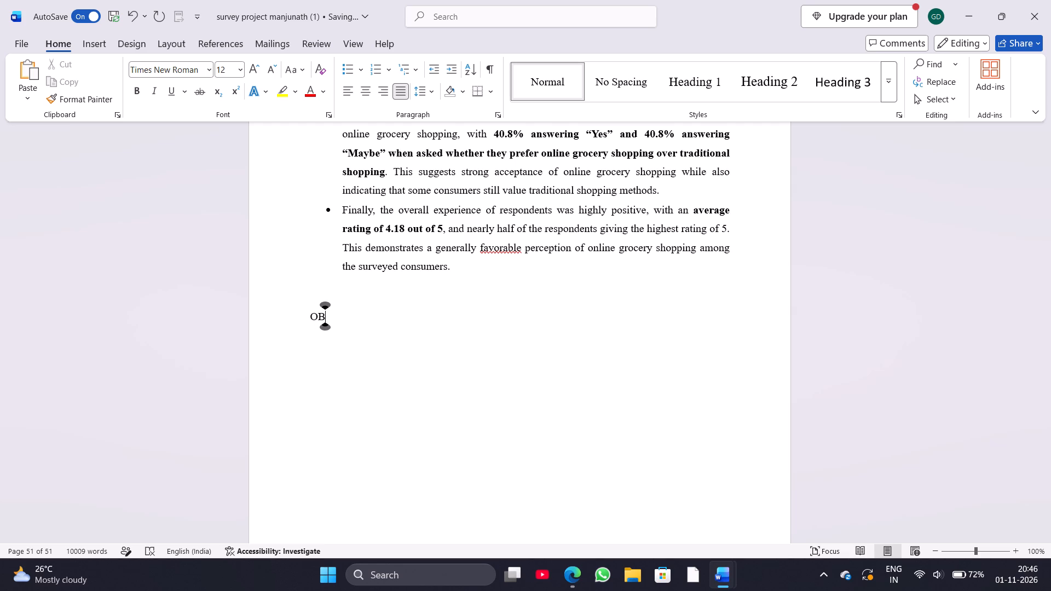
text(JE)
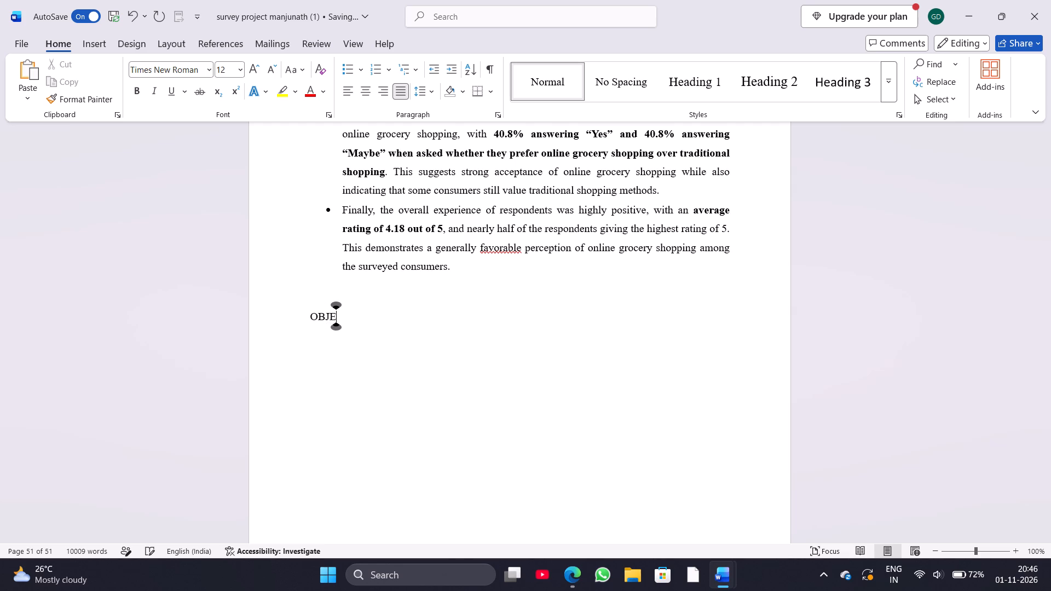
text(CTIVES)
key(space)
text(OF THE STUDY)
key(space)
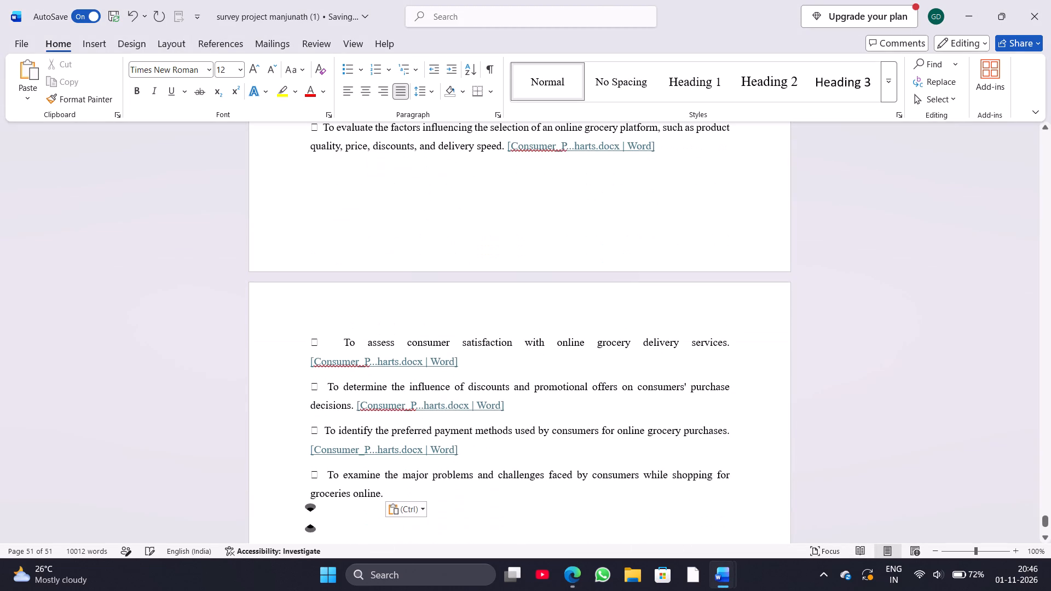
Select all the pasted objectives and set their line spacing.
scroll(760, 341, up, 4)
scroll(760, 341, down, 1)
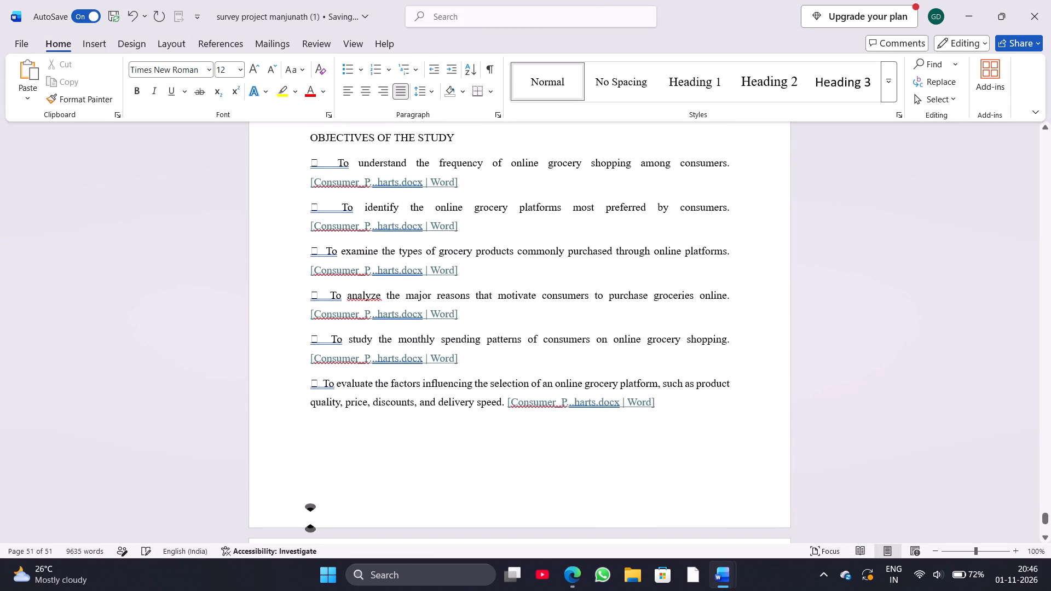
double_click(338, 160)
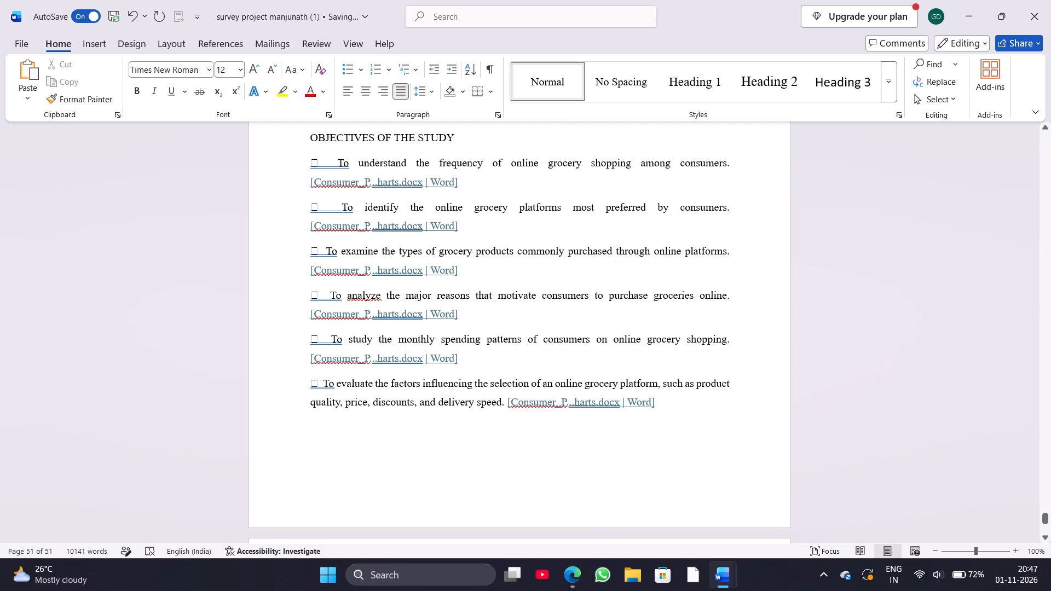
drag(338, 160, 345, 182)
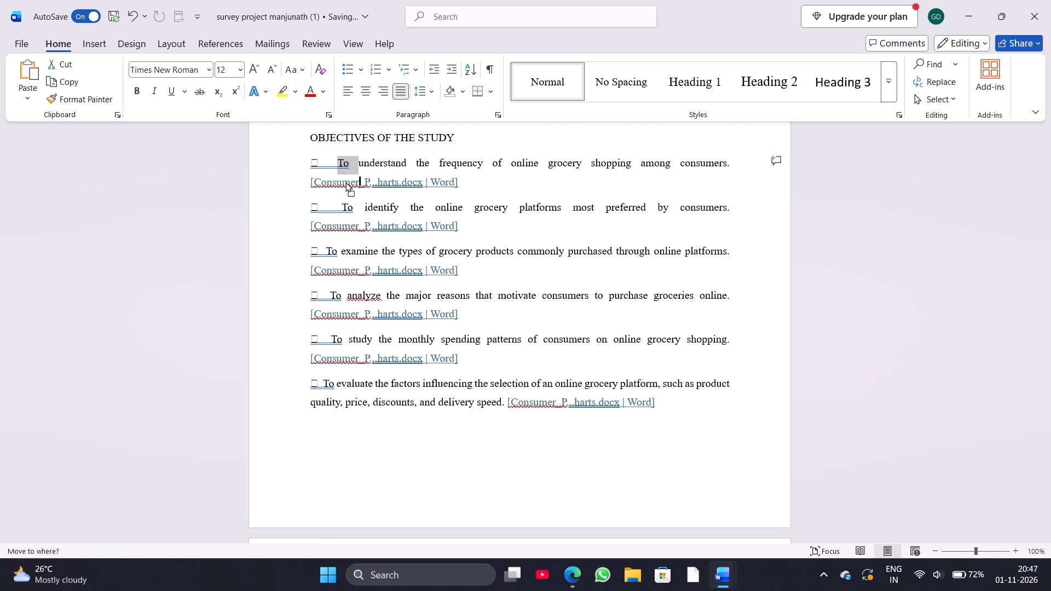
drag(345, 182, 328, 158)
drag(332, 165, 336, 169)
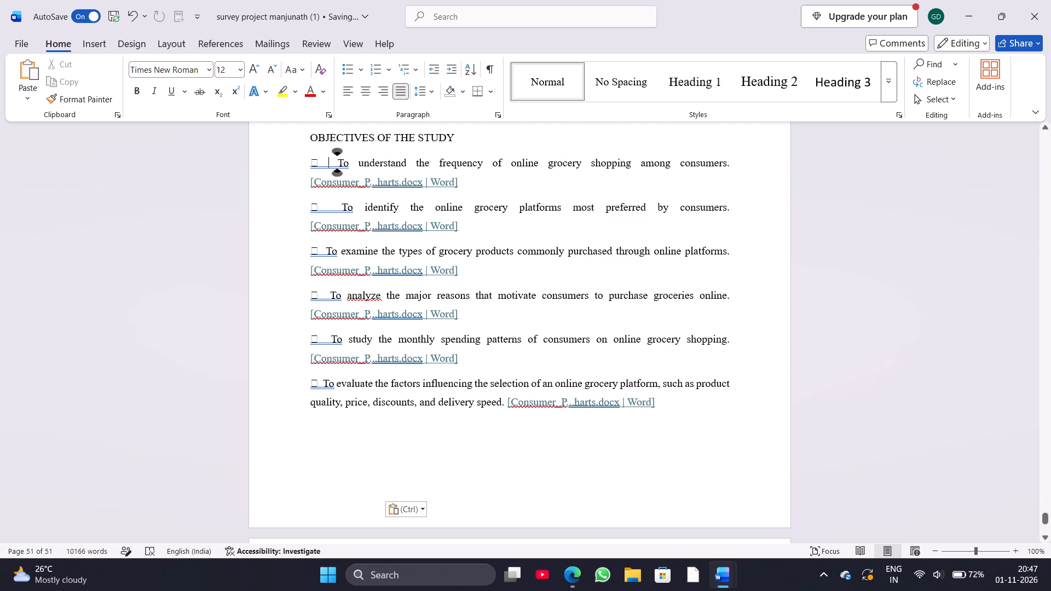
drag(336, 169, 548, 553)
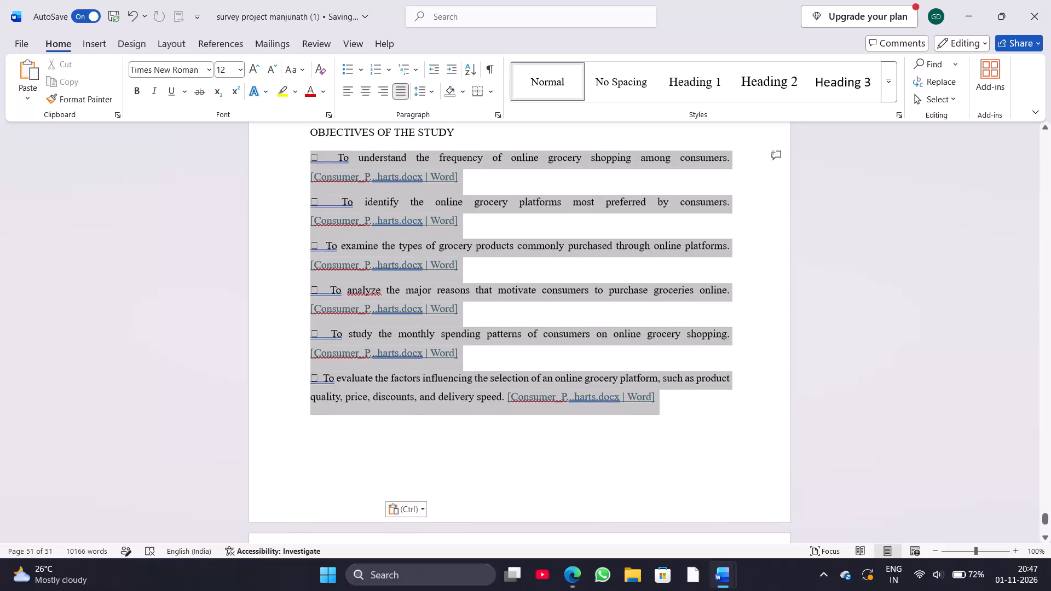
drag(548, 553, 481, 313)
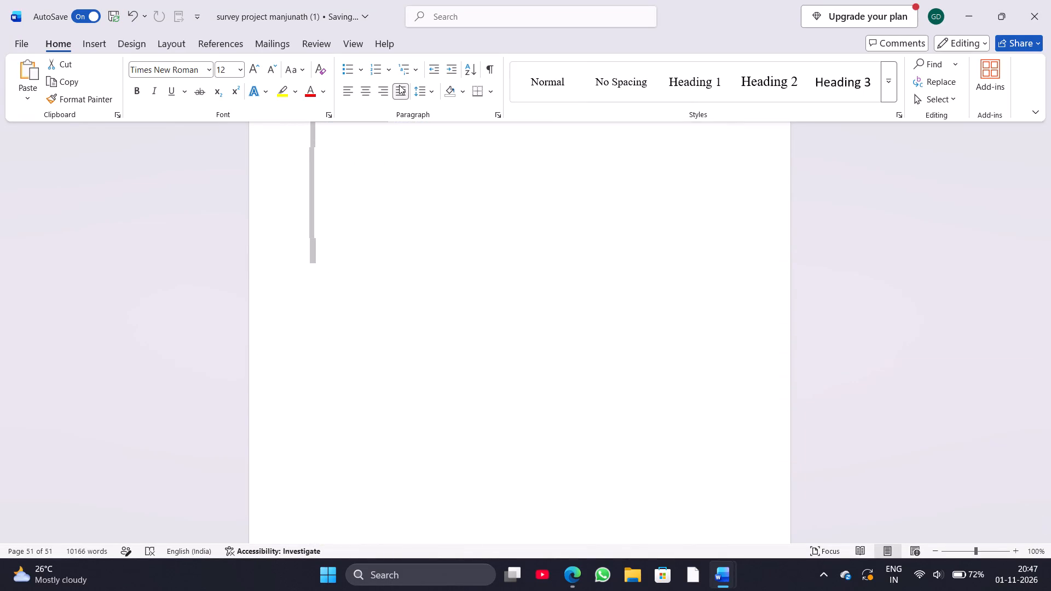
click(415, 91)
click(424, 141)
Format the selected objectives as a numbered list in the 1. 2. 3. style.
click(360, 75)
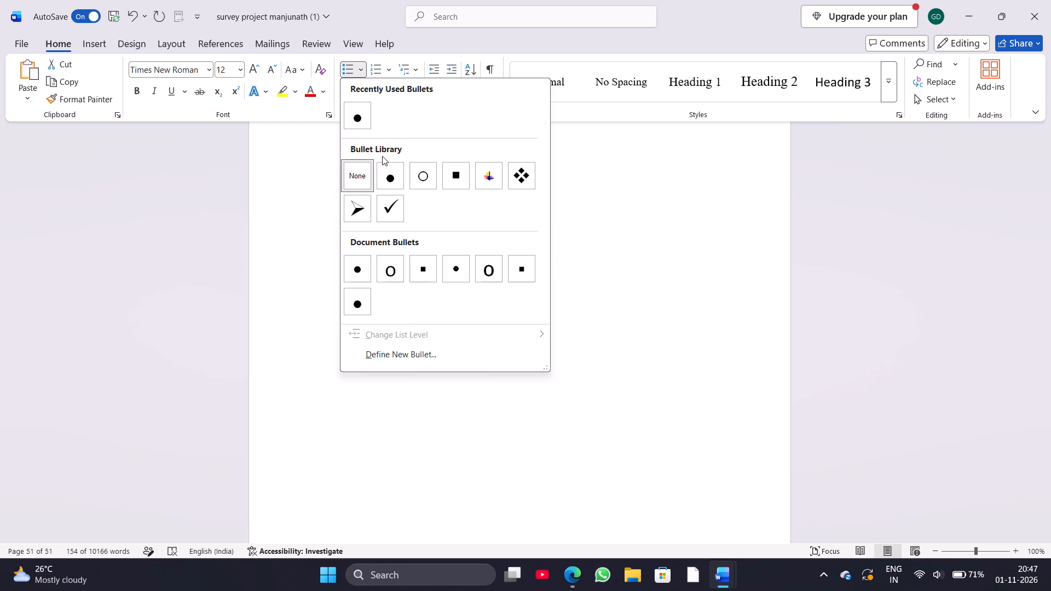
click(389, 66)
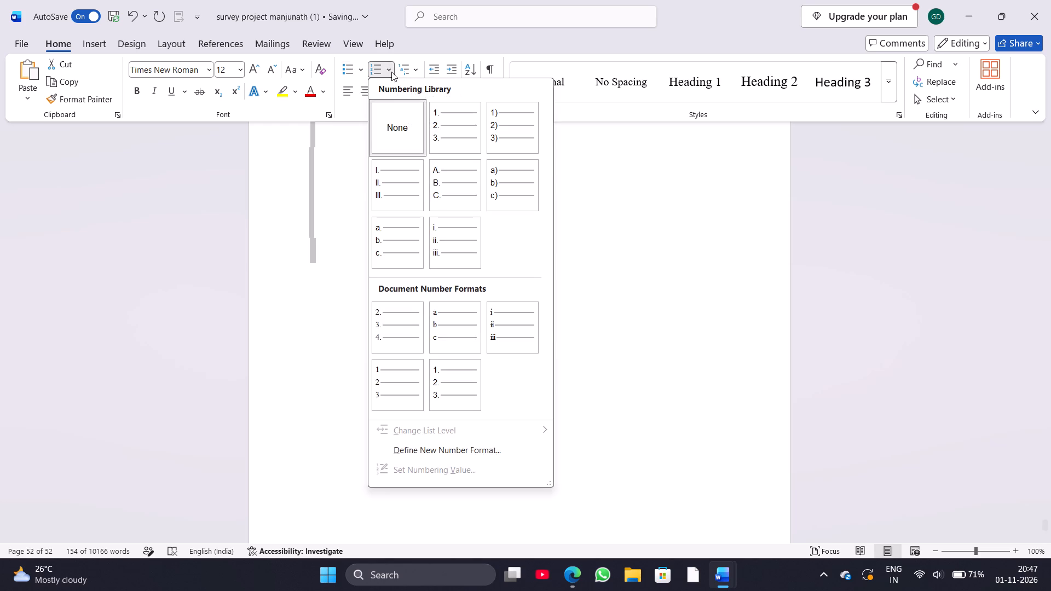
click(433, 122)
Delete the Consumer_P...harts.docx source citations ending objectives 1, 2 and 3.
scroll(384, 214, up, 2)
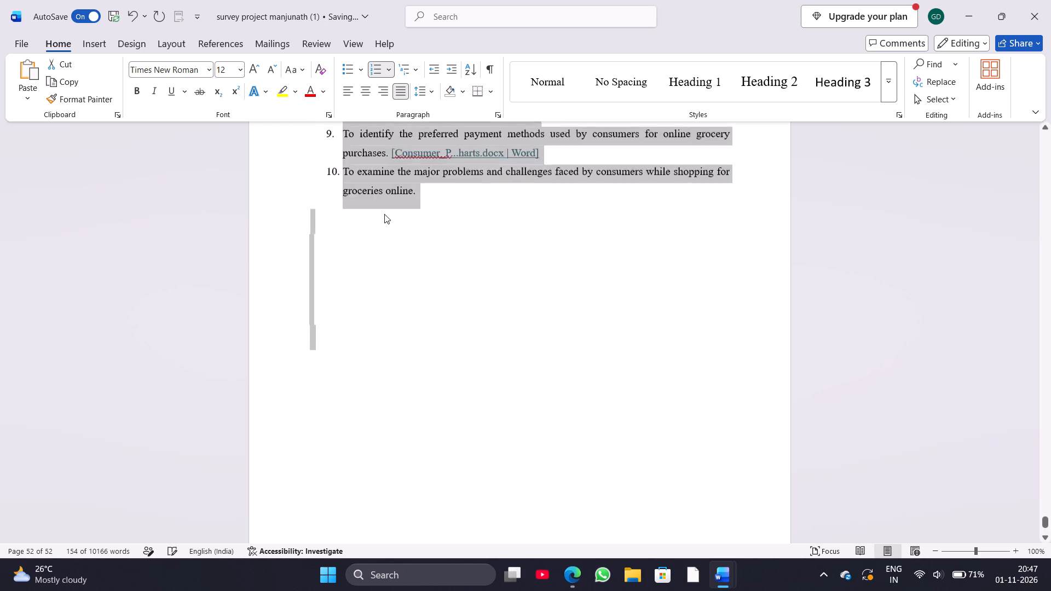
scroll(384, 214, up, 1)
scroll(384, 214, left, 1)
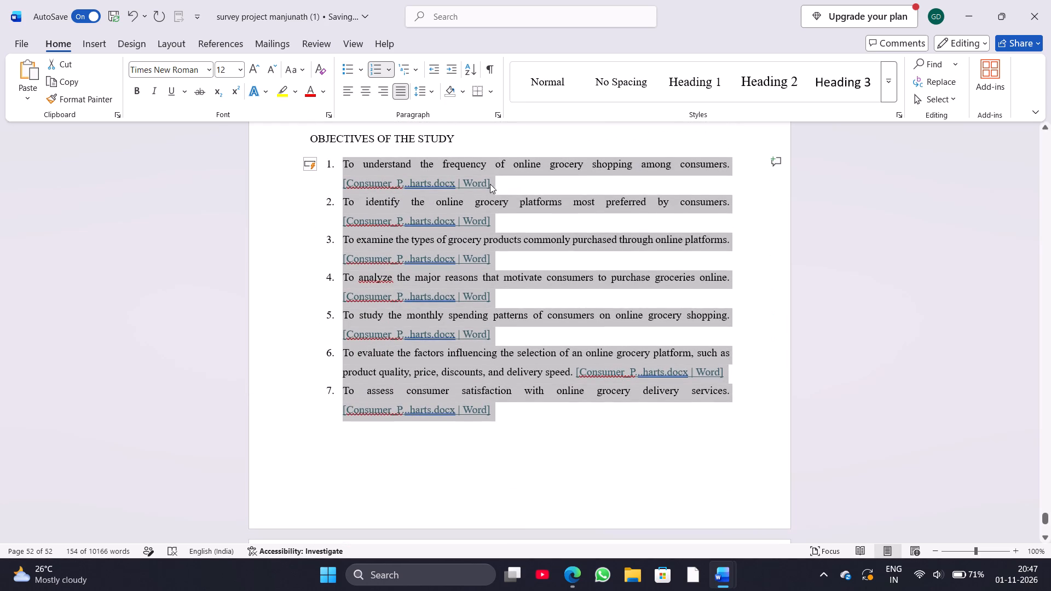
click(491, 181)
key(BackSpace)
key(BackSpace)
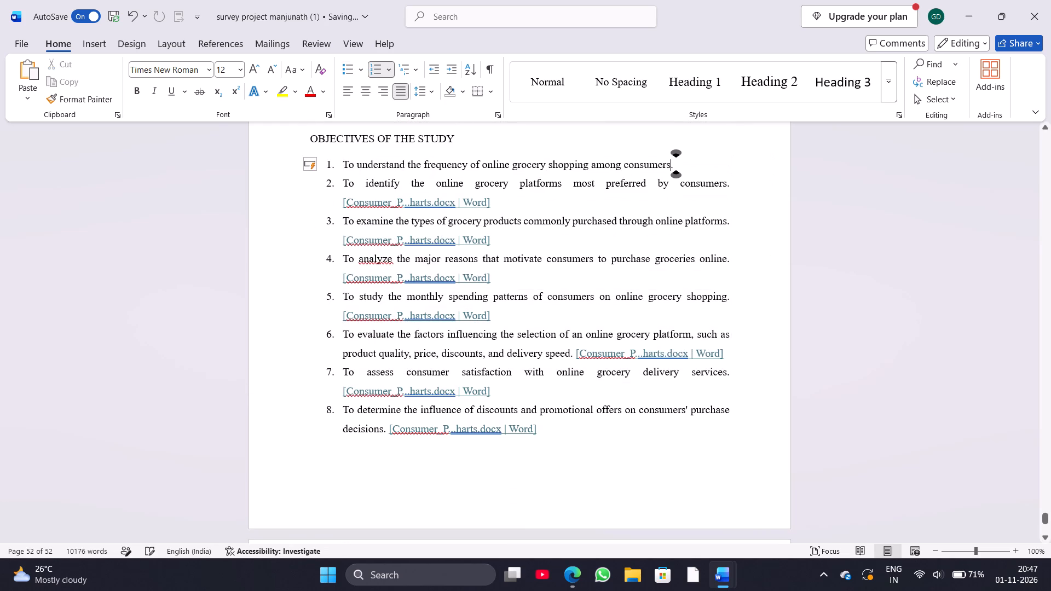
click(489, 206)
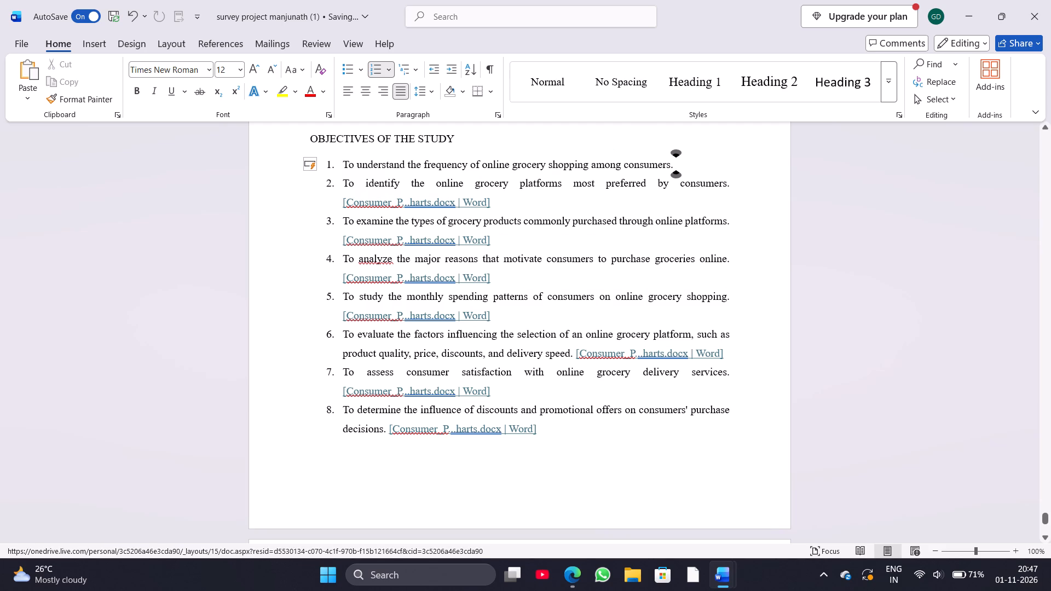
key(BackSpace)
key(BackSpace)
key(Down)
key(Down)
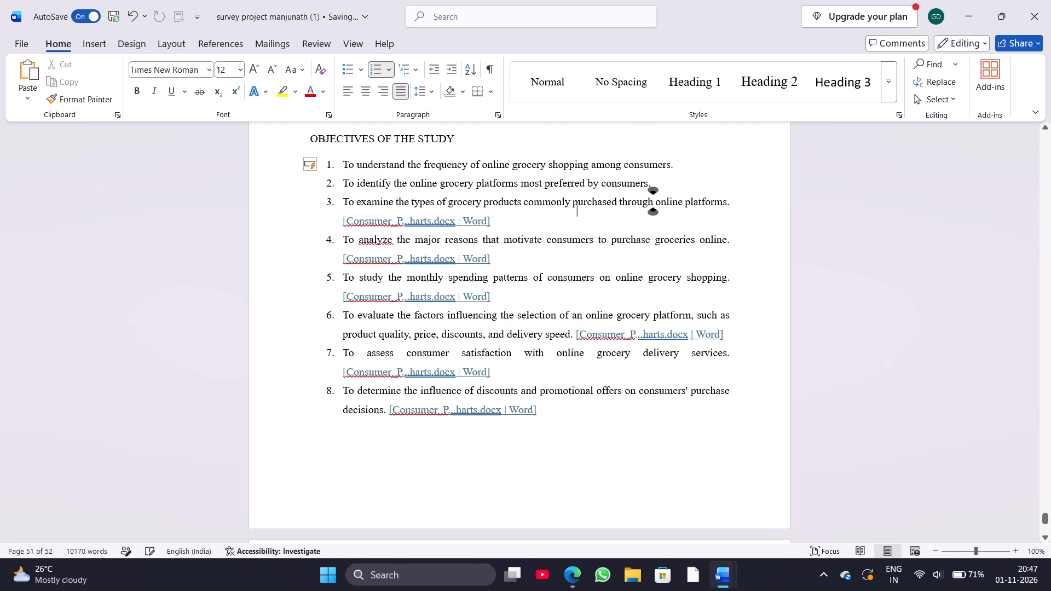
key(BackSpace)
key(BackSpace)
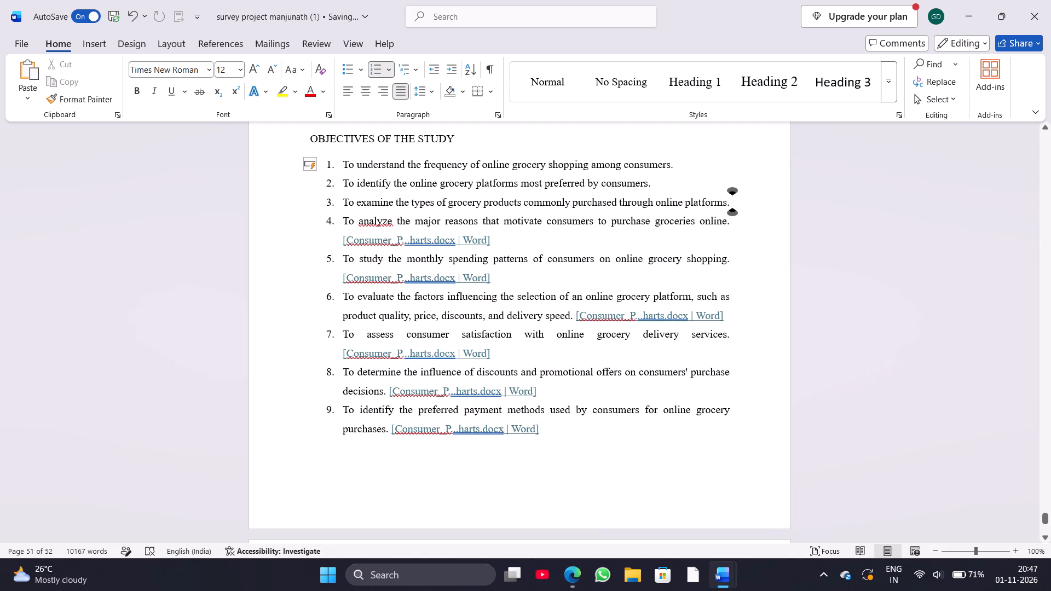
Delete the Consumer_P...harts.docx source citations ending objectives 4 and 5.
key(Down)
key(Down)
key(BackSpace)
key(BackSpace)
key(Down)
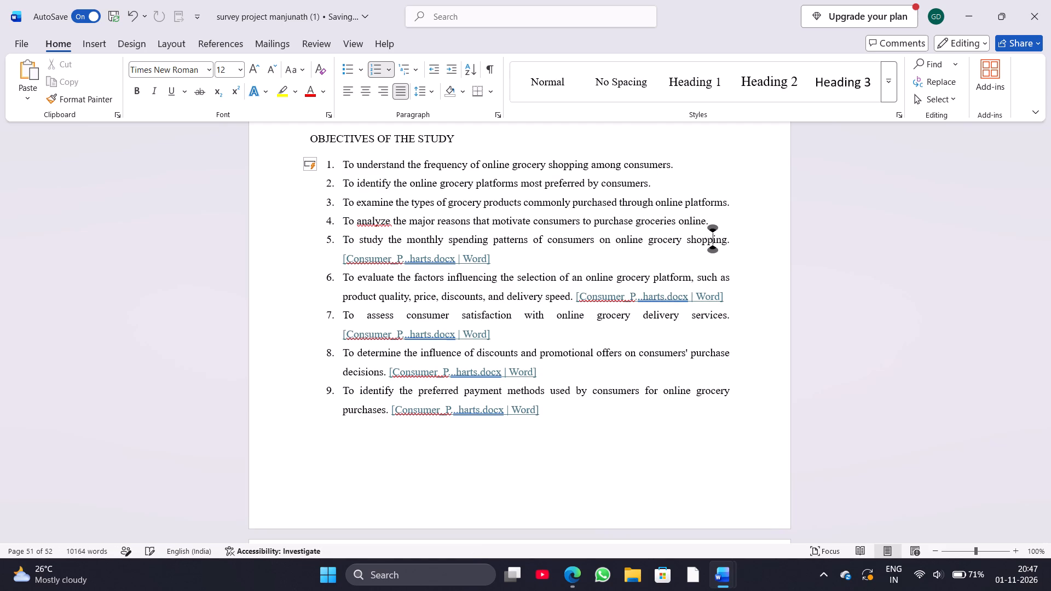
key(Down)
key(BackSpace)
key(BackSpace)
Delete the Consumer_P...harts.docx source citation ending objective 6.
key(Up)
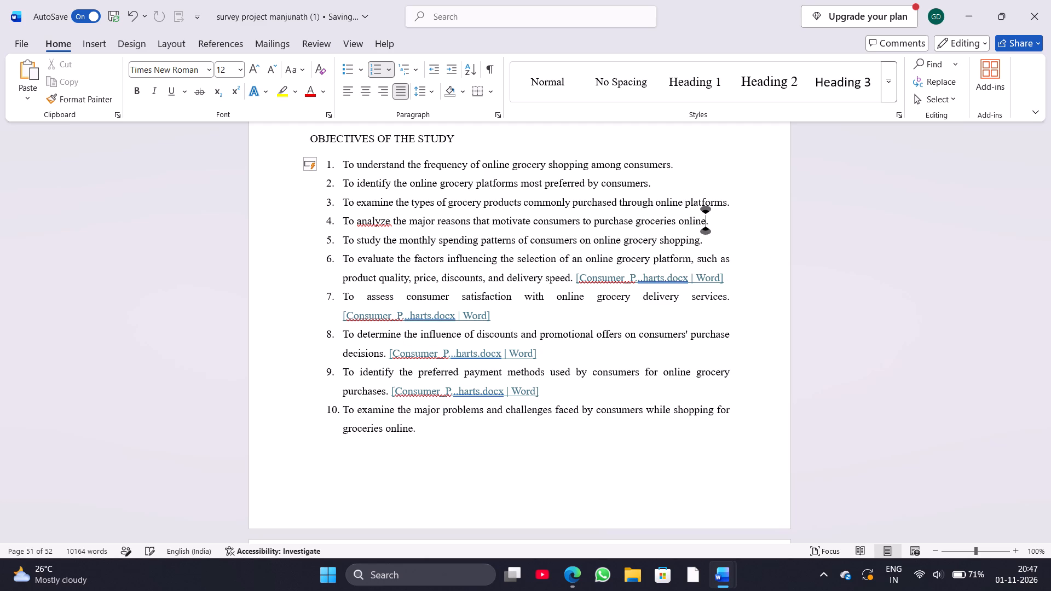
key(Down)
key(Down)
key(Down)
key(Down)
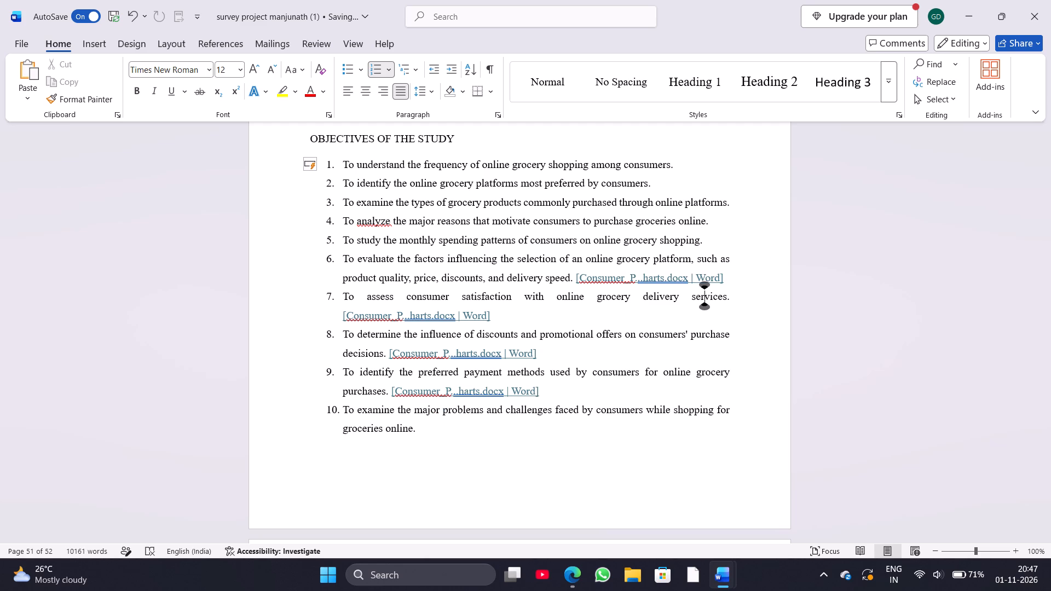
key(Up)
key(Right)
key(Right)
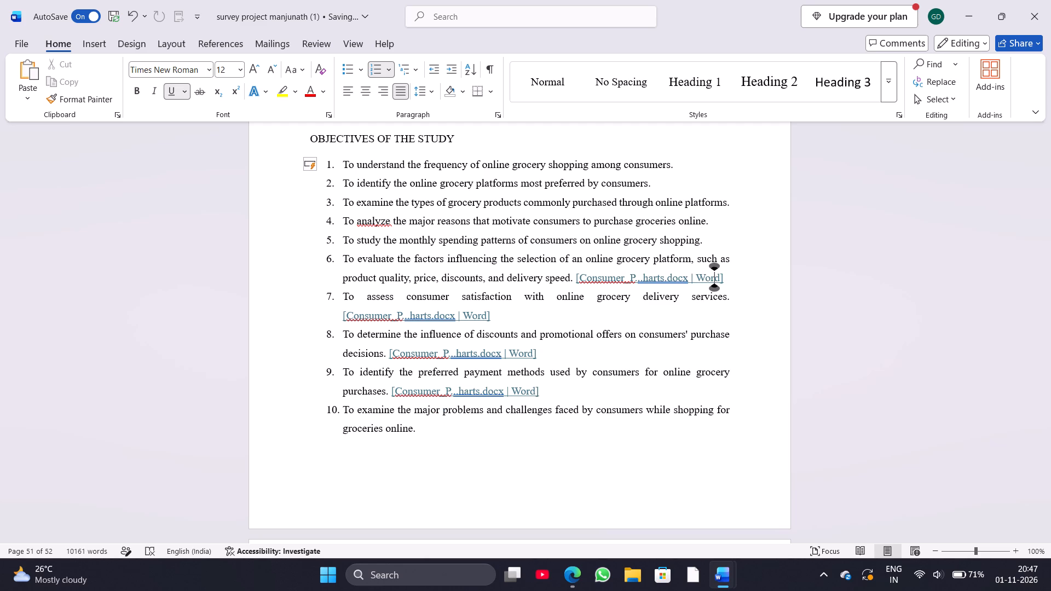
key(Right)
key(Right)
key(BackSpace)
key(BackSpace)
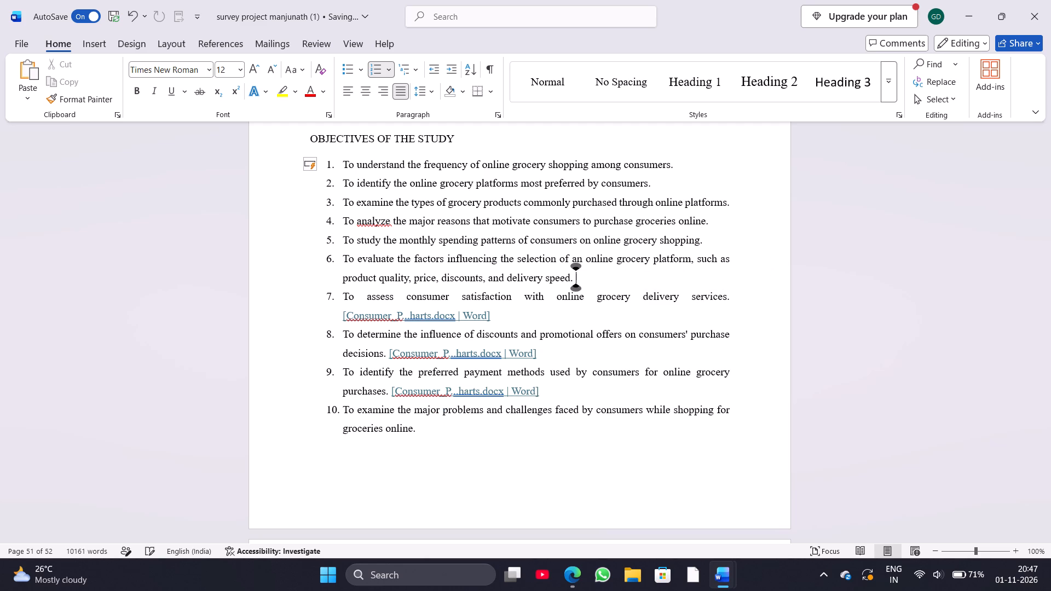
Delete the Consumer_P...harts.docx source citations ending objectives 7 and 8.
key(Down)
key(Down)
key(BackSpace)
key(BackSpace)
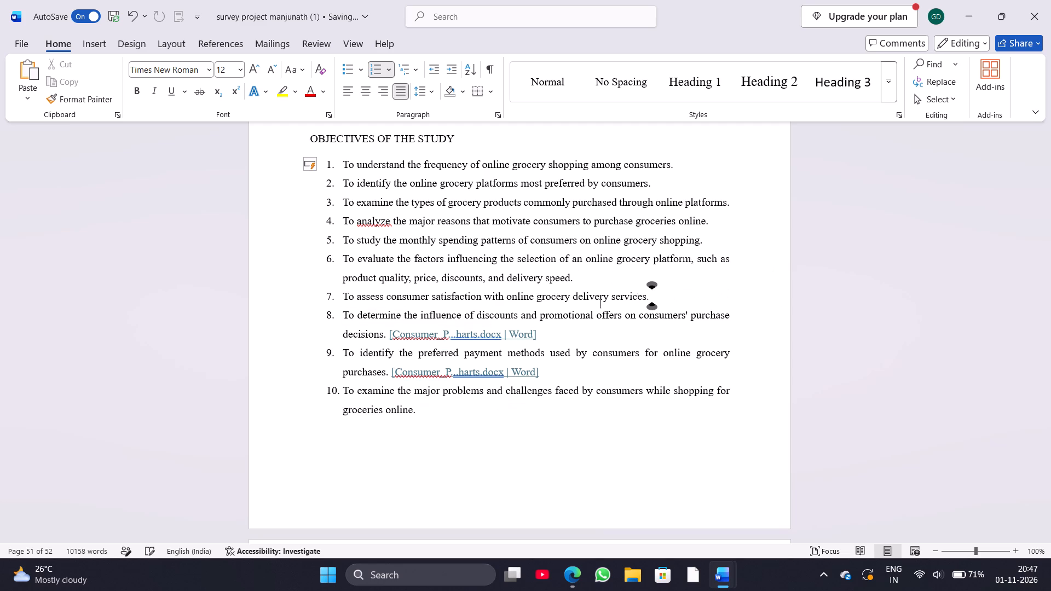
key(Down)
key(Down)
key(BackSpace)
key(BackSpace)
Delete the Consumer_P...harts.docx source citation ending objective 9.
key(Down)
key(Down)
key(Down)
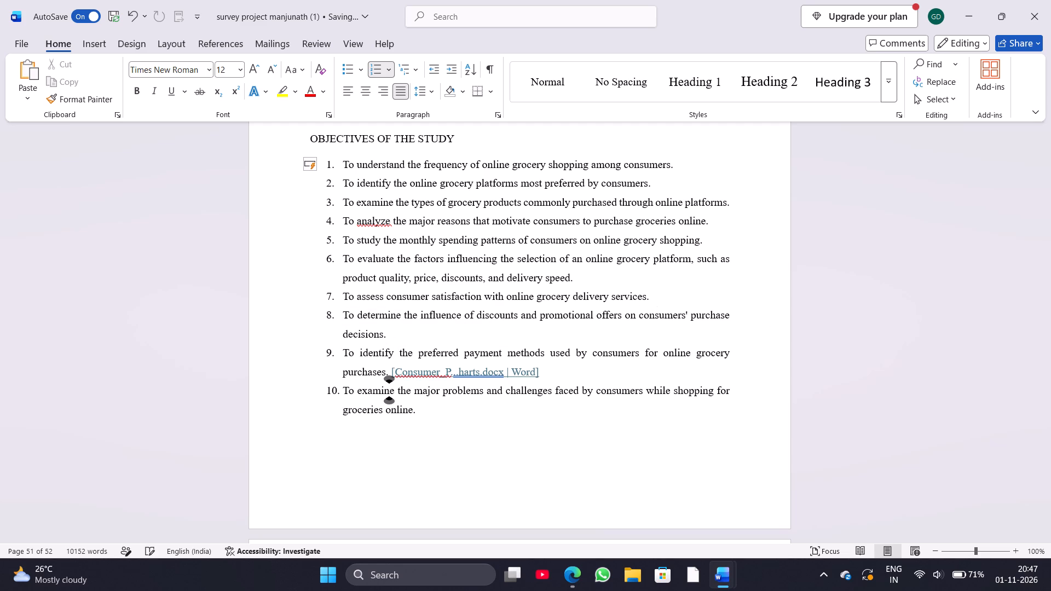
key(Up)
key(Right)
key(Right)
key(Right)
key(Right)
key(Right)
key(Right)
key(Right)
key(Right)
key(Right)
key(Right)
key(Right)
key(Right)
key(Right)
key(Right)
key(Right)
key(Right)
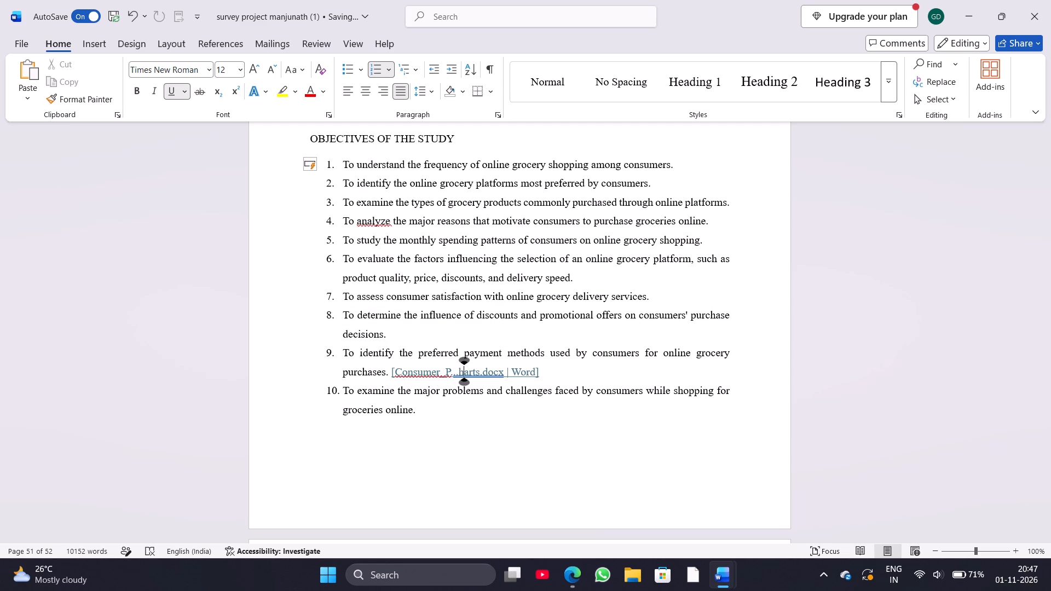
key(Right)
key(Right)
key(Right)
key(Right)
key(Right)
key(Right)
key(Right)
key(Right)
key(Right)
key(Right)
key(Right)
key(Right)
key(Right)
key(Right)
key(Right)
key(Right)
key(Right)
key(BackSpace)
key(BackSpace)
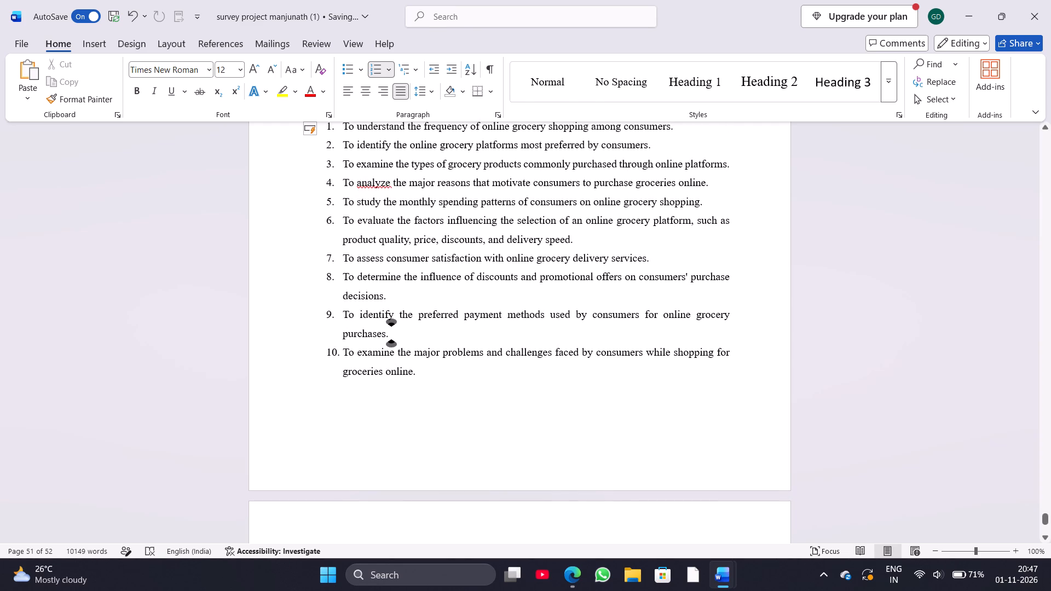
Add the heading TYPESS OF HYPOTHESES USED at the top of the blank page after the objectives, followed by a new line.
scroll(379, 248, down, 1)
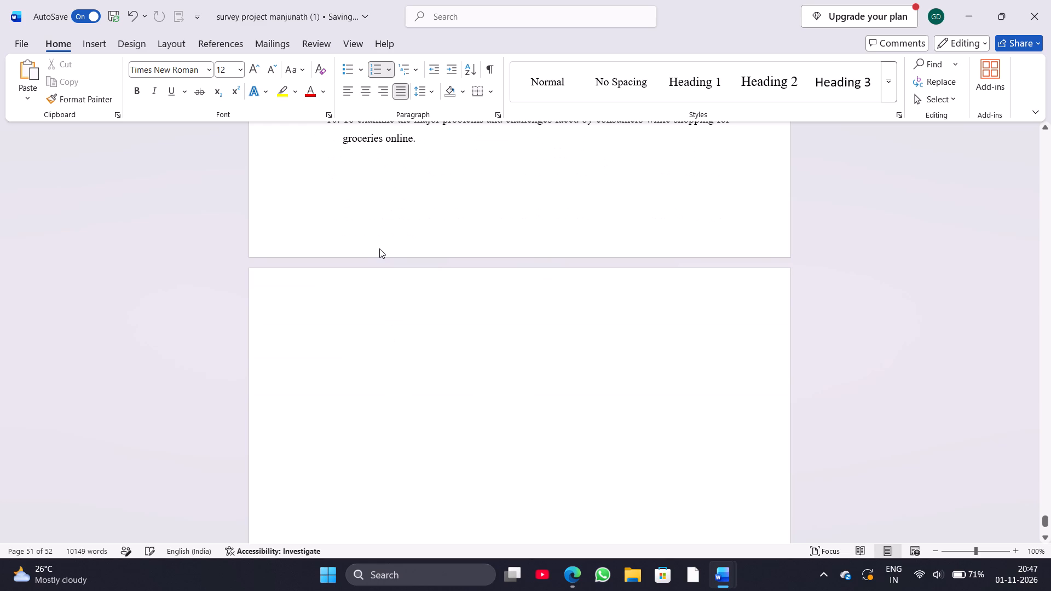
scroll(379, 248, up, 1)
click(334, 413)
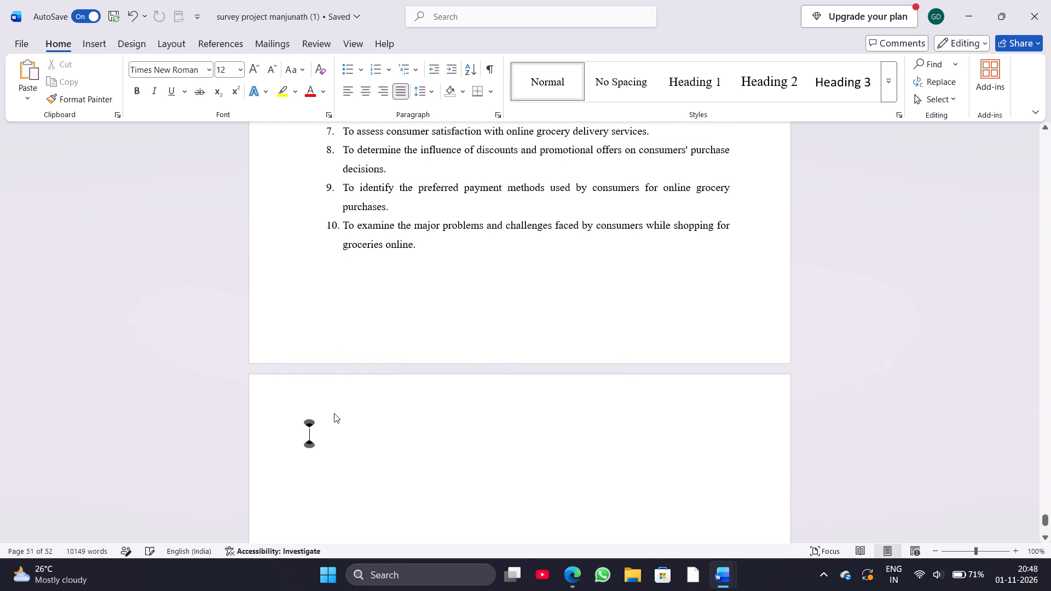
text(TYPESS OF HYPOT)
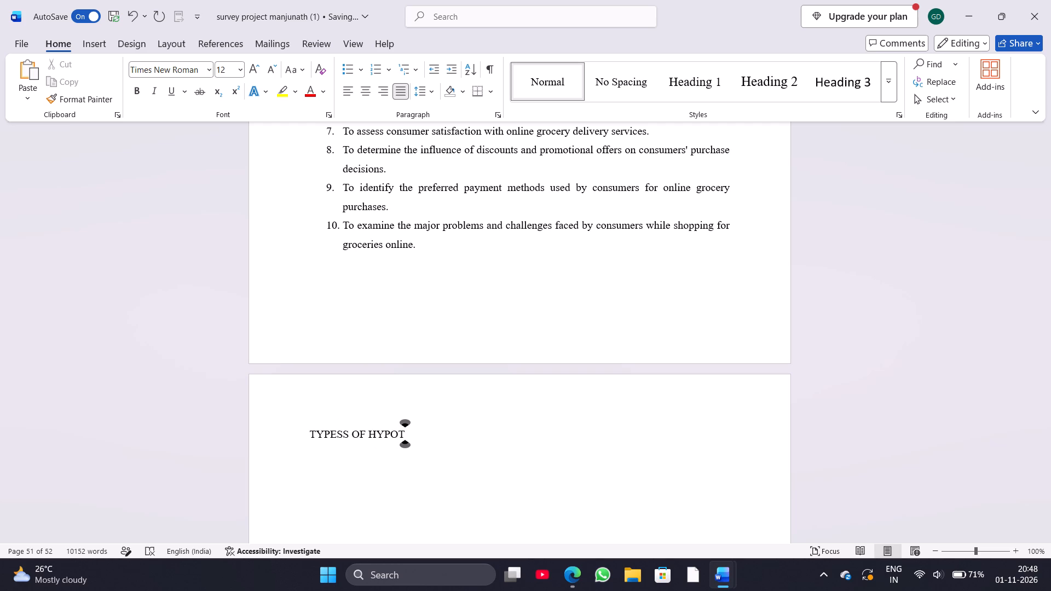
text(HES)
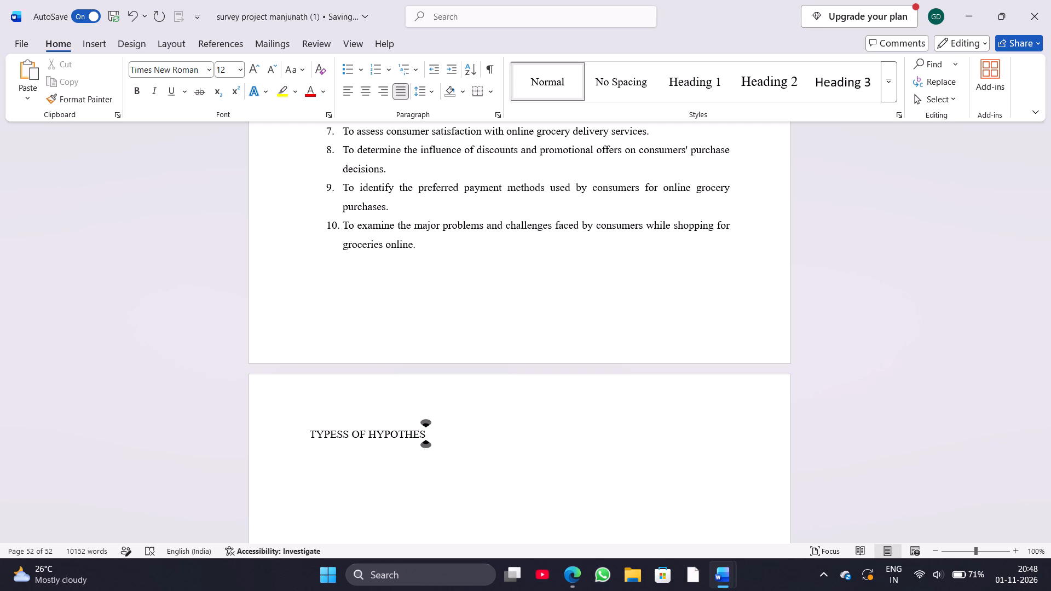
text(ES)
key(space)
text(USWD)
key(BackSpace)
key(BackSpace)
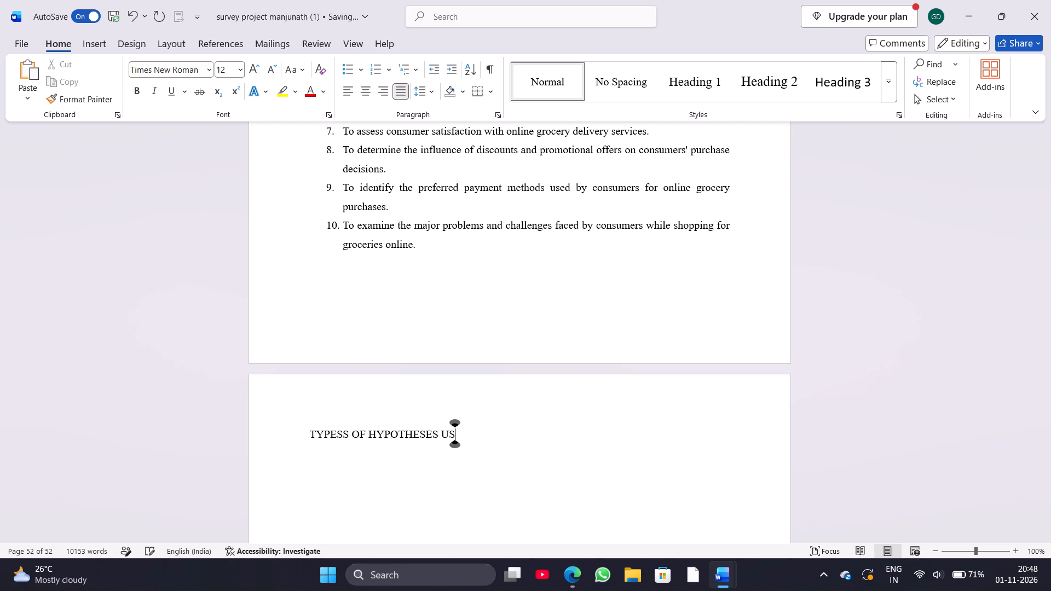
text(ED)
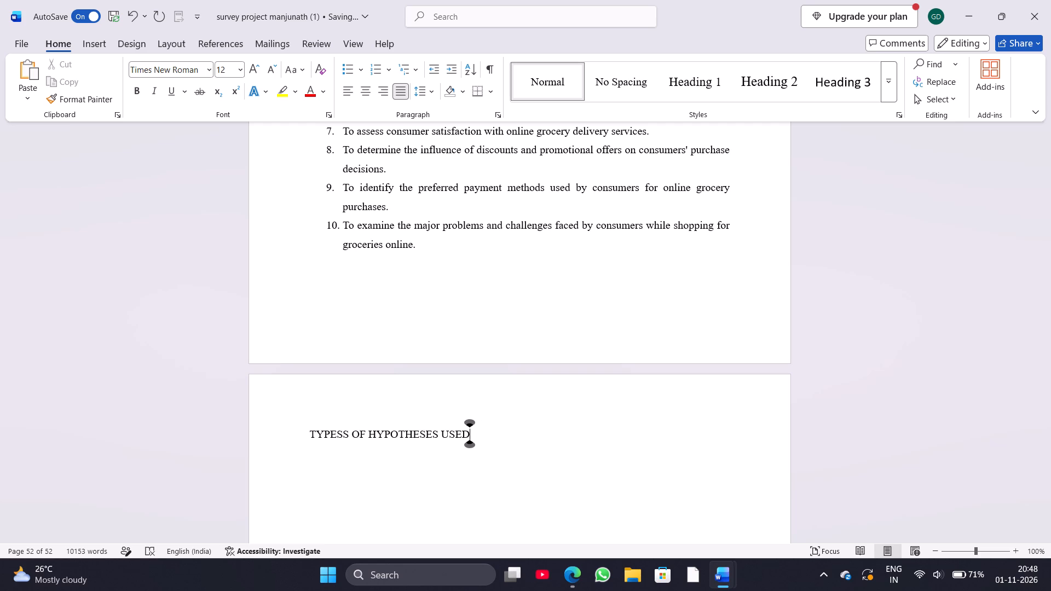